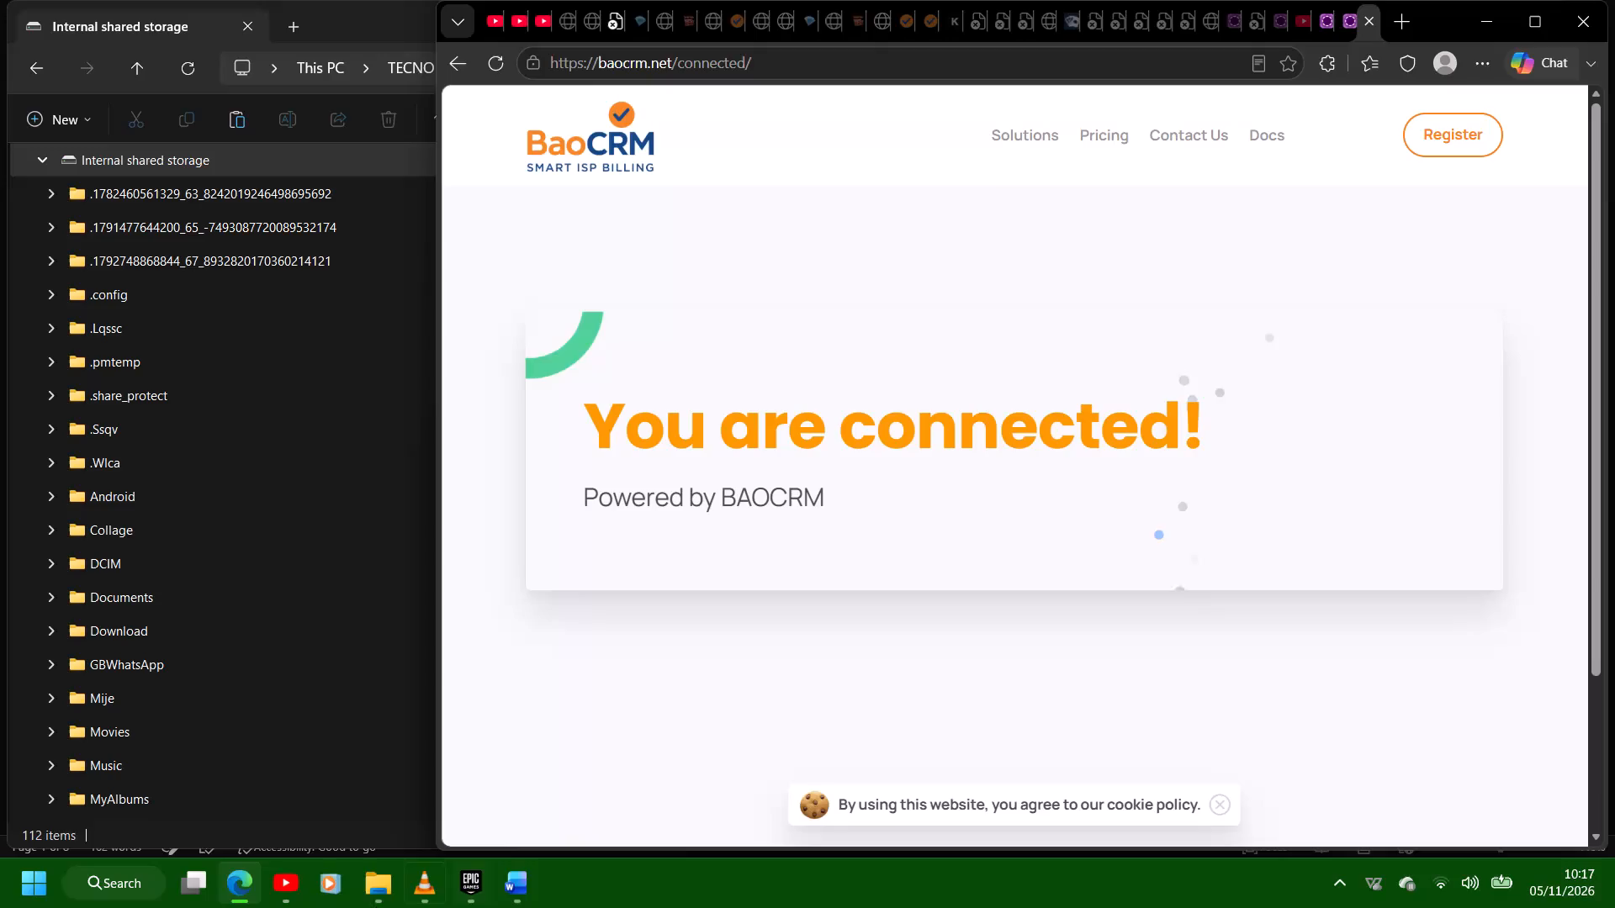
# Search for Word on the computer and launch it.
pyautogui.doubleClick(41, 881)
pyautogui.click(41, 881)
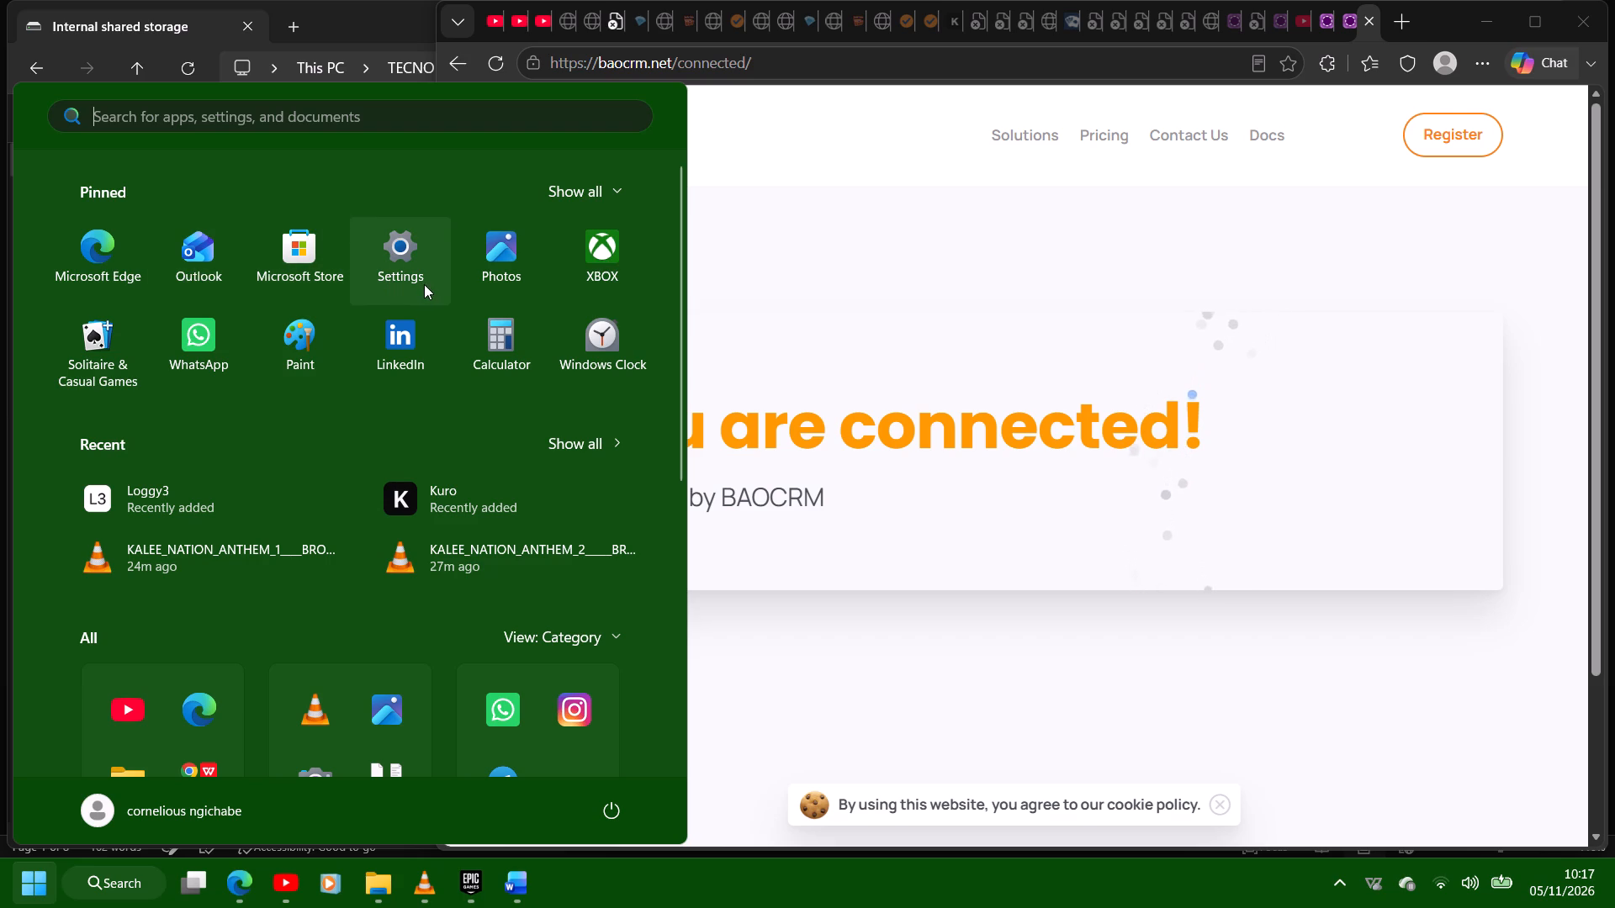
pyautogui.click(336, 130)
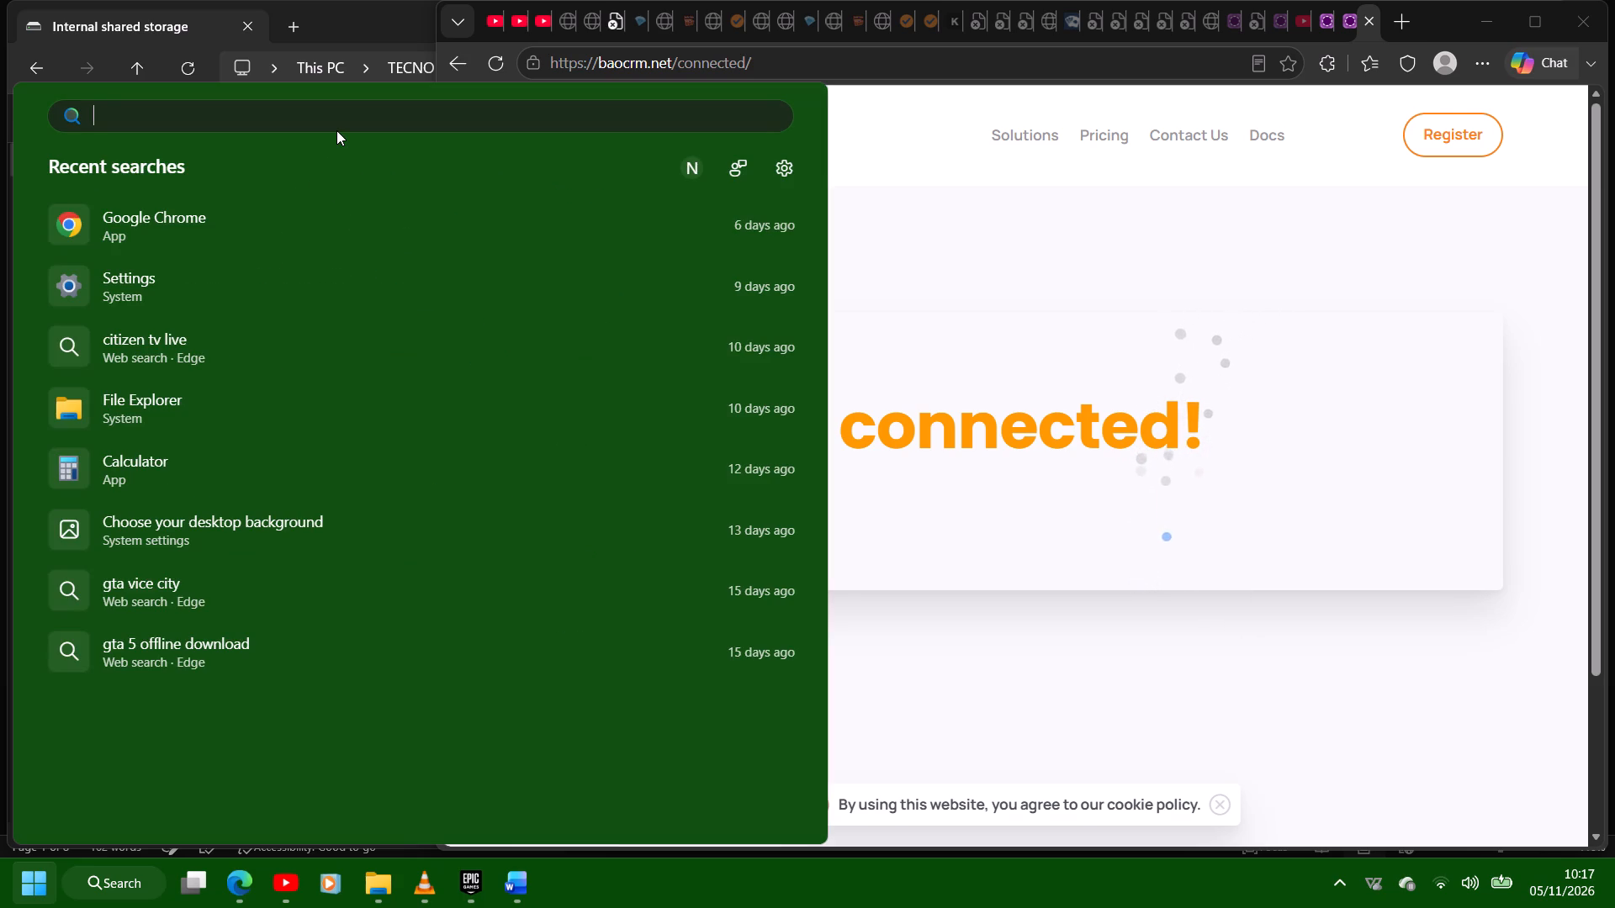
pyautogui.write('WOR')
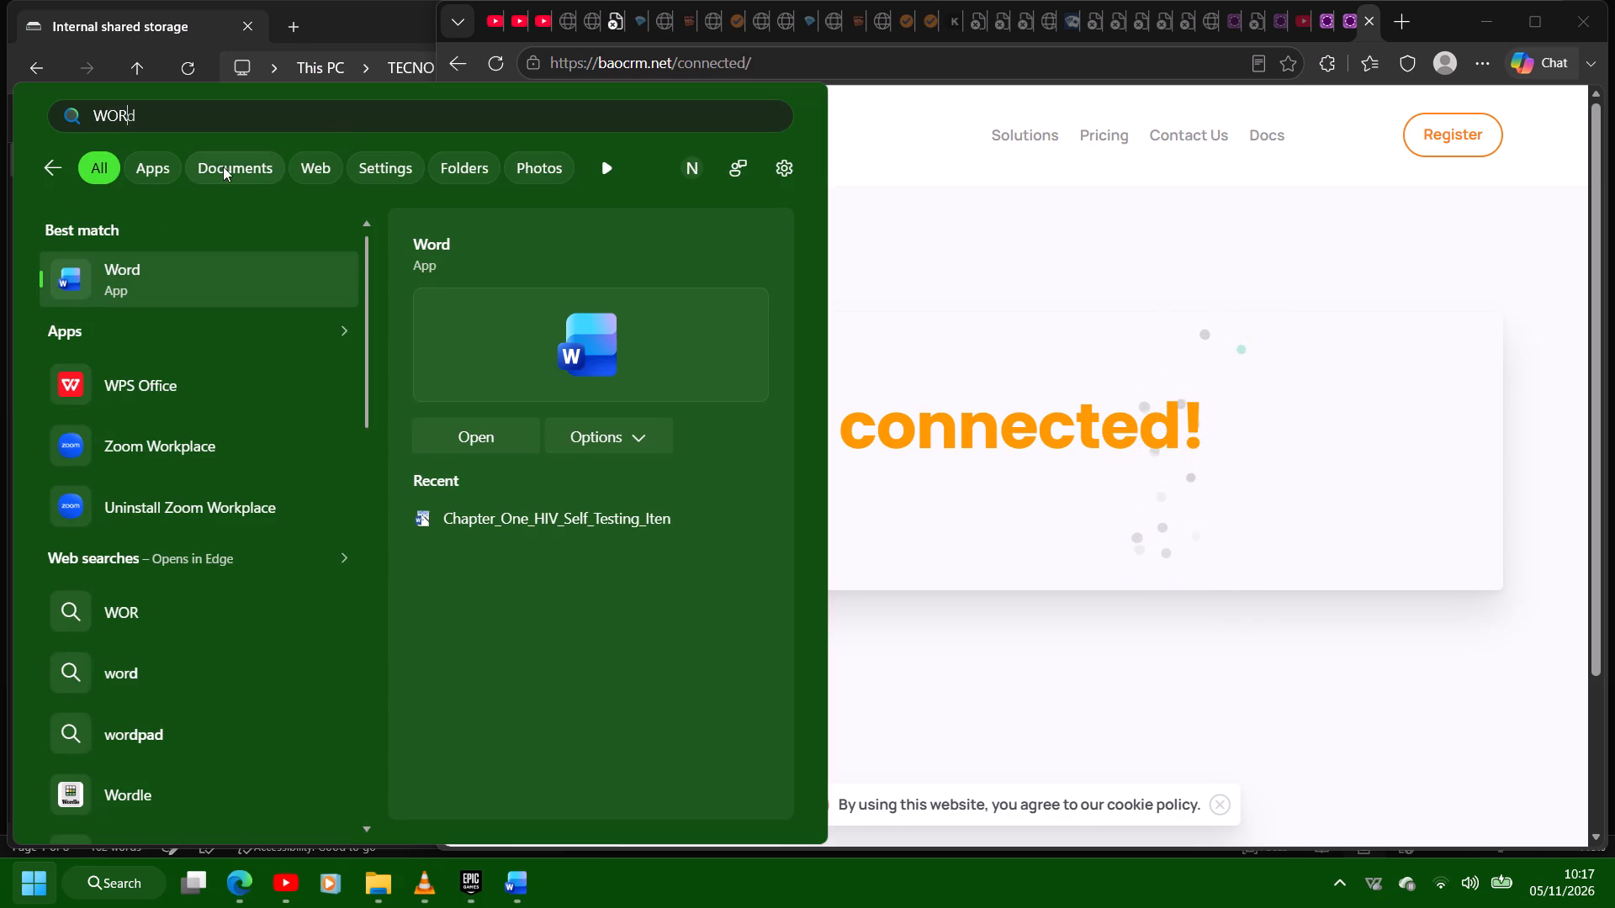
pyautogui.doubleClick(230, 261)
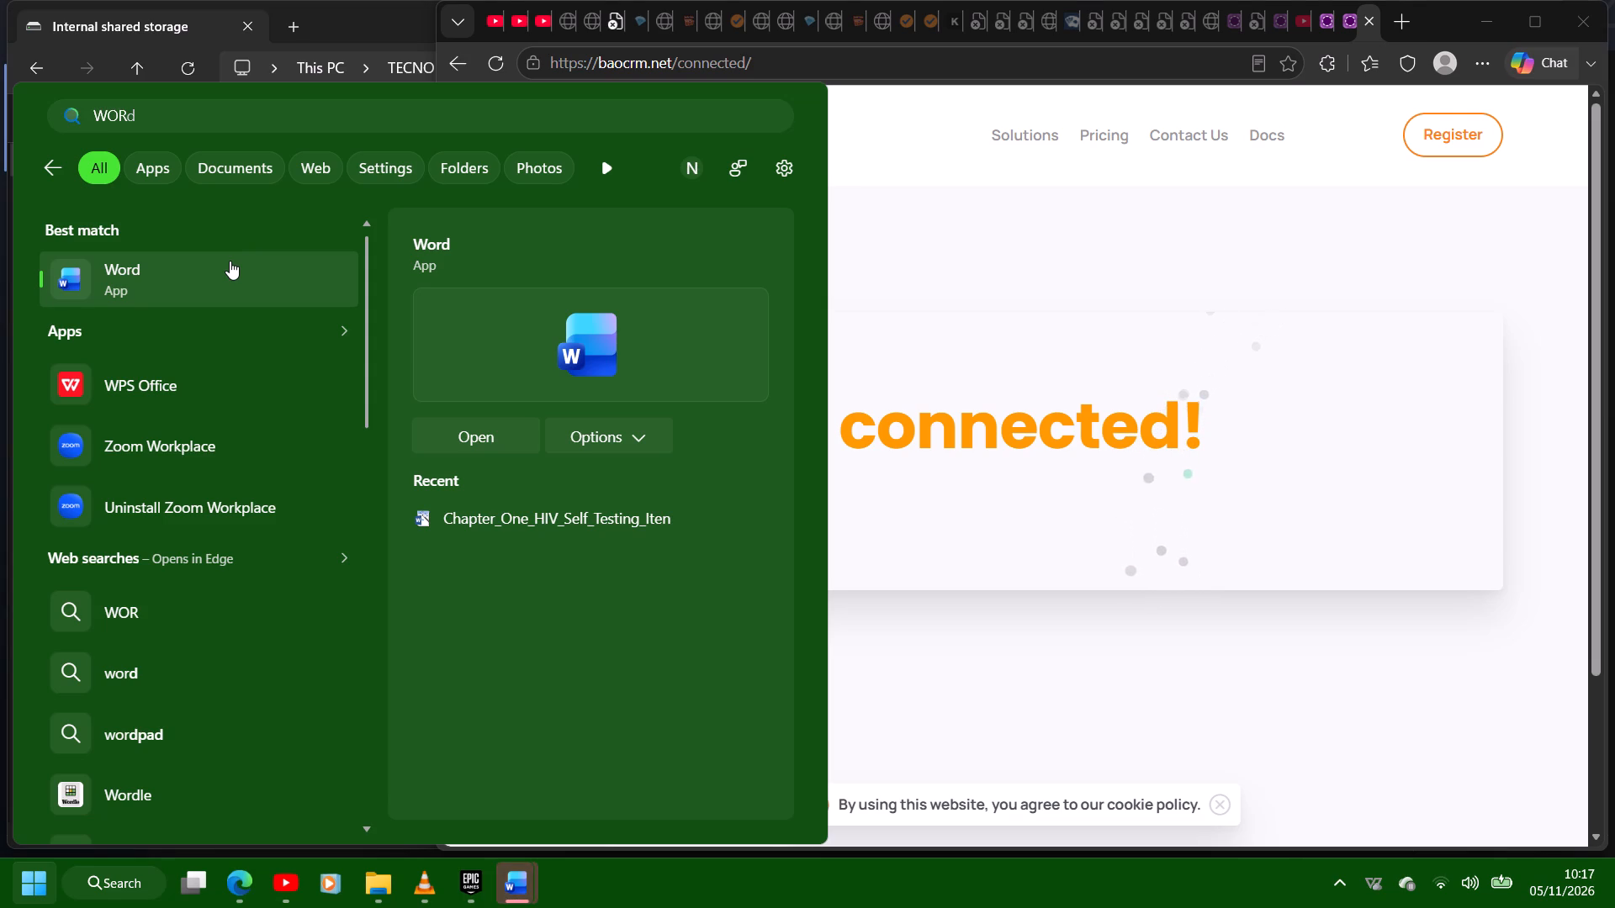
pyautogui.doubleClick(230, 261)
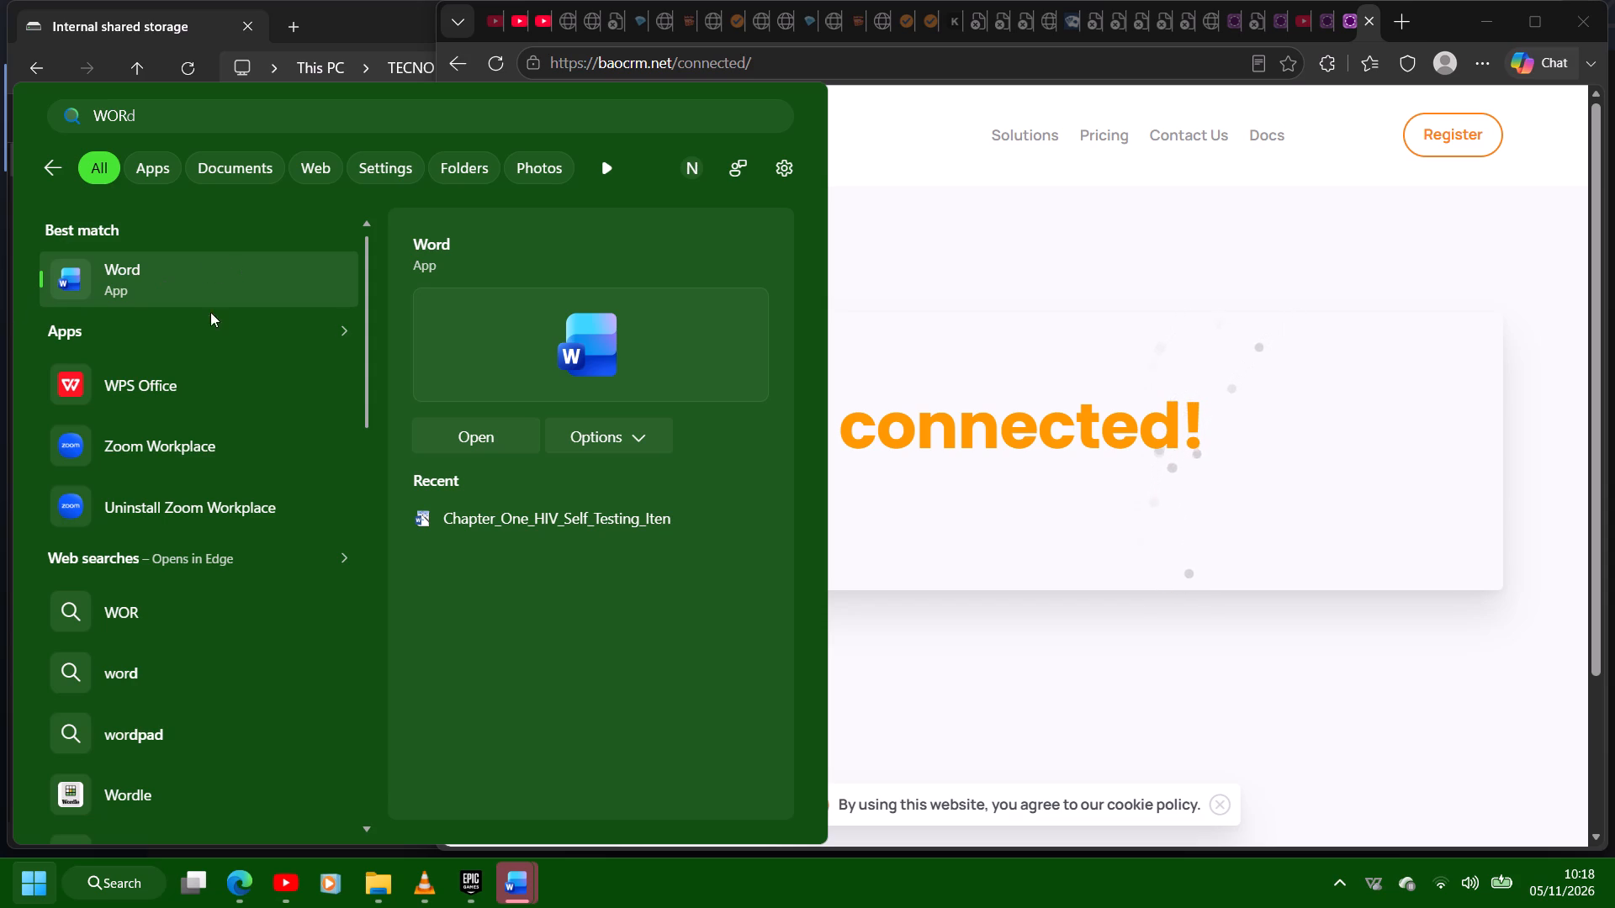
pyautogui.click(500, 427)
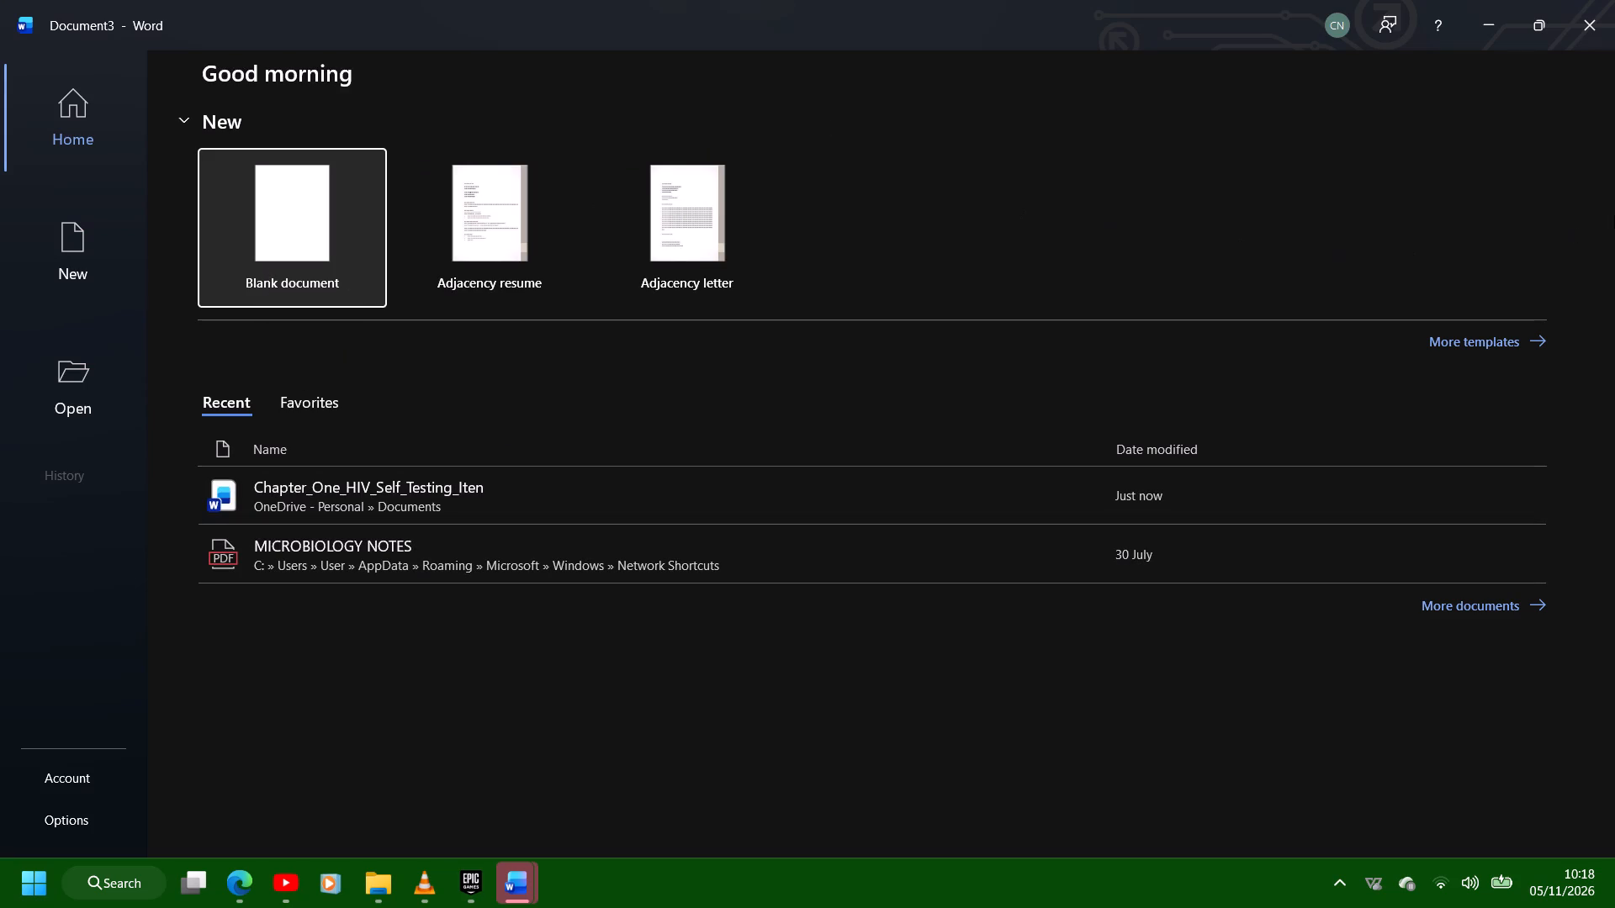
# Search the online document templates for FLYER.
pyautogui.click(1503, 345)
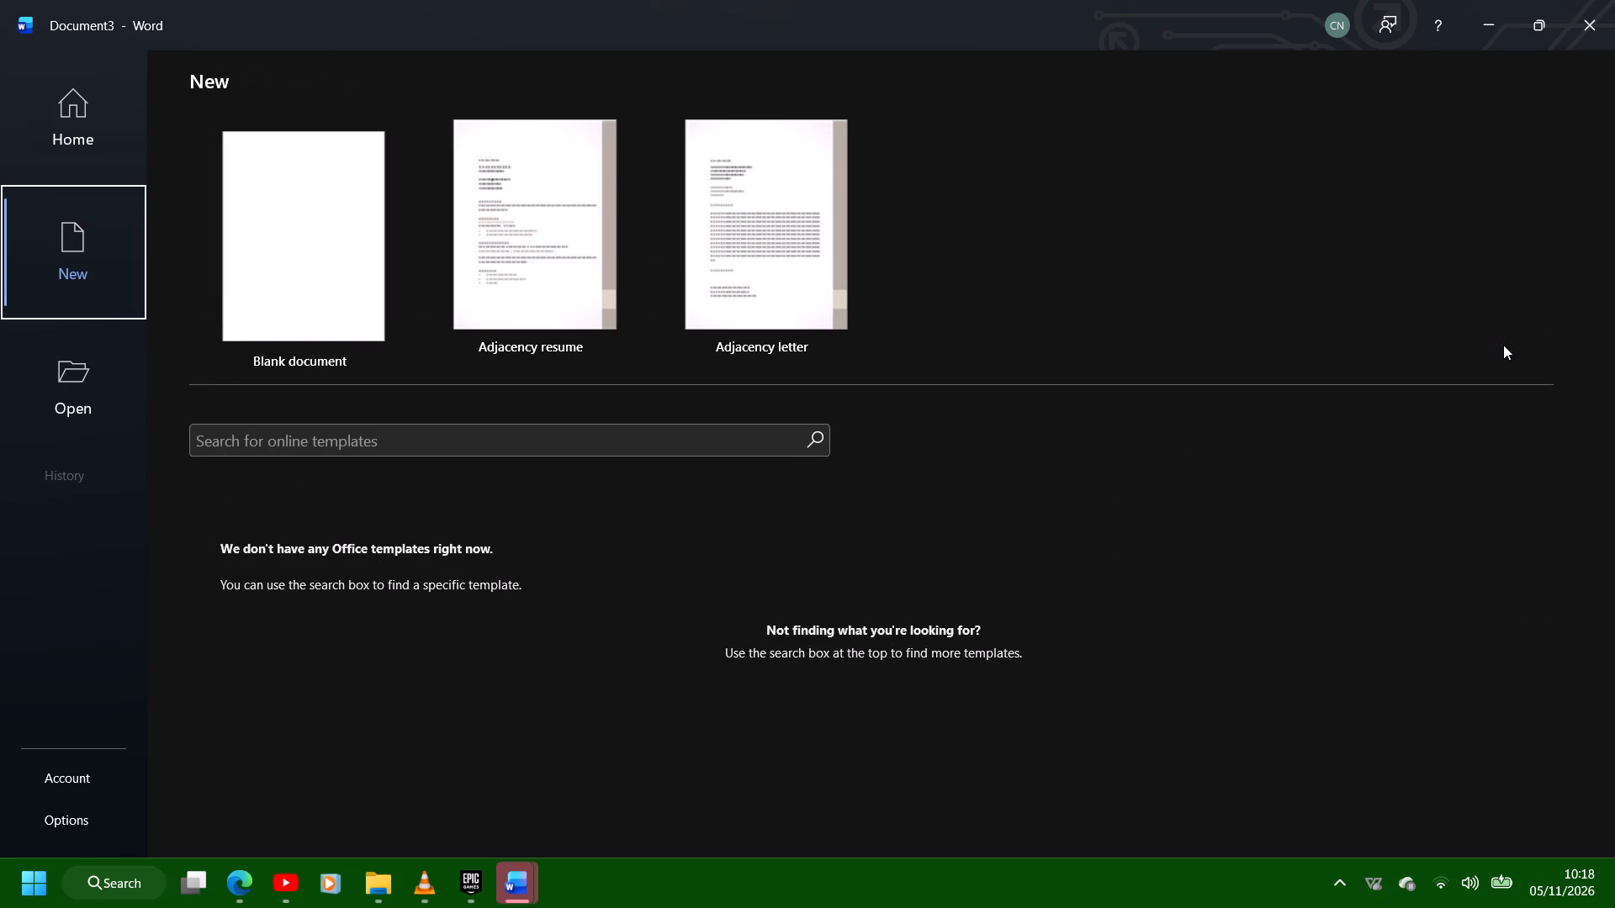
pyautogui.click(702, 448)
pyautogui.write('FL')
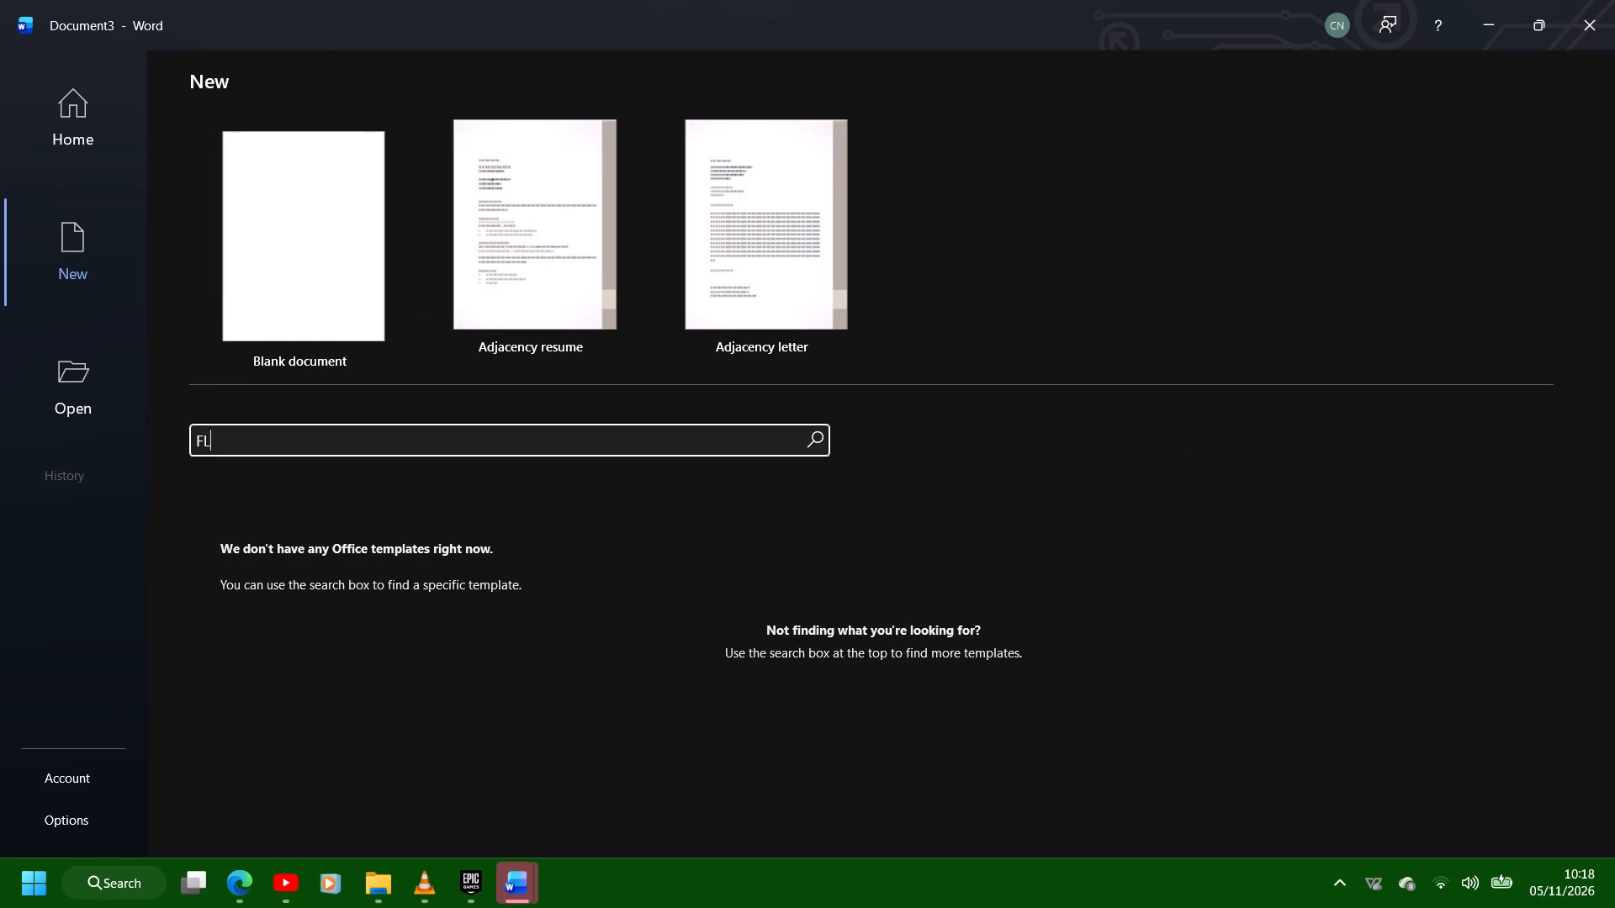
pyautogui.write('YE')
pyautogui.press('r')
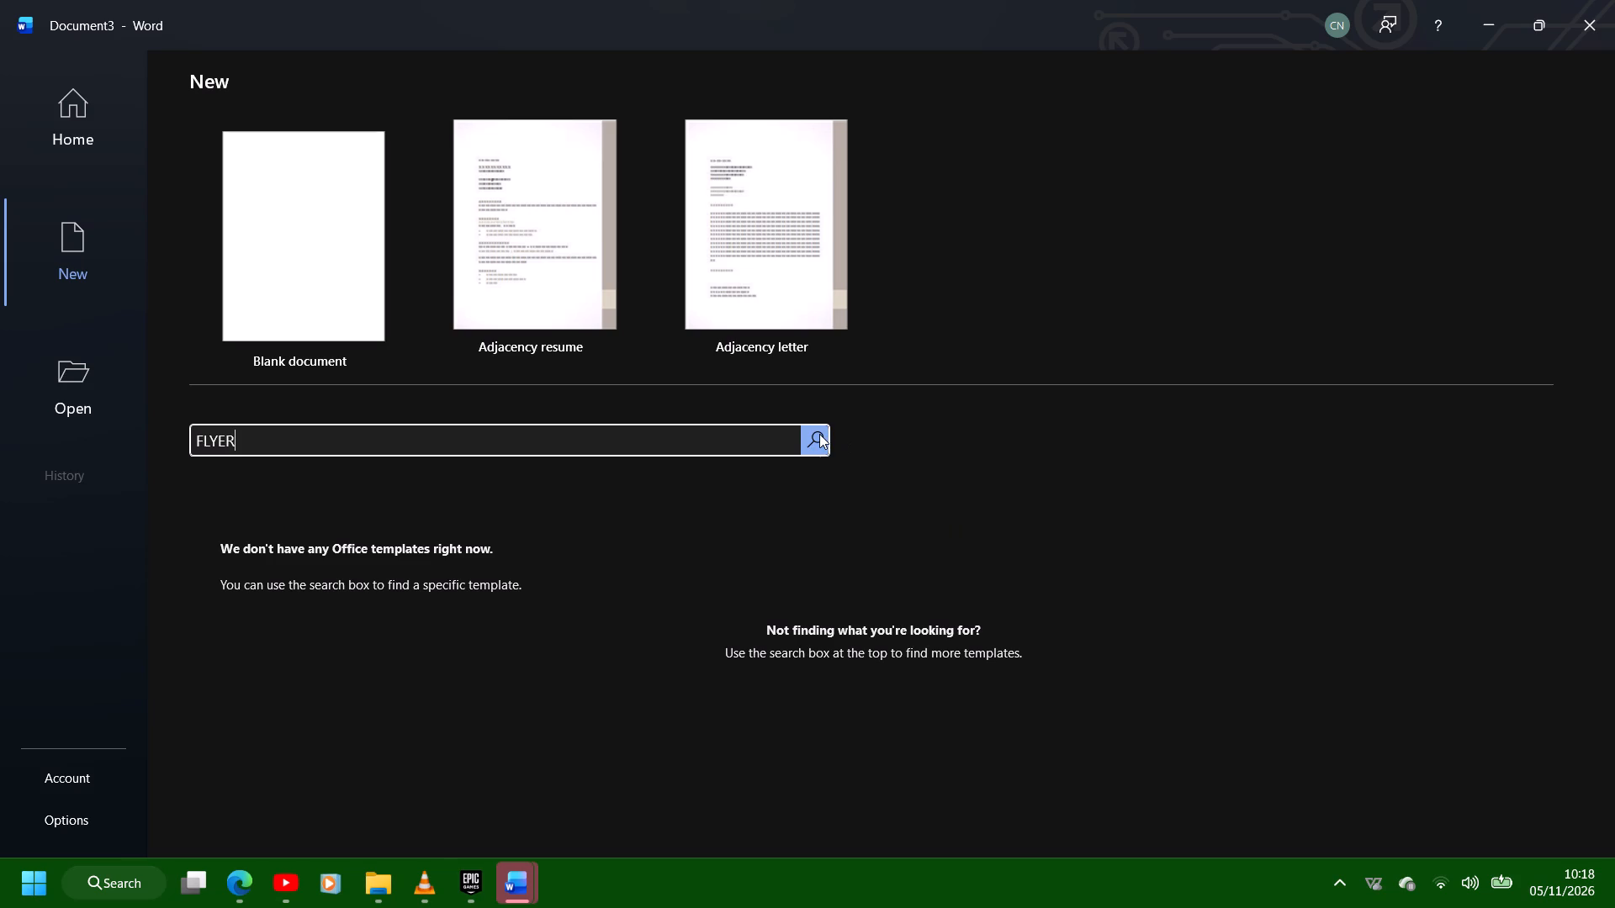
pyautogui.doubleClick(819, 434)
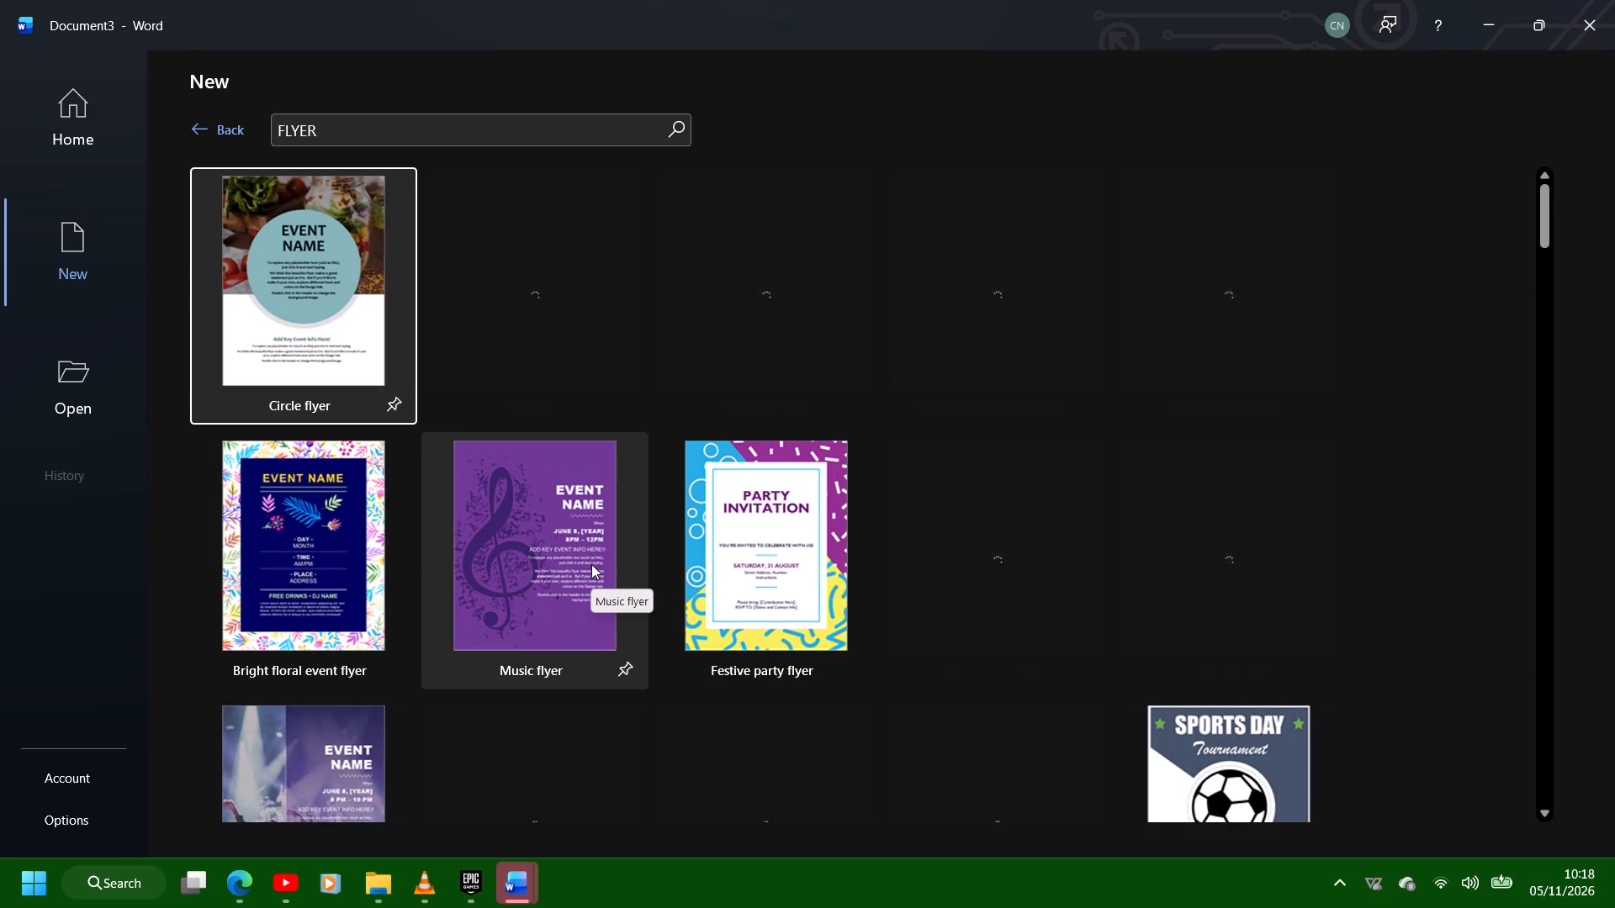
# Browse the flyer templates and create a new document from the Autumn leaves Thanksgiving flyer.
pyautogui.scroll(-1, 593, 562)
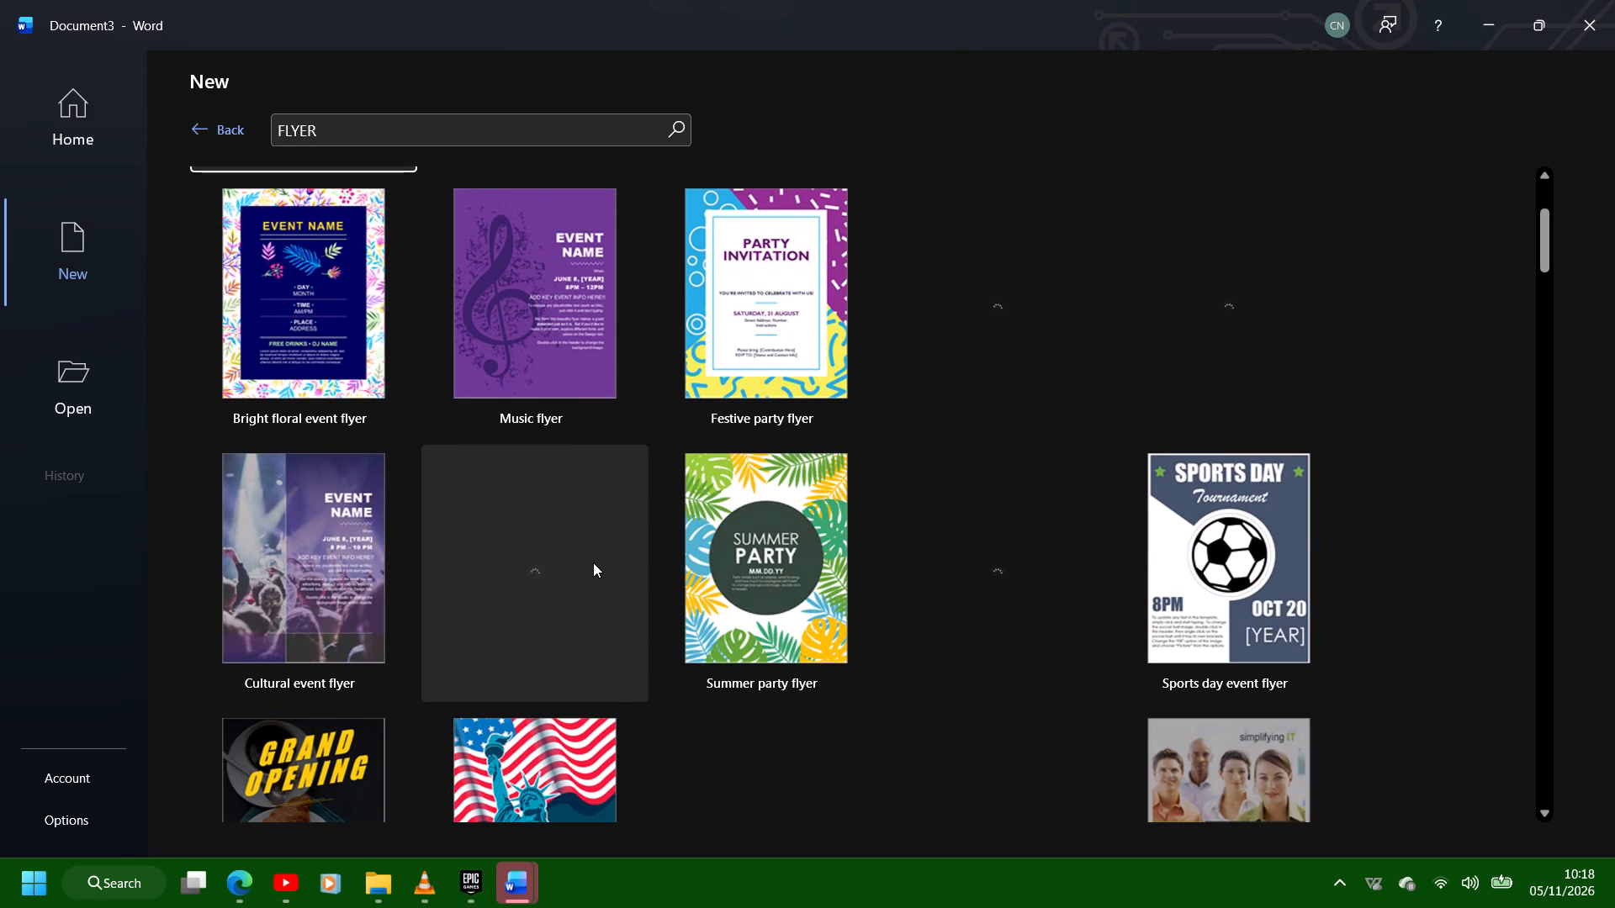
pyautogui.scroll(-3, 593, 562)
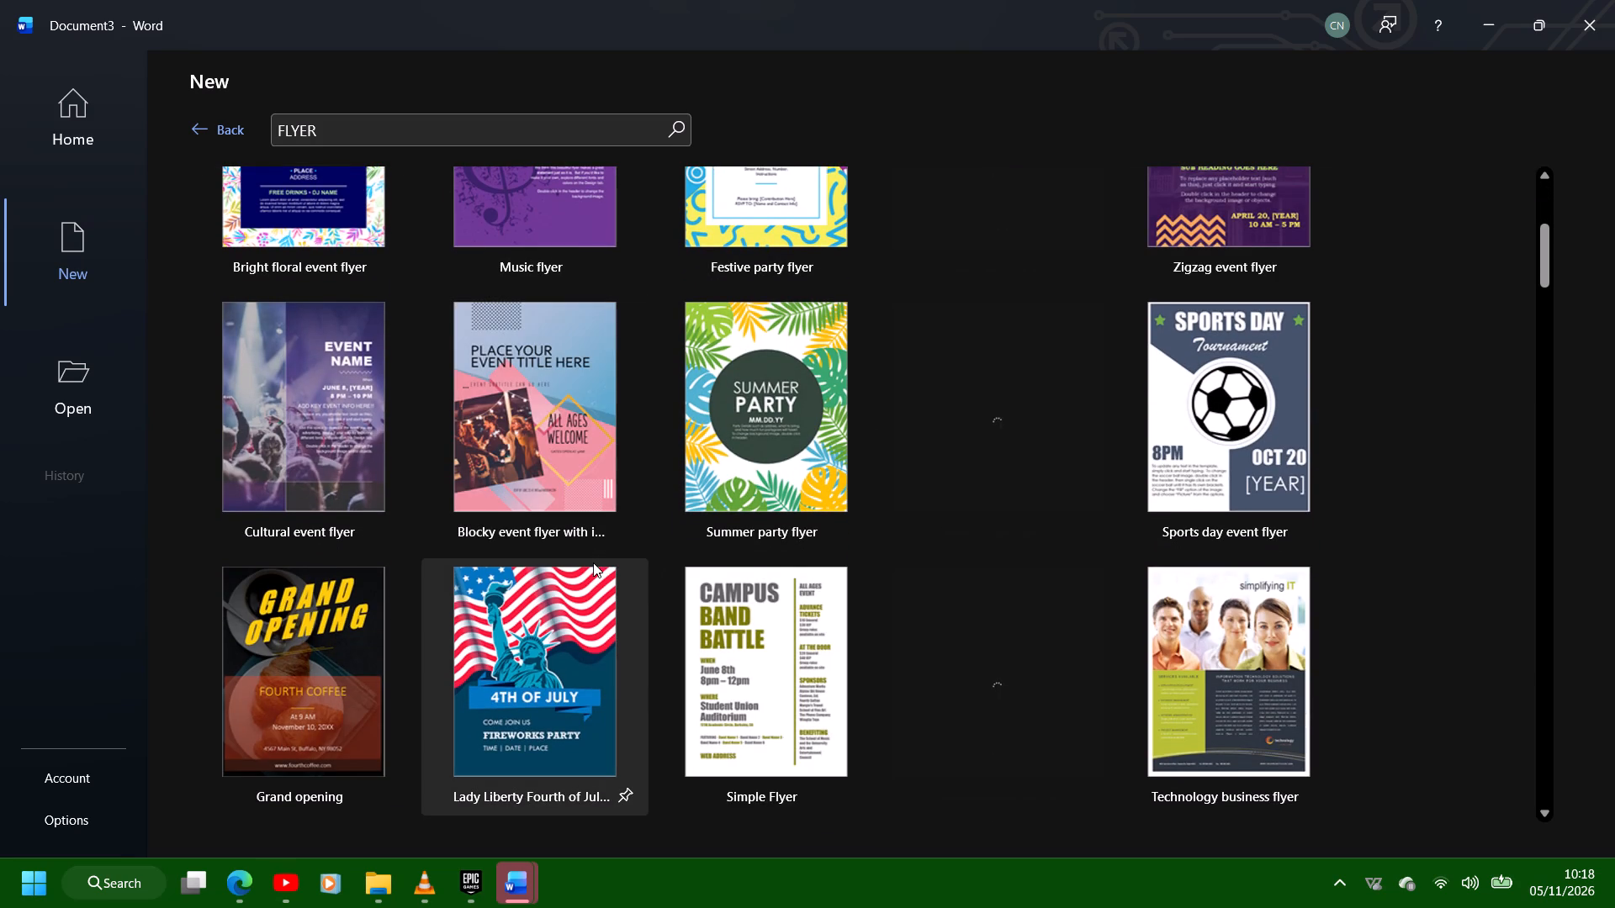
pyautogui.scroll(-2, 593, 562)
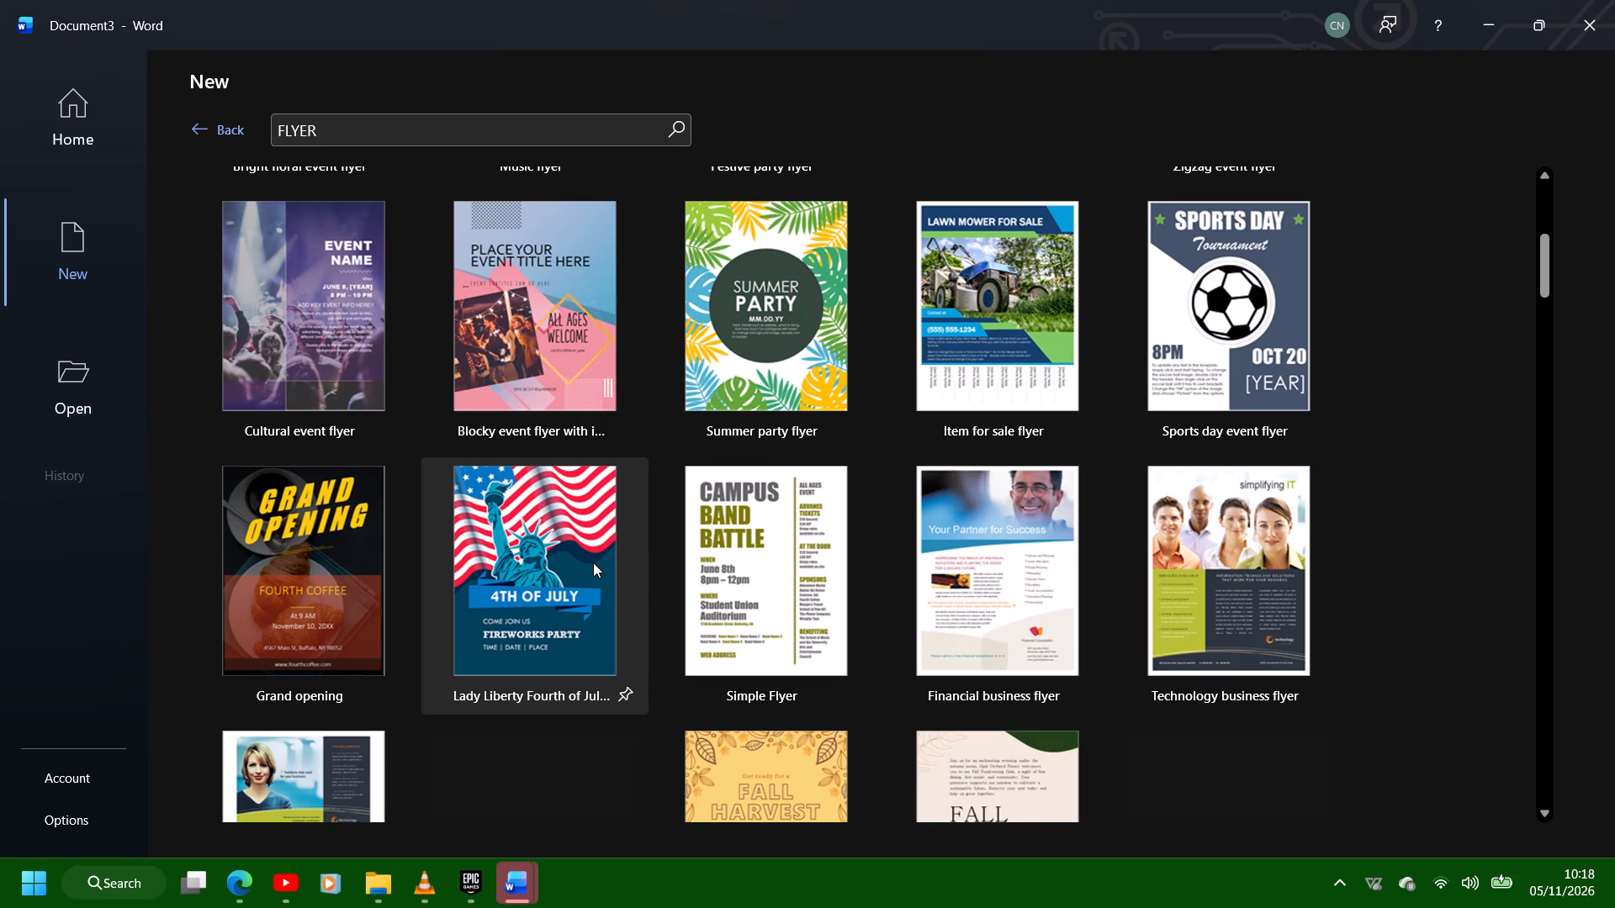
pyautogui.scroll(-2, 593, 562)
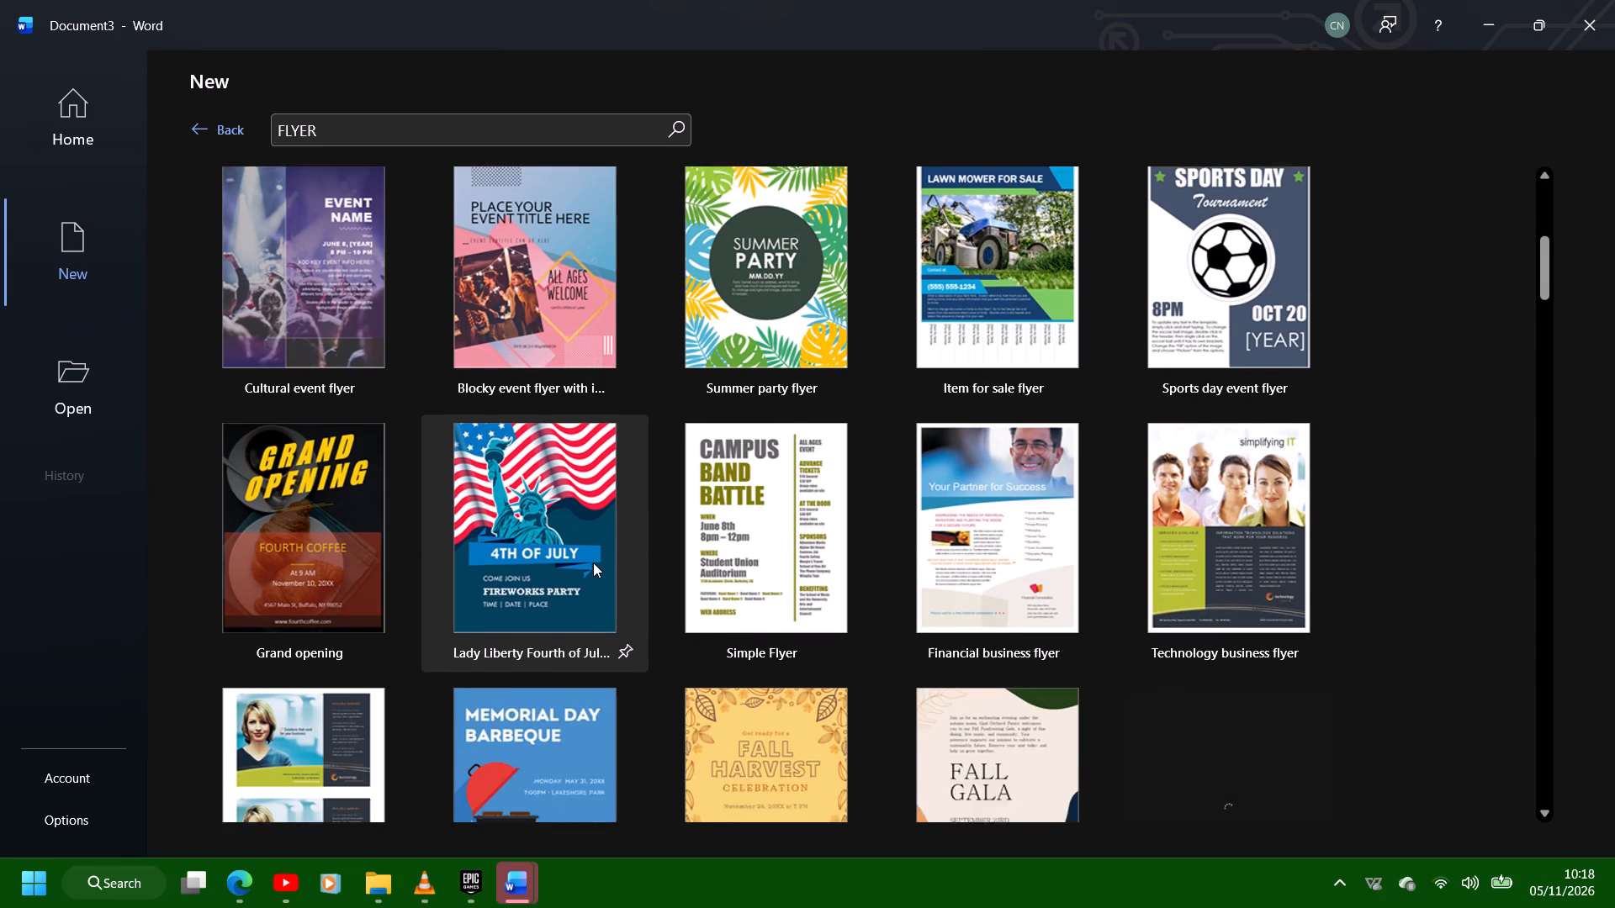
pyautogui.scroll(-2, 593, 562)
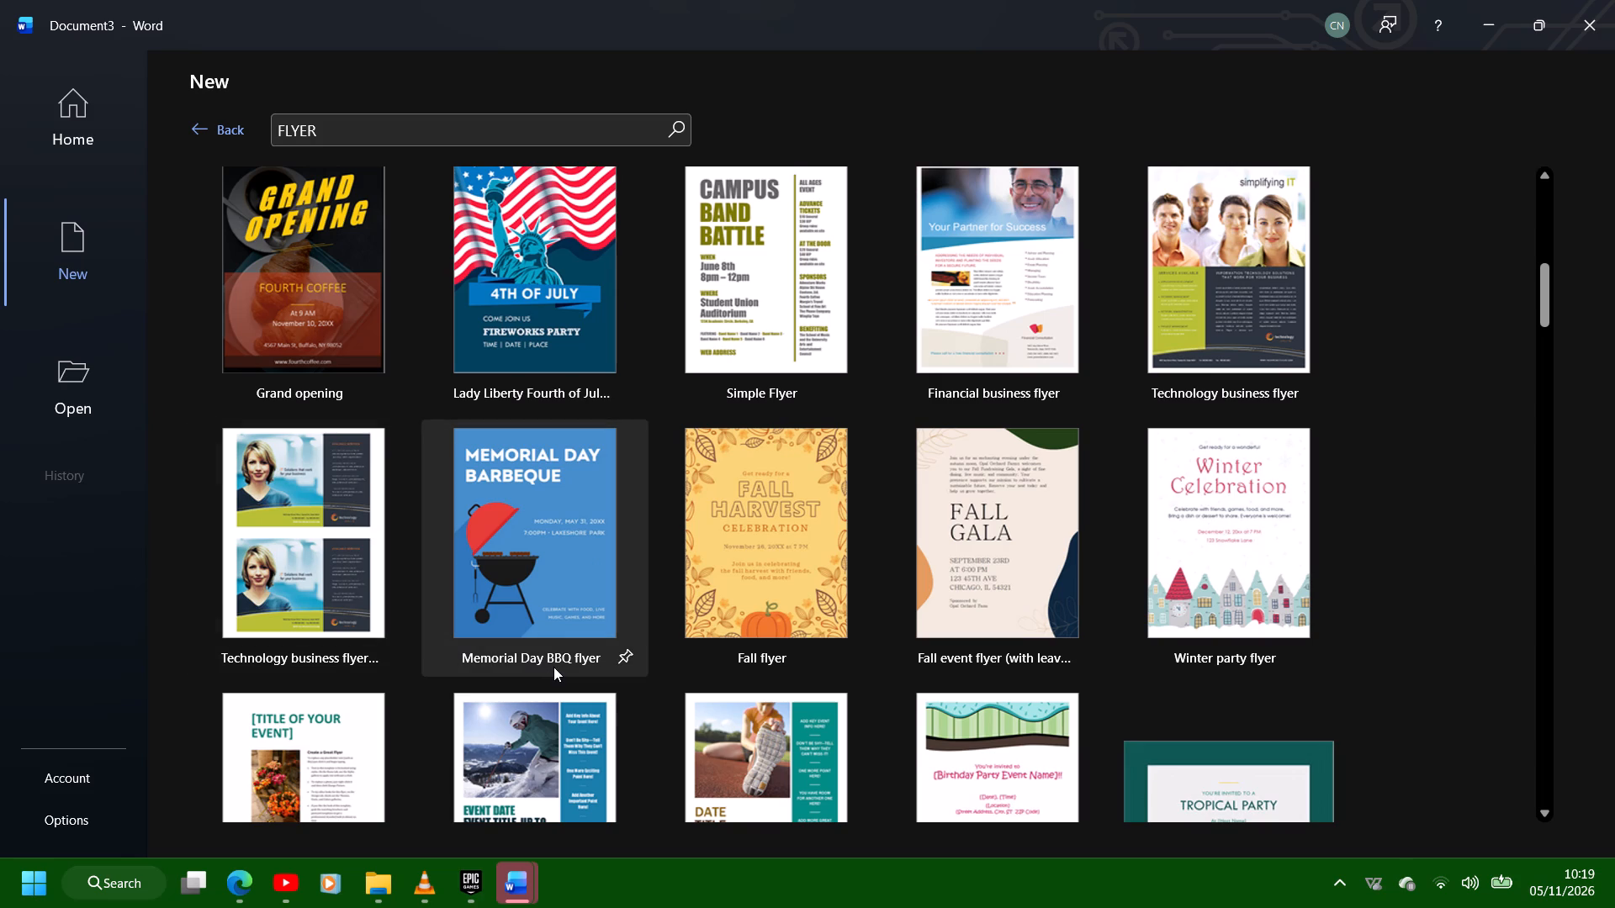
pyautogui.scroll(-1, 364, 769)
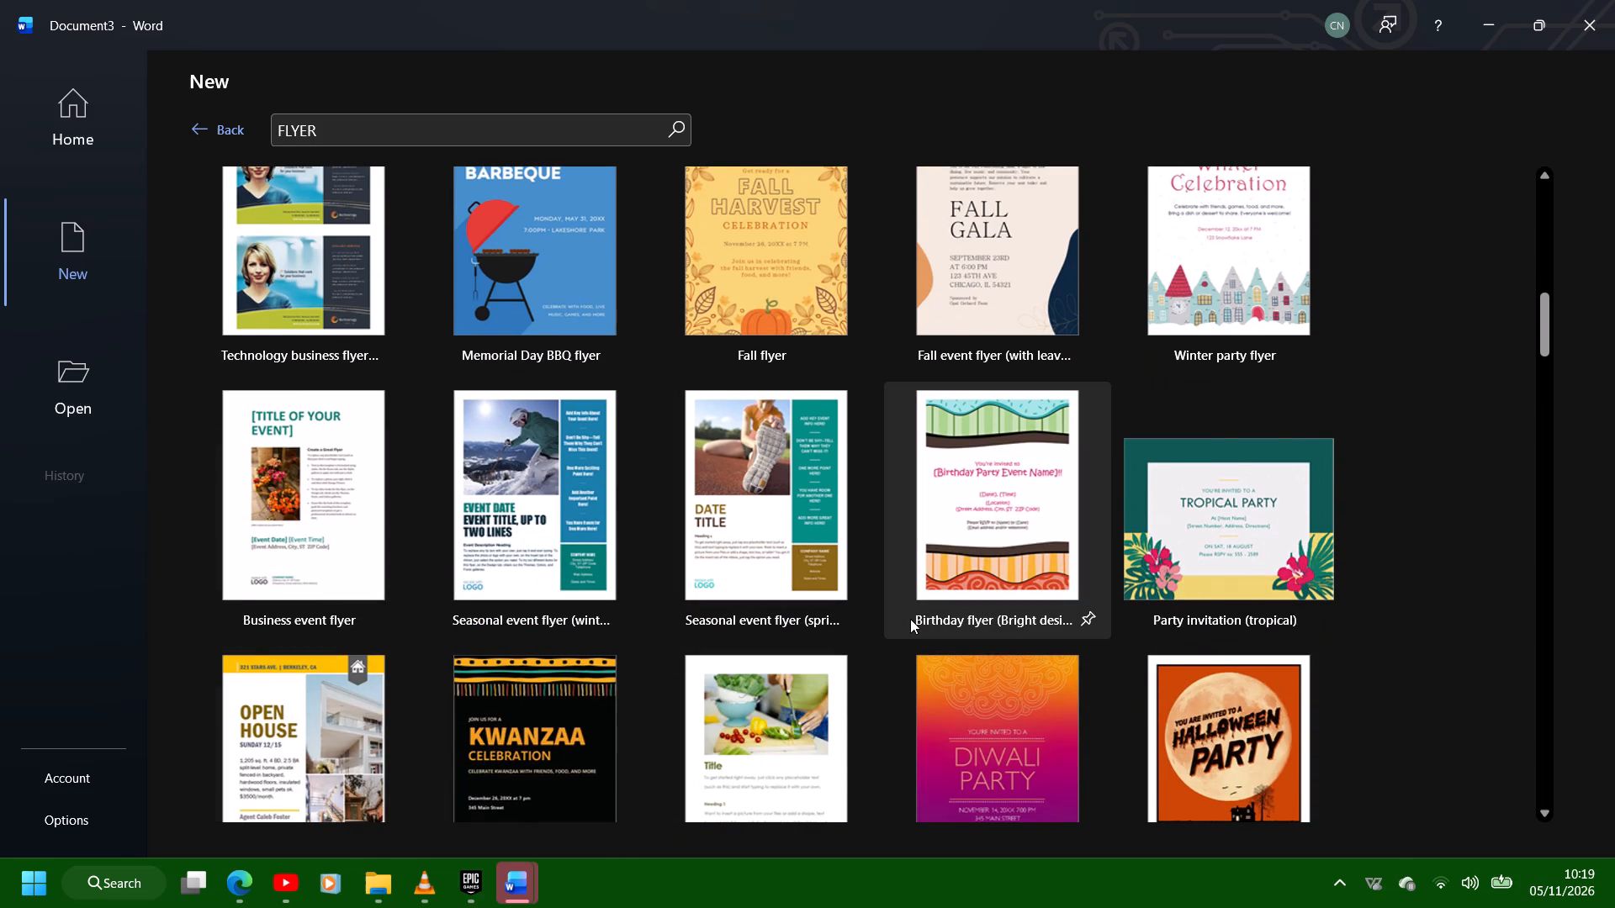
pyautogui.scroll(-4, 910, 619)
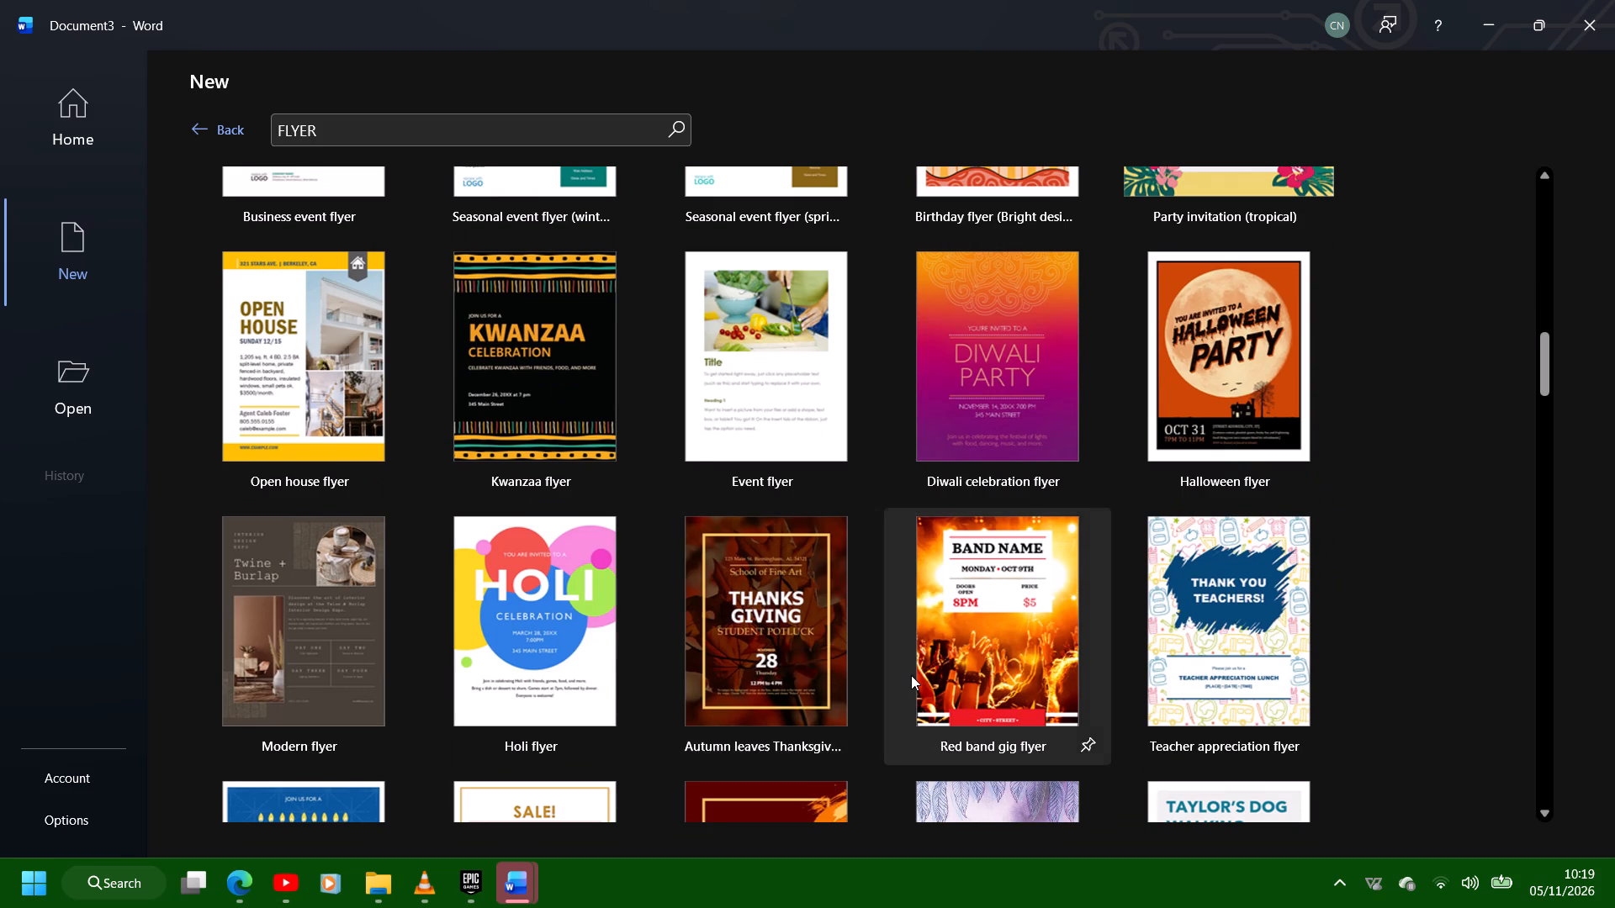
pyautogui.click(739, 656)
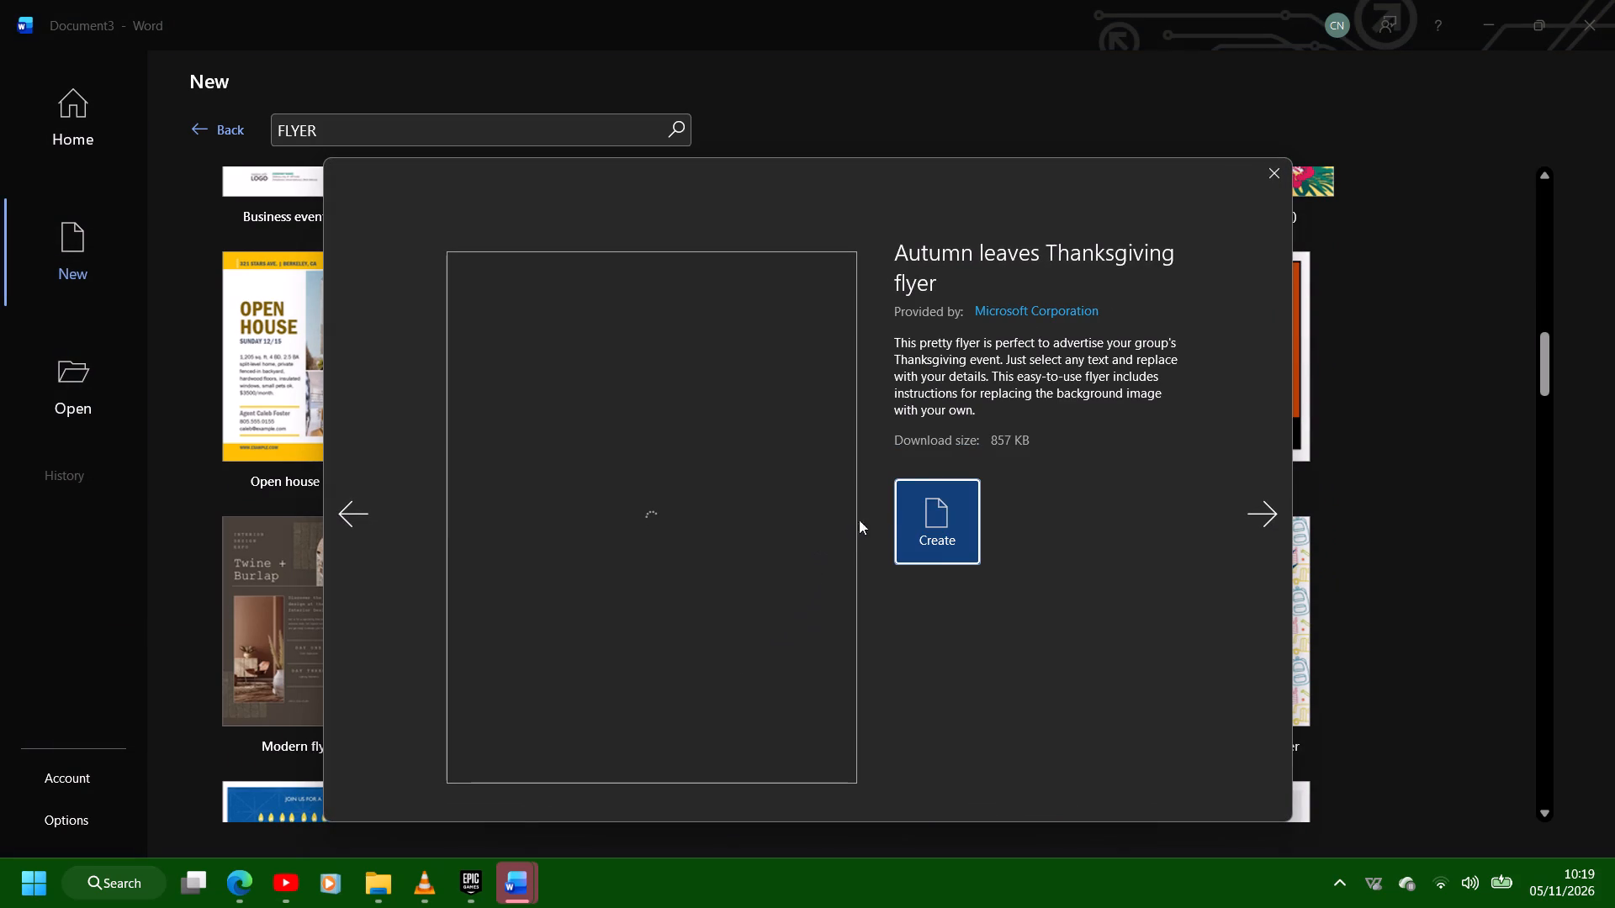
pyautogui.click(907, 528)
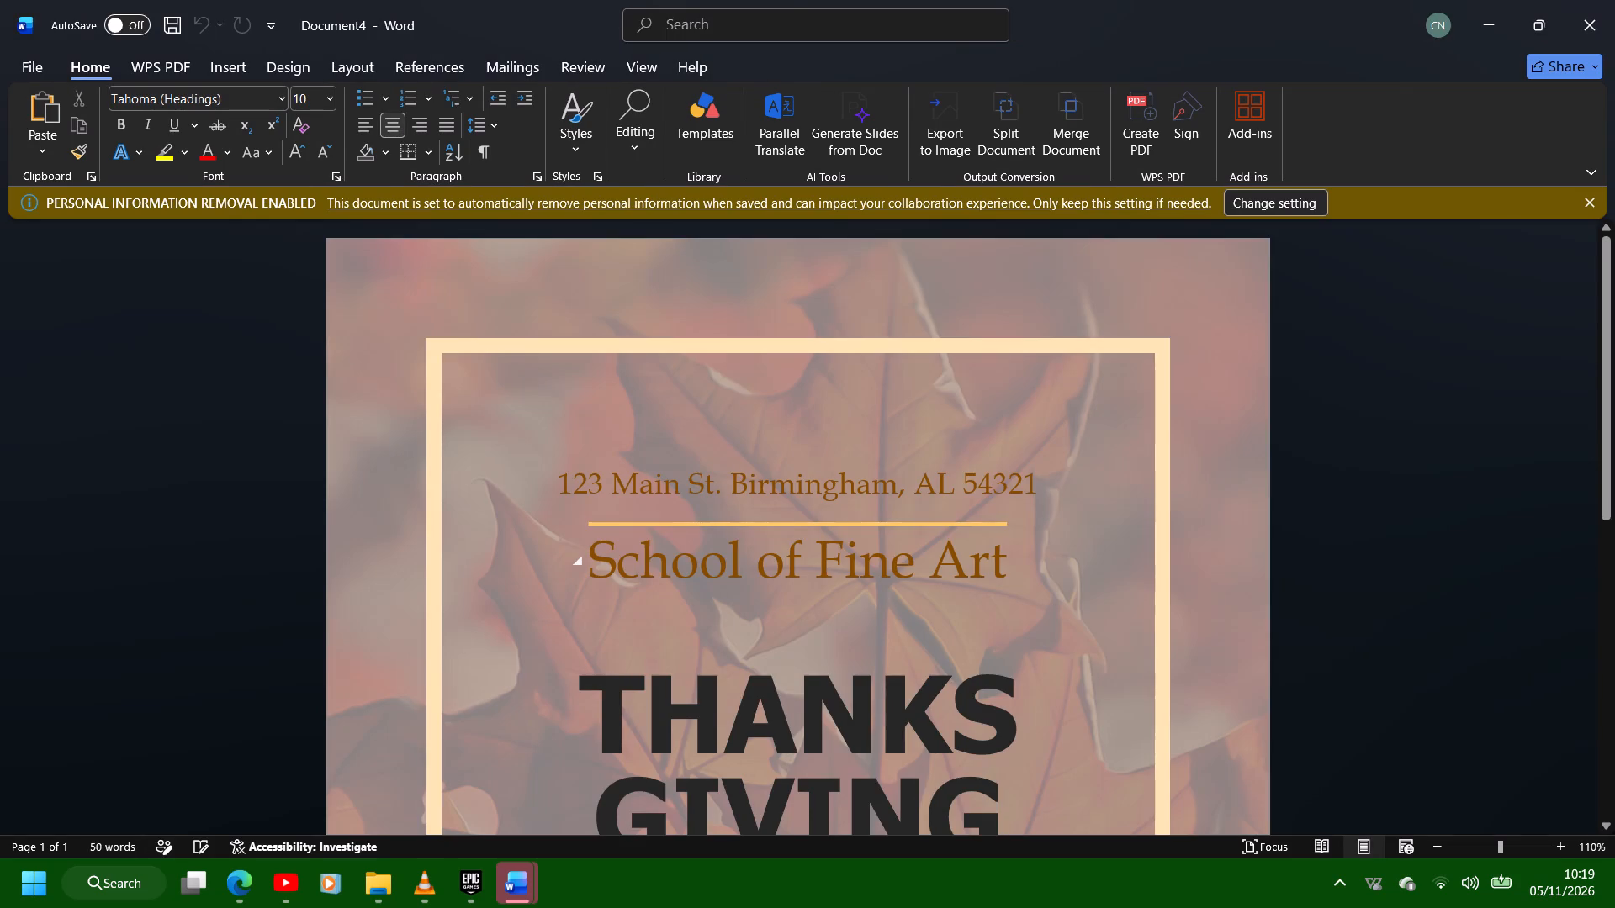
# Delete the "School of Fine Art" line and the divider above it from the flyer.
pyautogui.scroll(-2, 905, 457)
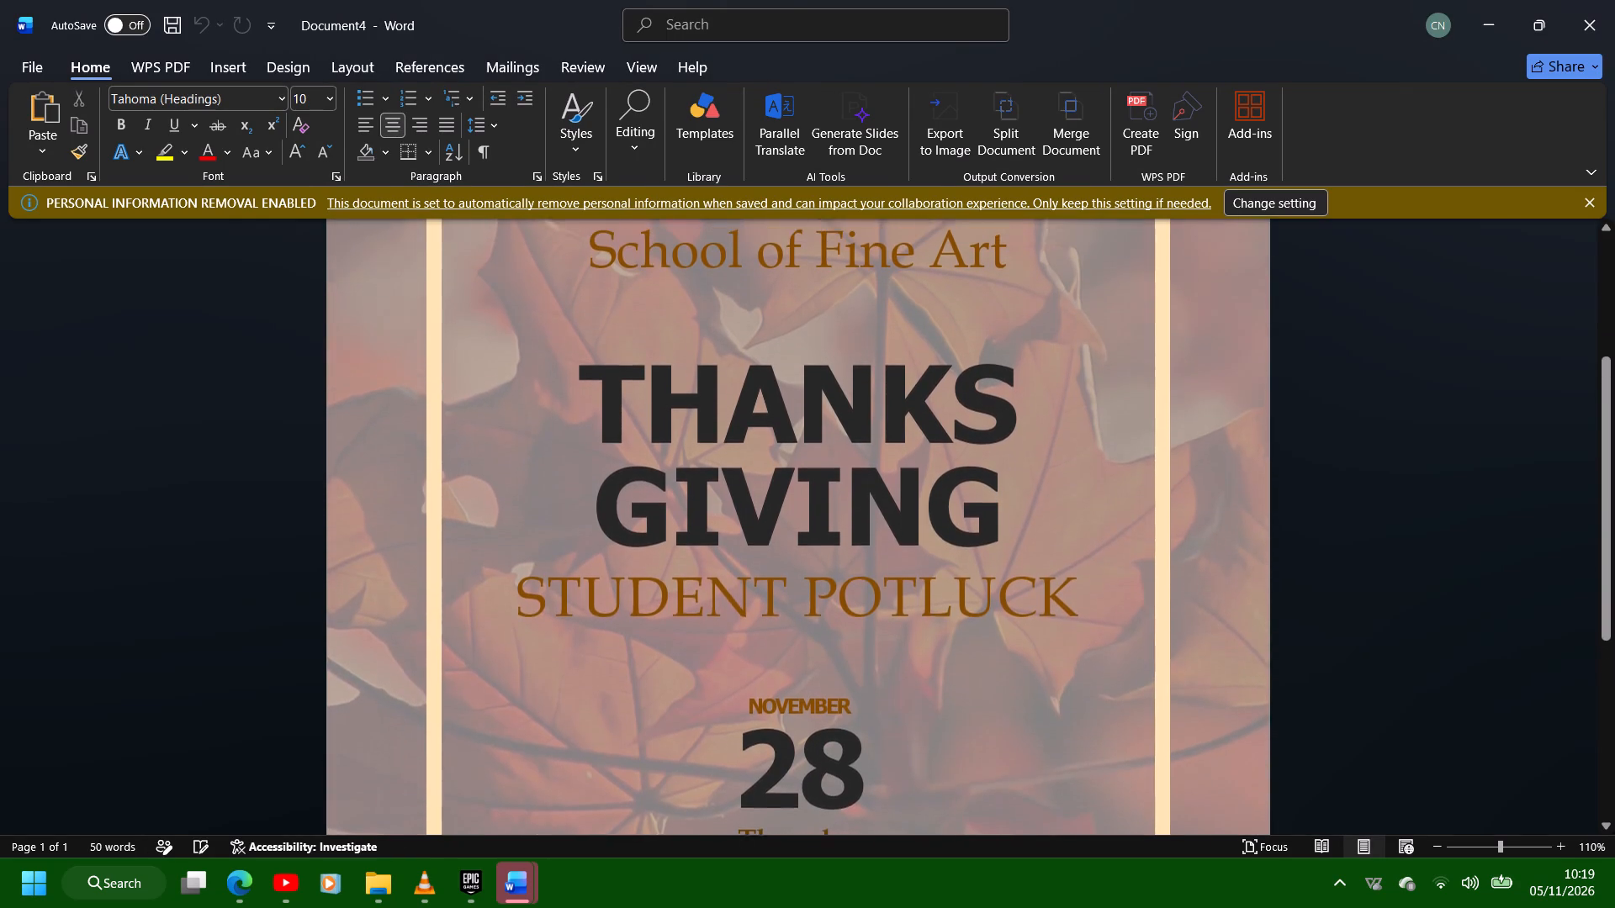
pyautogui.scroll(-2, 905, 457)
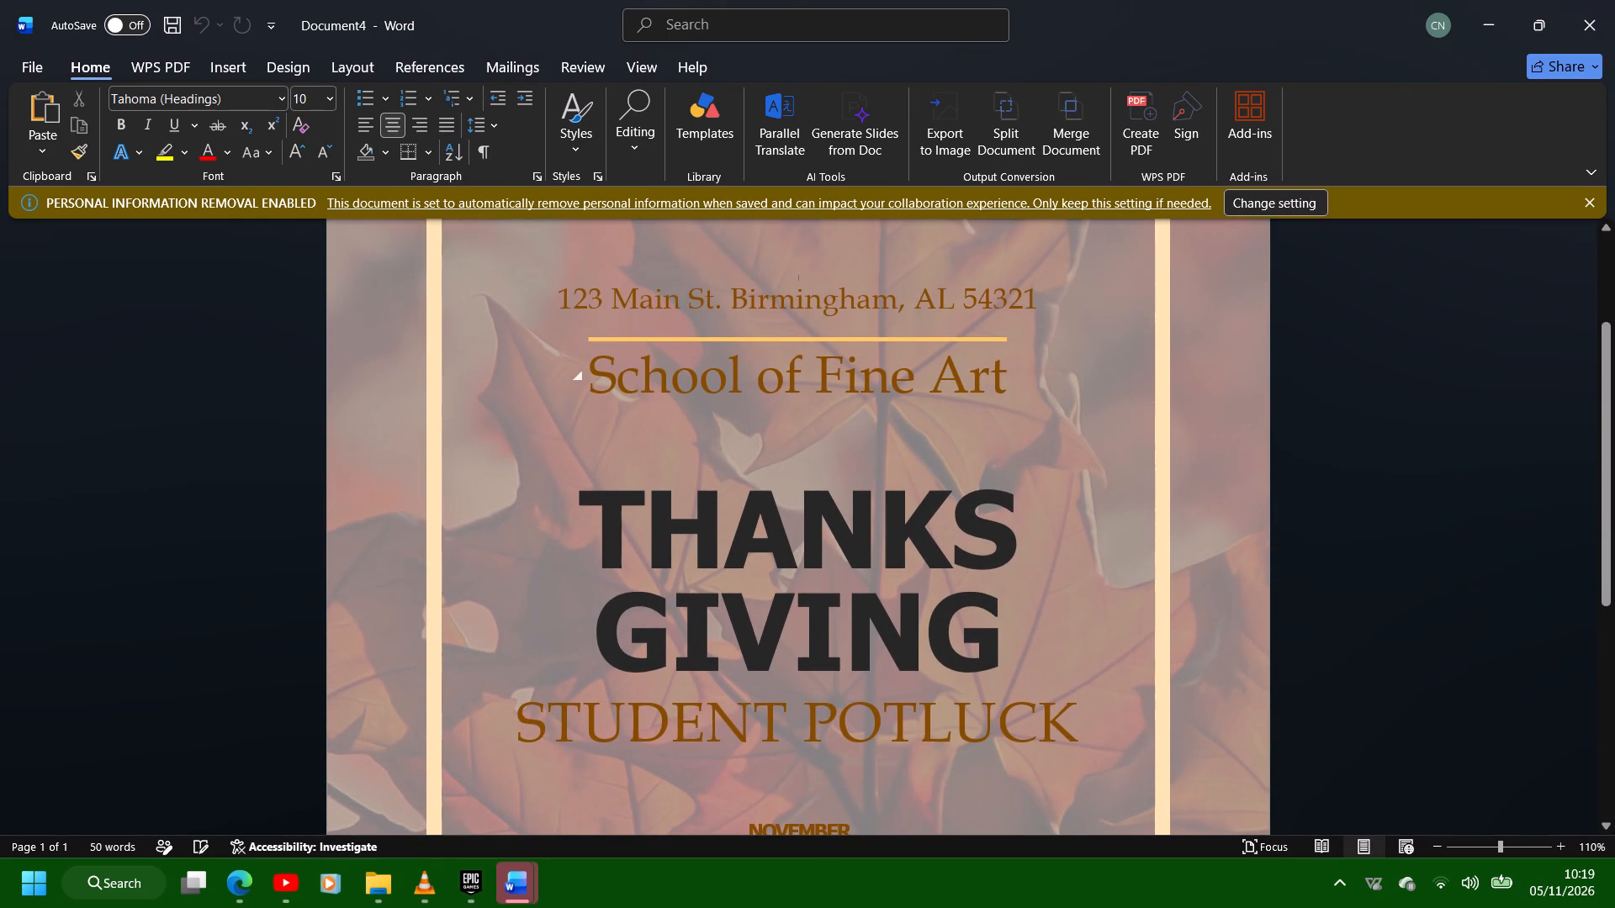
pyautogui.click(1001, 381)
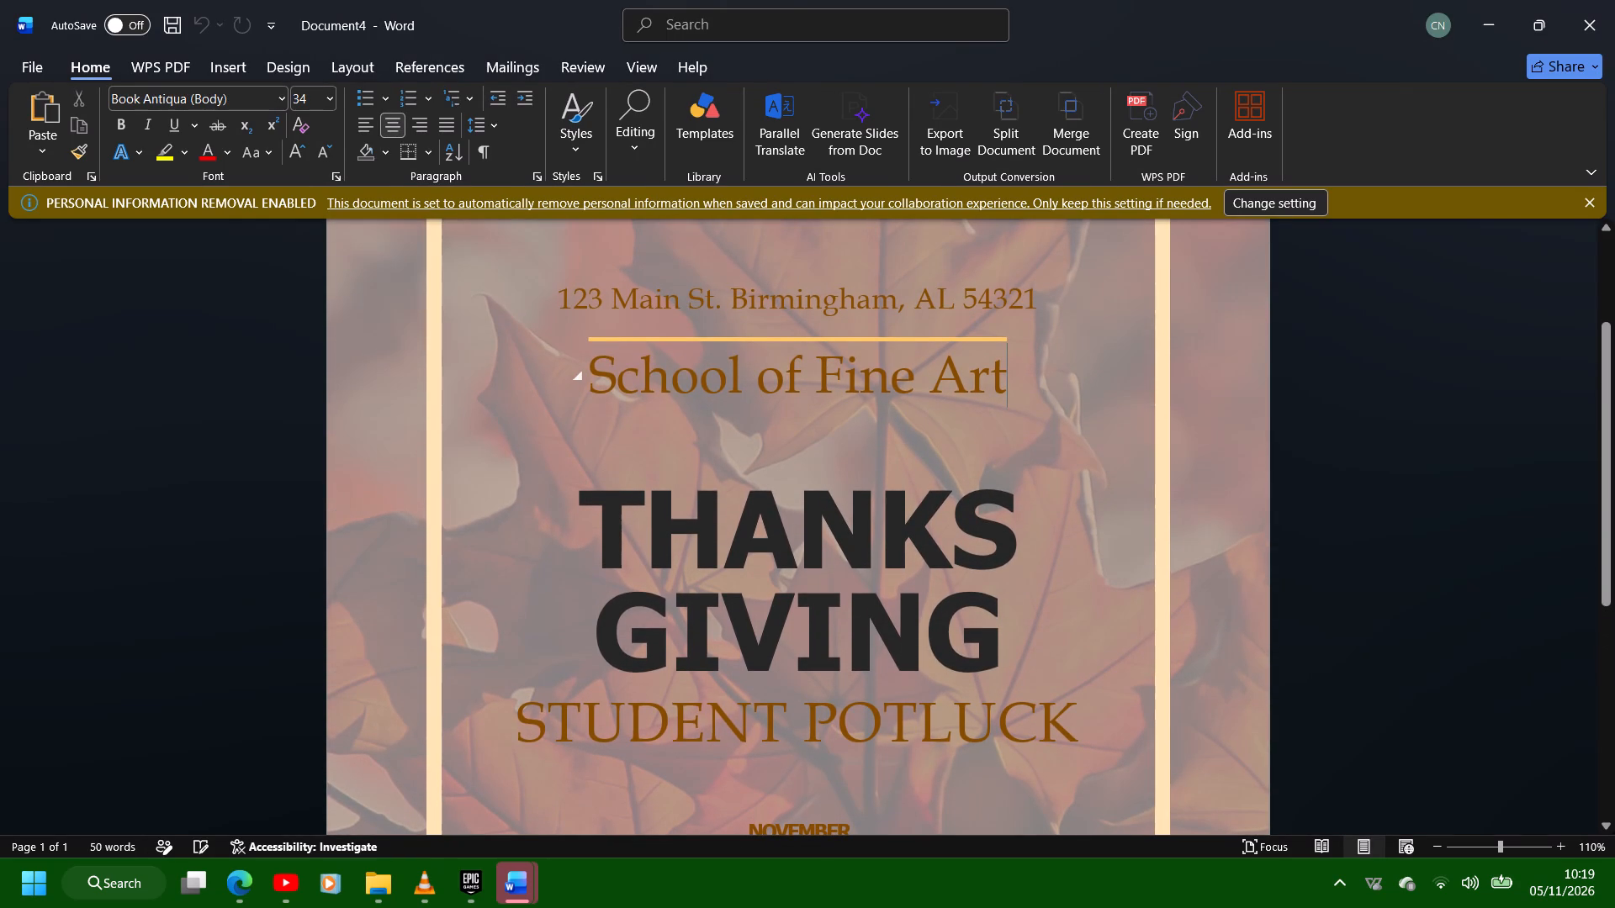
pyautogui.press('BackSpace')
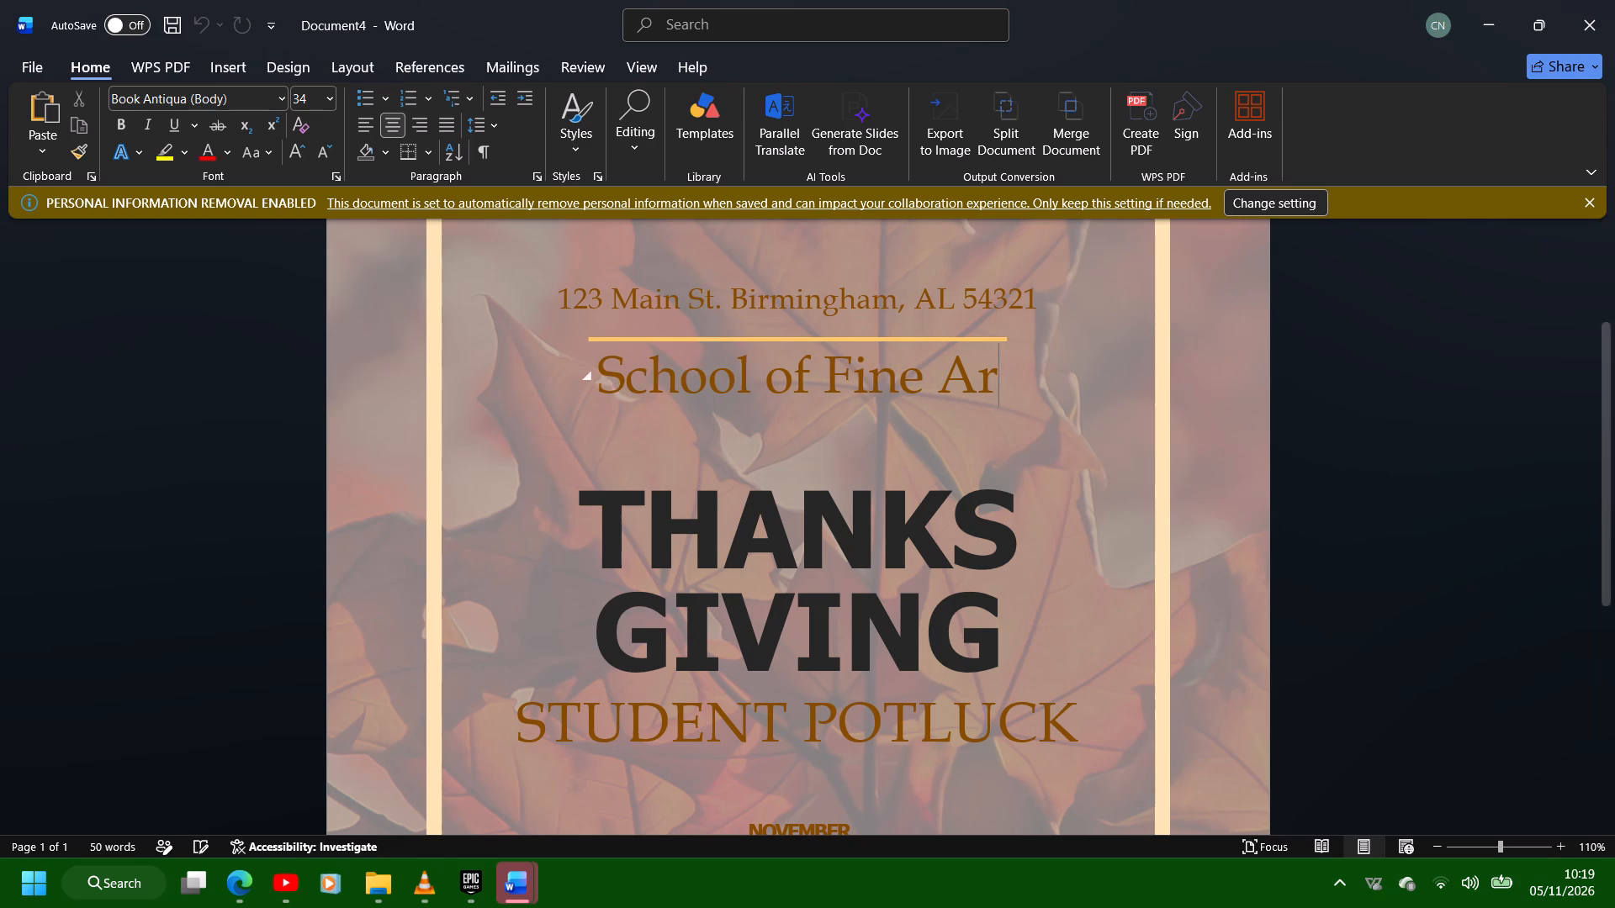
pyautogui.press('BackSpace')
pyautogui.press('BackSpace')
pyautogui.press('BackSpace')
pyautogui.press('BackSpace')
pyautogui.press('BackSpace')
pyautogui.press('BackSpace')
pyautogui.press('BackSpace')
pyautogui.press('BackSpace')
pyautogui.press('BackSpace')
pyautogui.press('BackSpace')
pyautogui.press('BackSpace')
pyautogui.press('BackSpace')
pyautogui.press('BackSpace')
pyautogui.press('BackSpace')
pyautogui.press('BackSpace')
pyautogui.press('BackSpace')
pyautogui.press('BackSpace')
pyautogui.press('BackSpace')
pyautogui.press('BackSpace')
pyautogui.press('BackSpace')
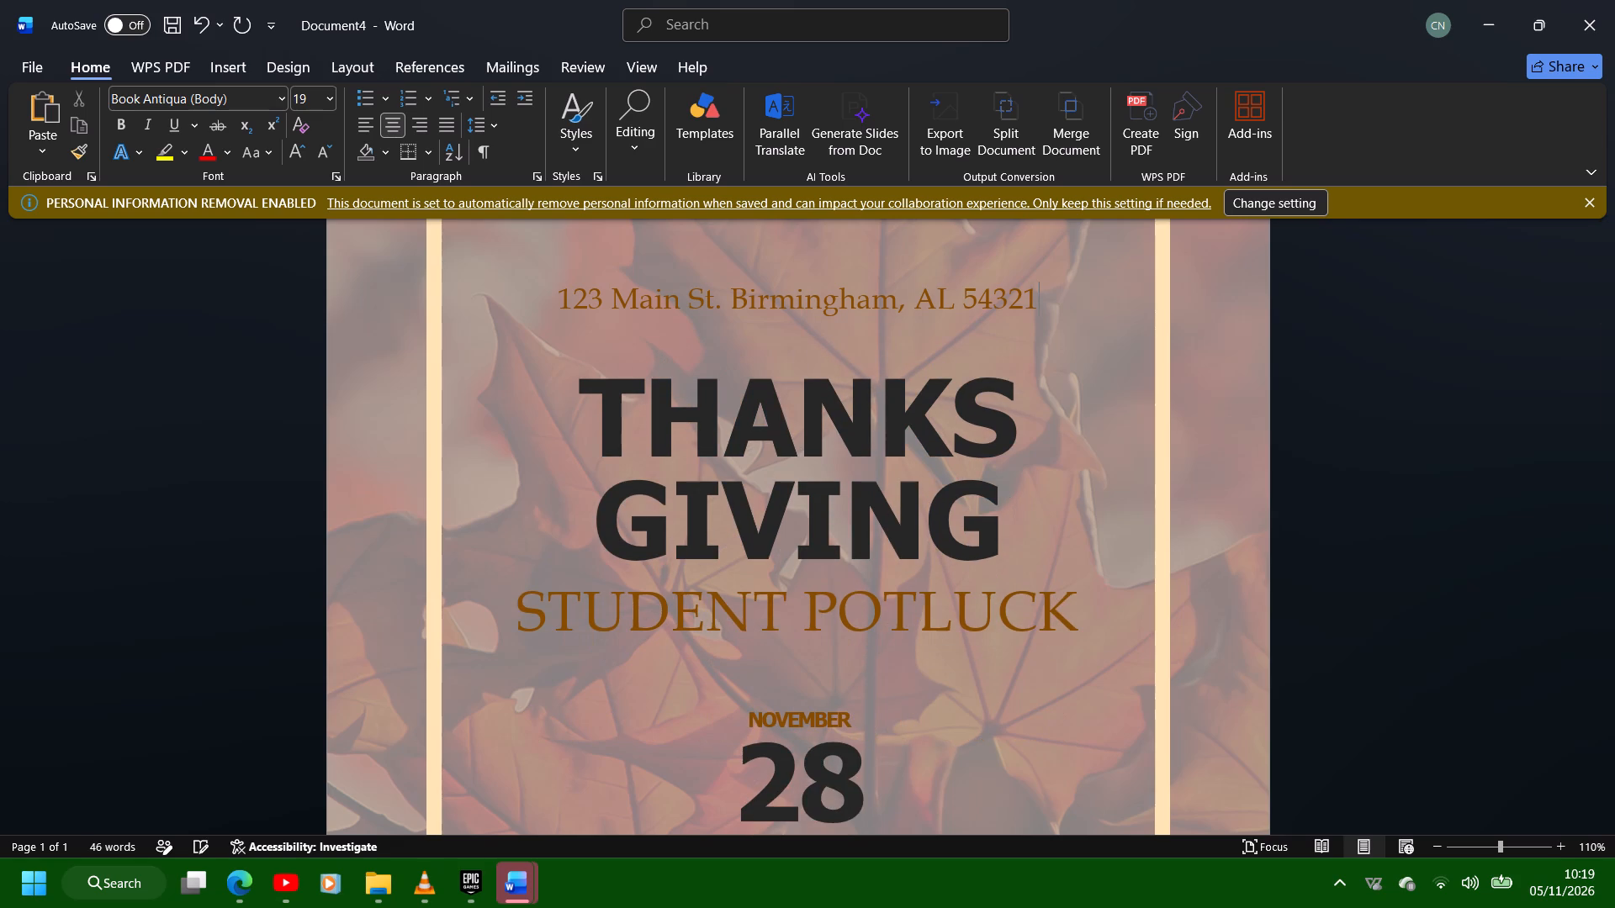
# Delete the placeholder street address line above the THANKS GIVING heading.
pyautogui.press('BackSpace')
pyautogui.press('BackSpace')
pyautogui.press('BackSpace')
pyautogui.press('BackSpace')
pyautogui.press('BackSpace')
pyautogui.press('BackSpace')
pyautogui.press('BackSpace')
pyautogui.press('BackSpace')
pyautogui.press('BackSpace')
pyautogui.press('BackSpace')
pyautogui.press('BackSpace')
pyautogui.press('BackSpace')
pyautogui.press('BackSpace')
pyautogui.press('BackSpace')
pyautogui.press('BackSpace')
pyautogui.press('BackSpace')
pyautogui.press('BackSpace')
pyautogui.press('BackSpace')
pyautogui.press('BackSpace')
pyautogui.press('BackSpace')
pyautogui.press('BackSpace')
pyautogui.press('BackSpace')
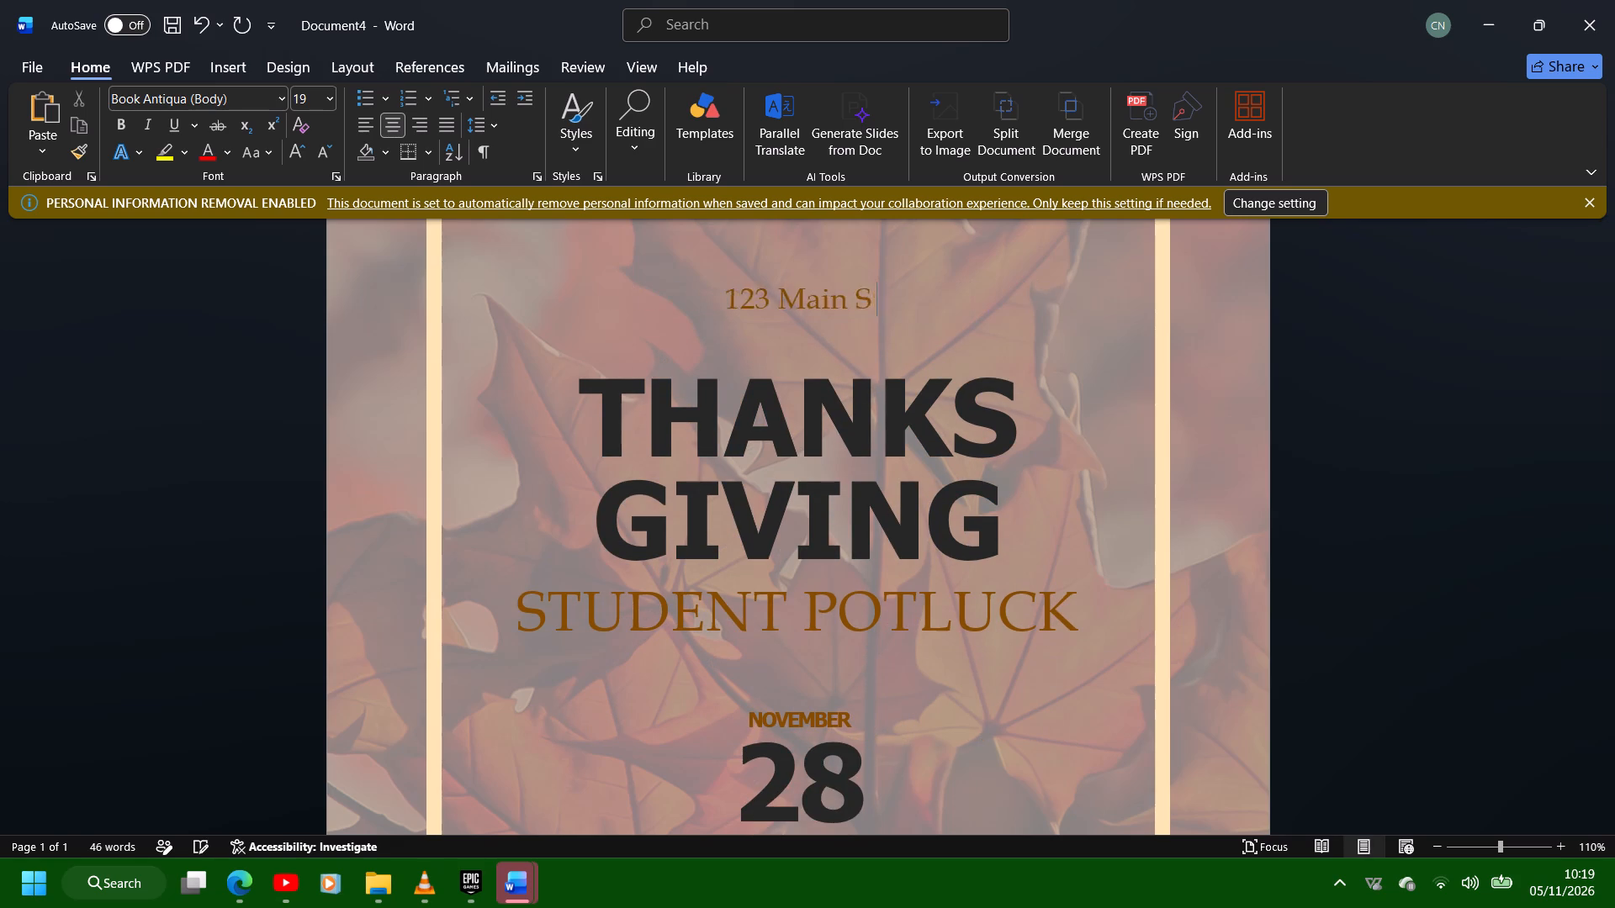
pyautogui.press('BackSpace')
pyautogui.press('BackSpace')
pyautogui.press('BackSpace')
pyautogui.press('BackSpace')
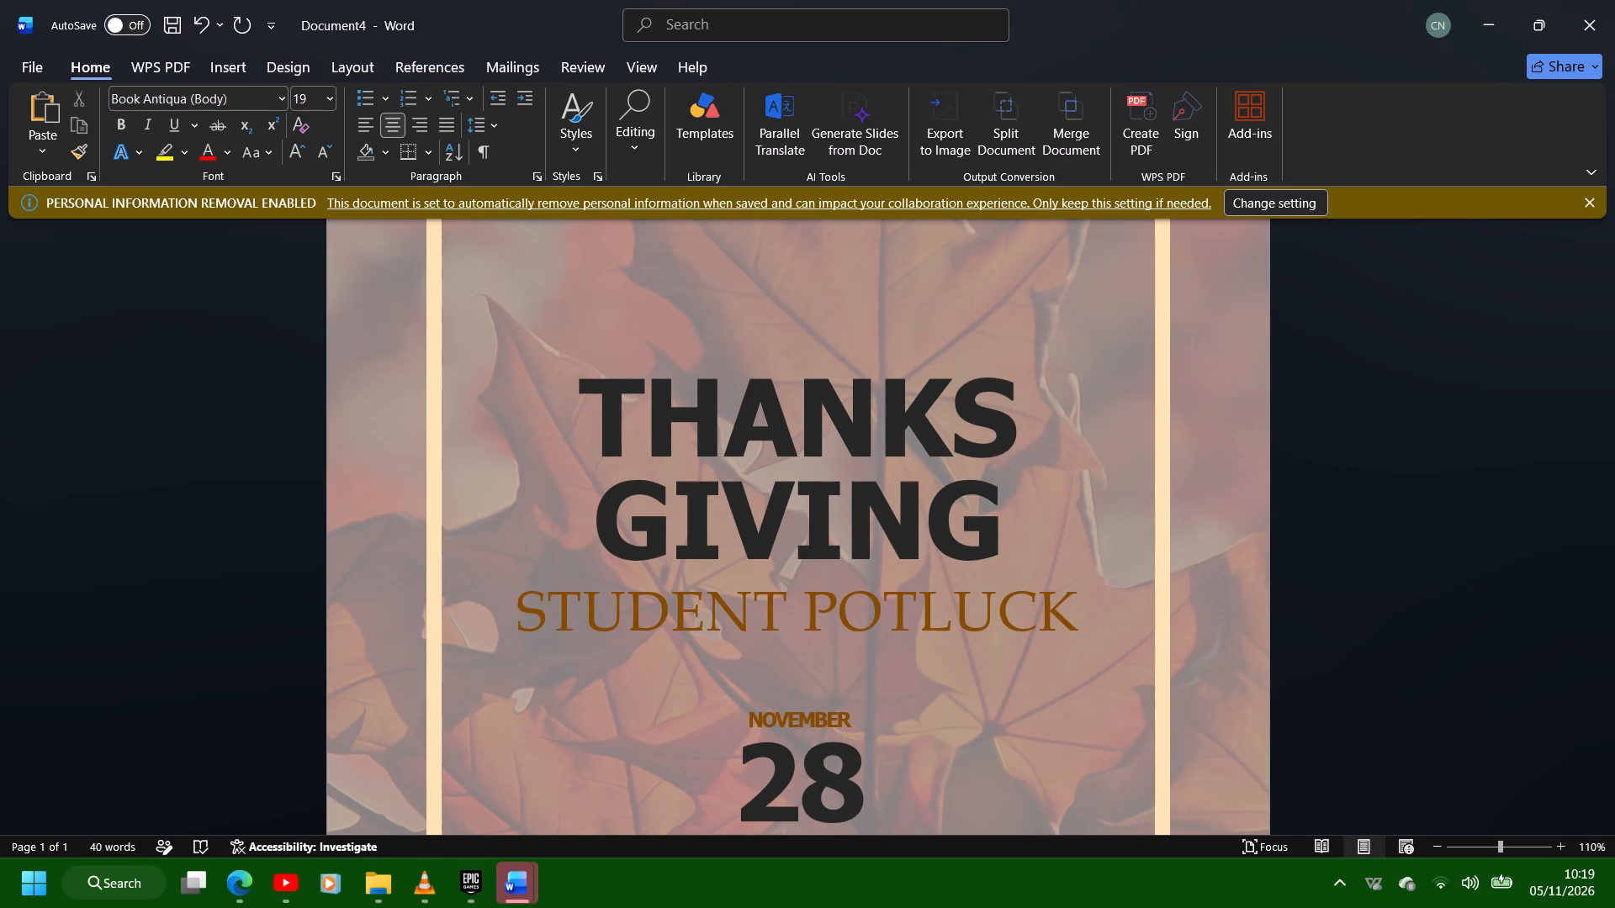
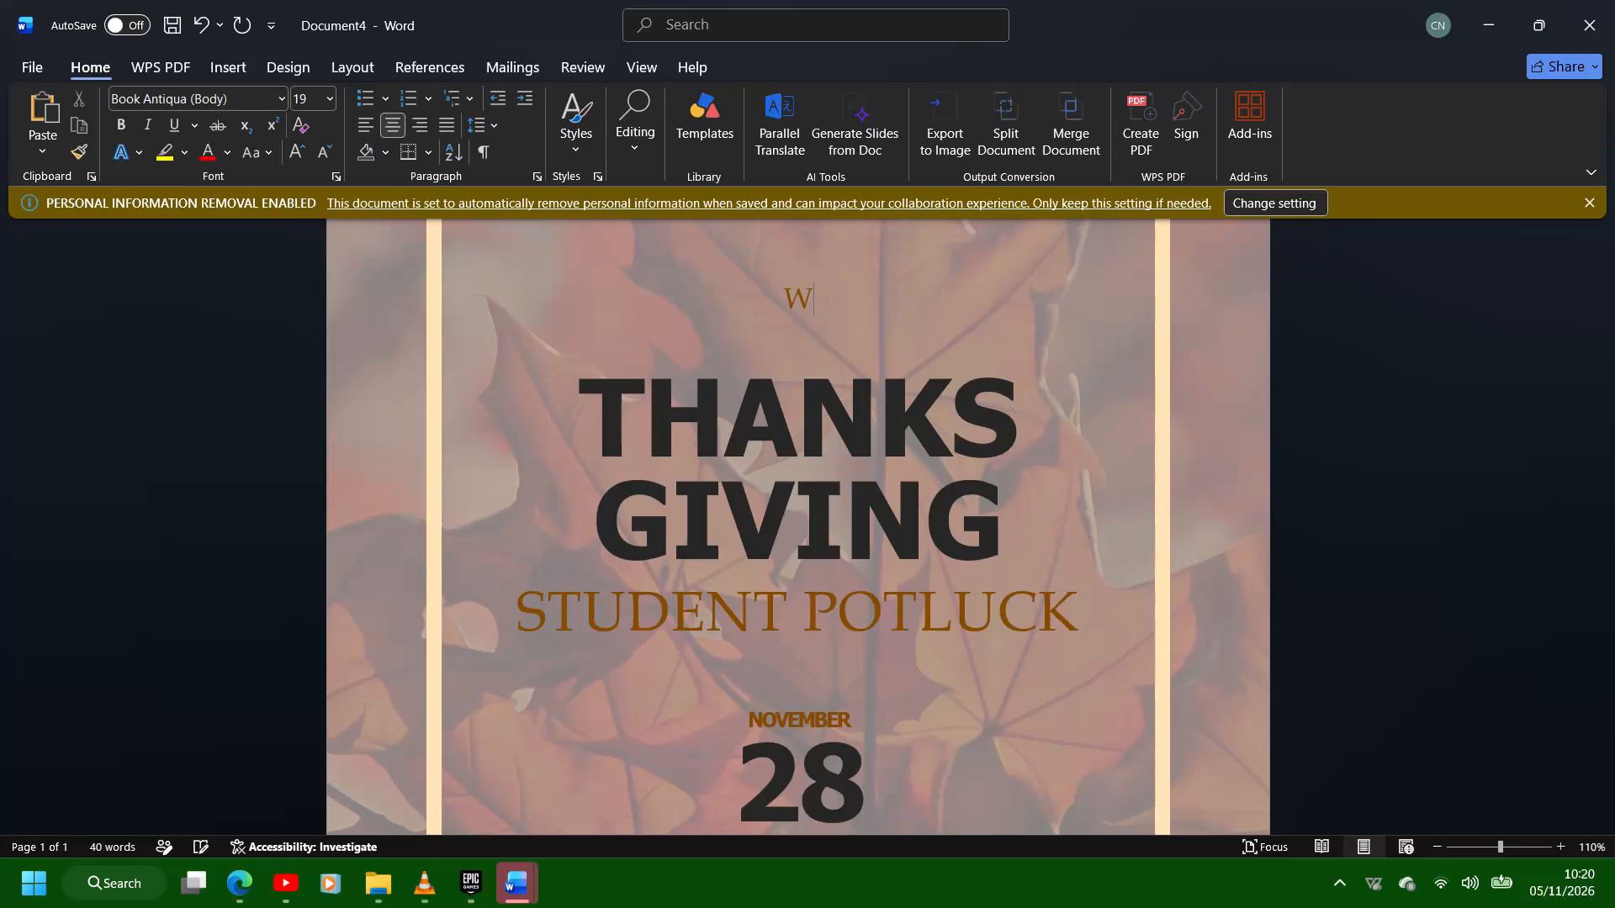
# Complete the text above the THANKS GIVING heading as "WASICHANA NA KINA MAMA" with "COMFORT YENU NI PRIORITY" on a second line.
pyautogui.write('AS')
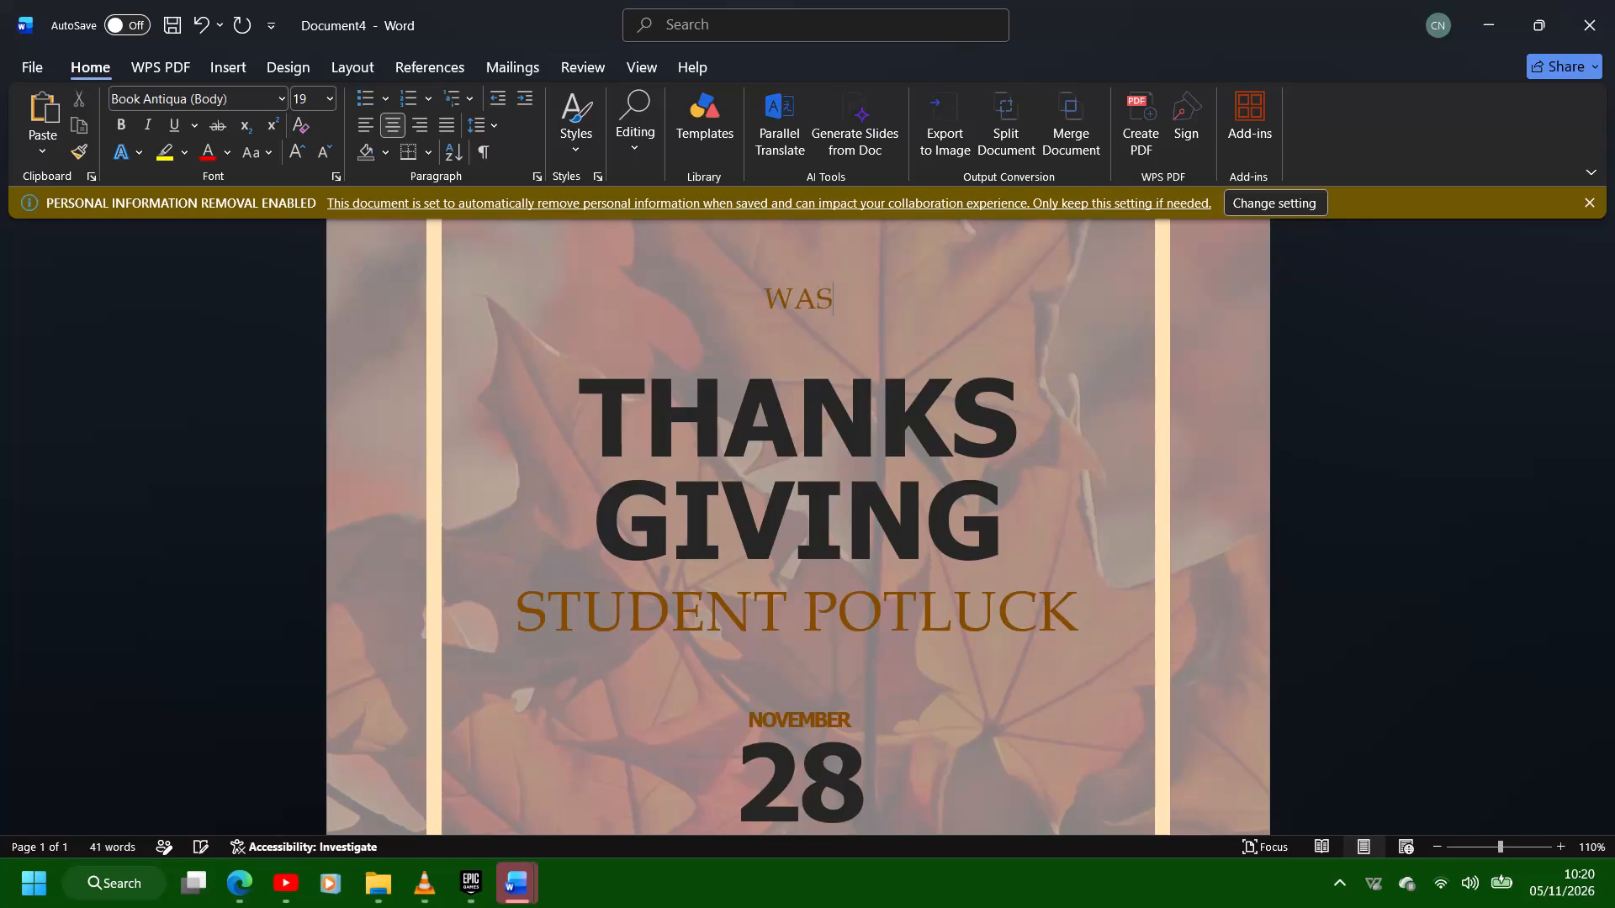
pyautogui.press('i')
pyautogui.write('CHANA')
pyautogui.press('space')
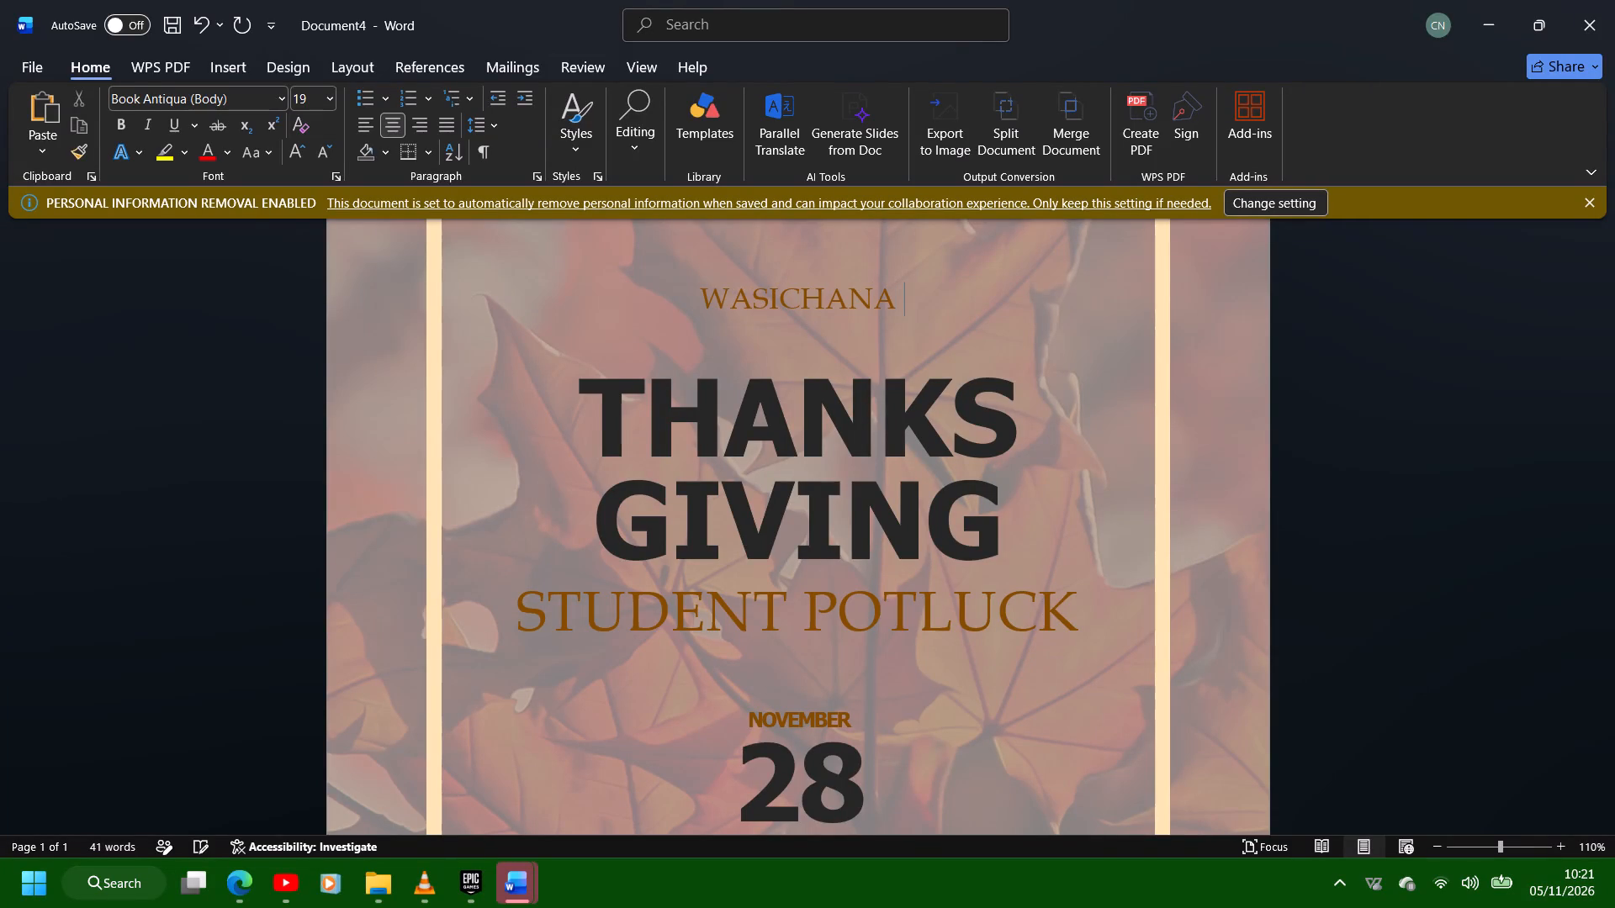
pyautogui.write('NA KINA')
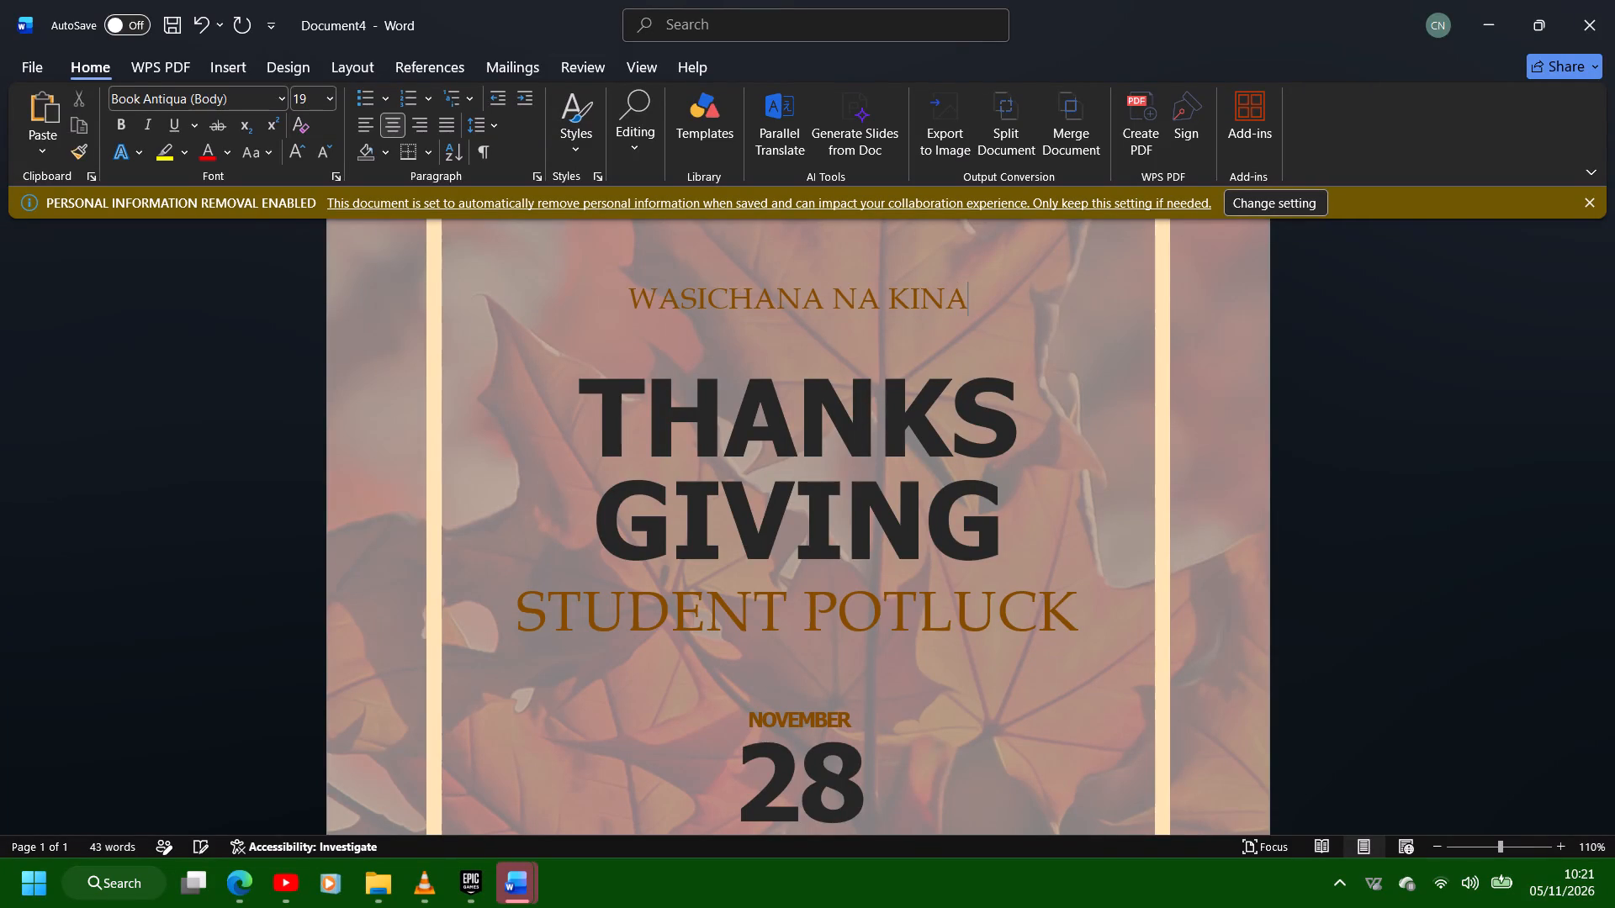
pyautogui.press('space')
pyautogui.write('MAMA')
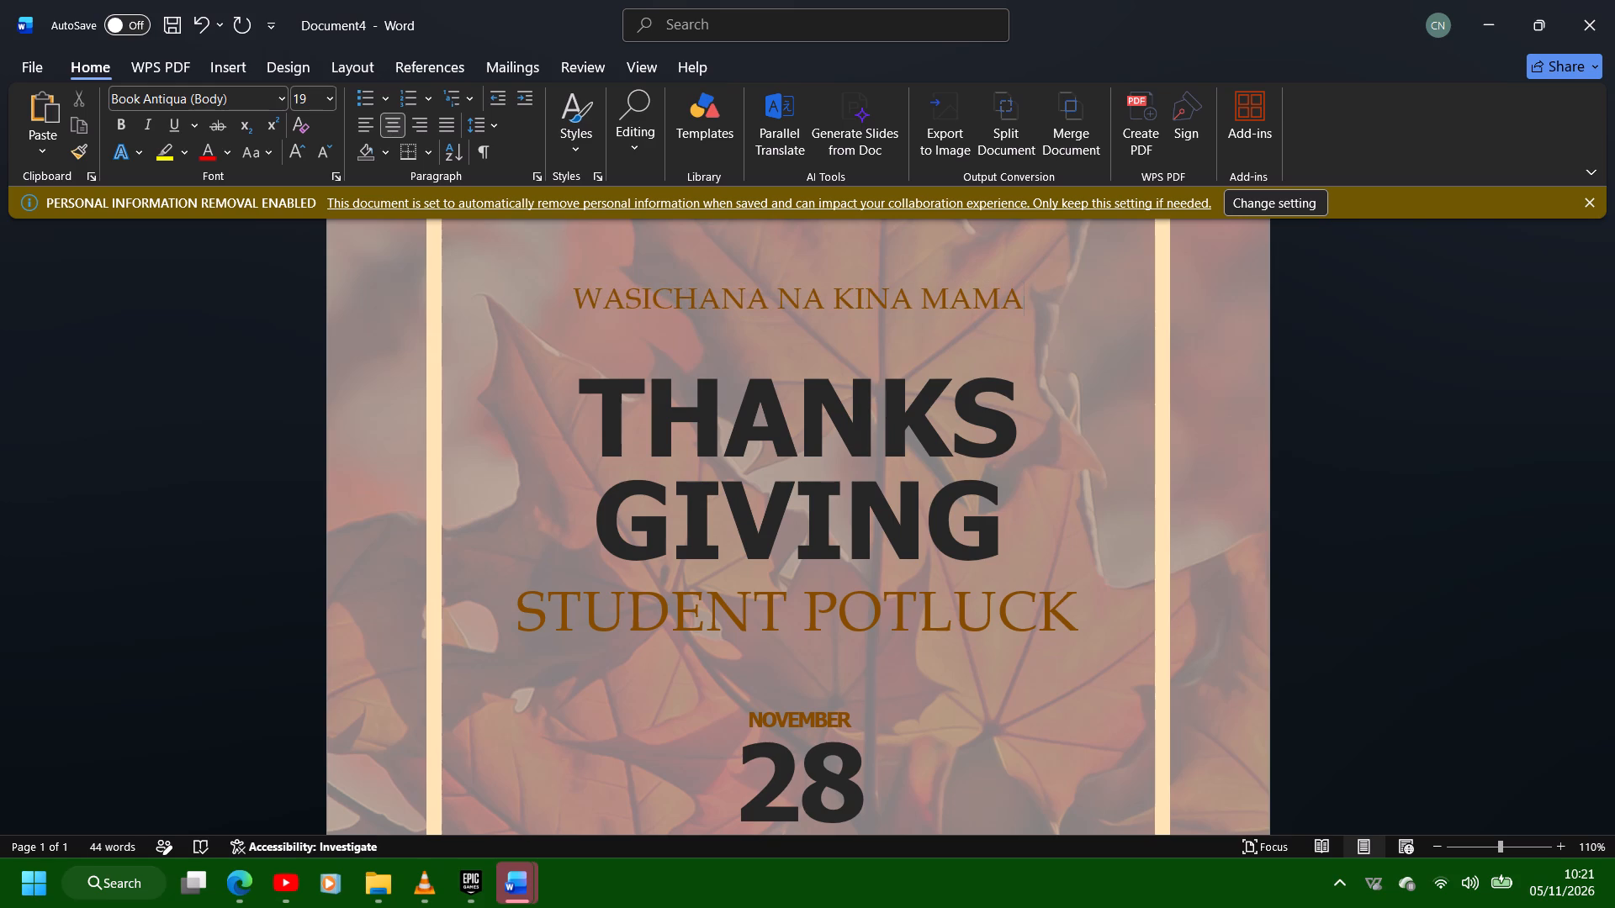
pyautogui.press('Return')
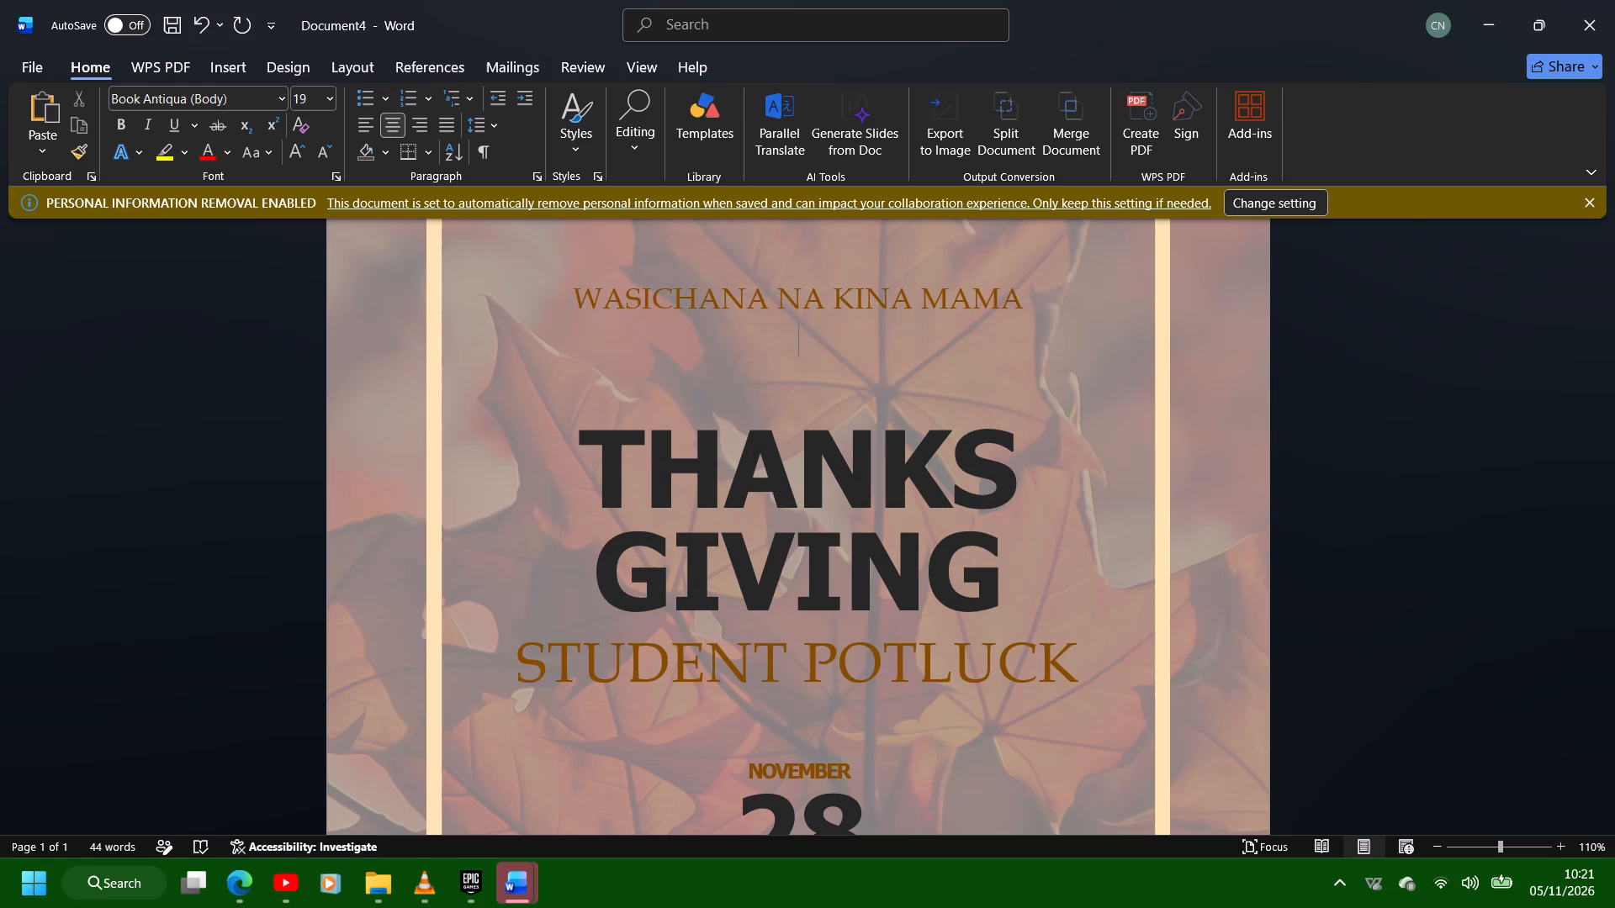
pyautogui.write('COMFORT')
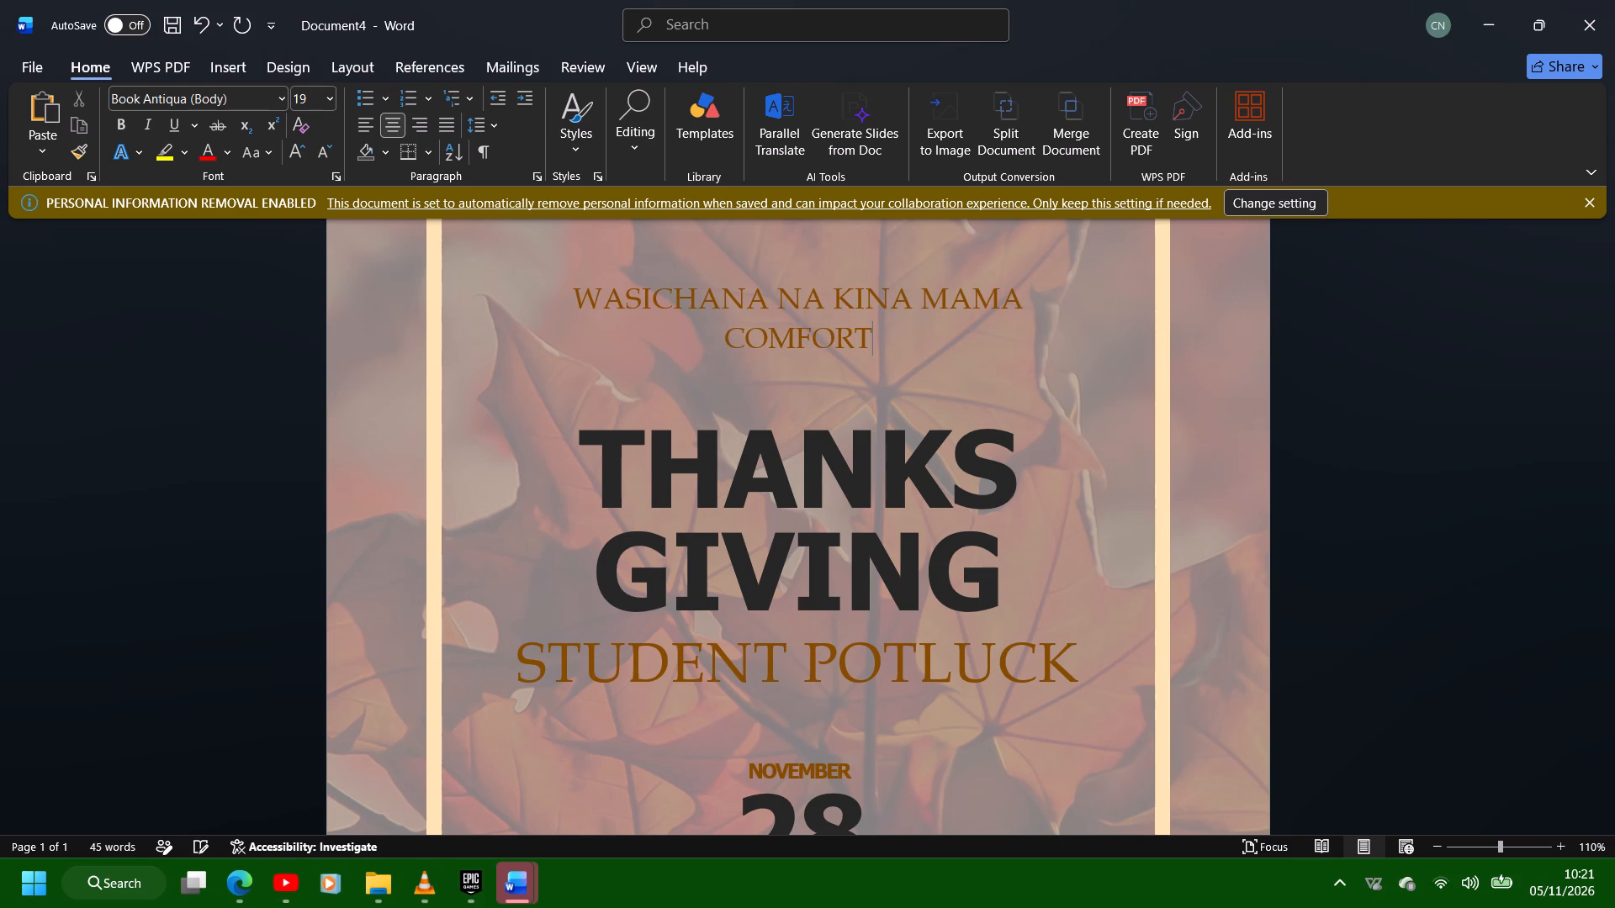
pyautogui.press('space')
pyautogui.write('YENU NI')
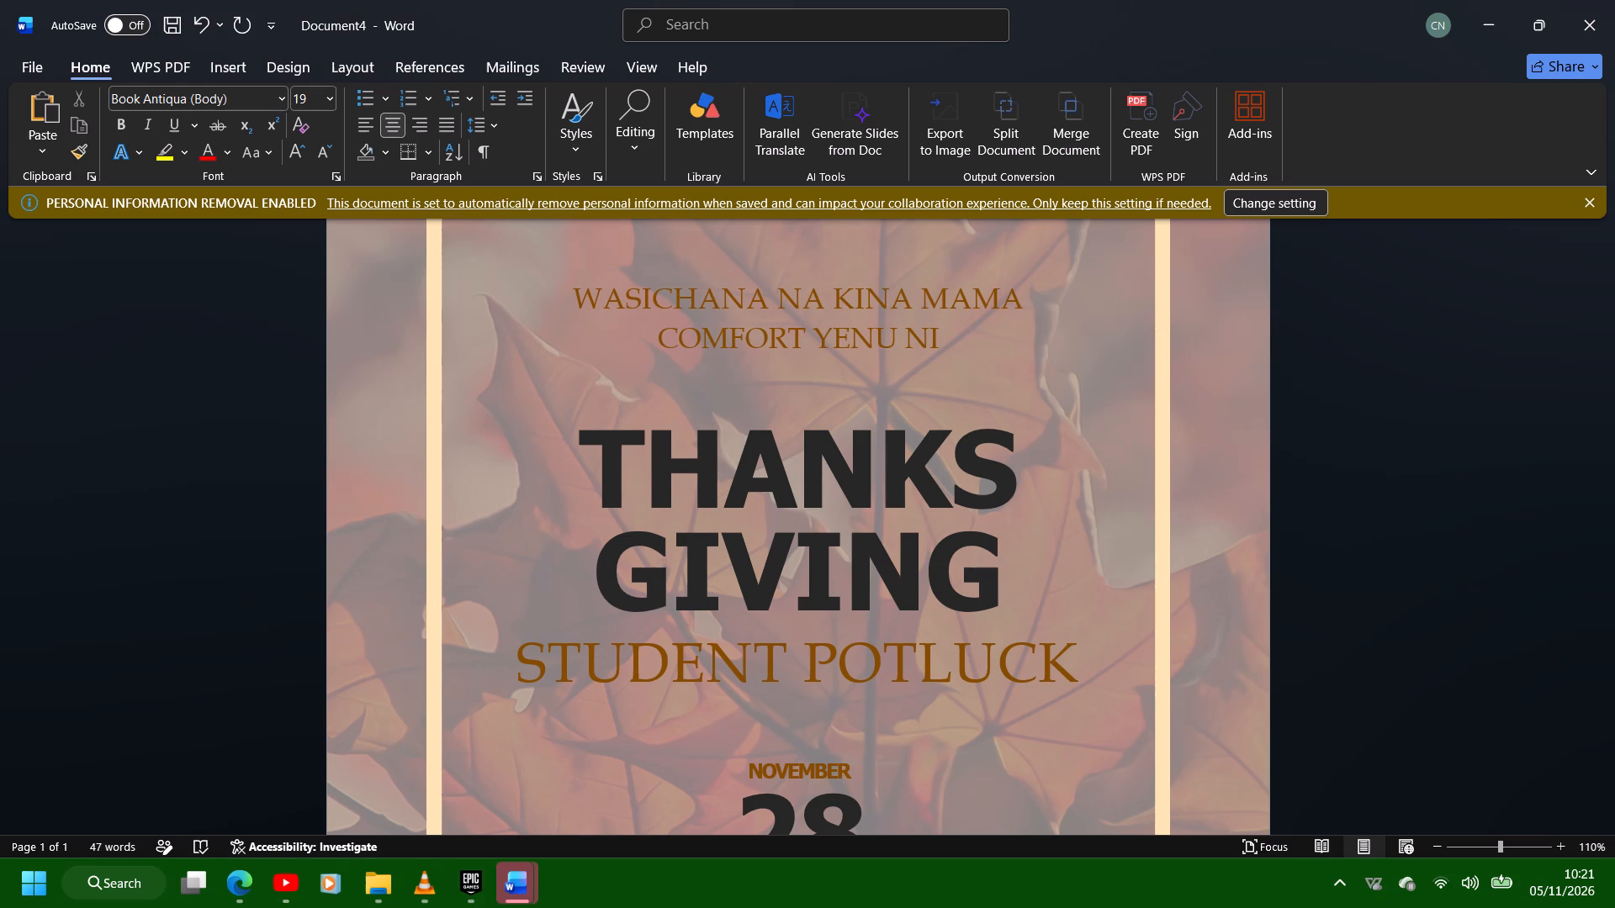
pyautogui.press('space')
pyautogui.write('P')
pyautogui.write('RIORITY')
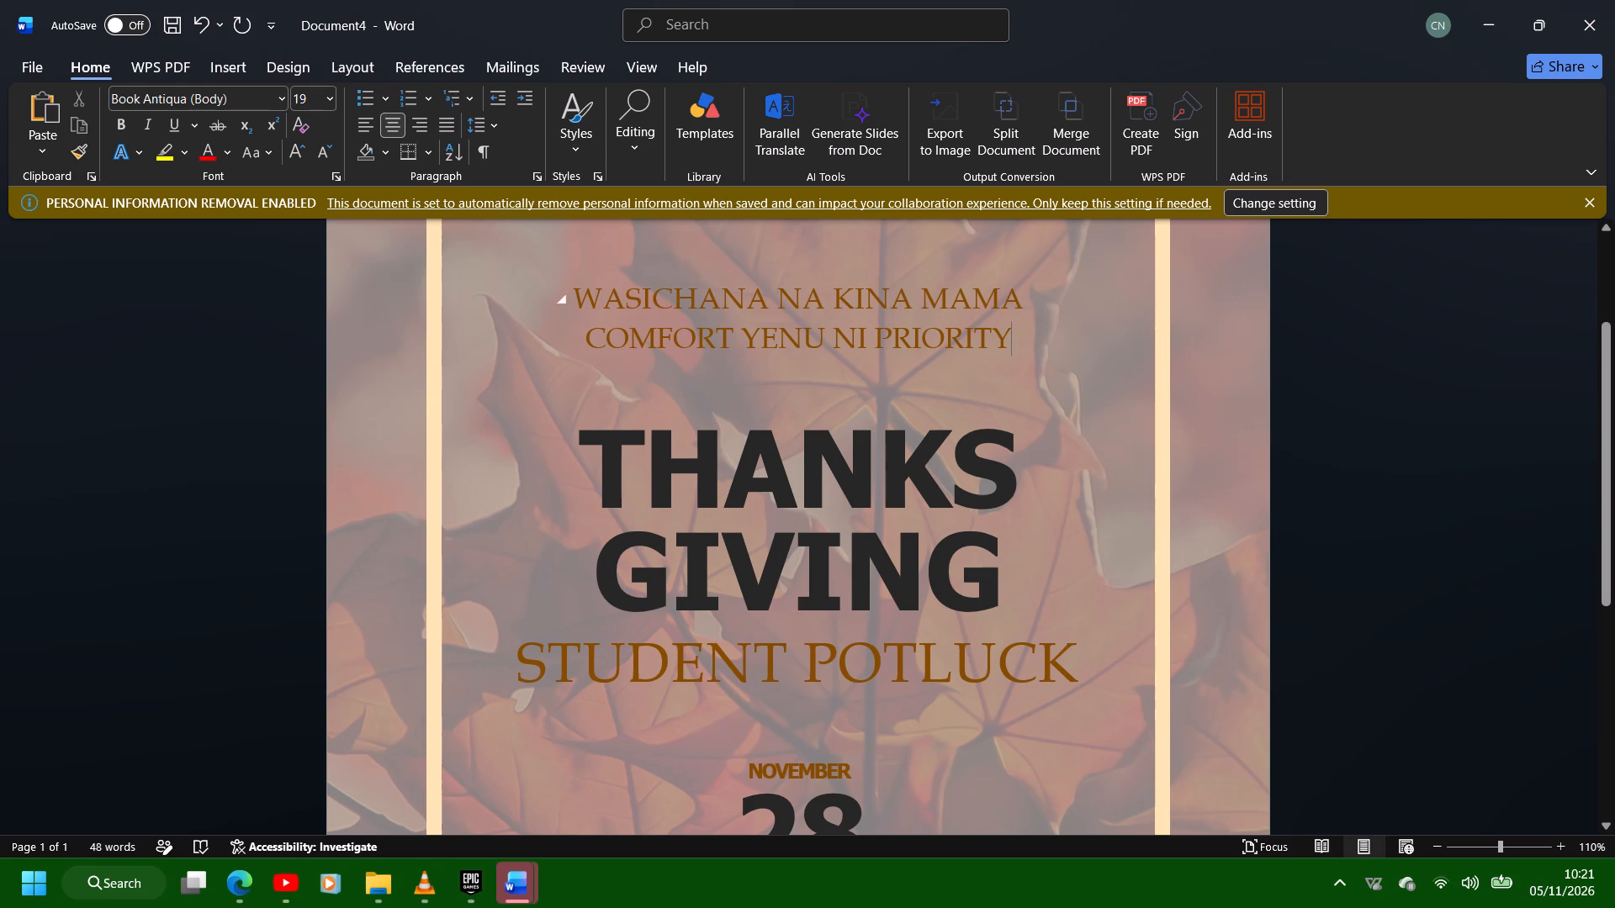
# Break the second line after "COMFORT YENU" so that "NI PRIORITY" starts its own paragraph.
pyautogui.click(832, 336)
pyautogui.press('Return')
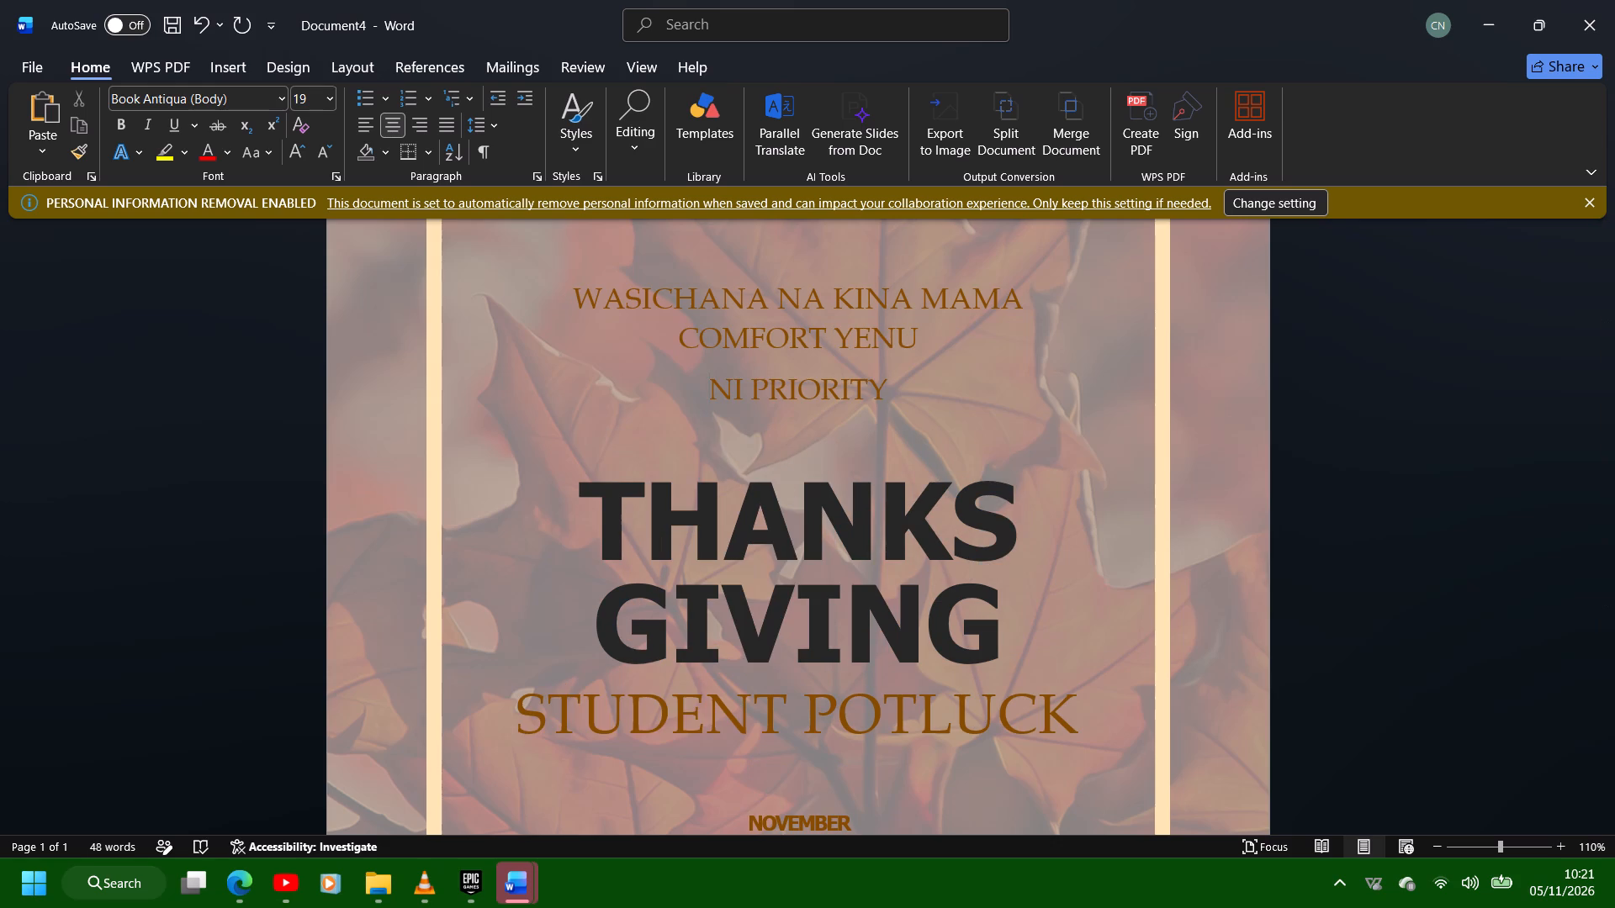
# Add three exclamation marks after "NI PRIORITY".
pyautogui.click(894, 390)
pyautogui.press('1')
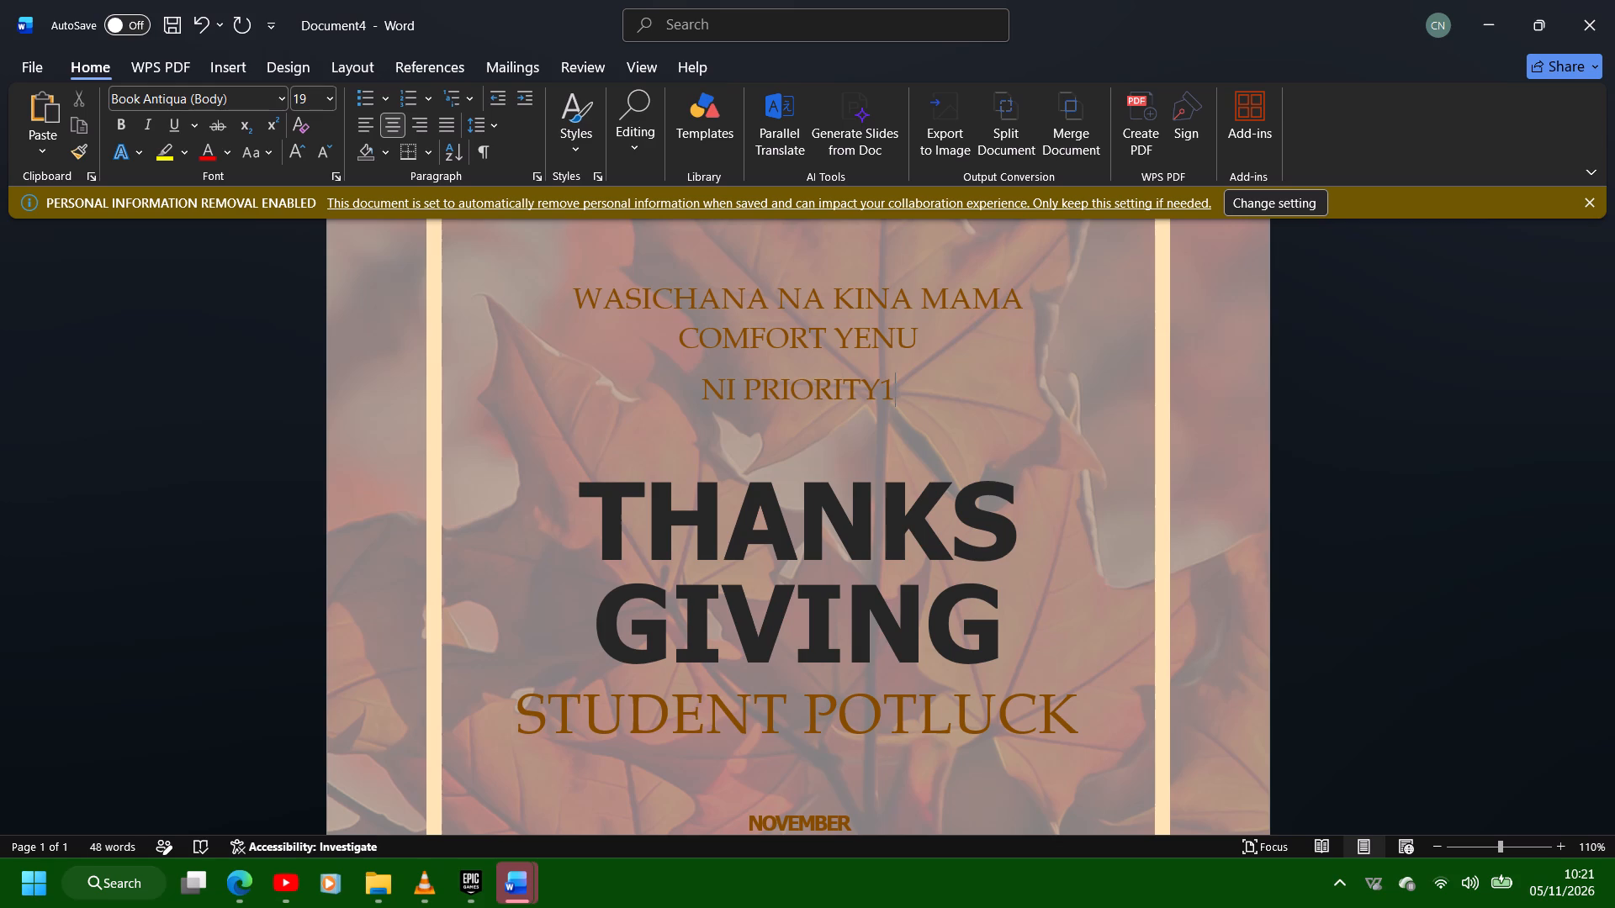
pyautogui.press('BackSpace')
pyautogui.press('1')
pyautogui.press('BackSpace')
pyautogui.press('1')
pyautogui.press('BackSpace')
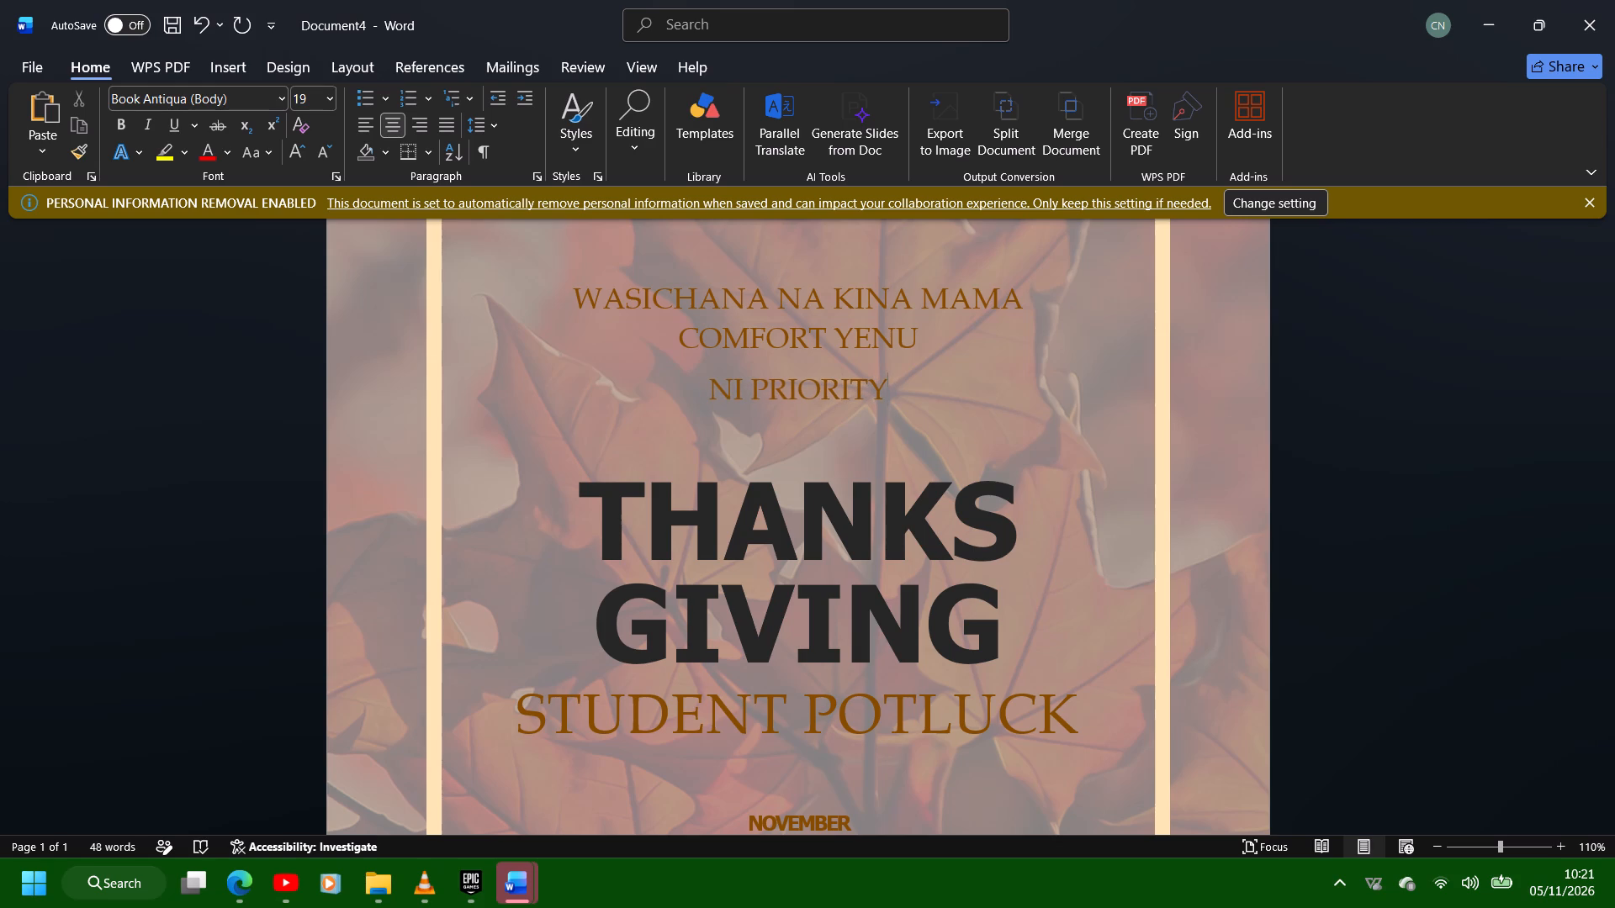
pyautogui.hotkey('shift', '!')
pyautogui.press('1')
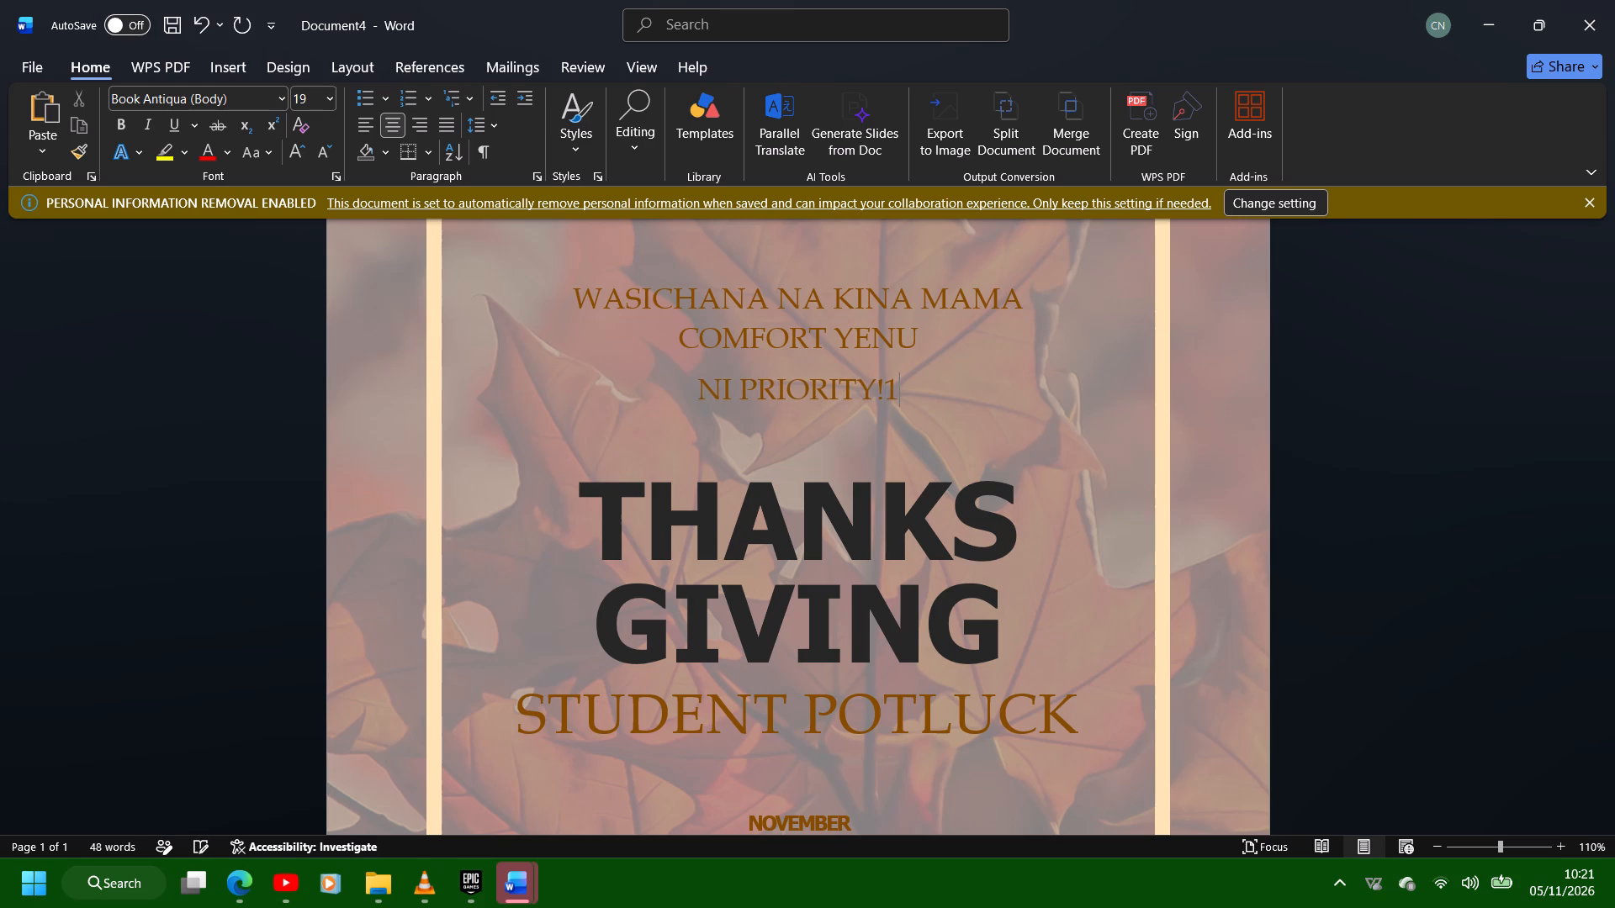
pyautogui.press('BackSpace')
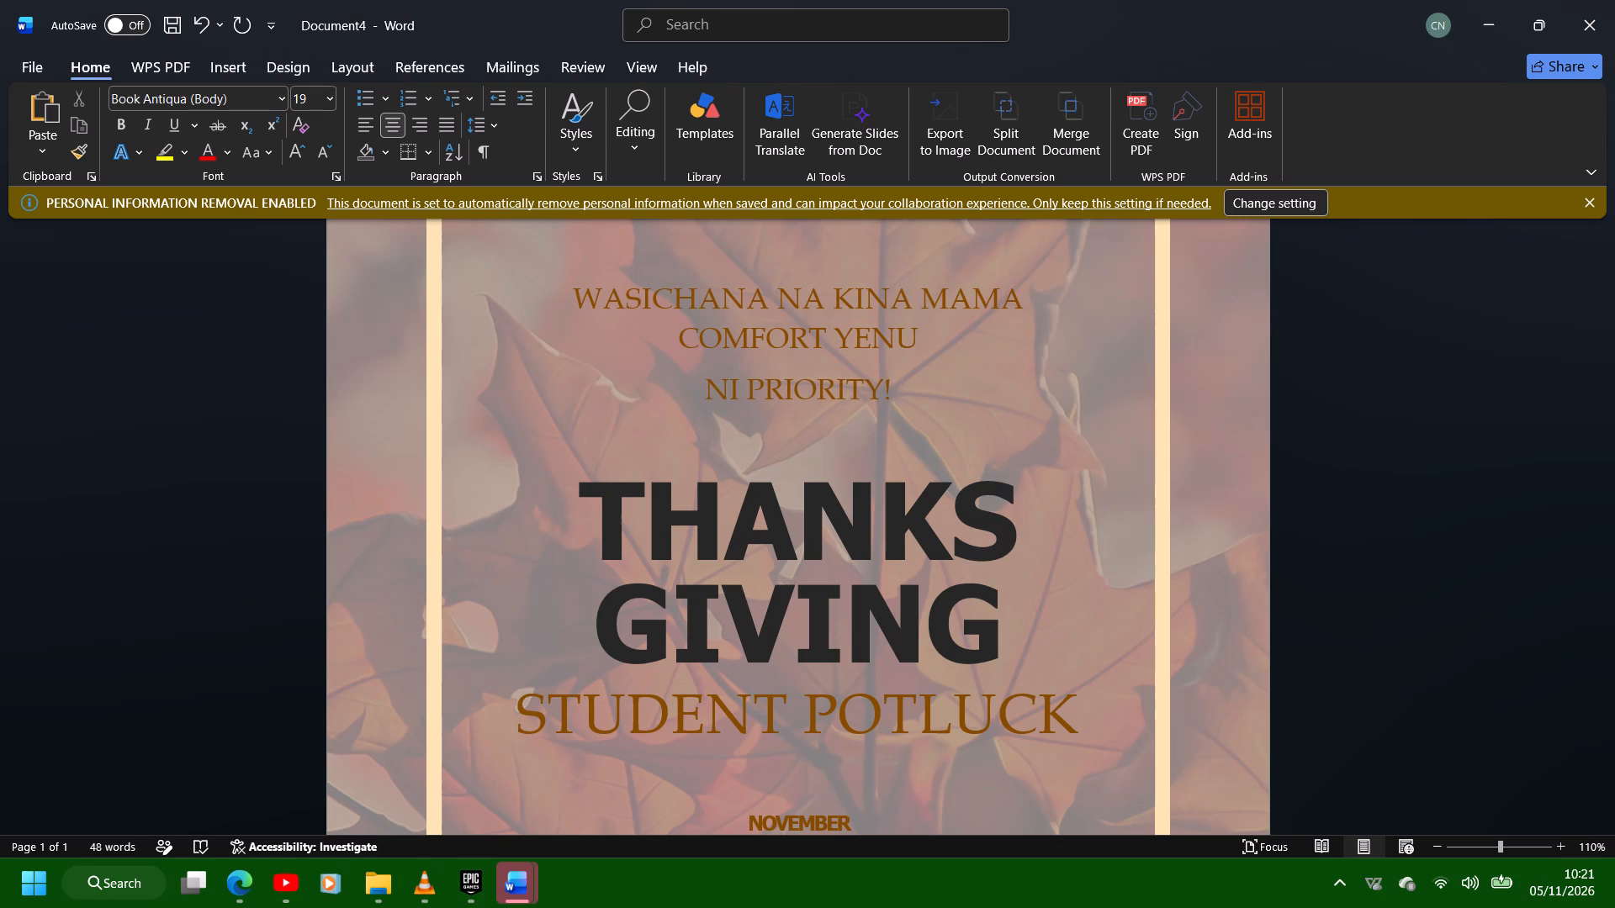
pyautogui.hotkey('shift', '!')
pyautogui.hotkey('shift', '!')
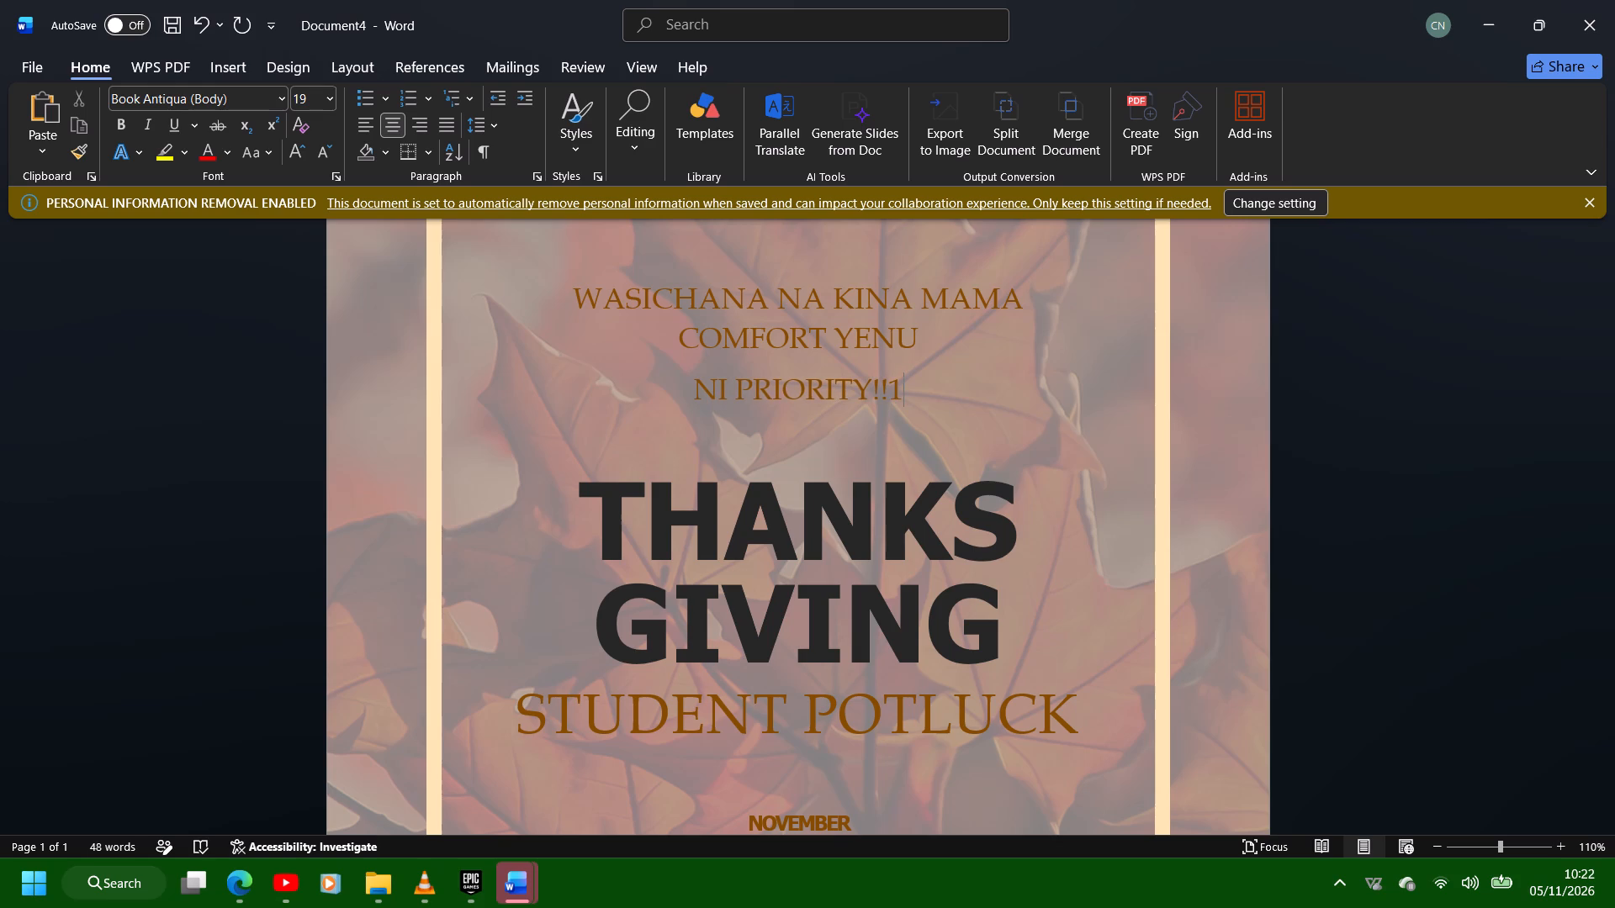
pyautogui.press('BackSpace')
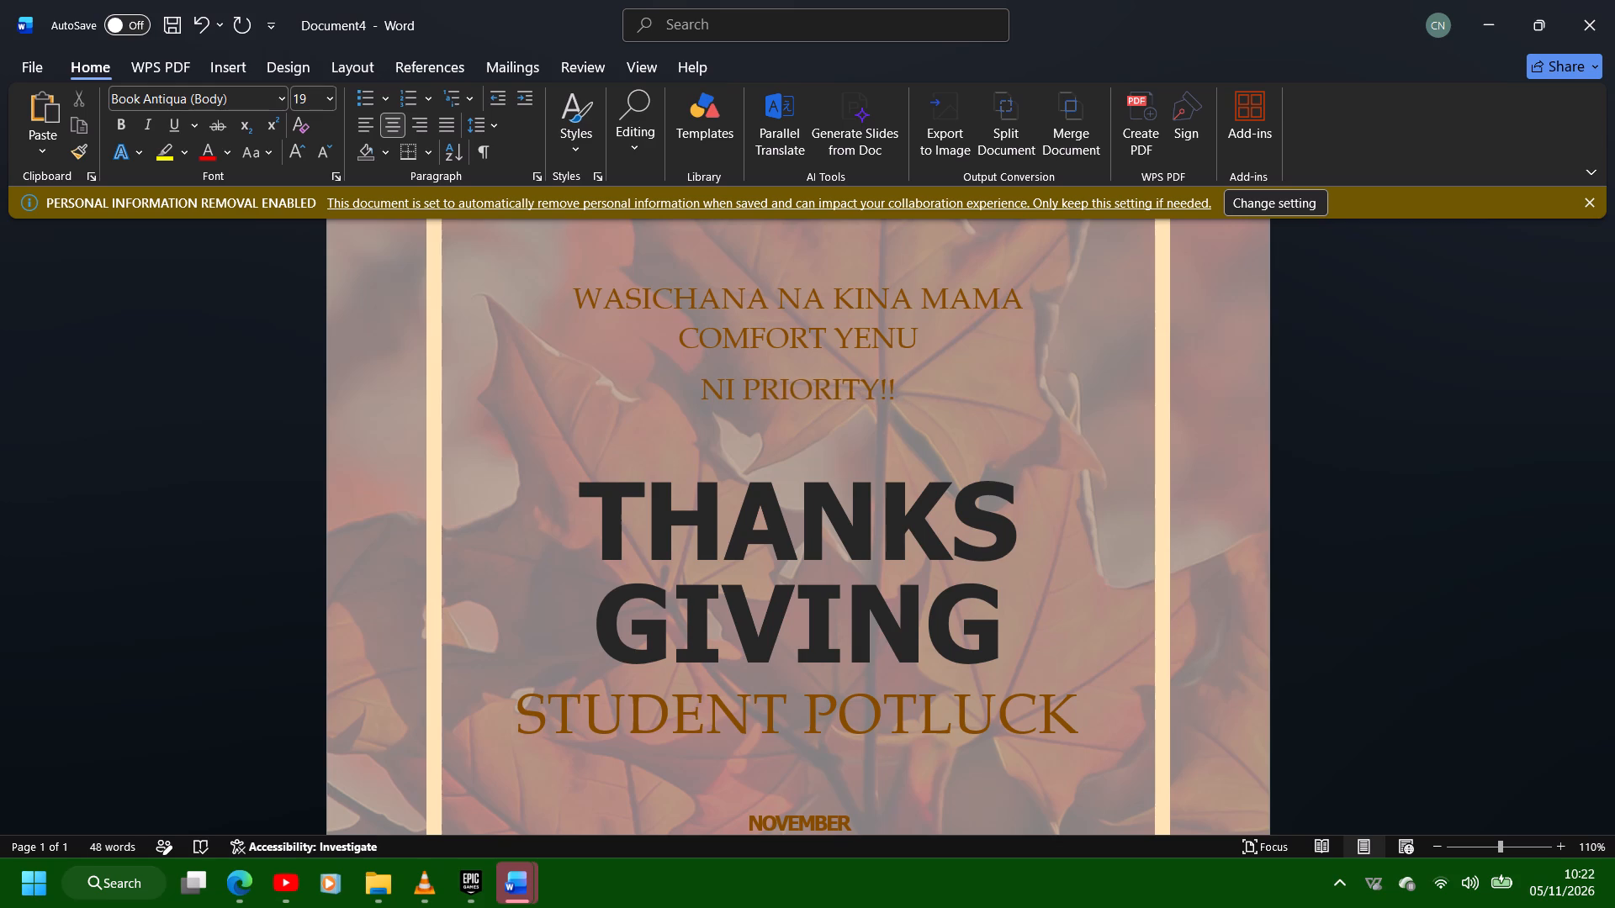
pyautogui.hotkey('shift', '!')
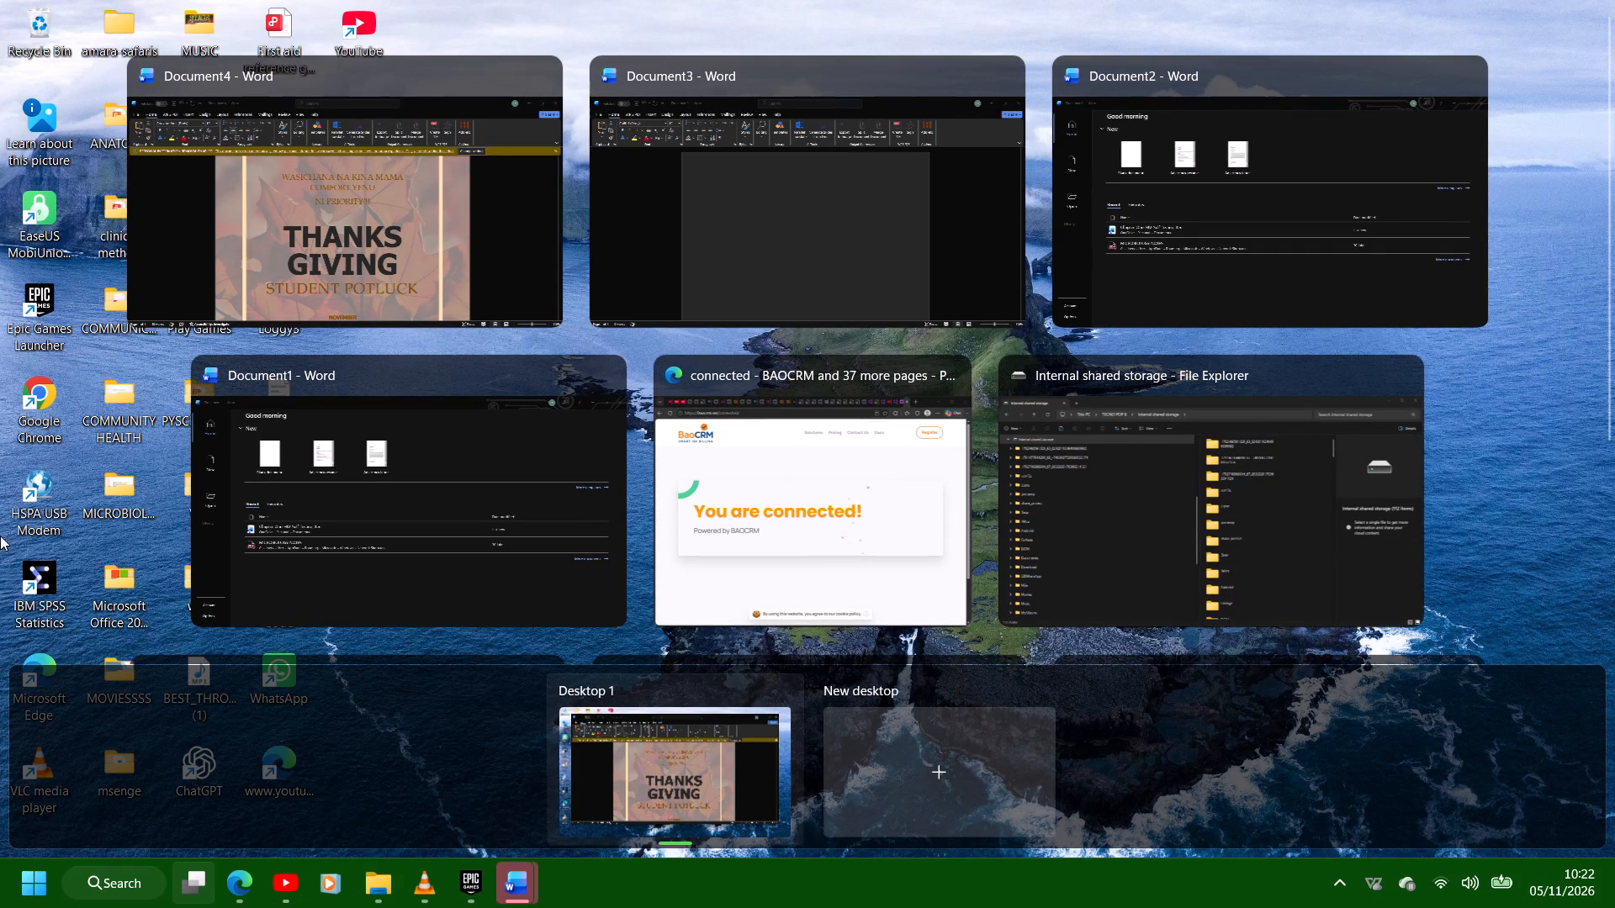
# Open Google Chrome from the recent system searches and bring its window to the front.
pyautogui.click(28, 440)
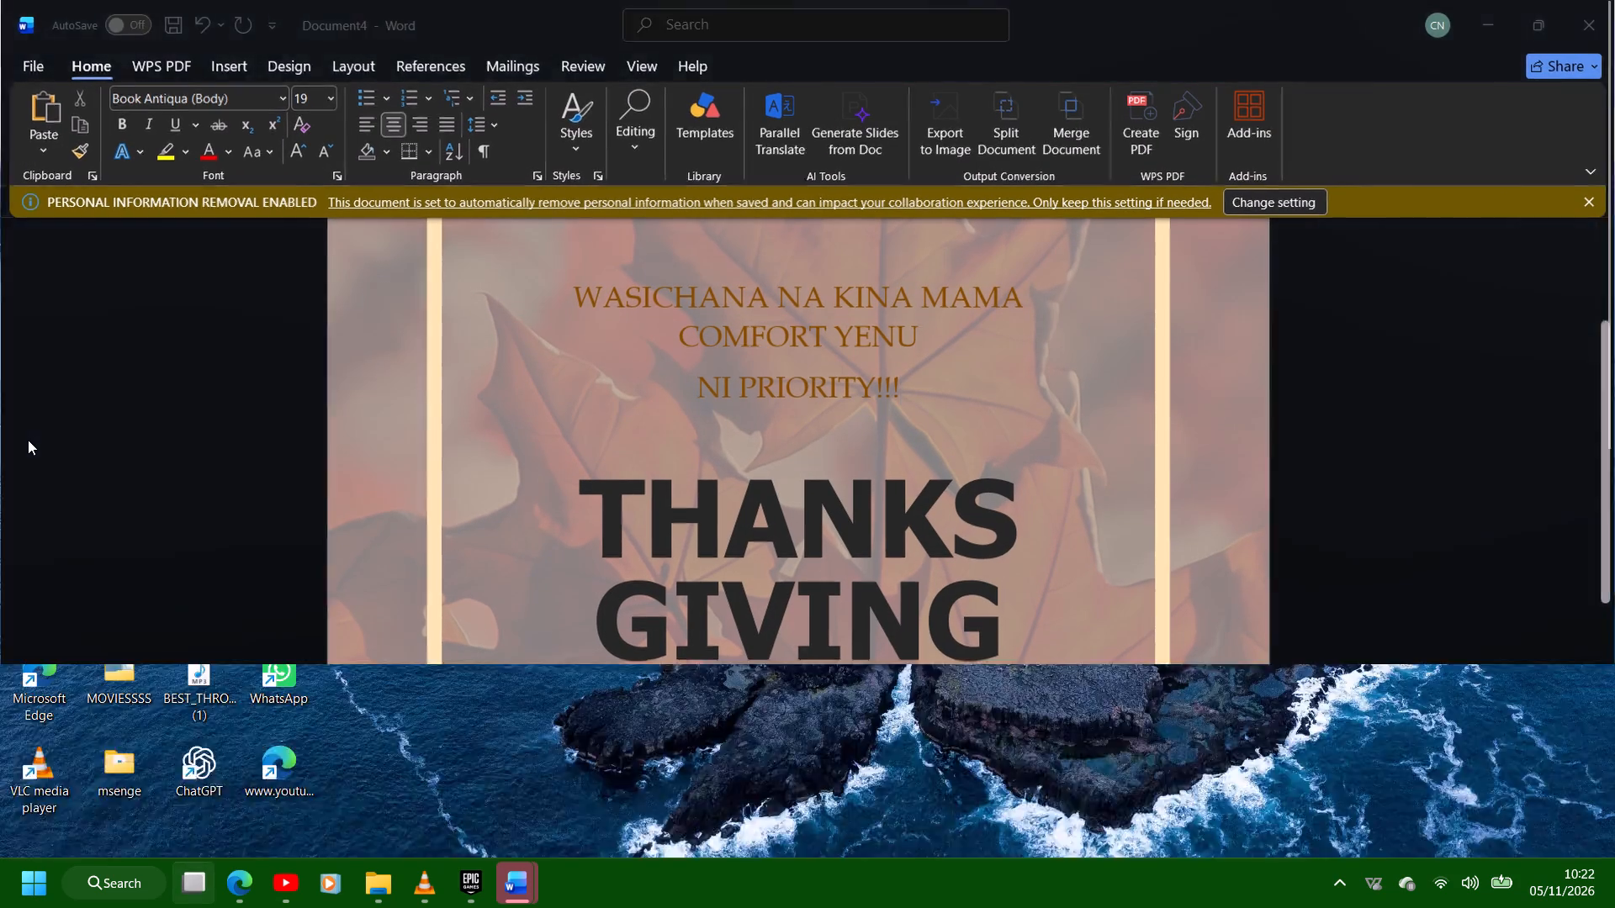
pyautogui.doubleClick(28, 431)
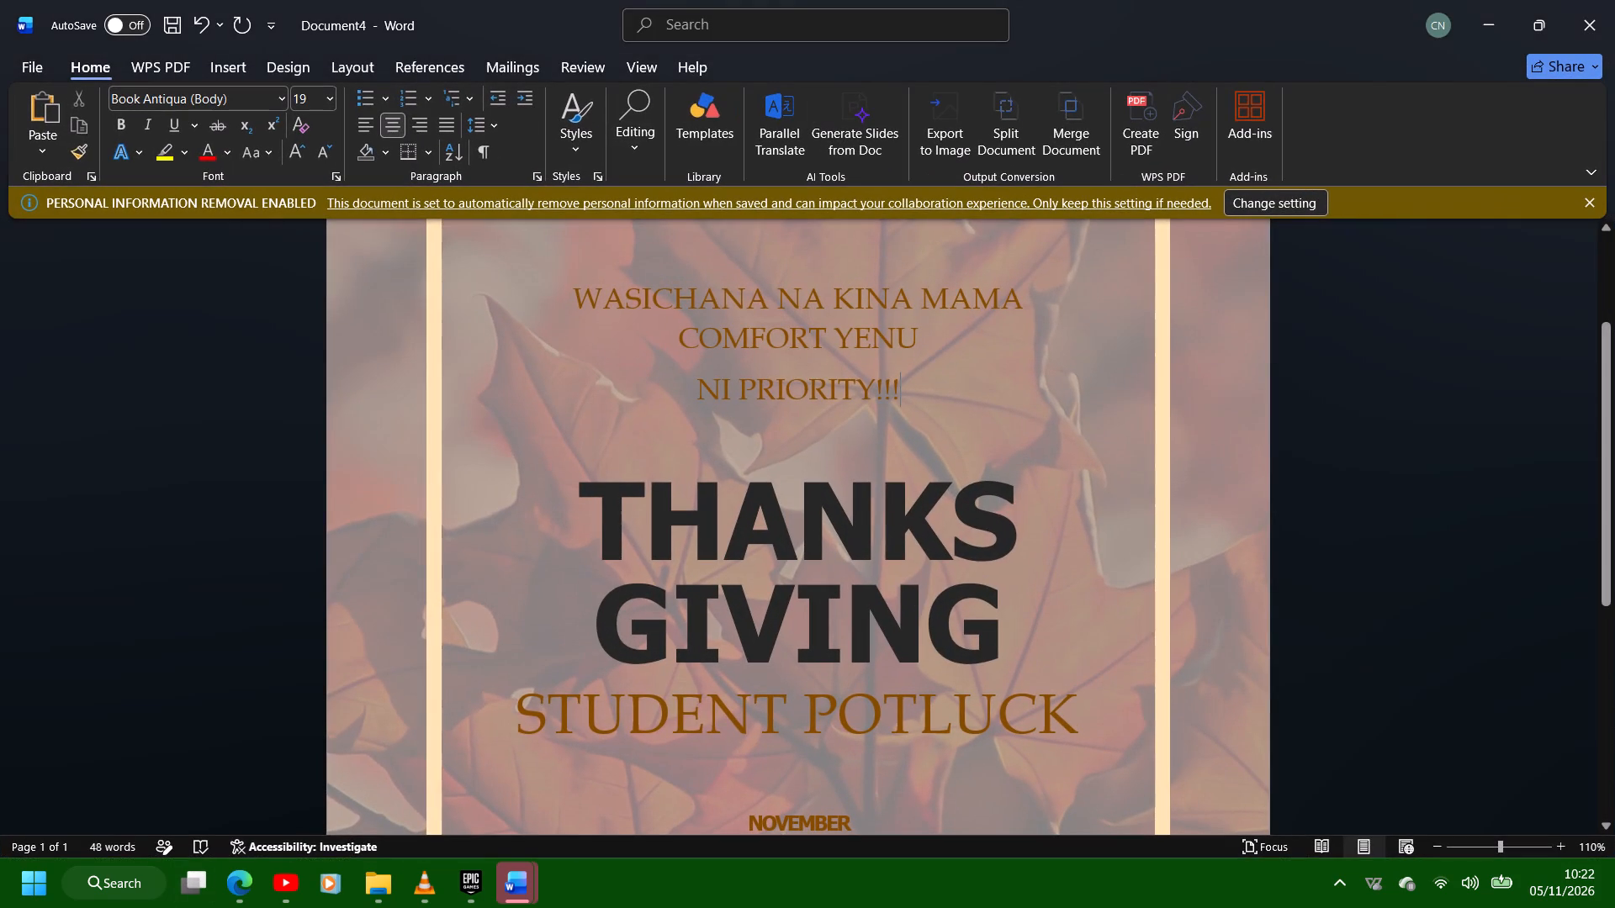
pyautogui.click(37, 885)
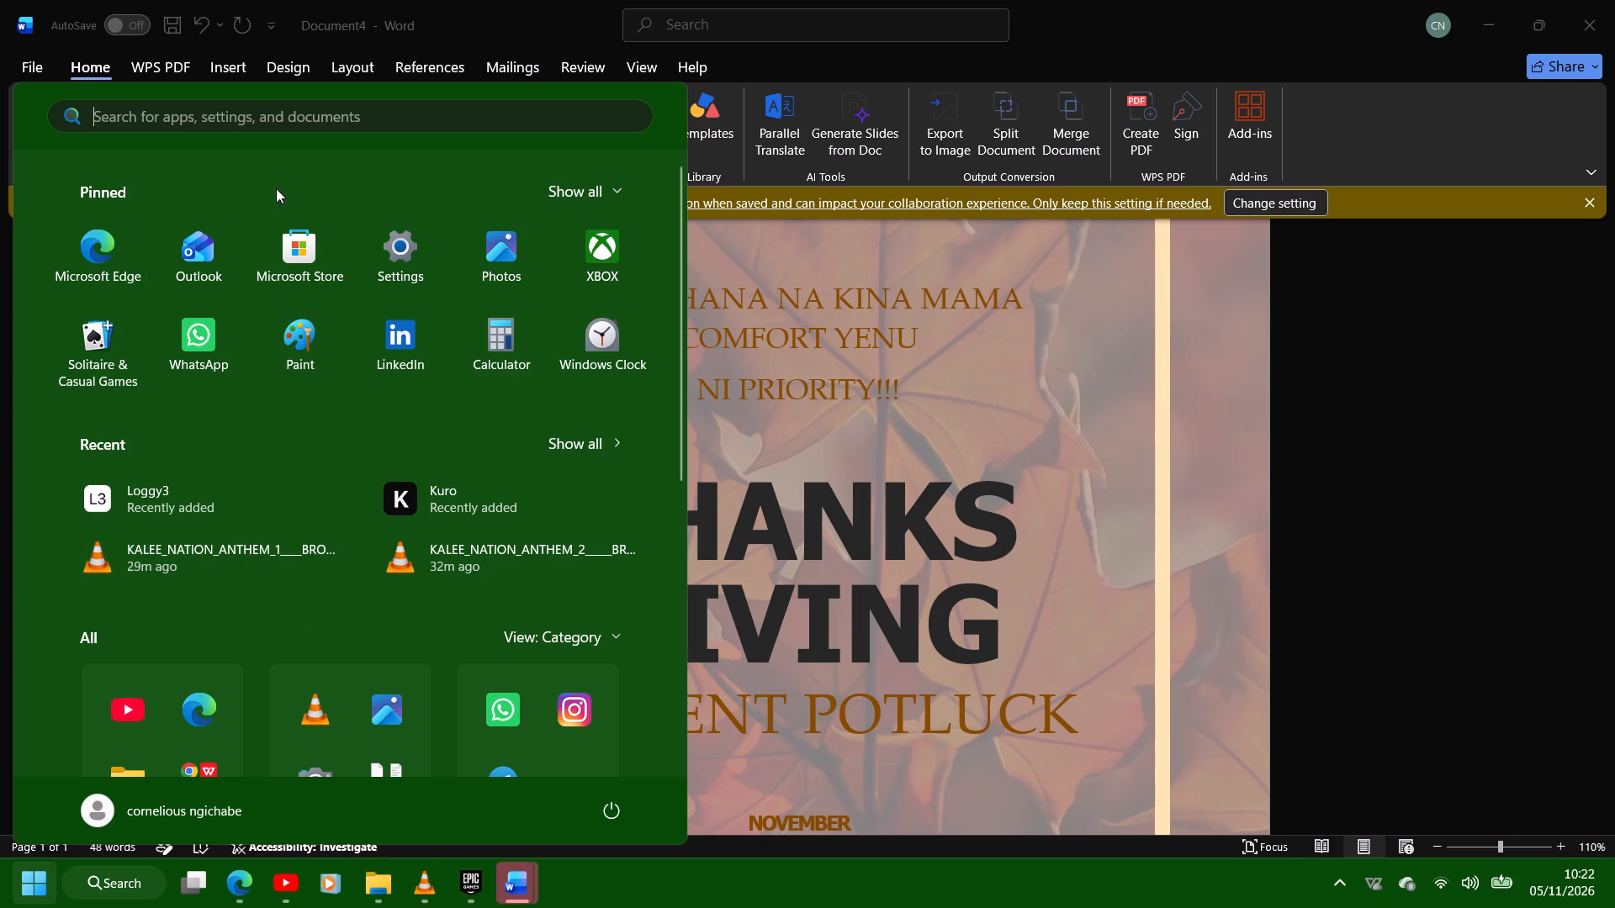
pyautogui.click(275, 109)
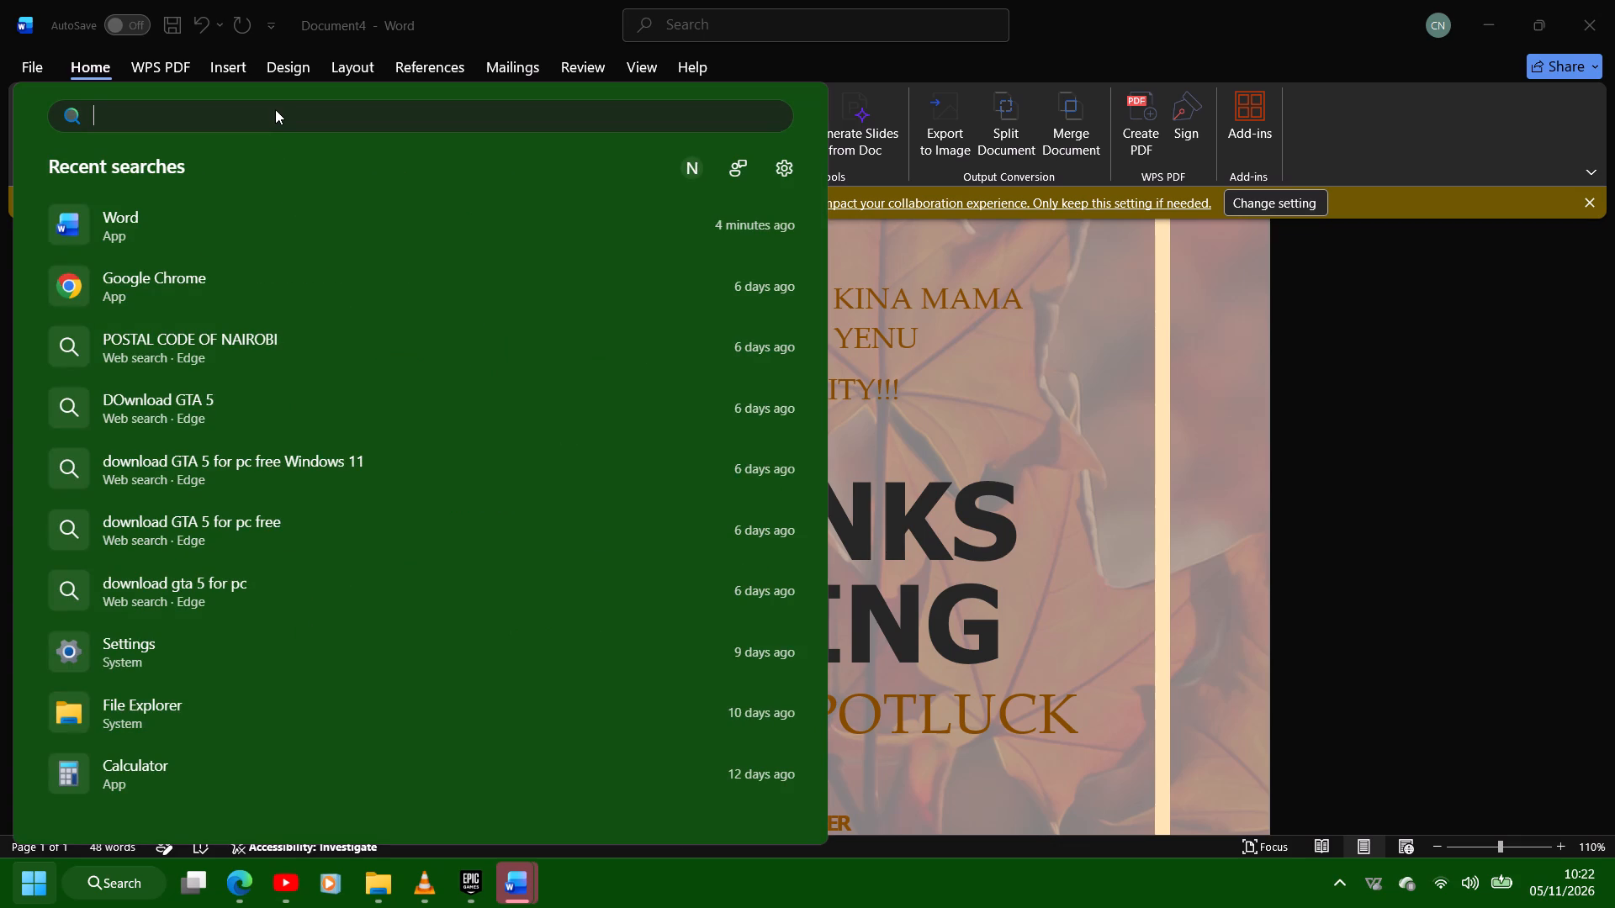
pyautogui.doubleClick(267, 275)
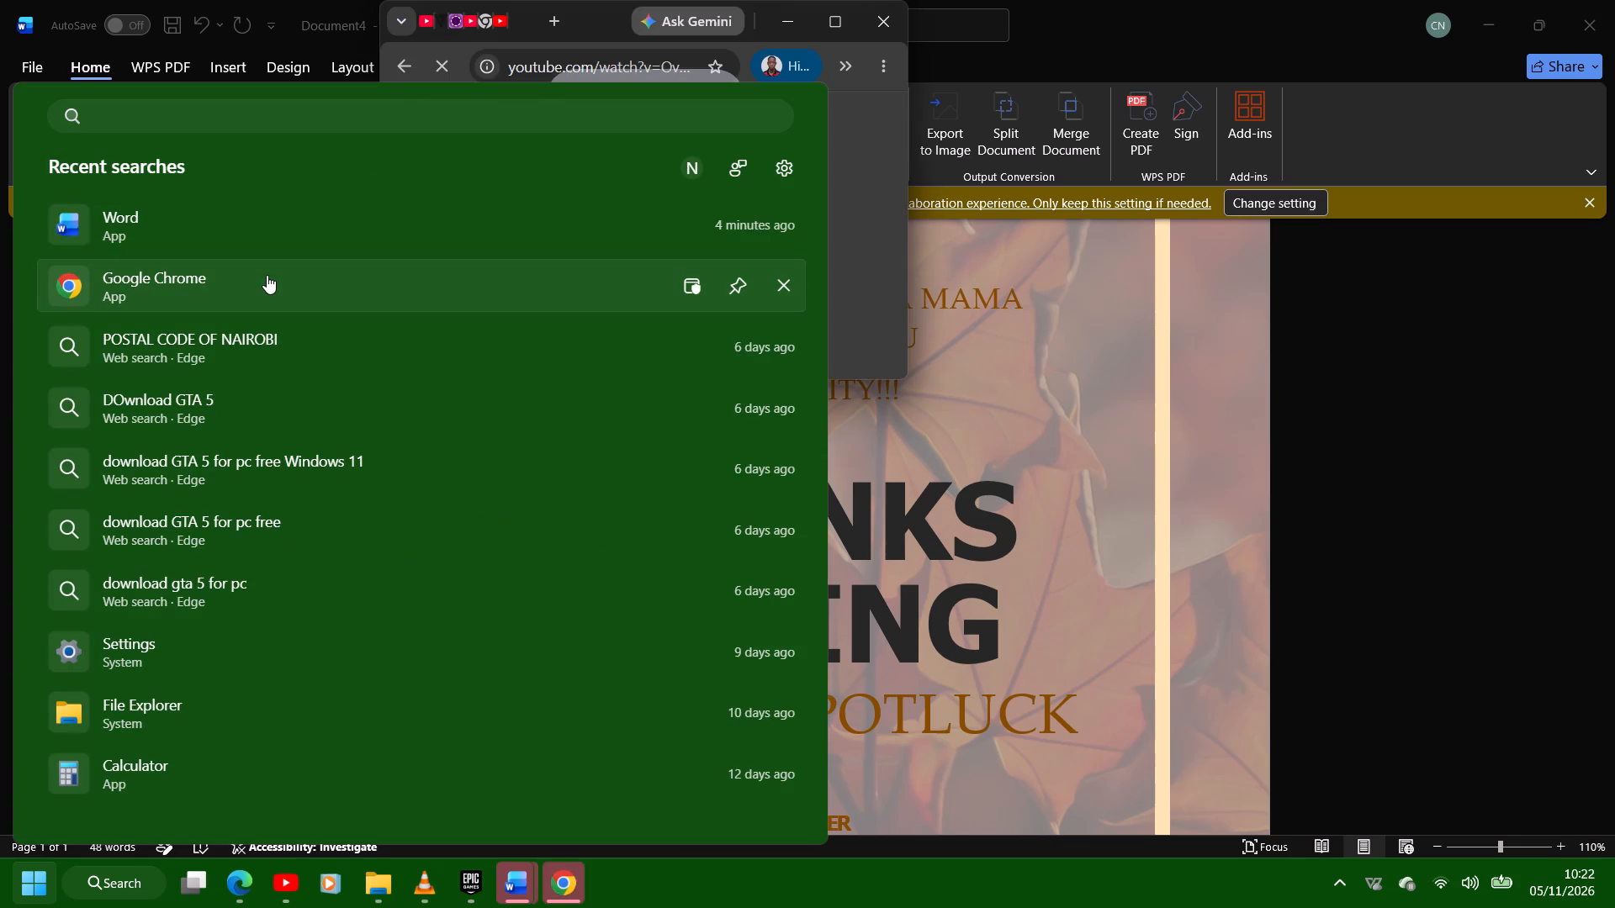
pyautogui.click(834, 137)
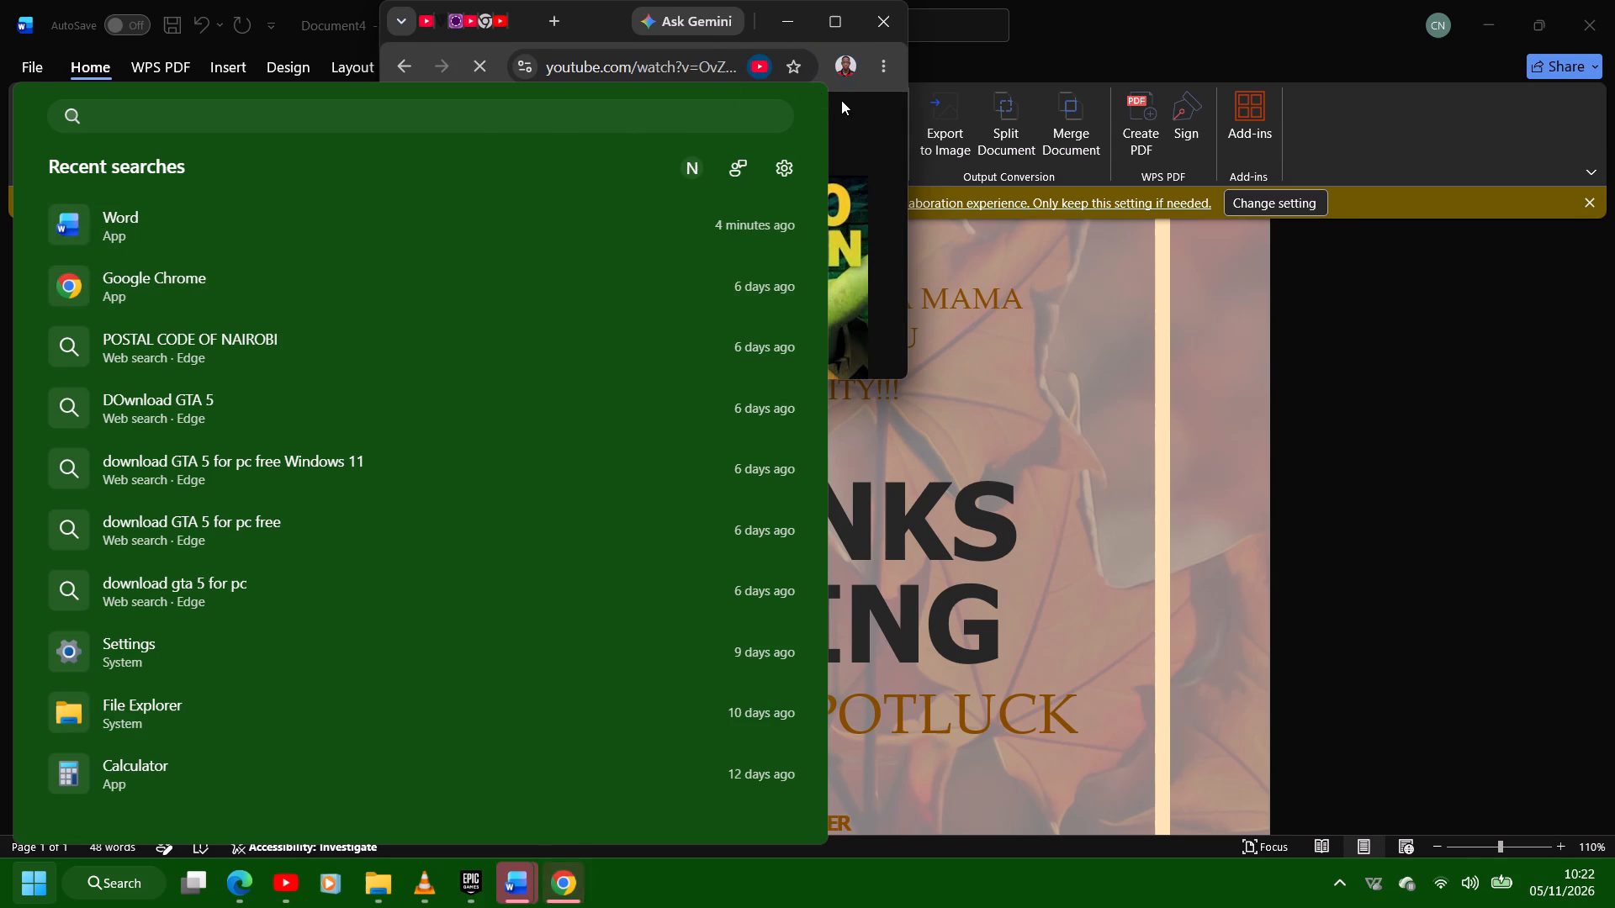
pyautogui.click(844, 100)
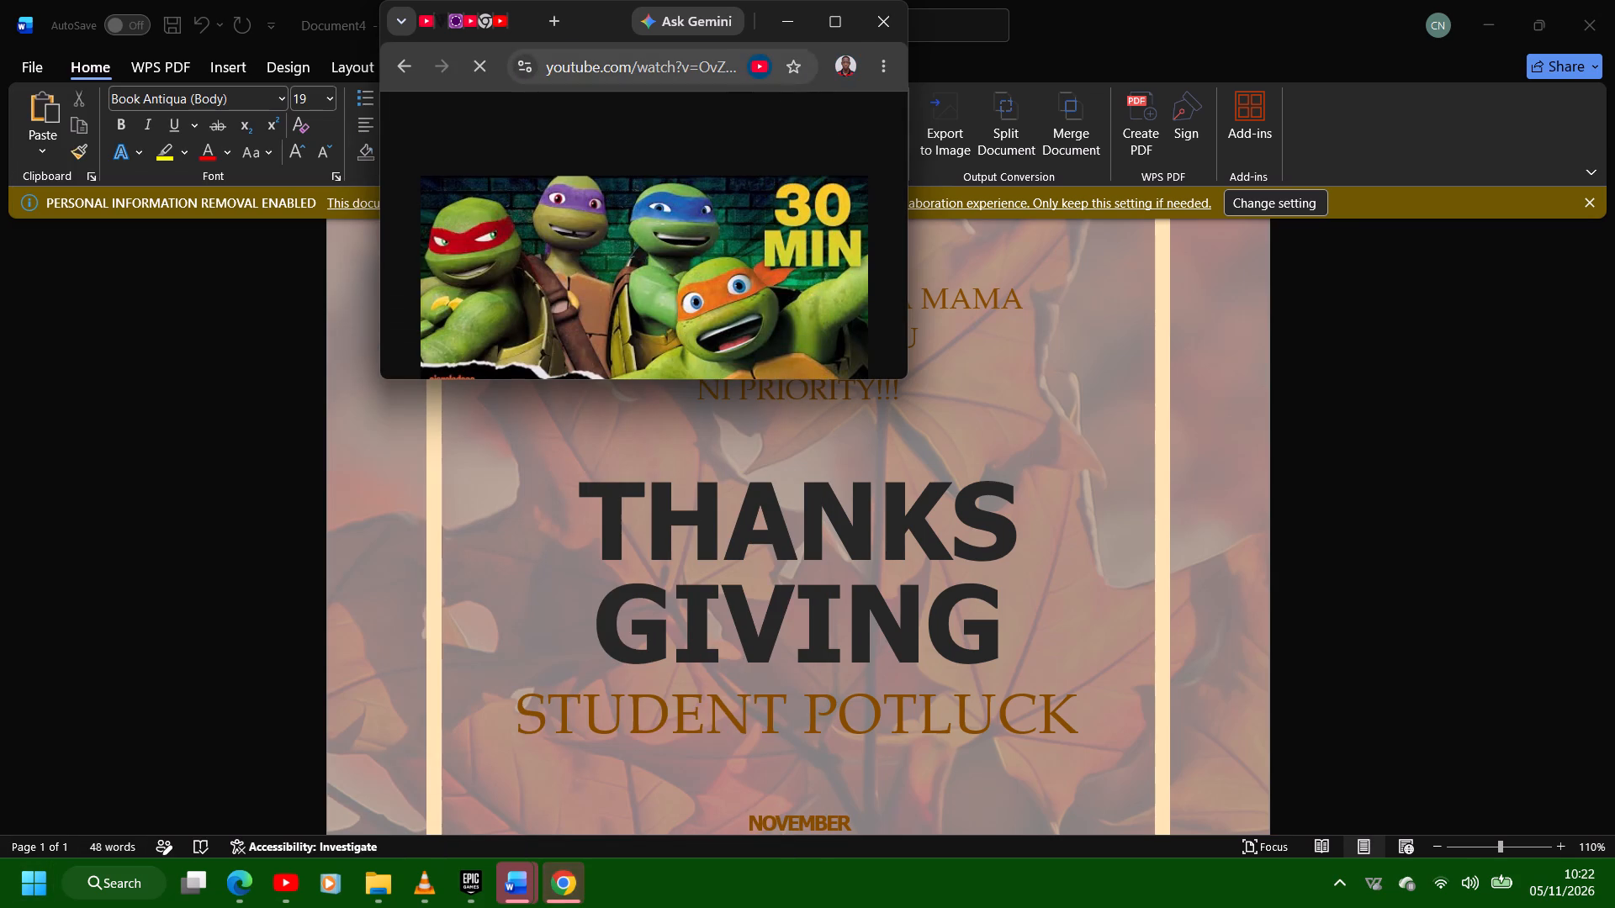
# Search Google for "always pads" in place of the open YouTube page.
pyautogui.click(690, 61)
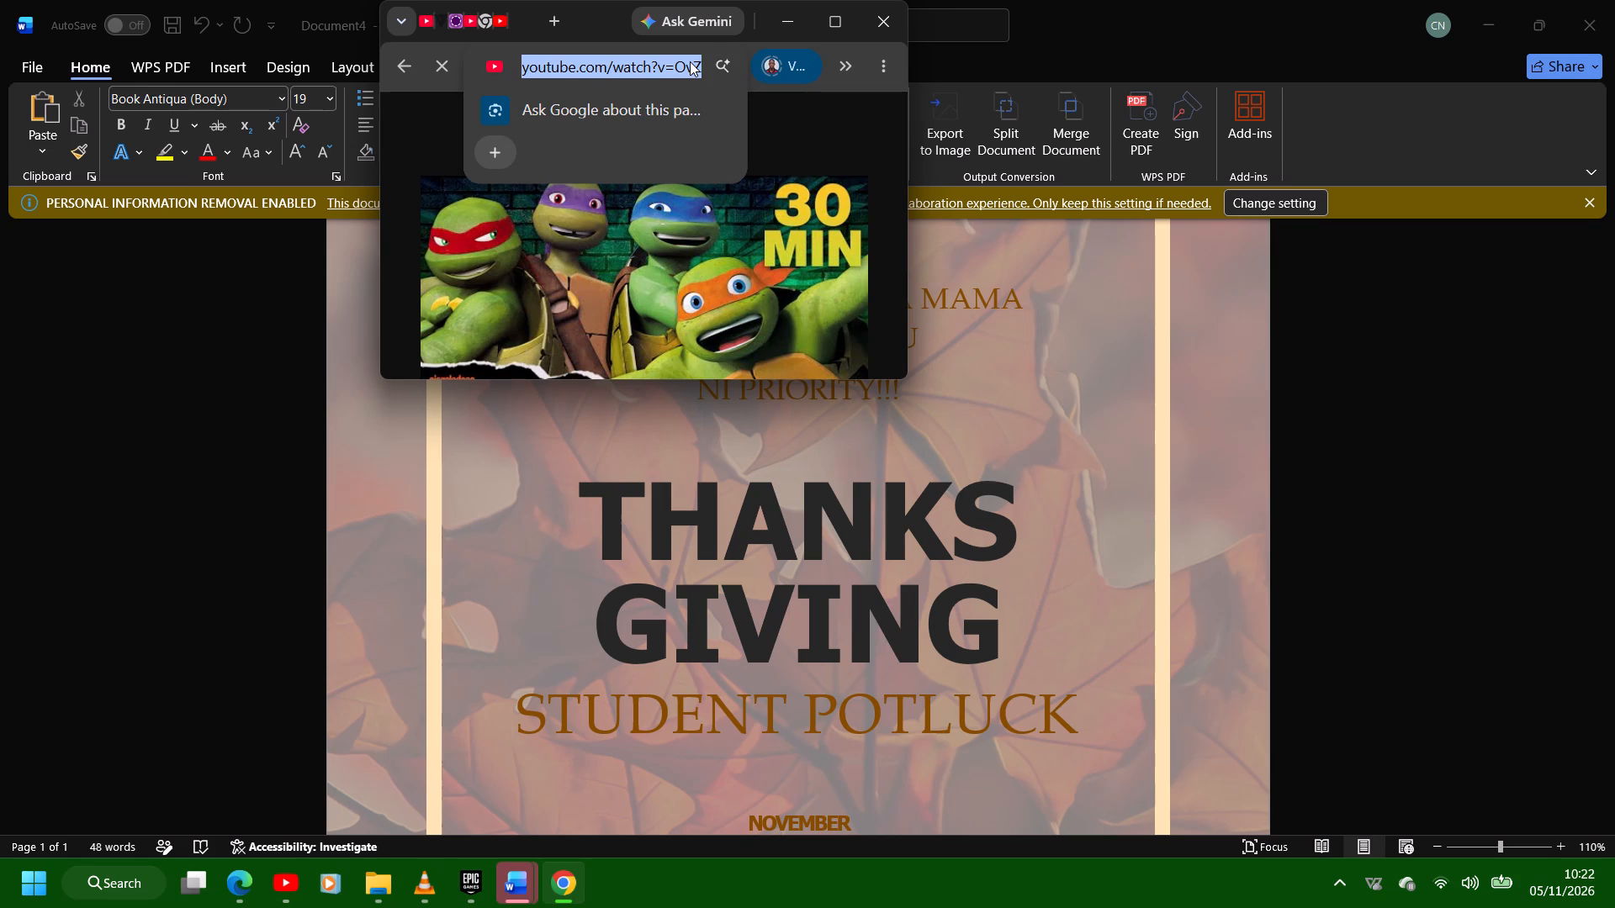
pyautogui.press('BackSpace')
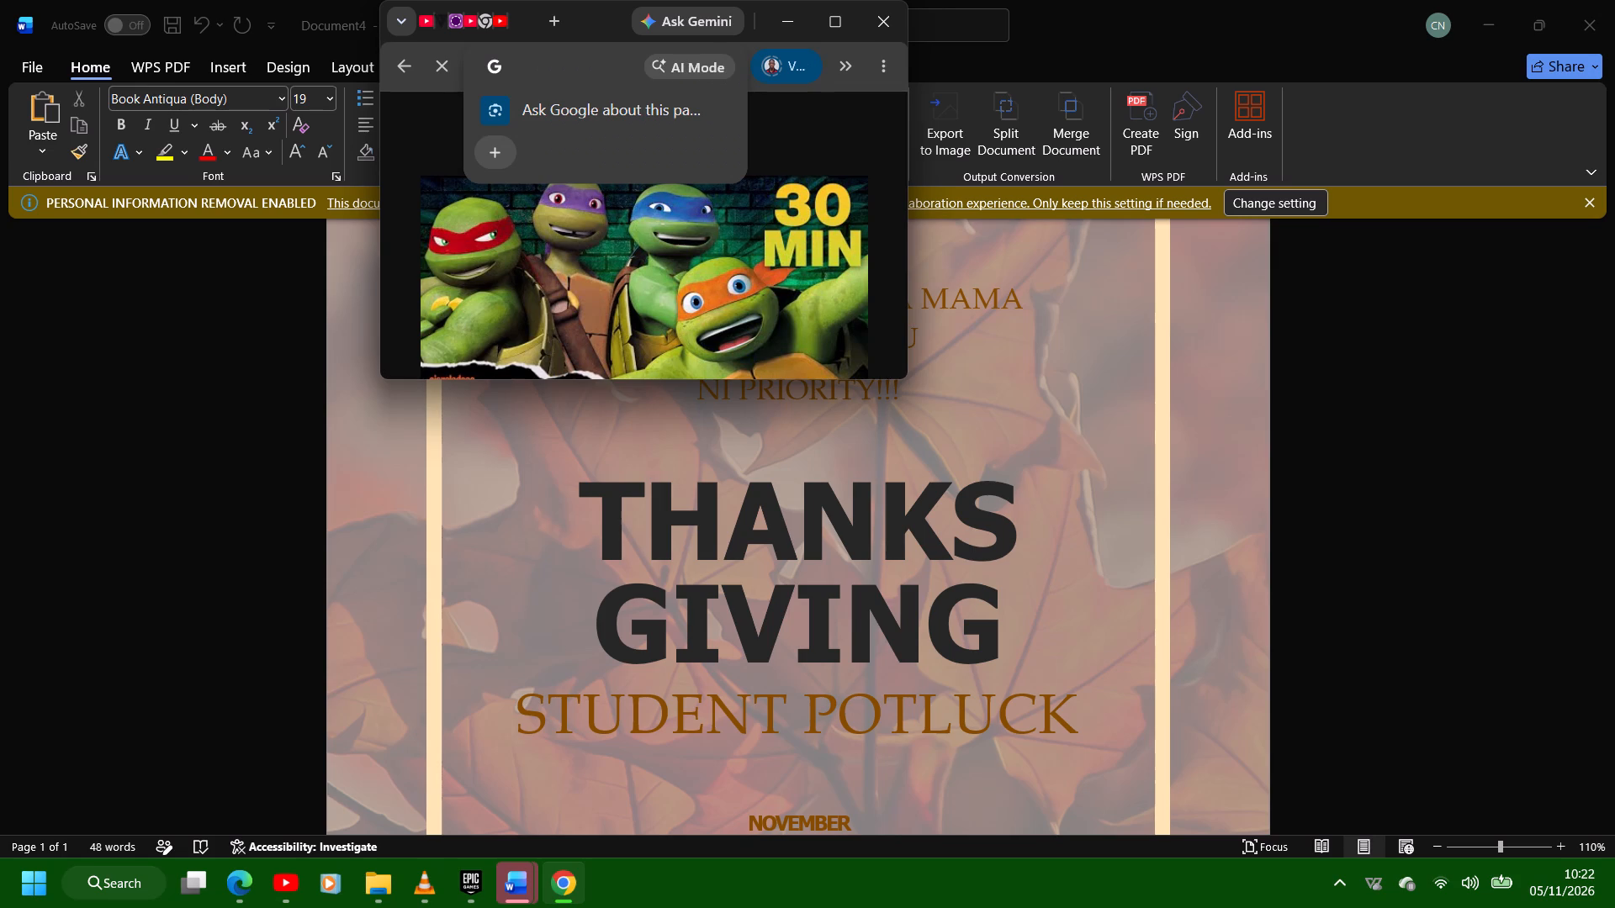
pyautogui.write('AL')
pyautogui.write('WAYS')
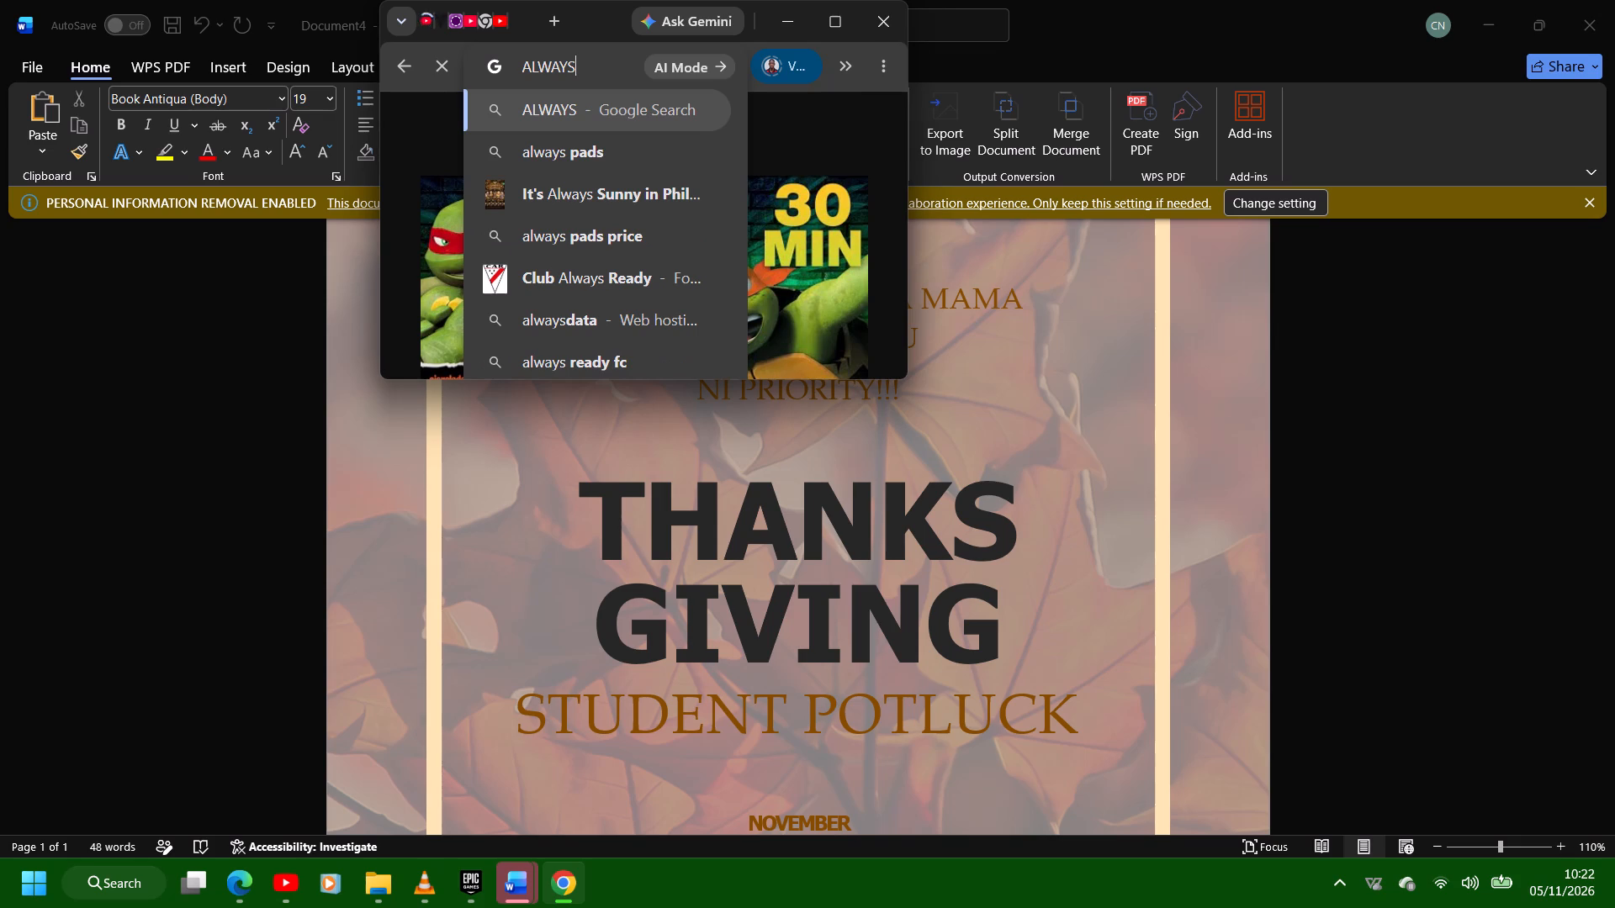
pyautogui.click(662, 139)
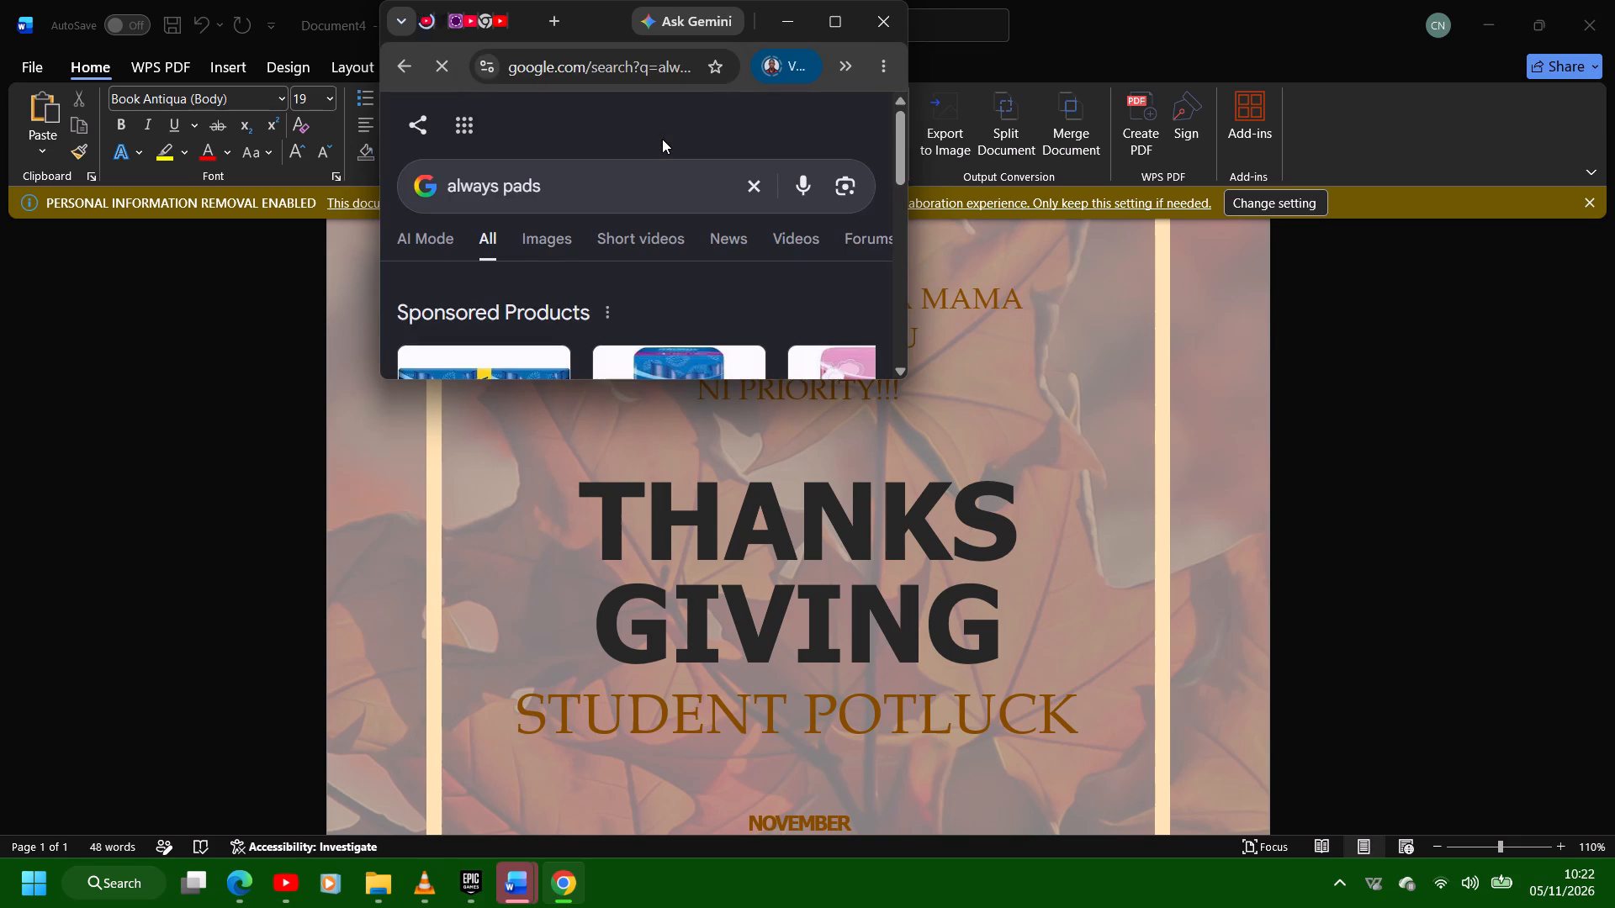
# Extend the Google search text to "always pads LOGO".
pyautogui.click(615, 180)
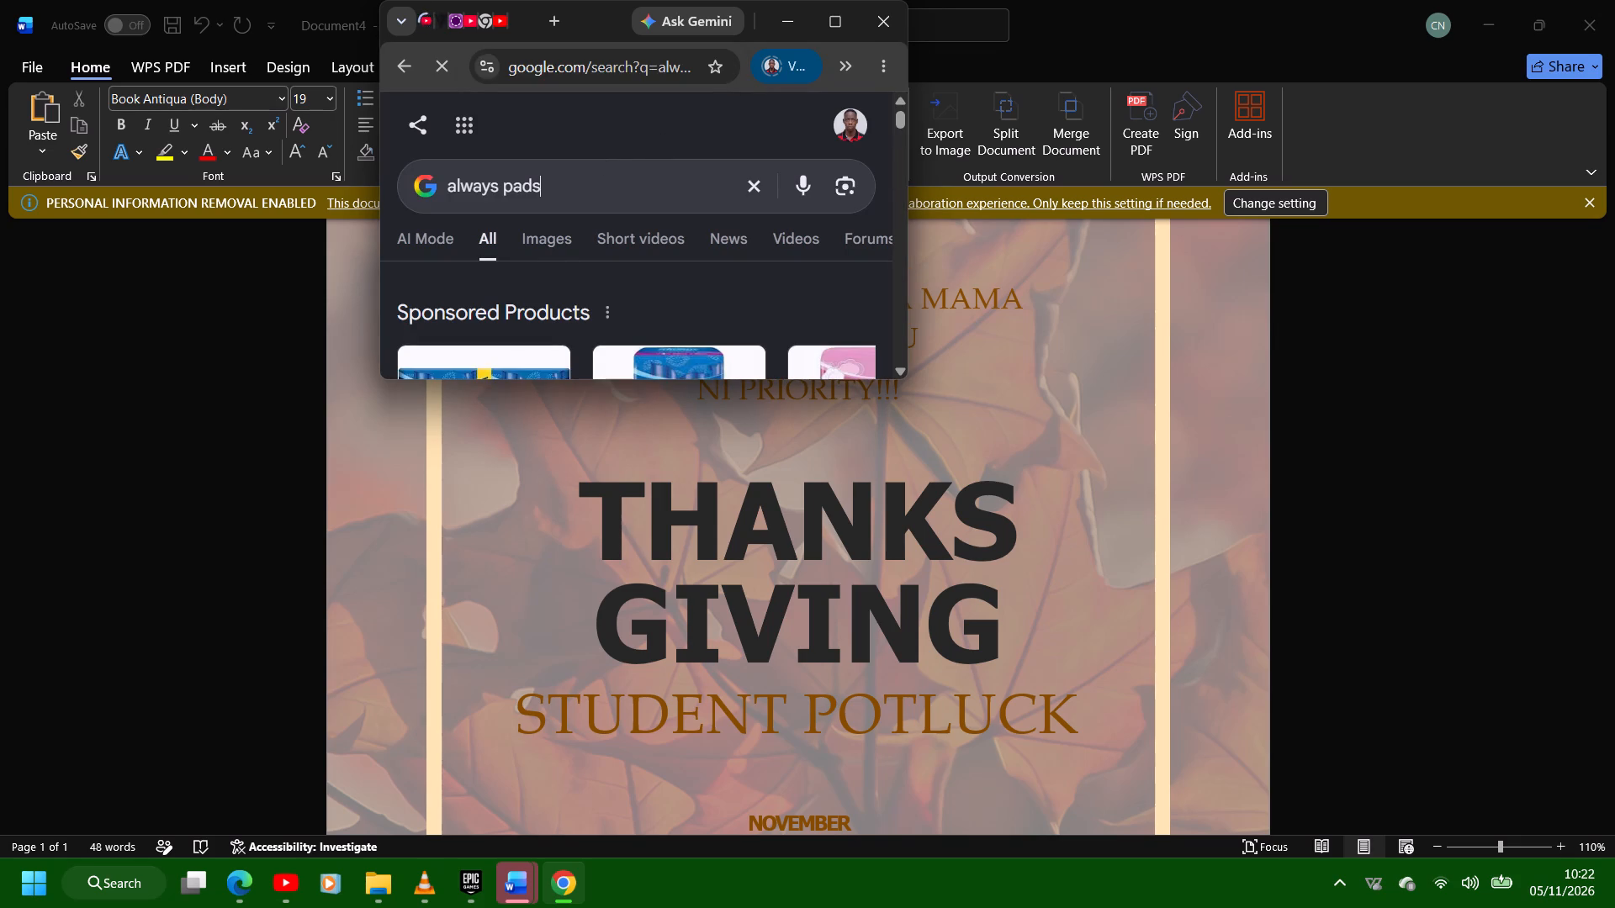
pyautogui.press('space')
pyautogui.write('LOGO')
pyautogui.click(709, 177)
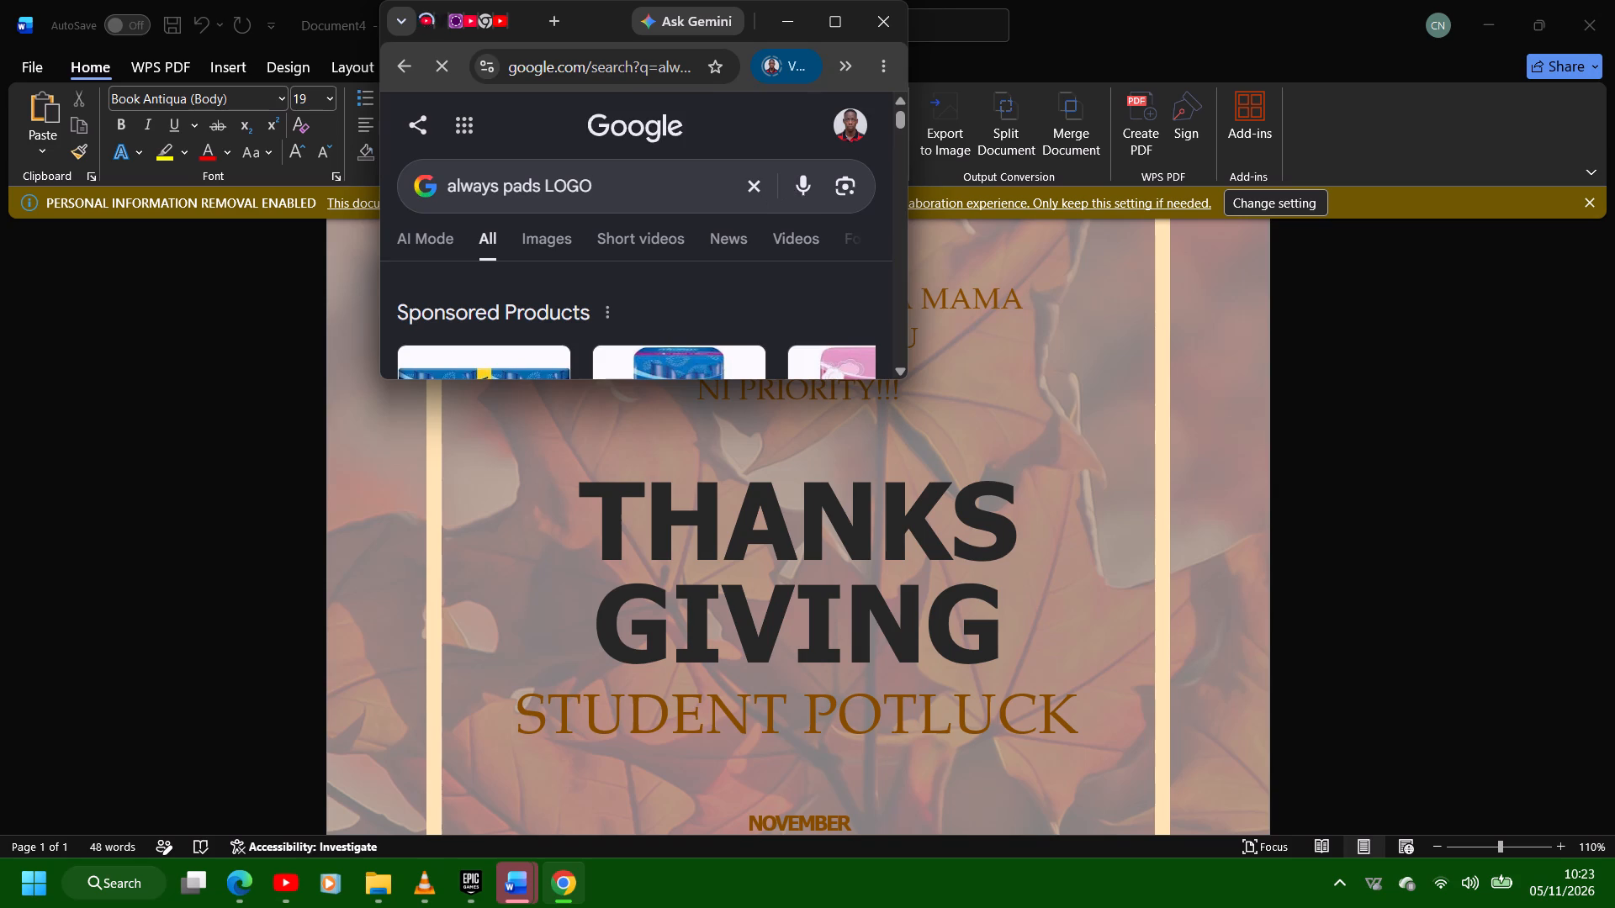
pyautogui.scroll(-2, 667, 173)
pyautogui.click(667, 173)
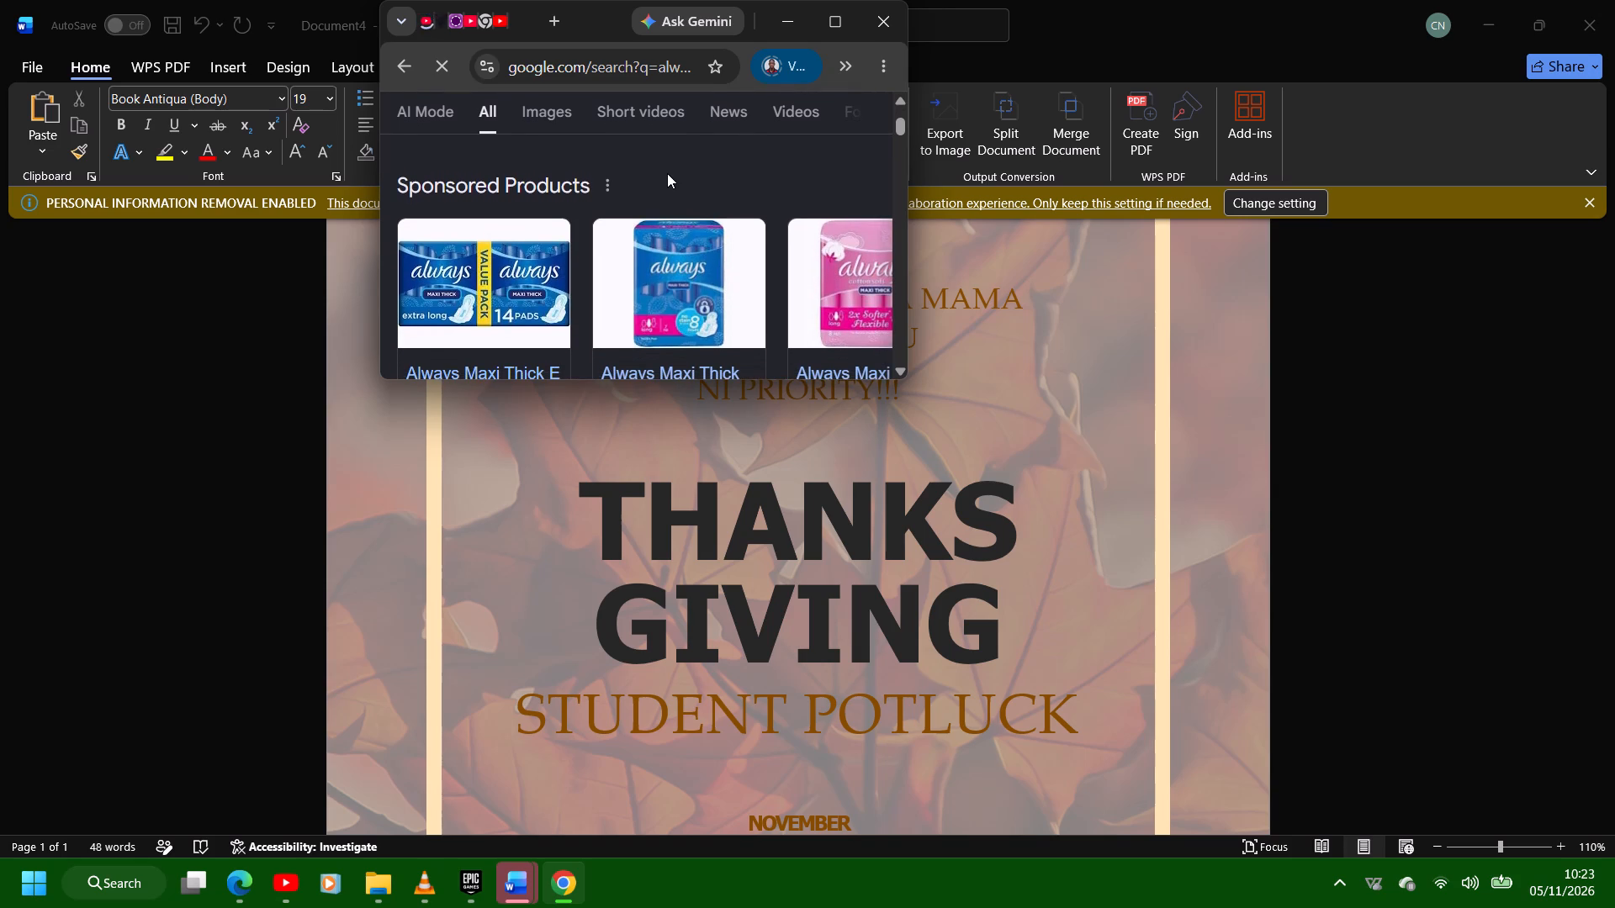
# Maximise the browser window and show the image results for "always pads".
pyautogui.click(829, 41)
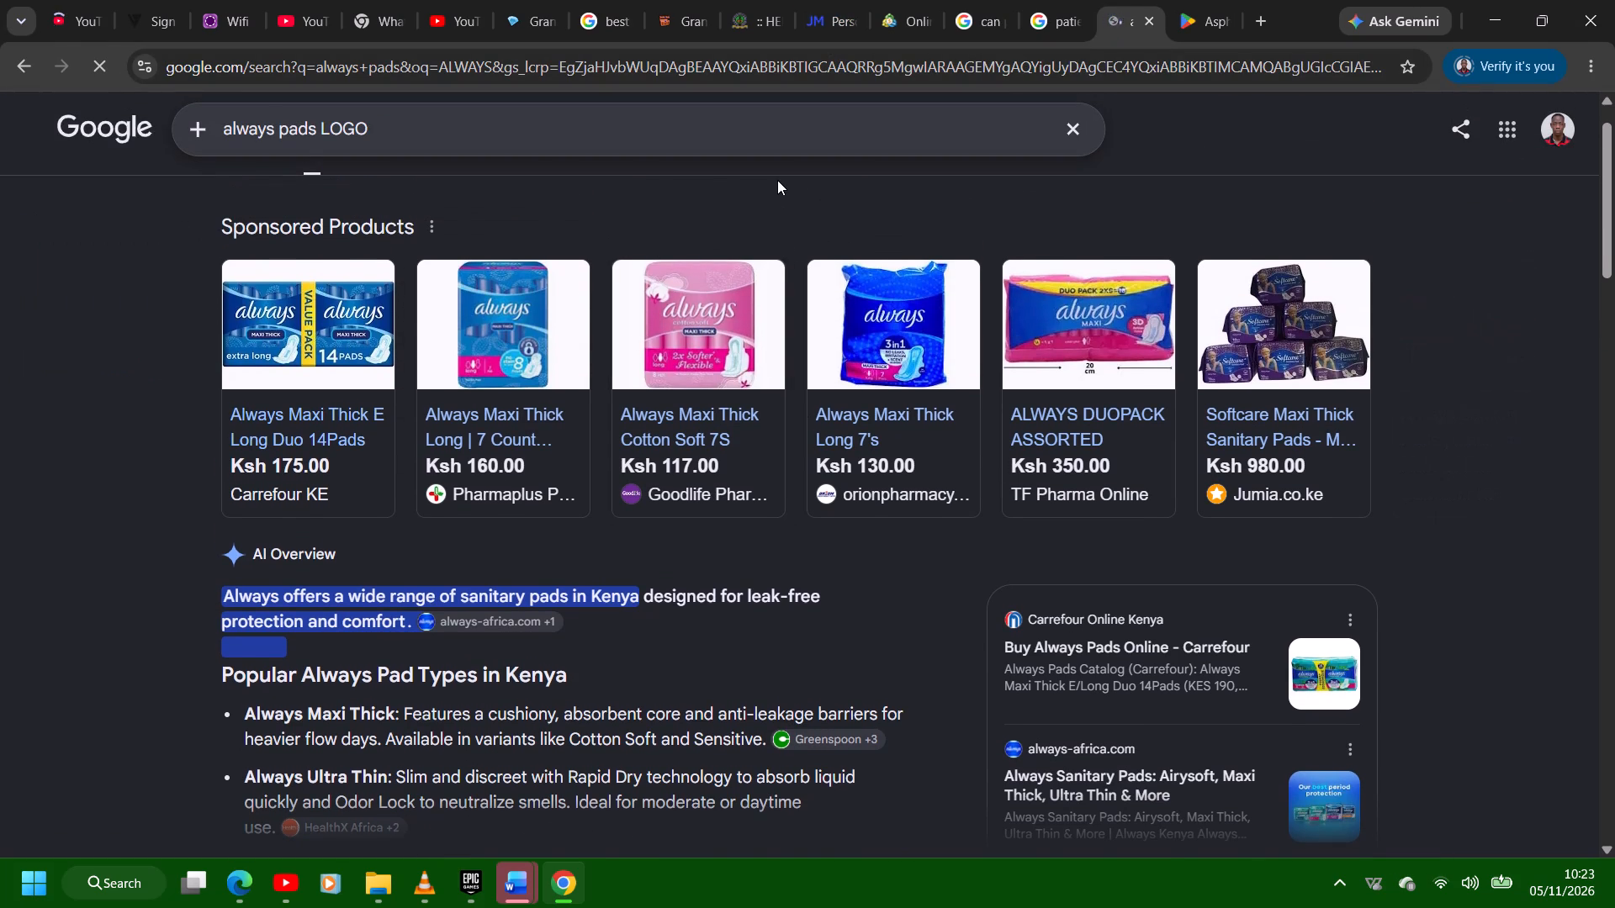
pyautogui.scroll(2, 777, 180)
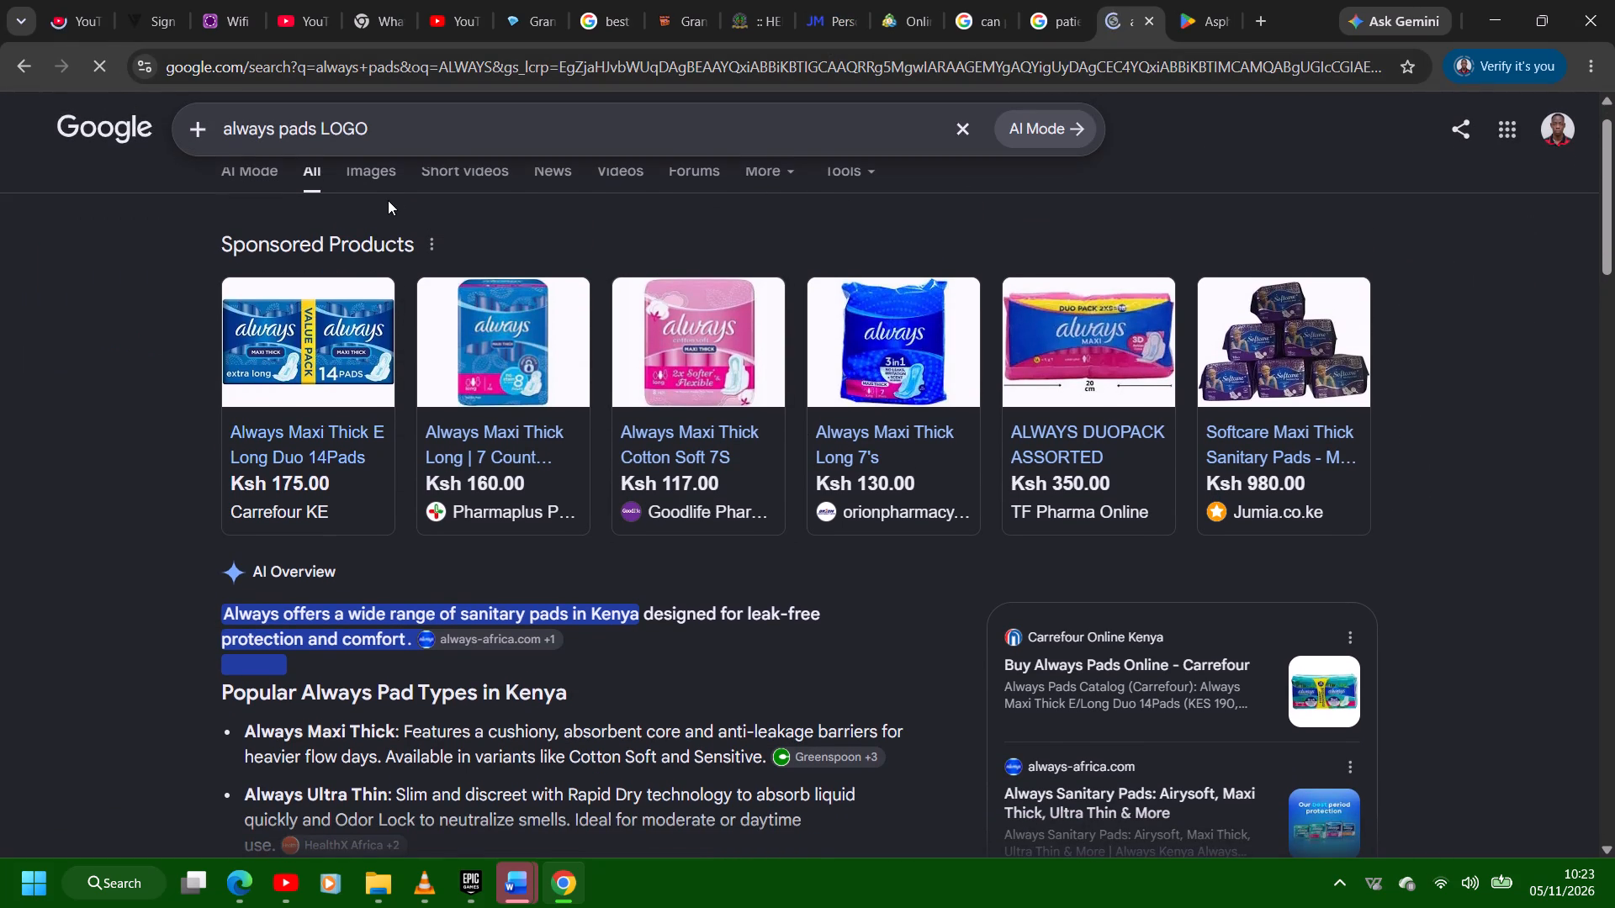
pyautogui.click(383, 191)
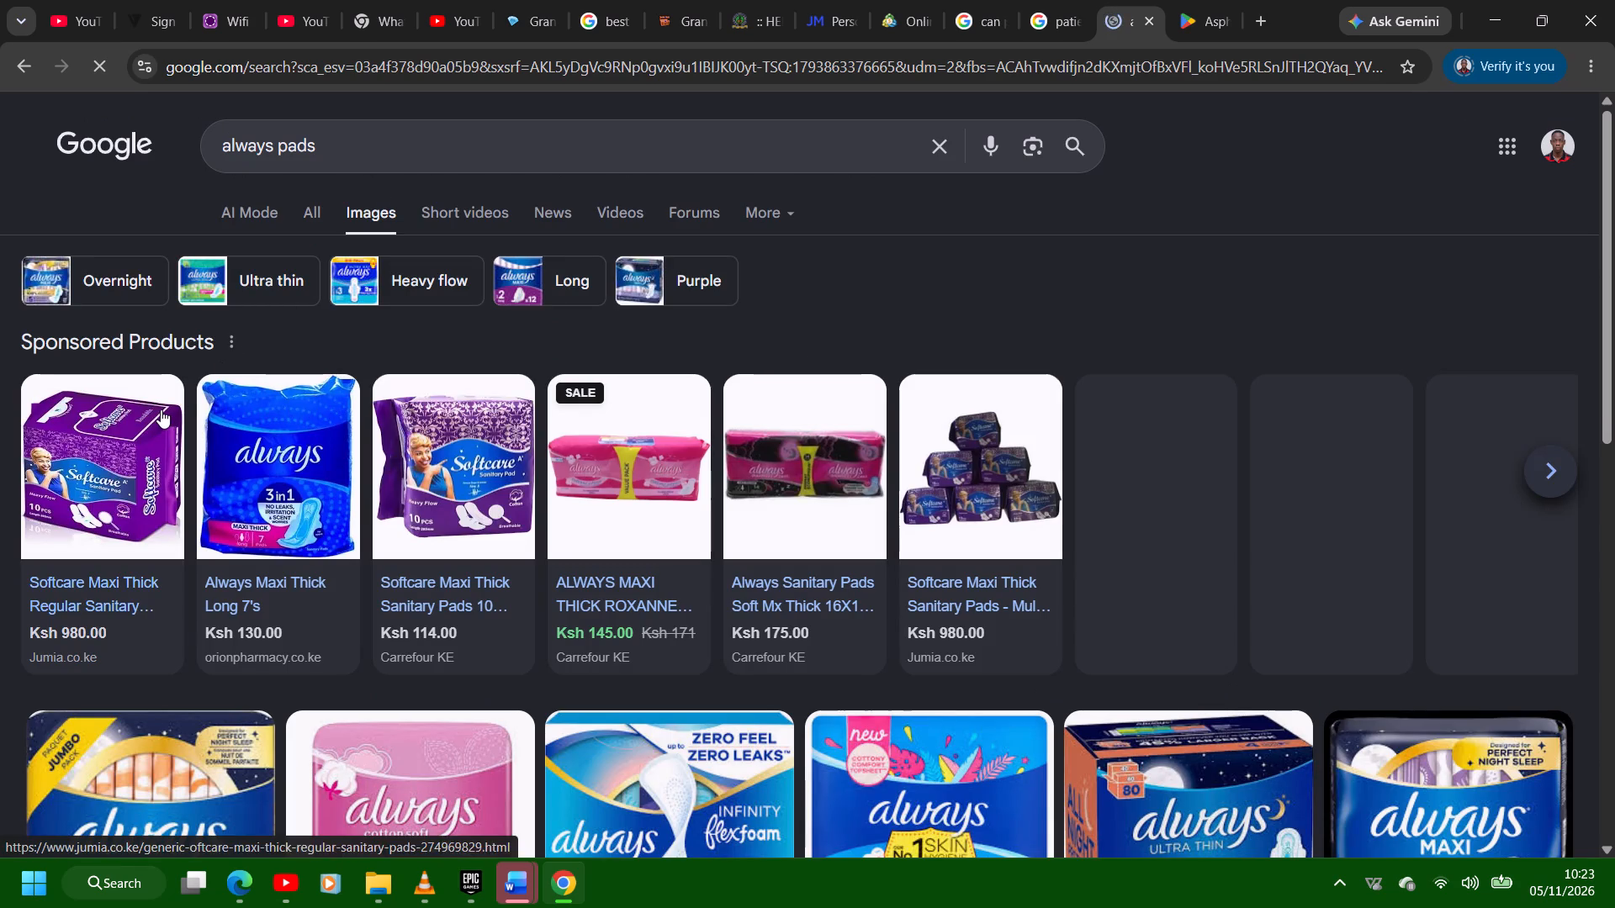
# Open the Jumia listing for the Softcare Maxi Thick Regular sanitary pads from the sponsored products and dismiss the newsletter invitation.
pyautogui.click(161, 409)
pyautogui.doubleClick(161, 409)
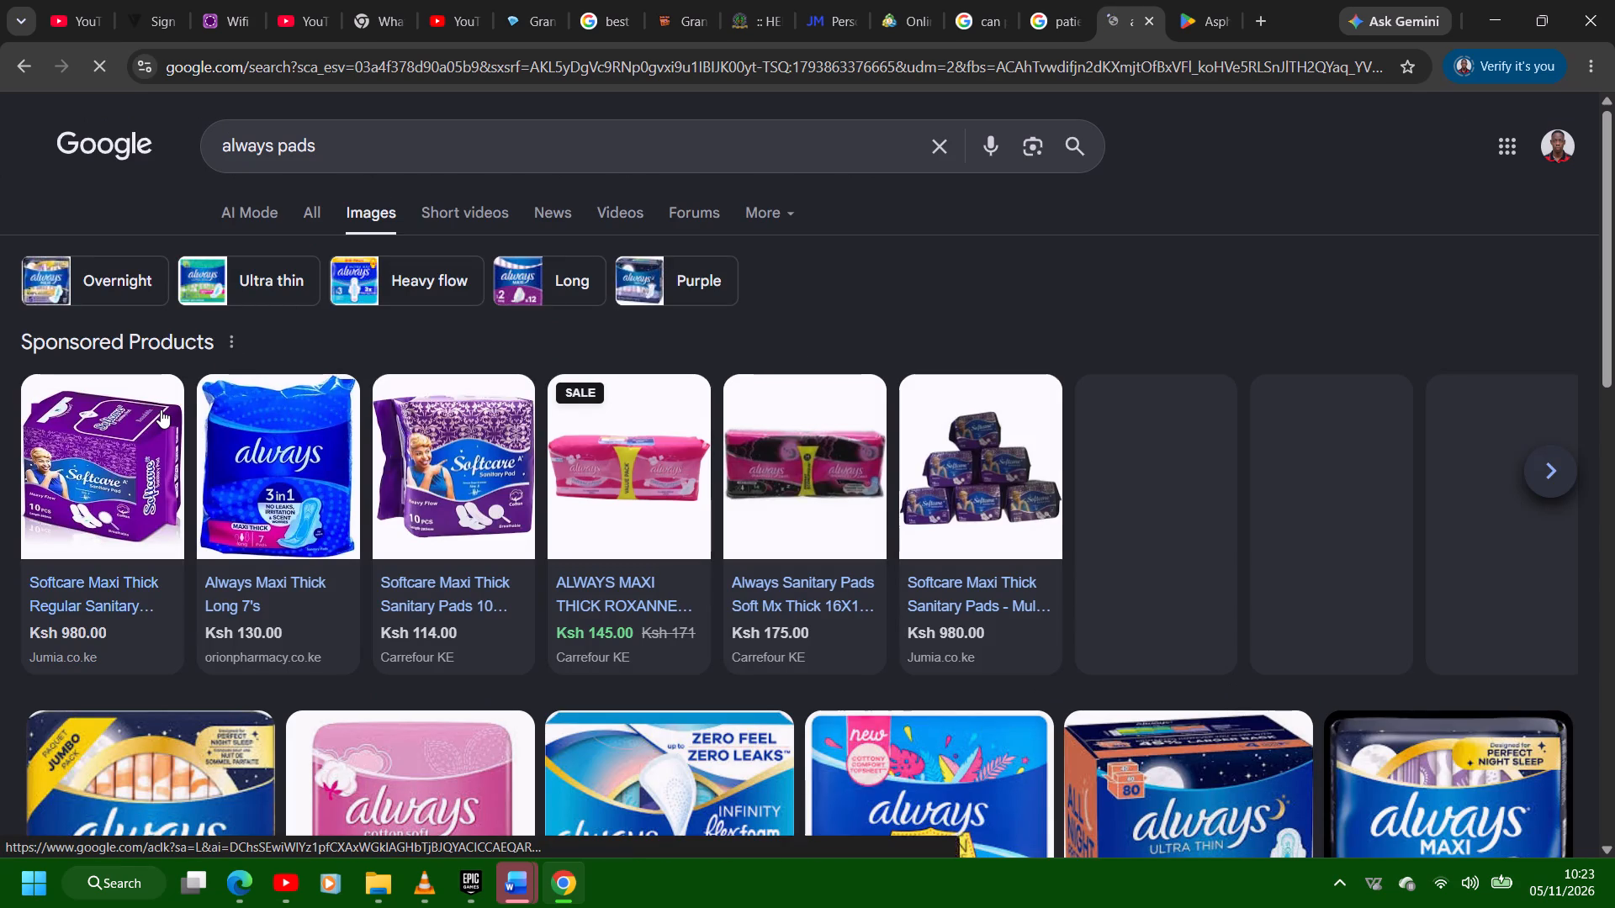
pyautogui.doubleClick(85, 577)
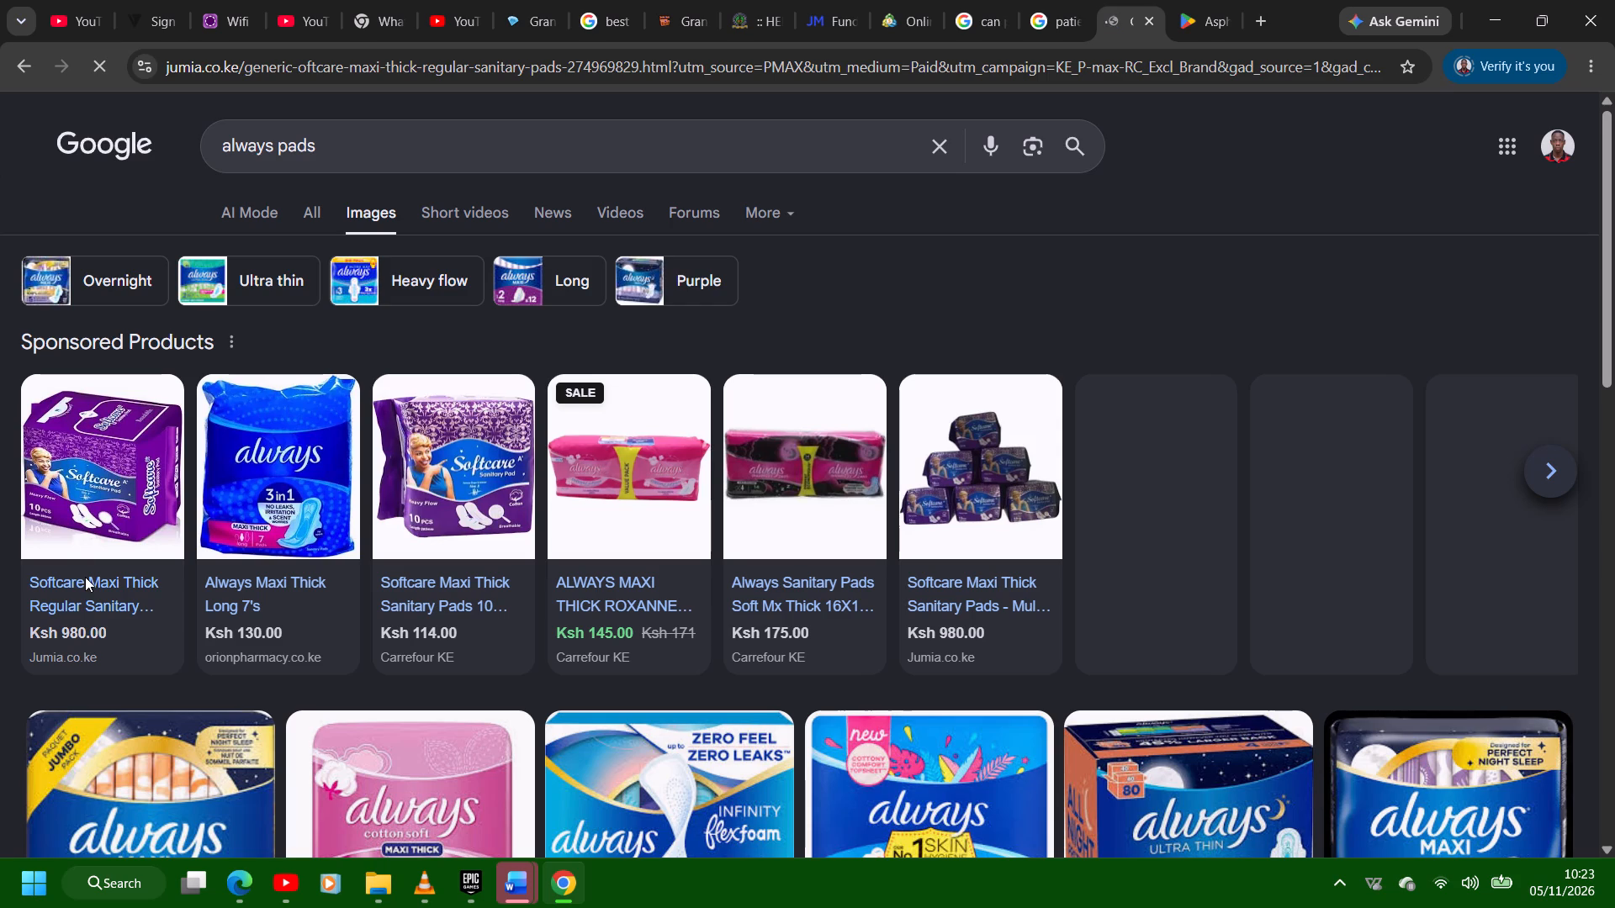
pyautogui.tripleClick(91, 542)
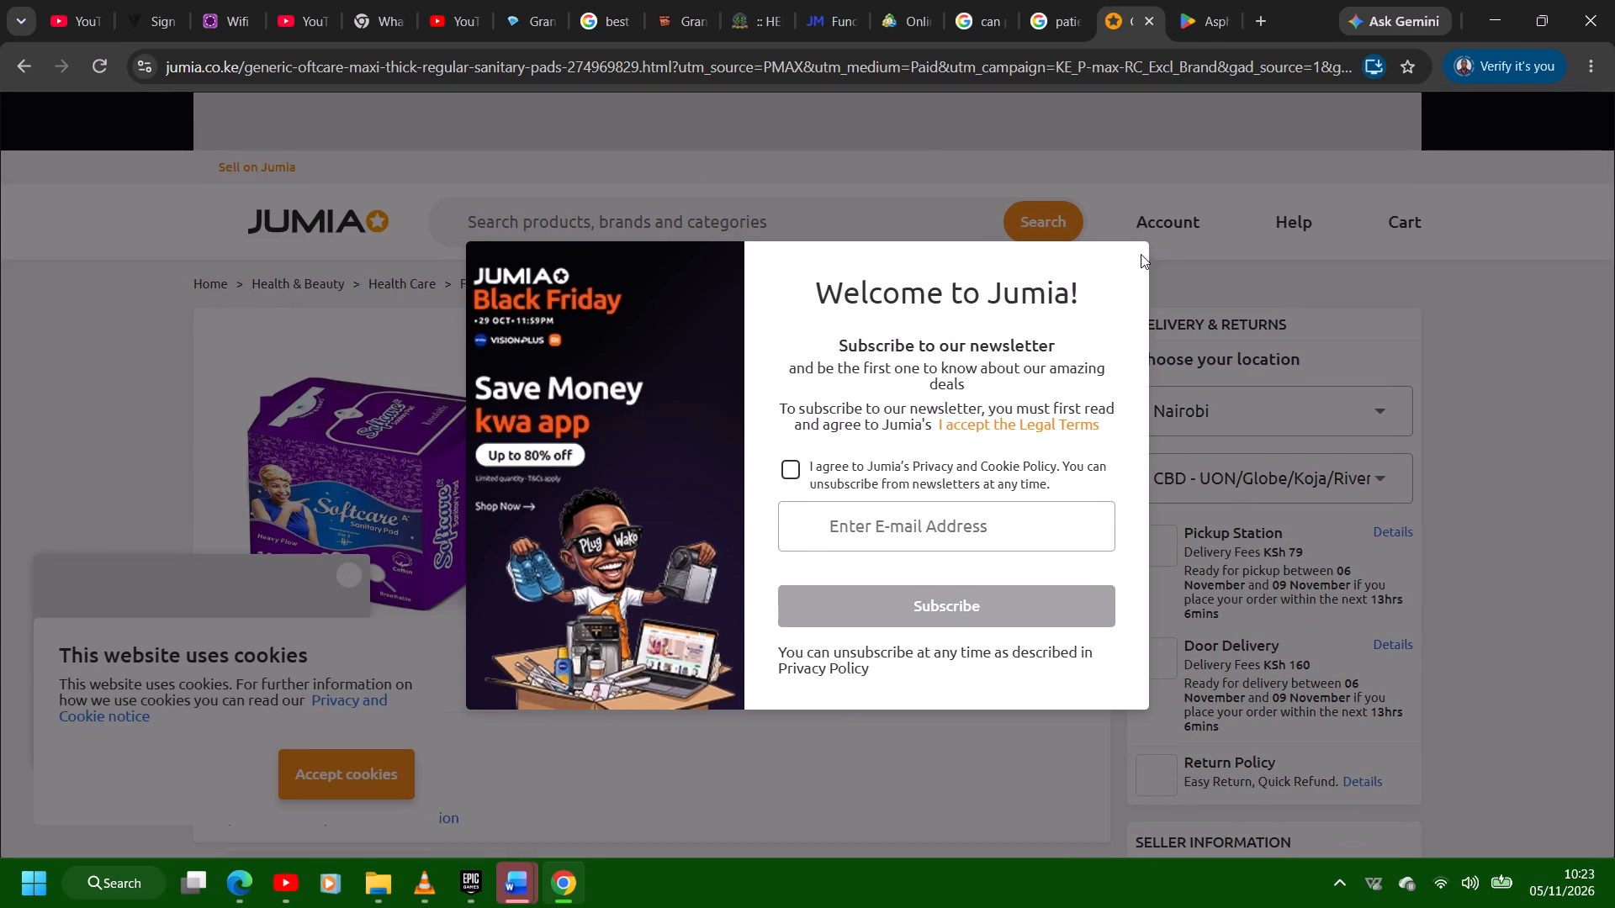
pyautogui.click(1121, 272)
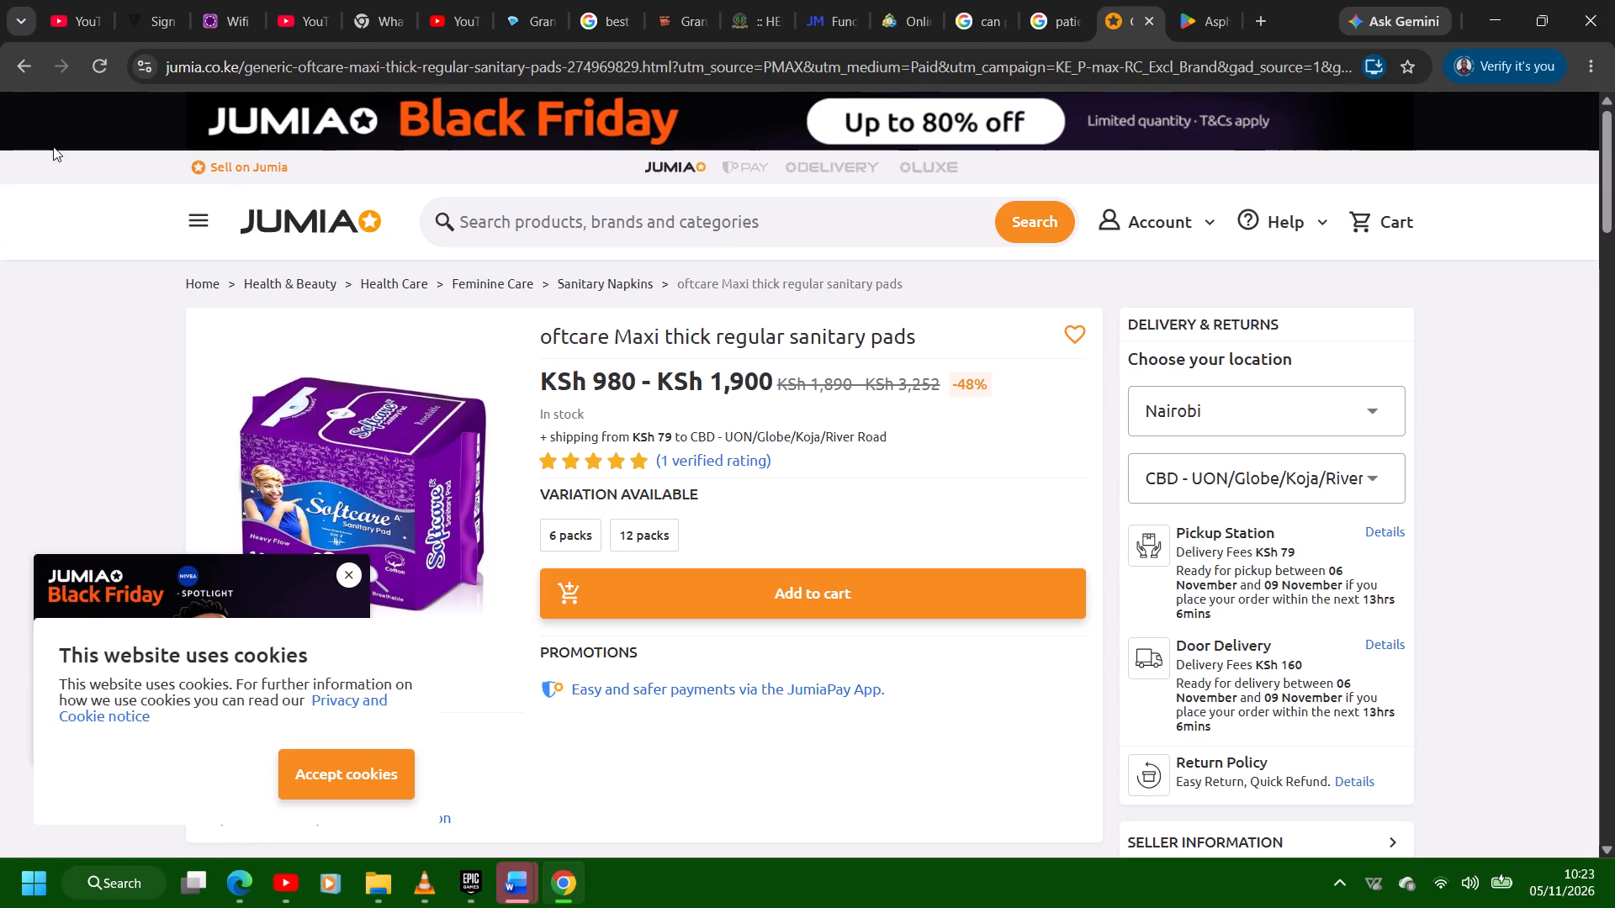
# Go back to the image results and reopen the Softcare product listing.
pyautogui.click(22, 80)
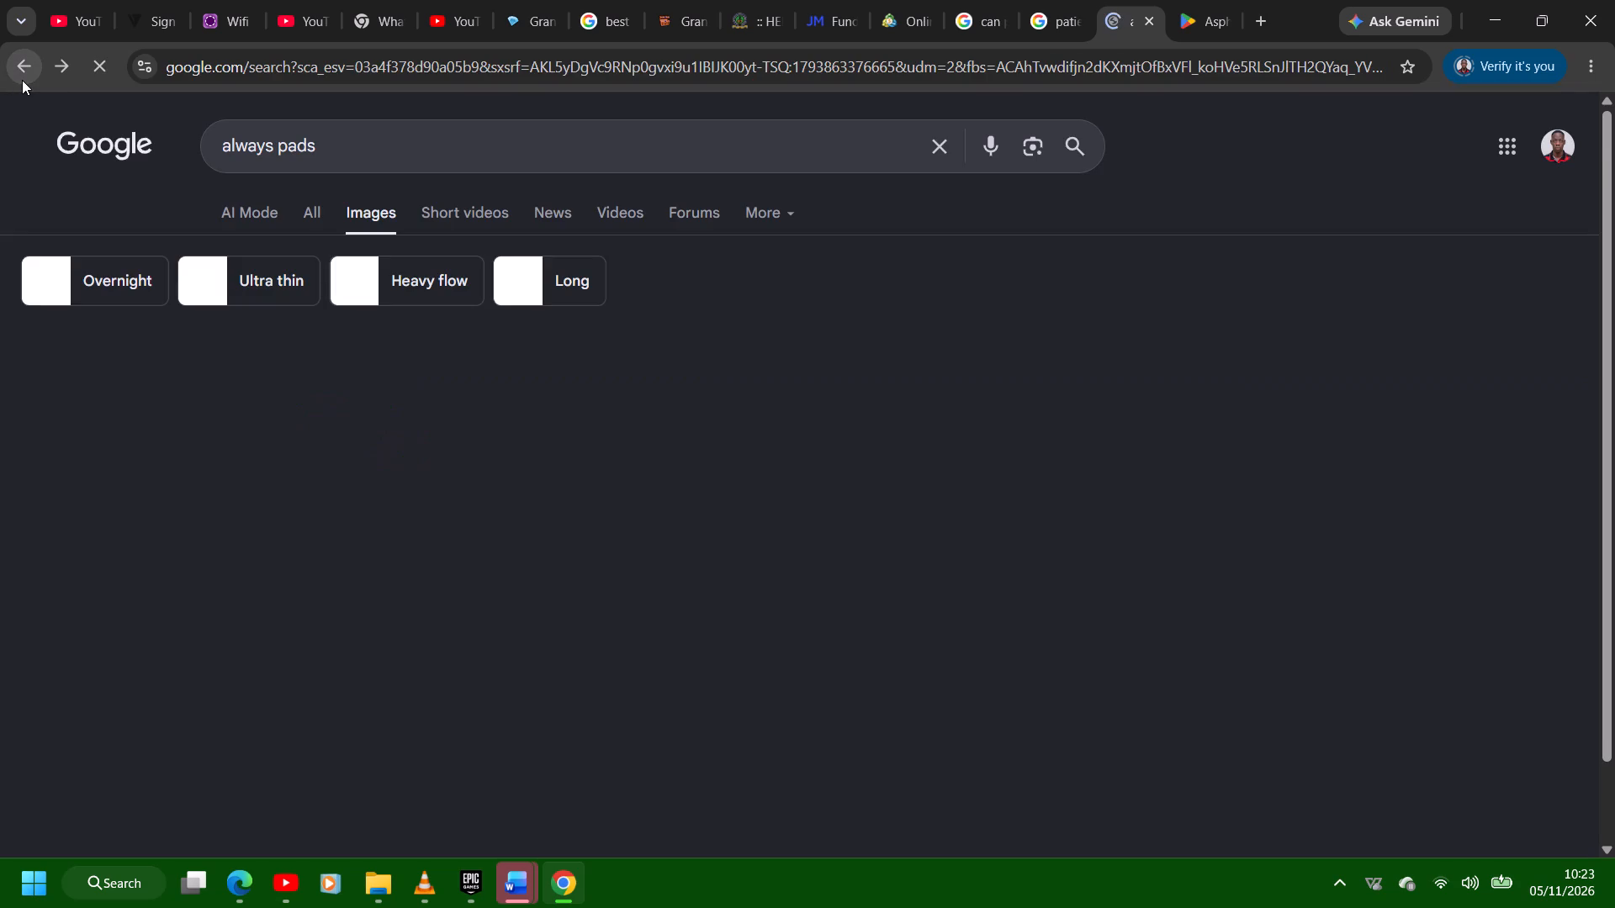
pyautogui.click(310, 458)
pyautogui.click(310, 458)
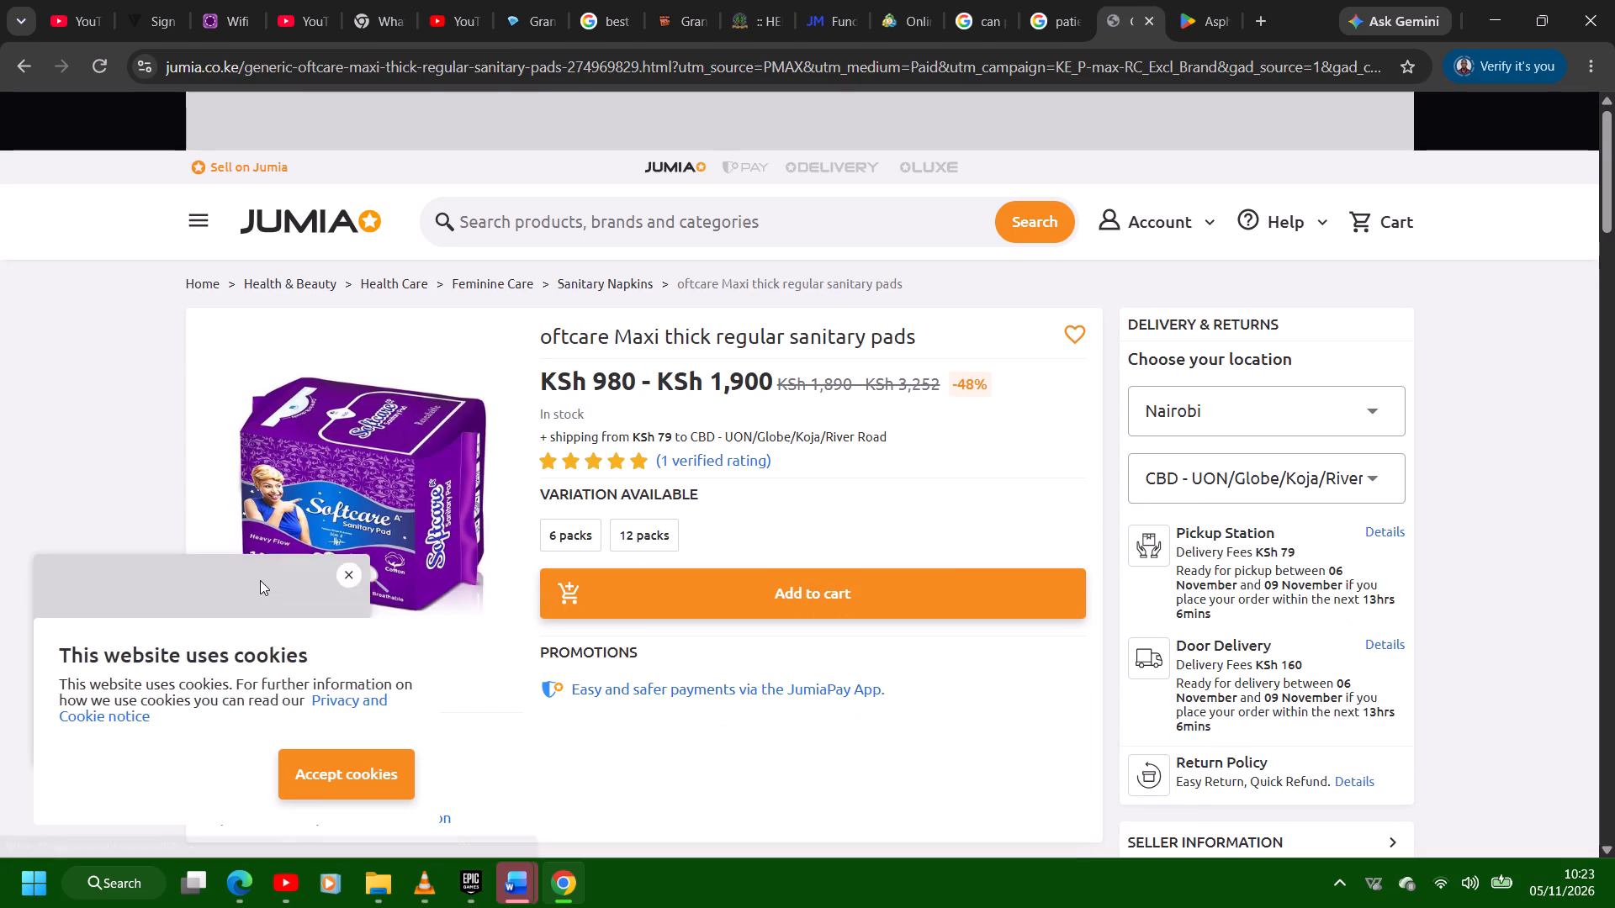
# Enlarge the main product photo of the purple Softcare pack.
pyautogui.click(411, 490)
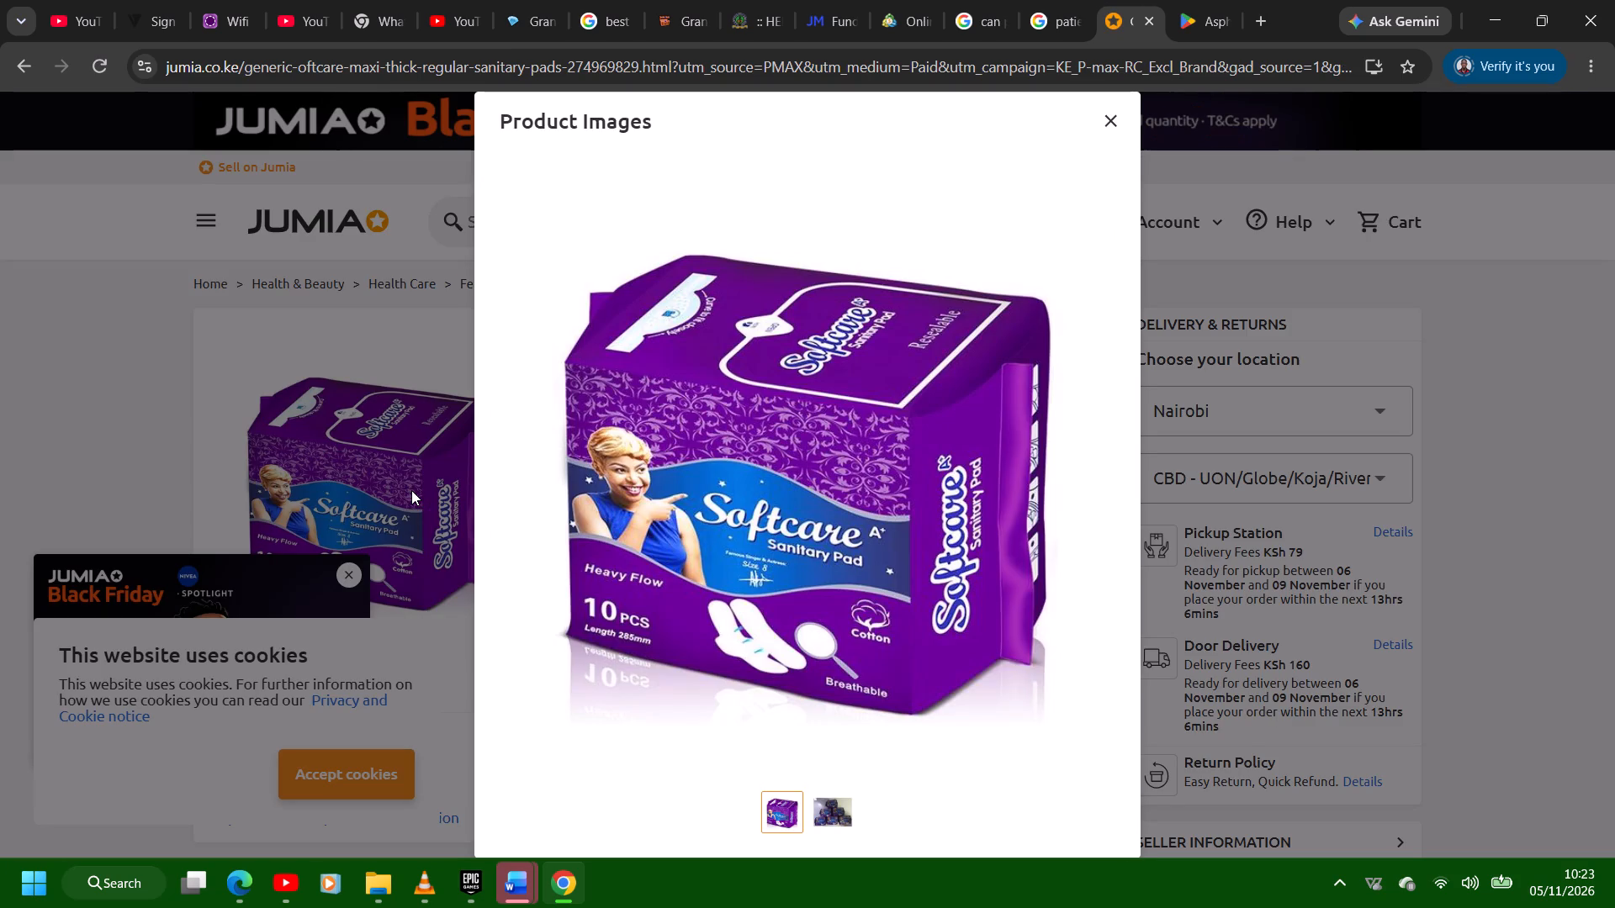
pyautogui.click(673, 514)
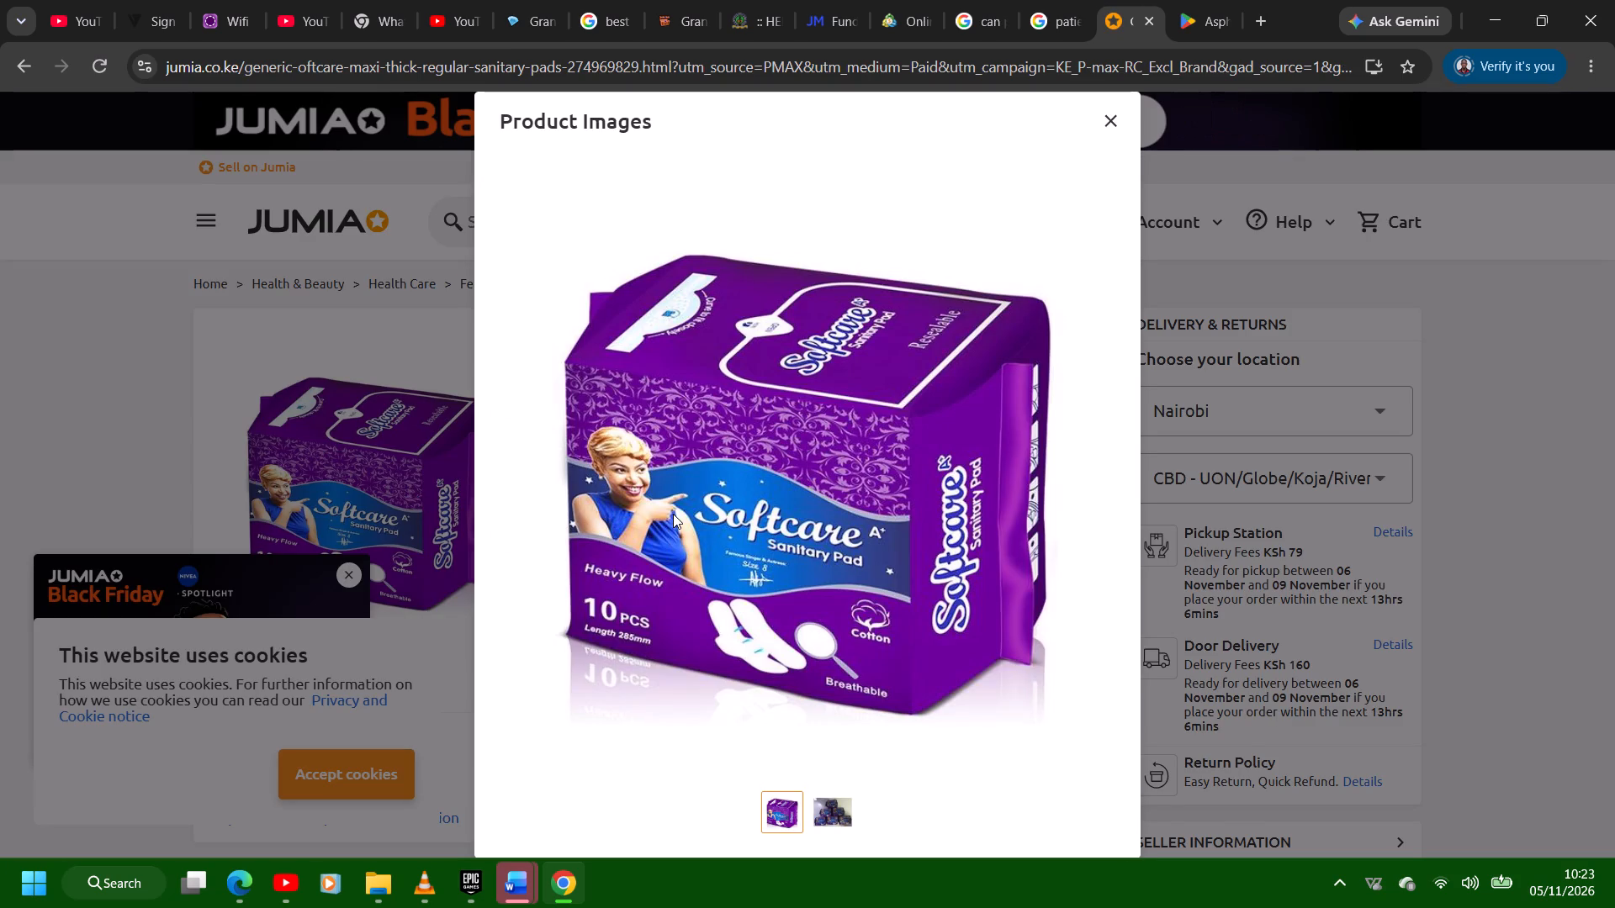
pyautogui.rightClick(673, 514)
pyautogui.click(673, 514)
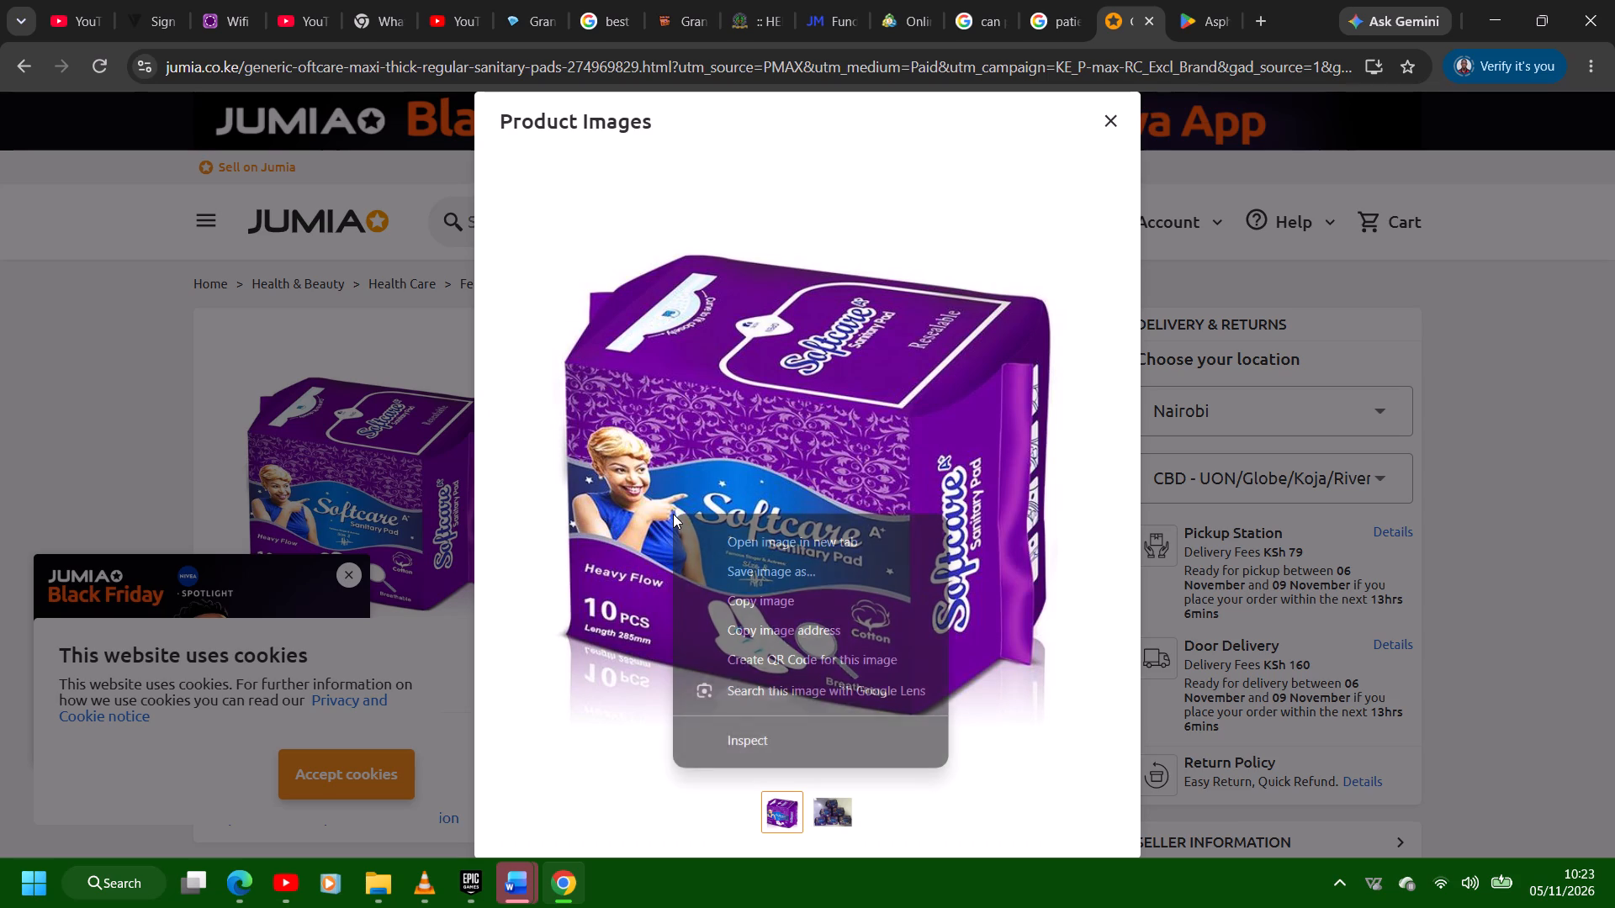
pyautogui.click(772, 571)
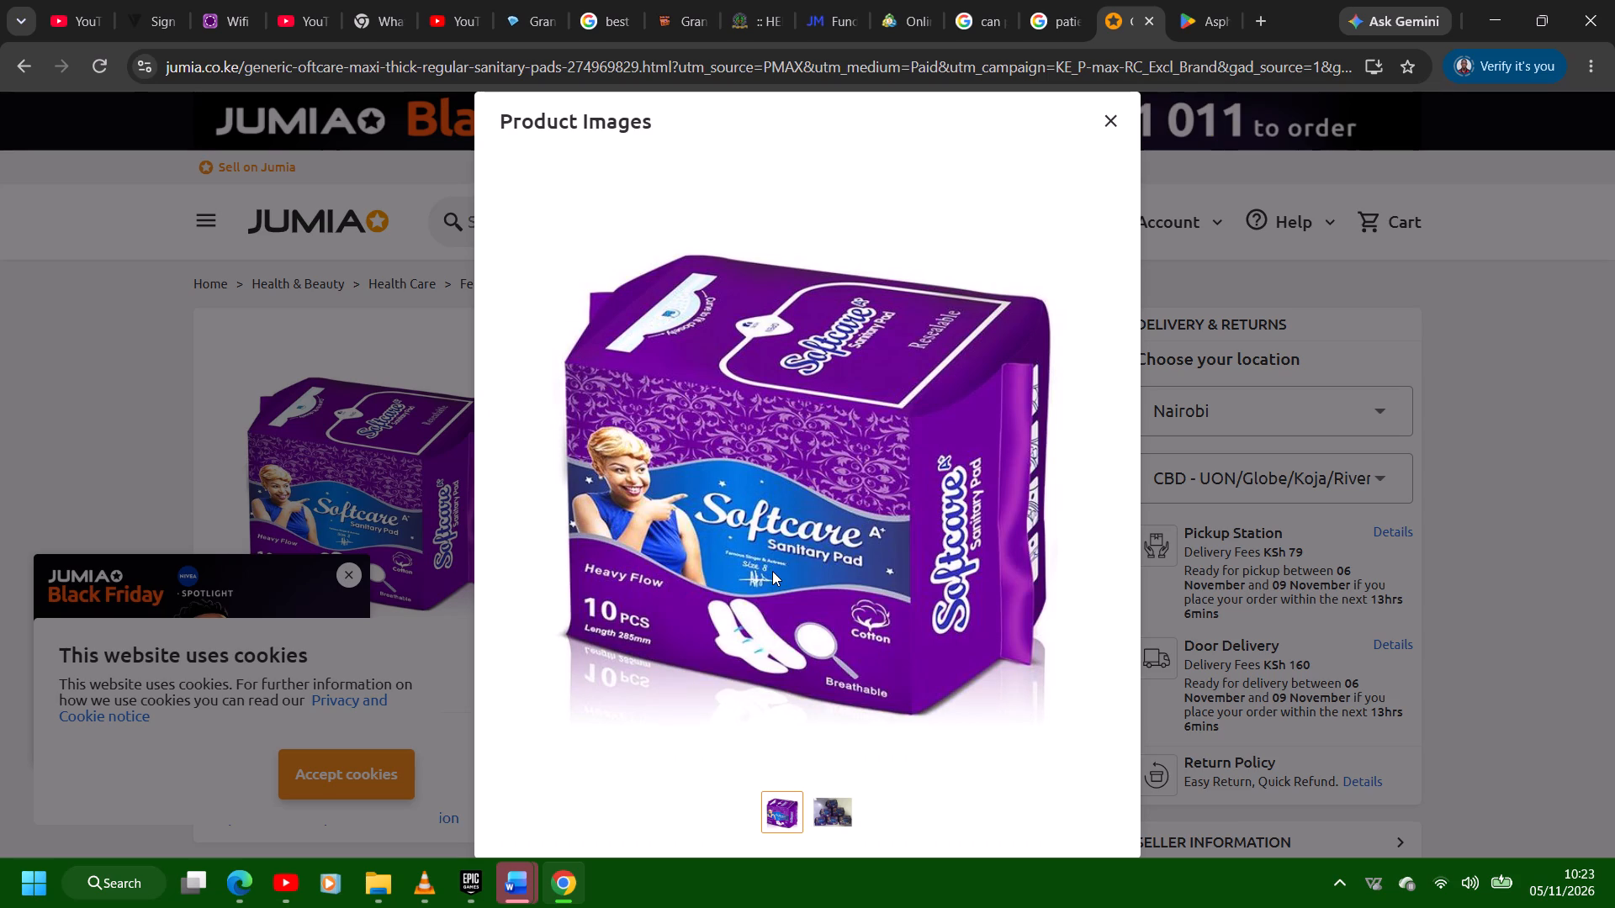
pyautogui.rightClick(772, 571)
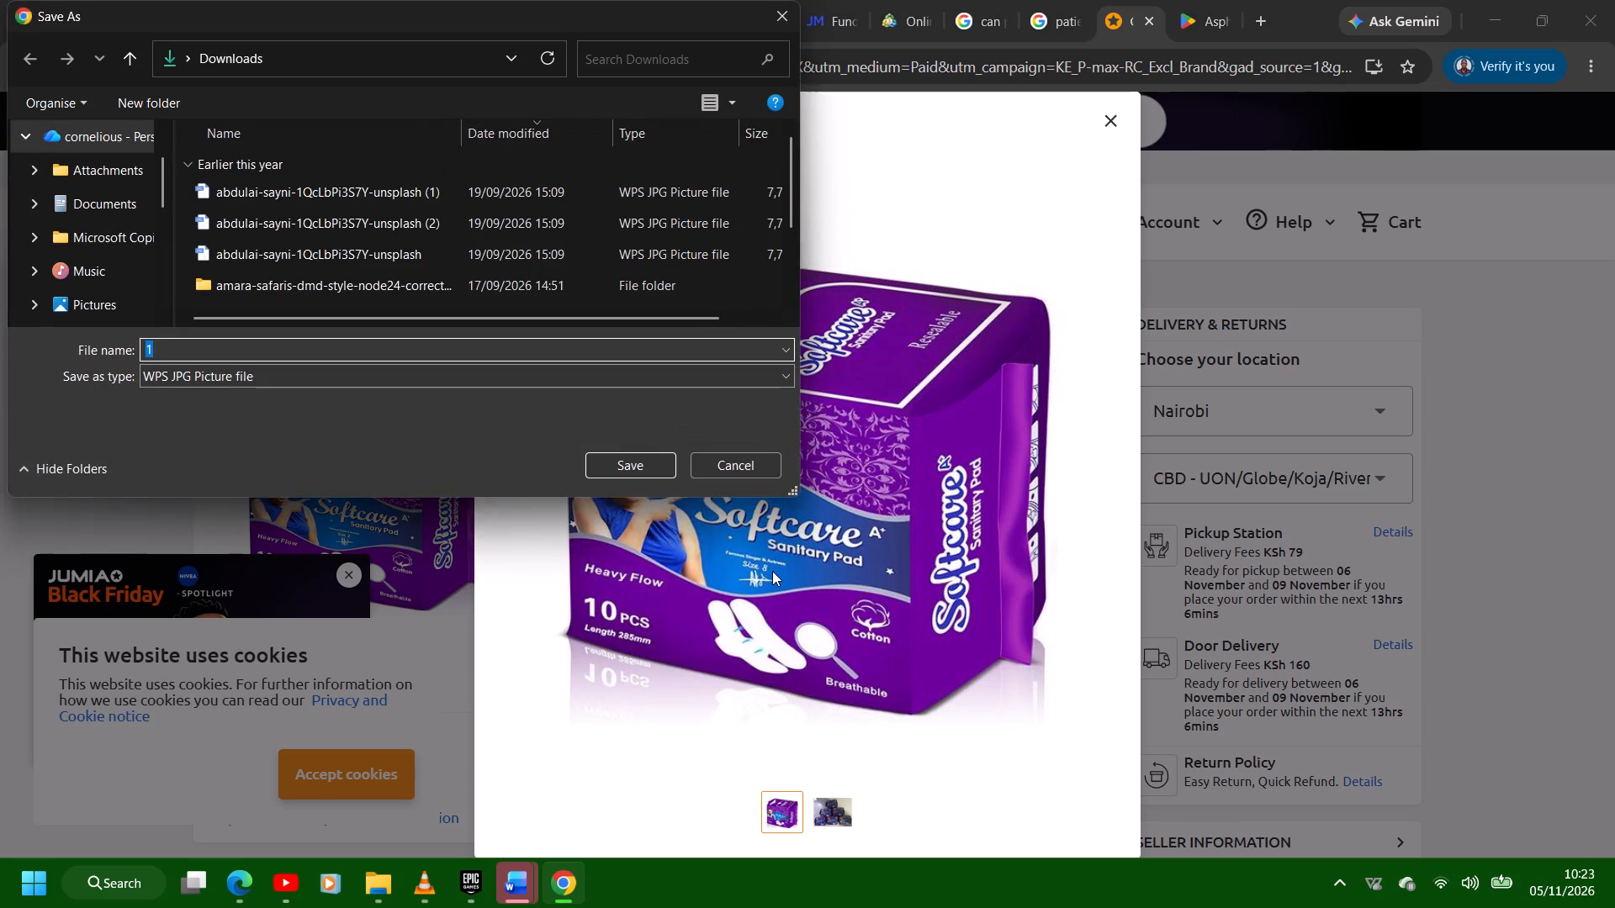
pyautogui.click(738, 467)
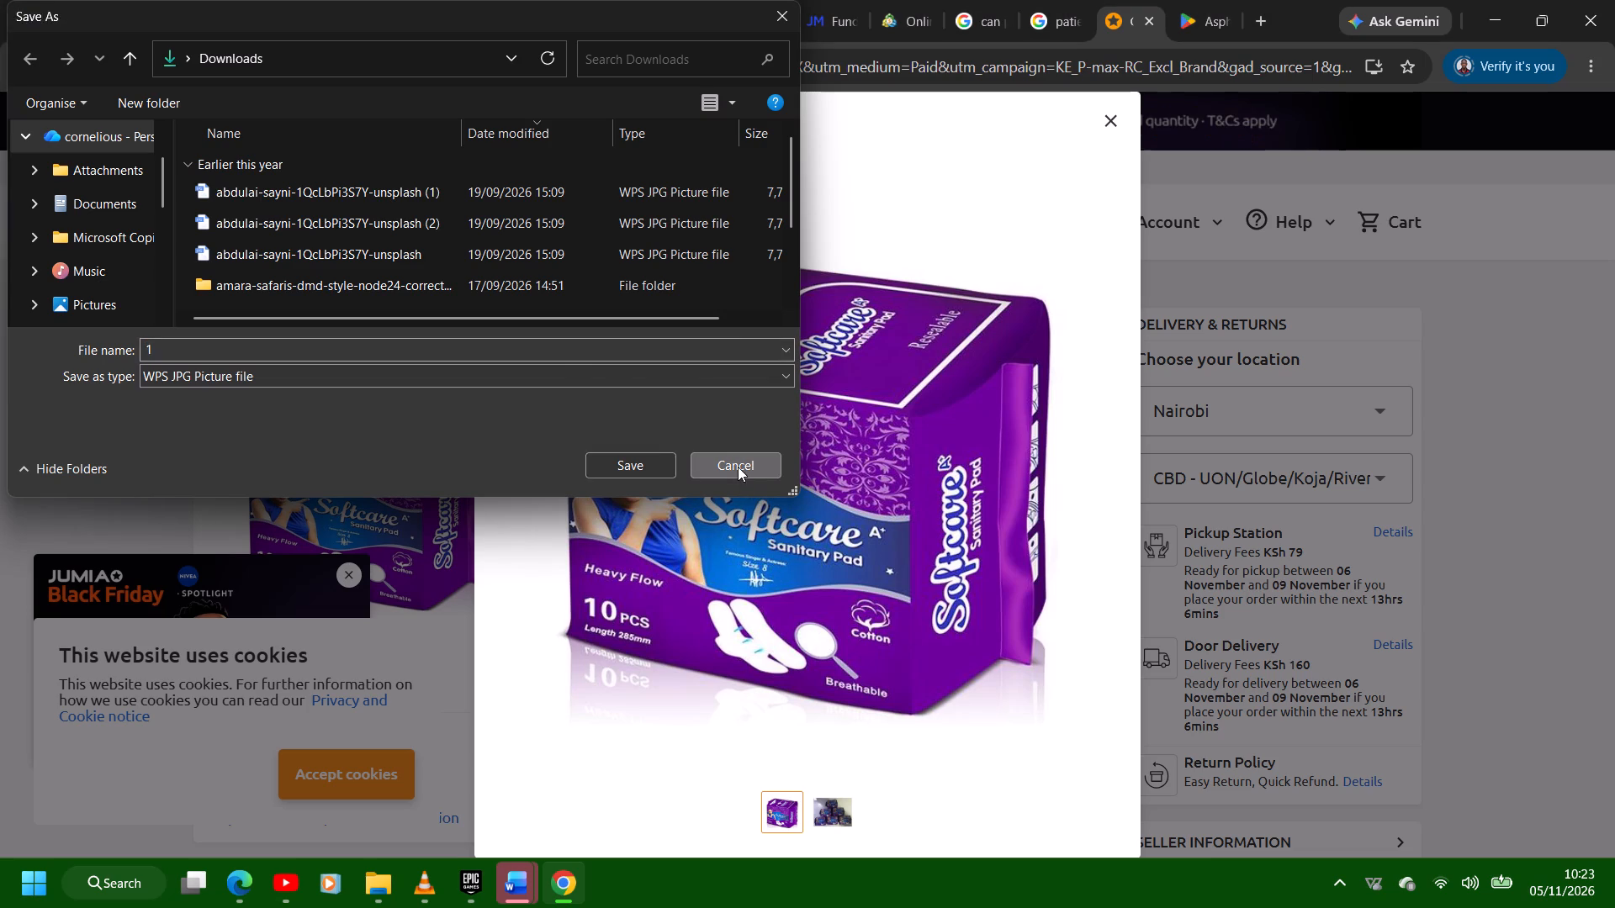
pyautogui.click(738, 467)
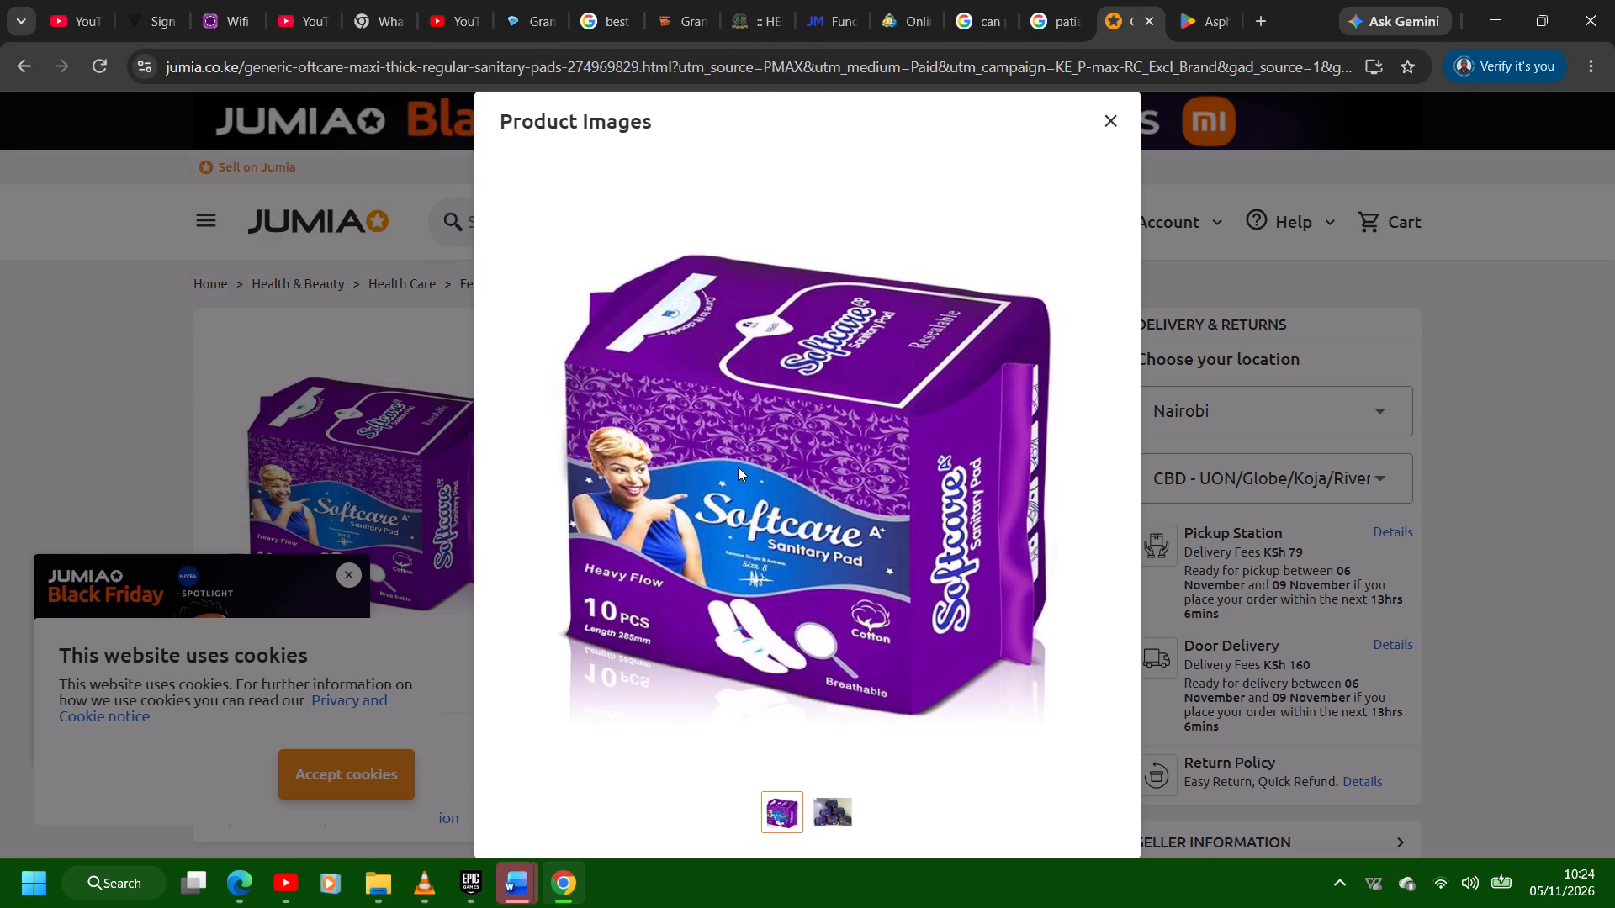
# Copy the enlarged Softcare pack image to the clipboard.
pyautogui.rightClick(738, 467)
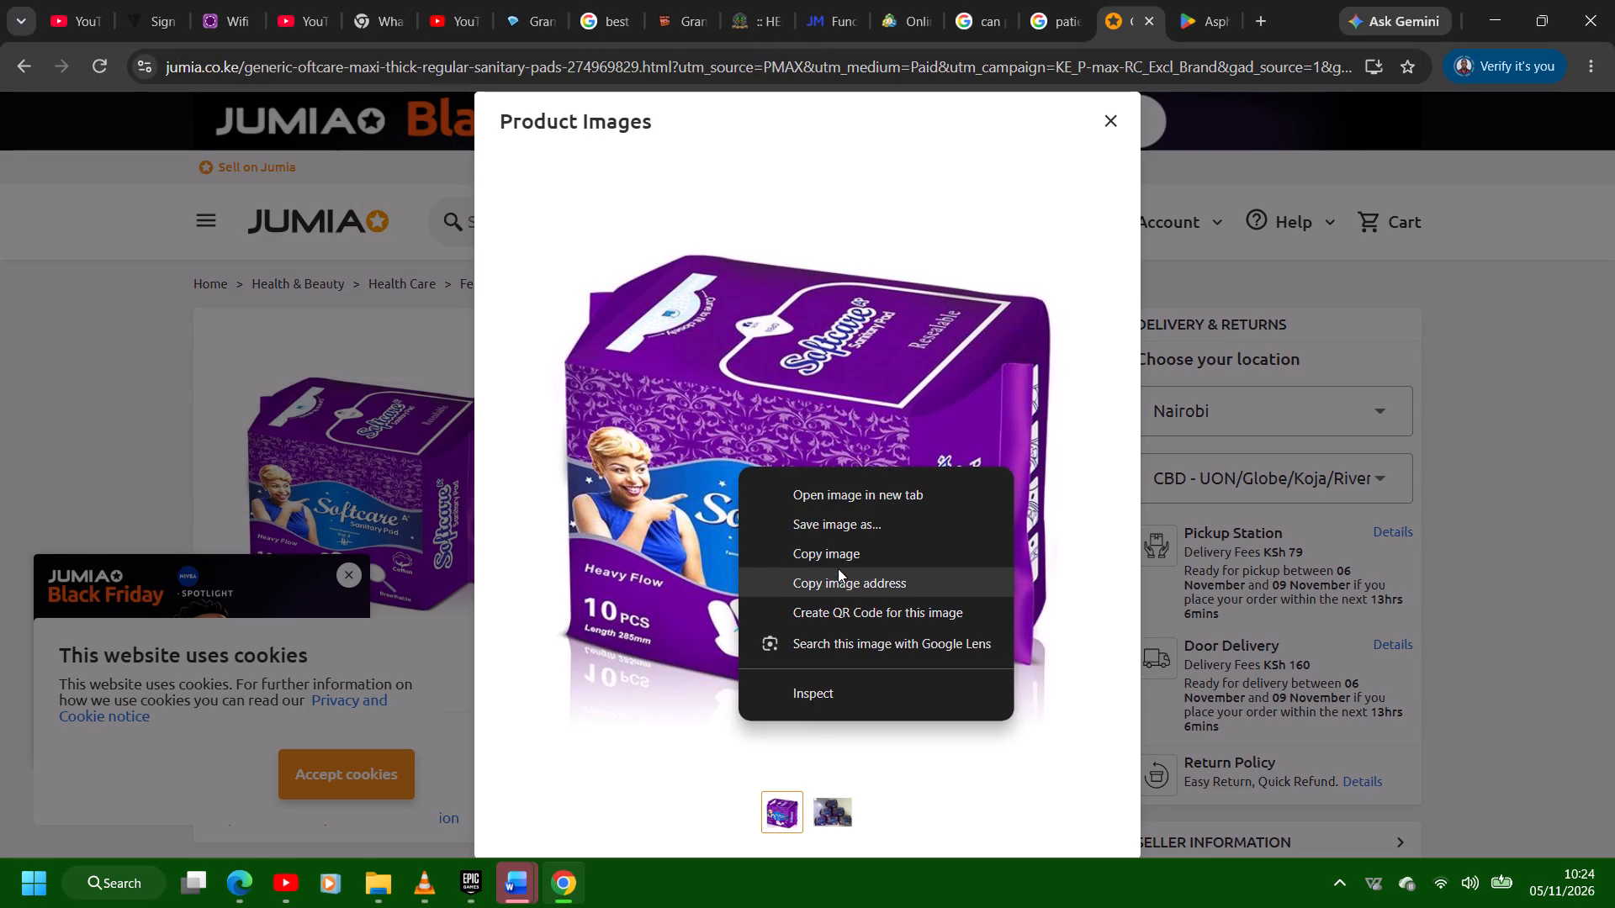
pyautogui.click(833, 547)
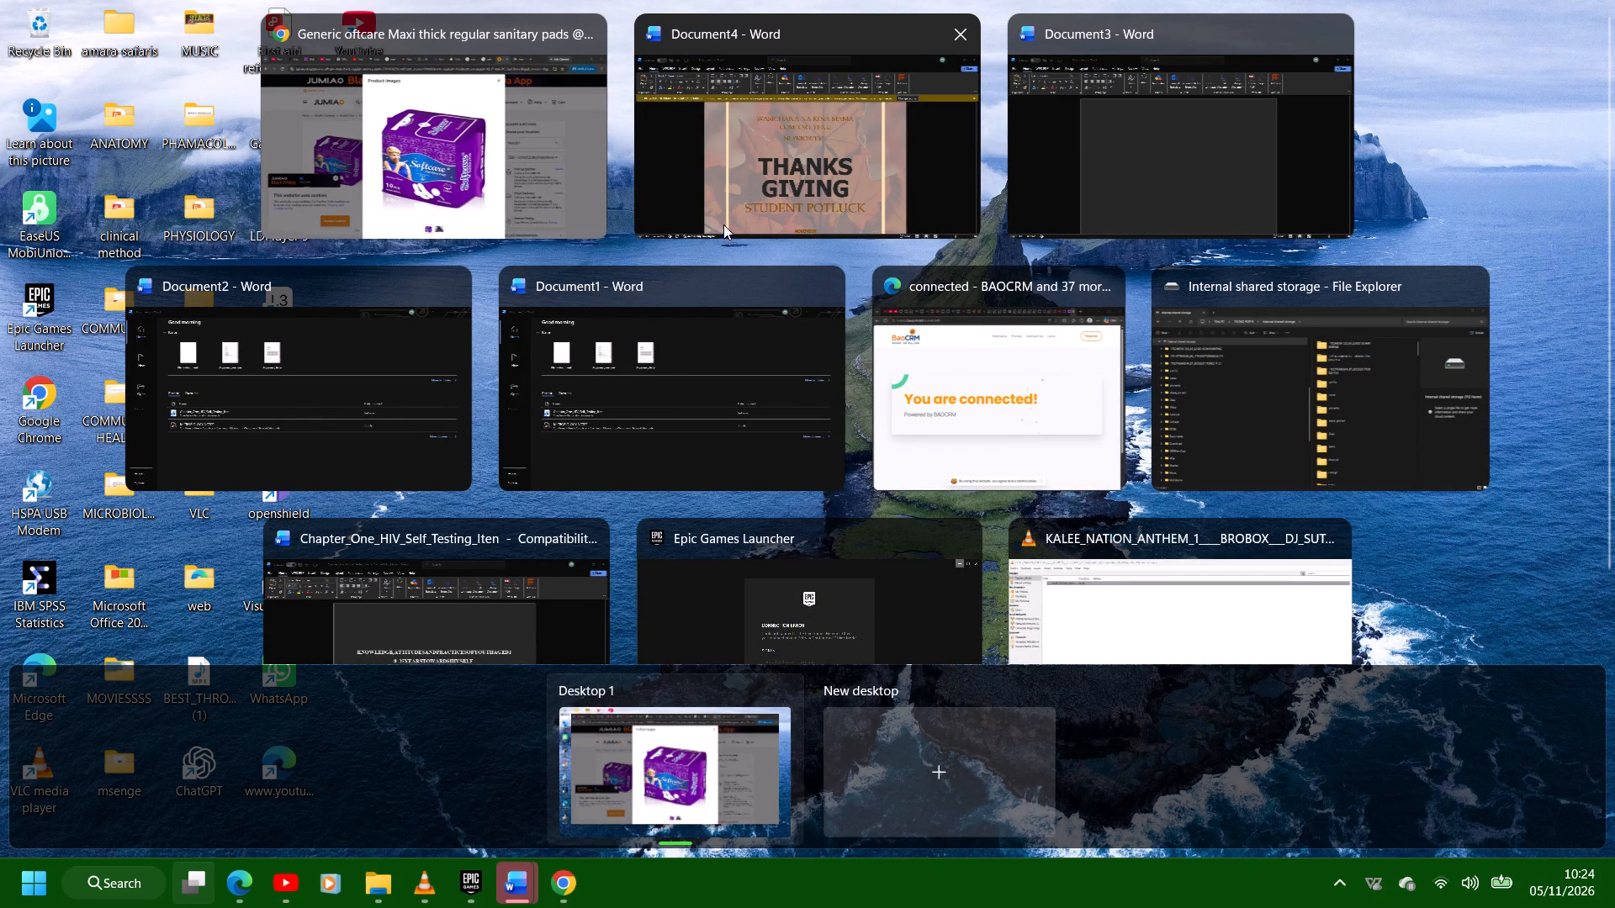
# Switch to the Document4 flyer in Word and delete the large heading "THANKS GIVING".
pyautogui.click(749, 211)
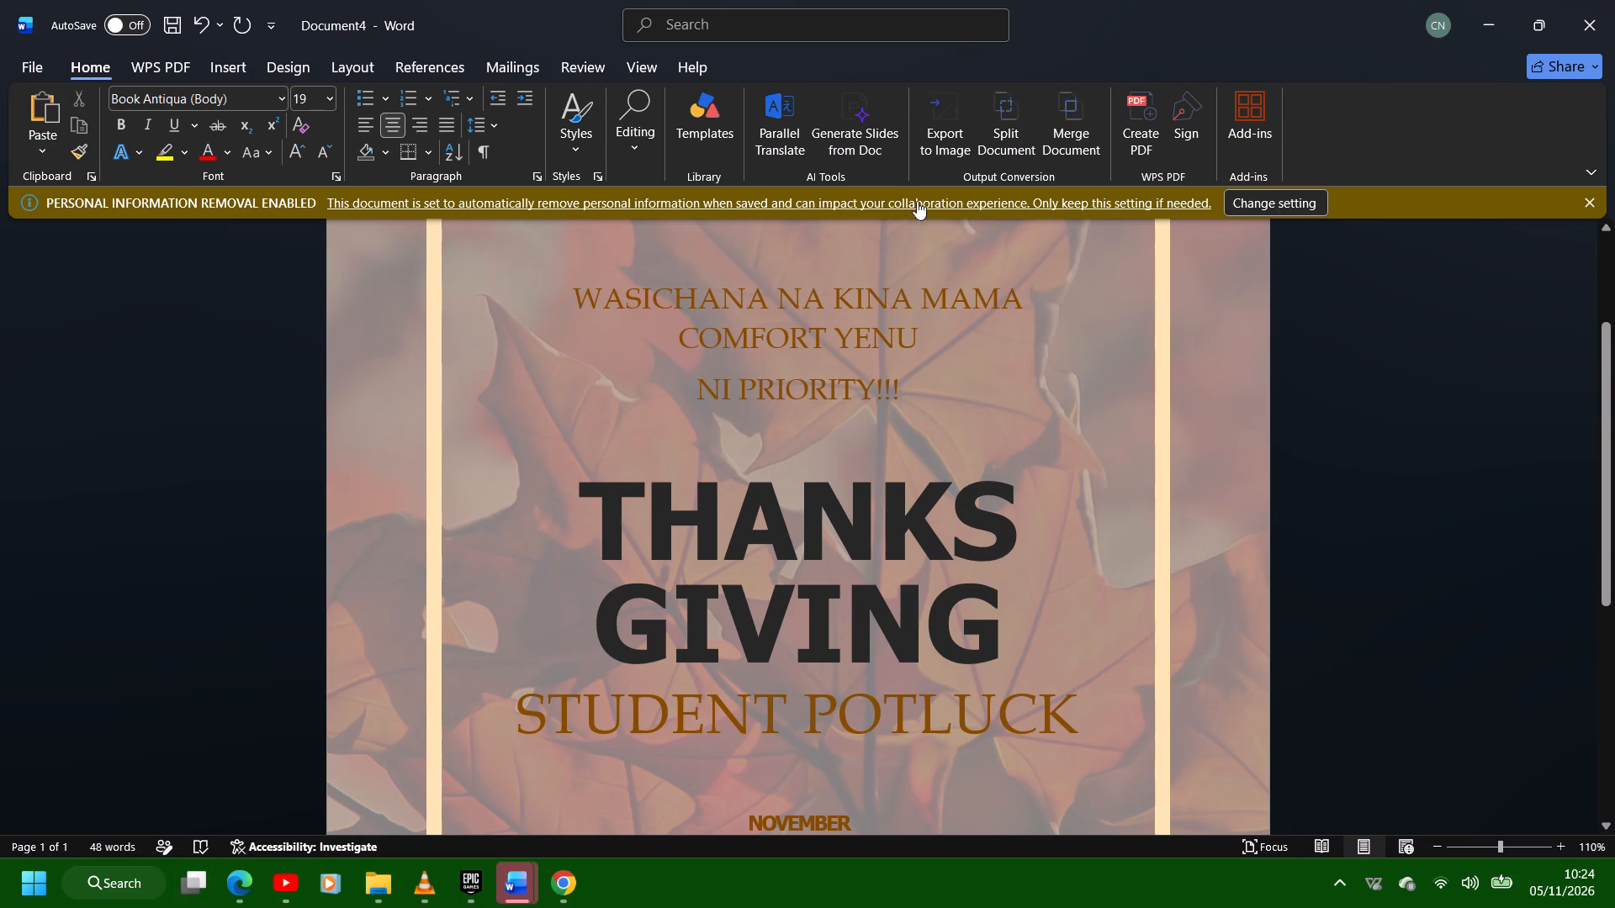
pyautogui.click(1022, 624)
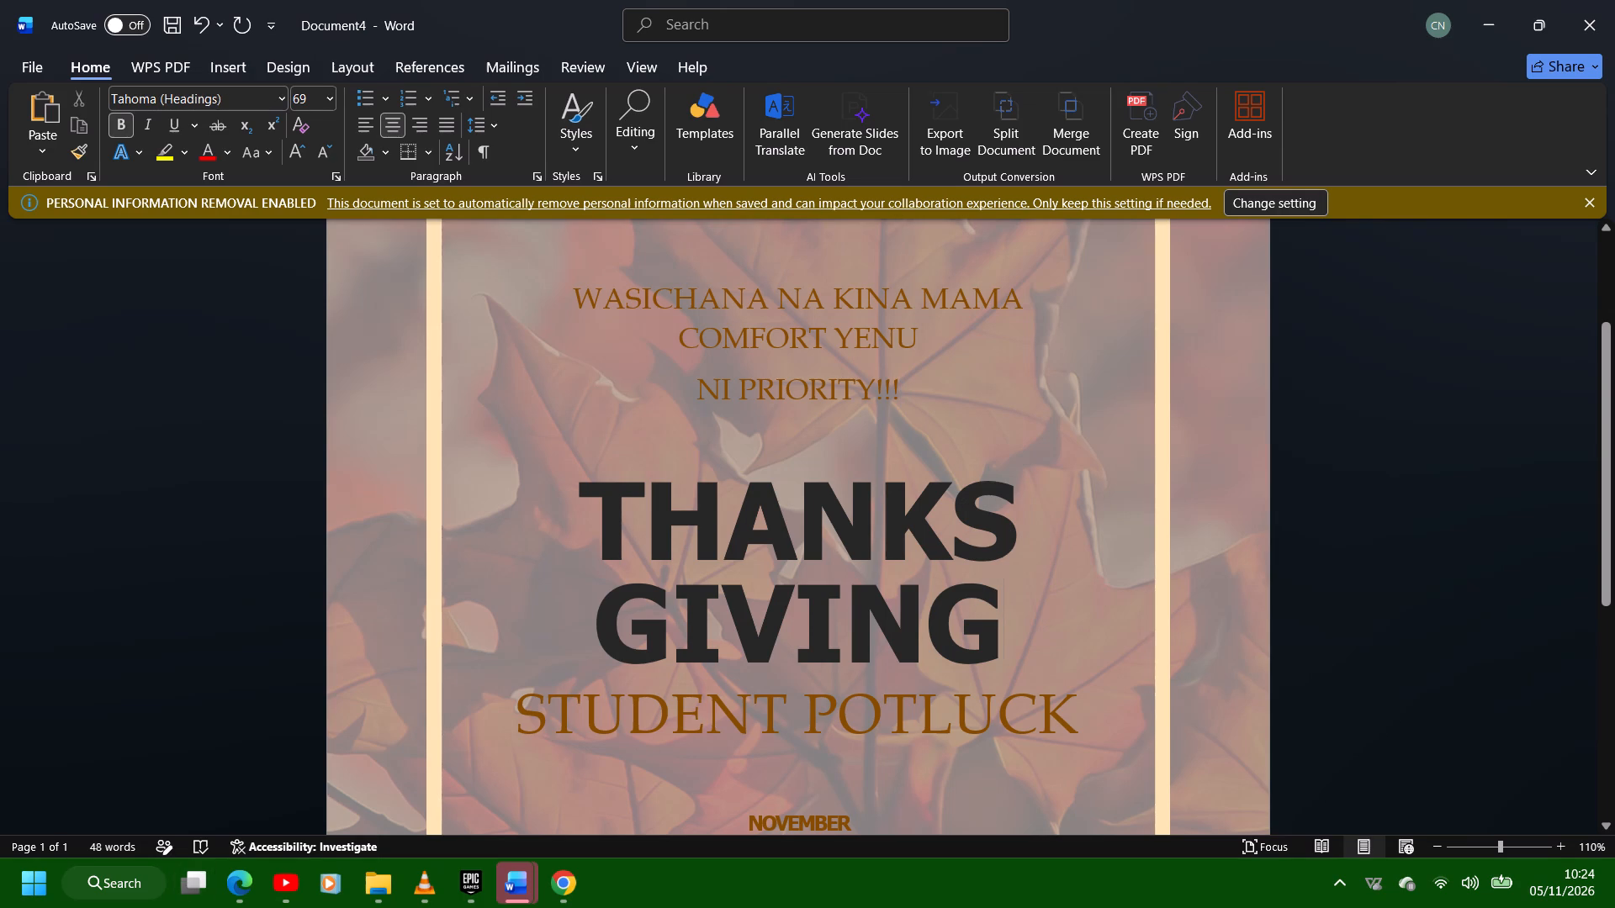
pyautogui.press('BackSpace')
pyautogui.press('BackSpace')
pyautogui.press('BackSpace')
pyautogui.press('BackSpace')
pyautogui.press('BackSpace')
pyautogui.press('BackSpace')
pyautogui.press('BackSpace')
pyautogui.press('BackSpace')
pyautogui.press('BackSpace')
pyautogui.press('BackSpace')
pyautogui.press('BackSpace')
pyautogui.press('BackSpace')
pyautogui.press('BackSpace')
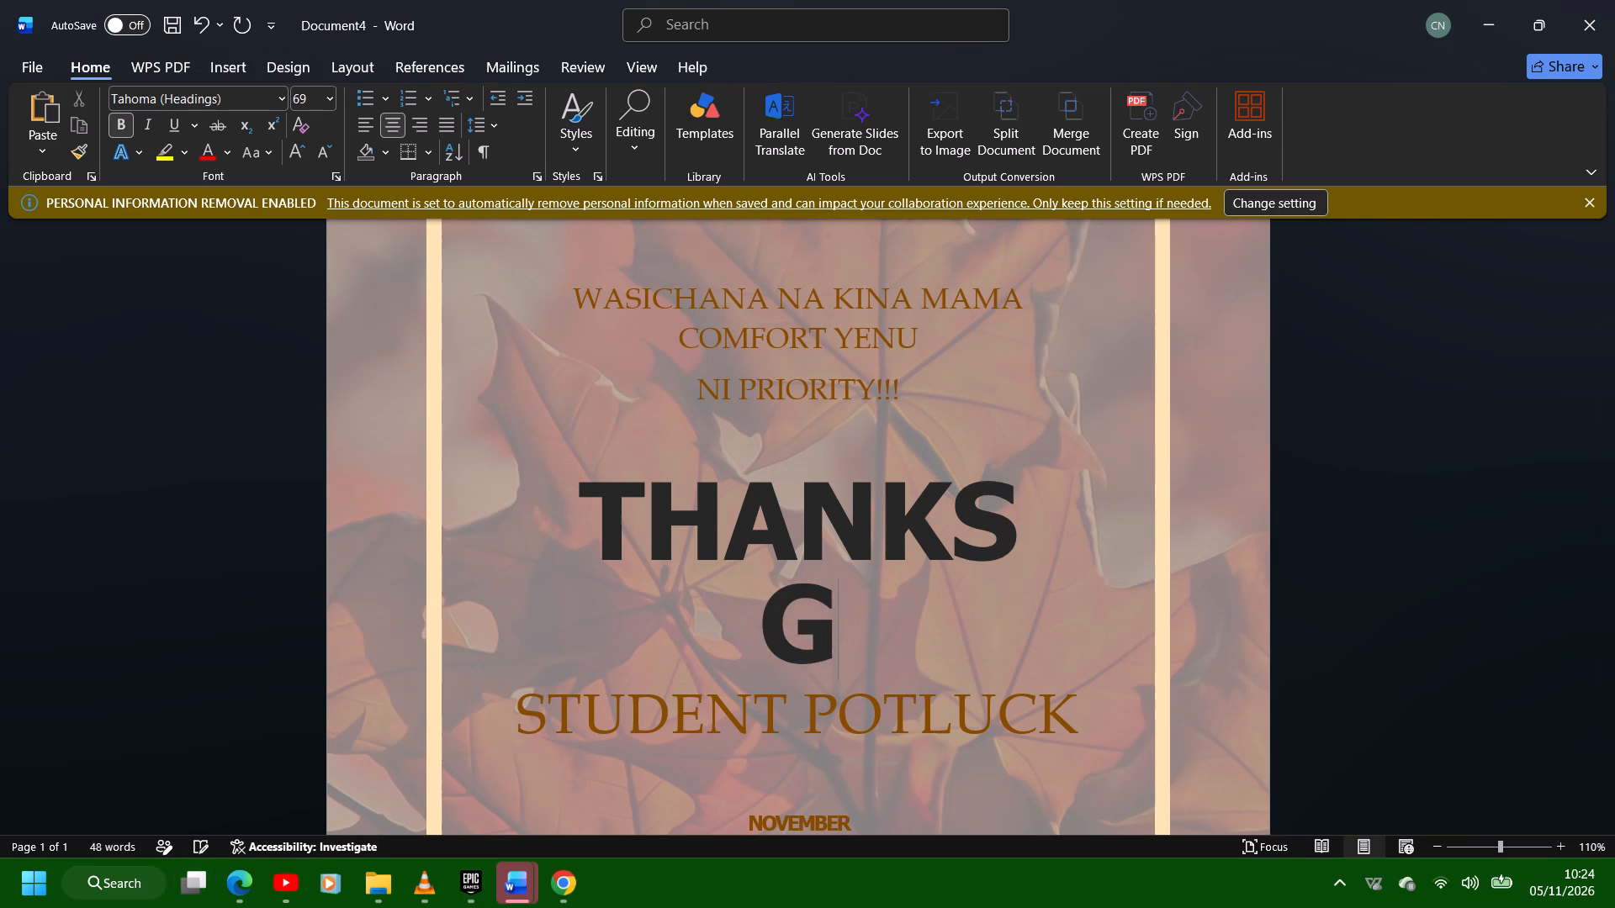
pyautogui.press('BackSpace')
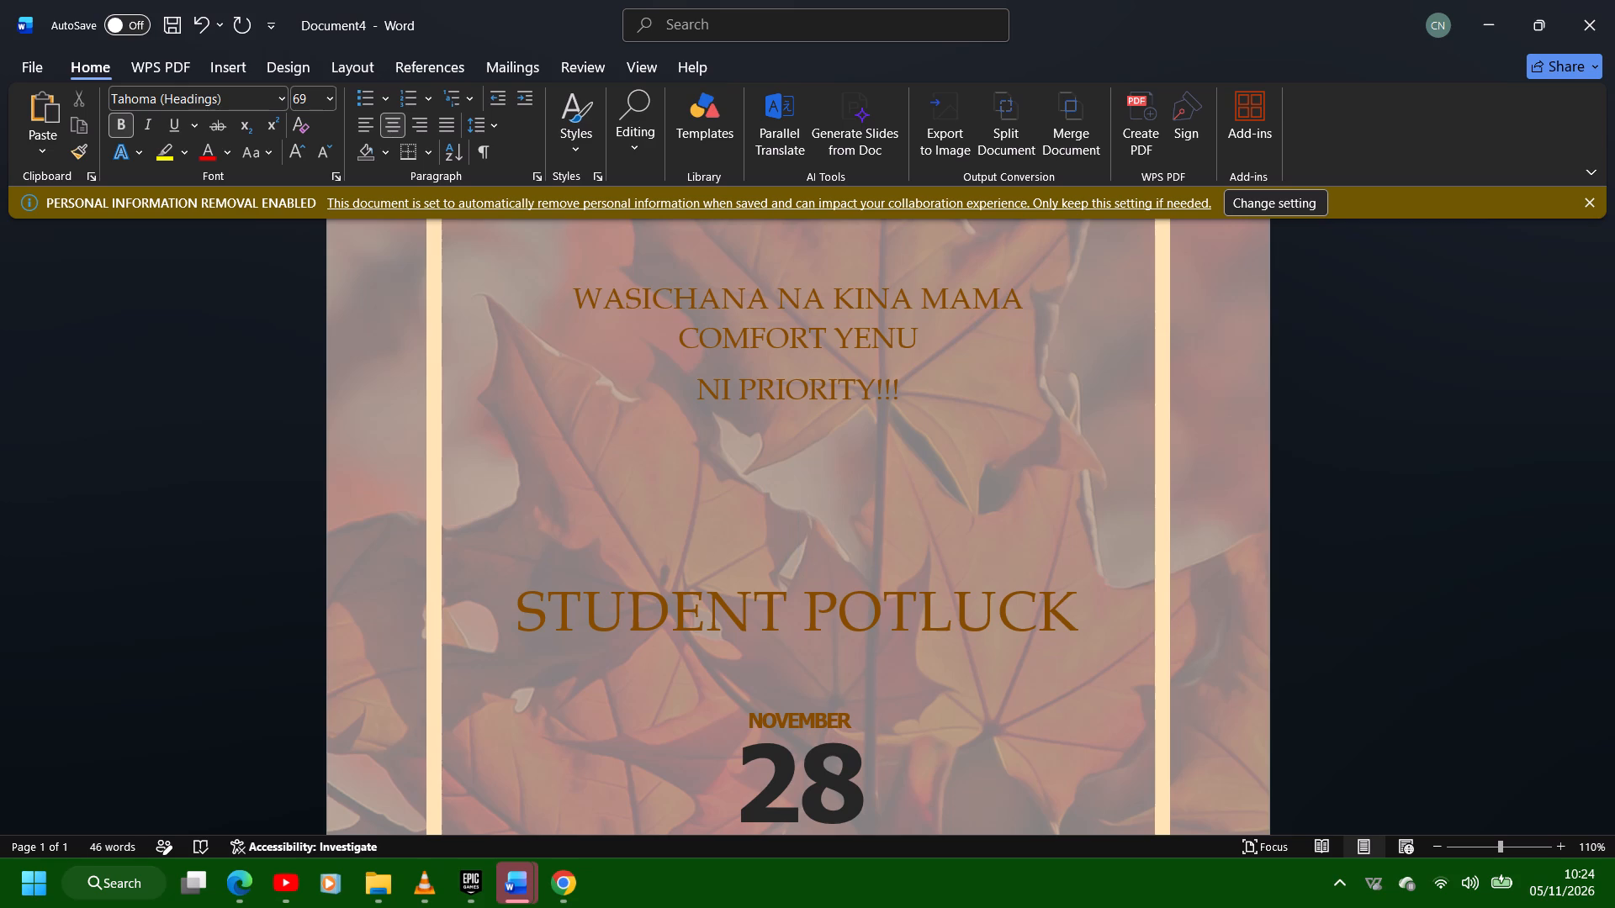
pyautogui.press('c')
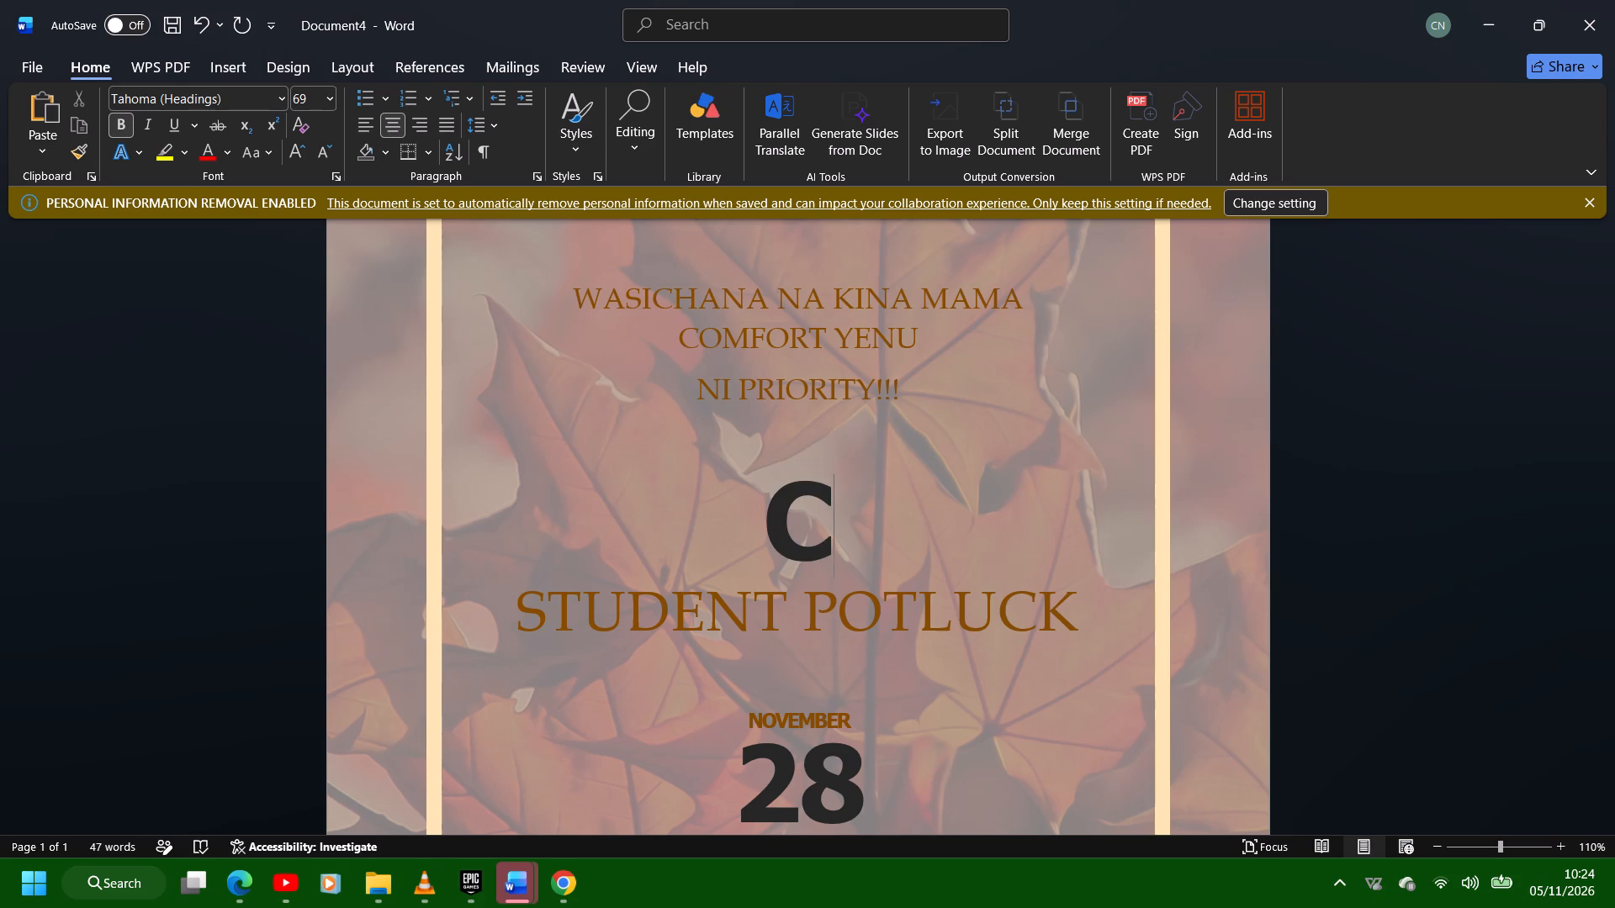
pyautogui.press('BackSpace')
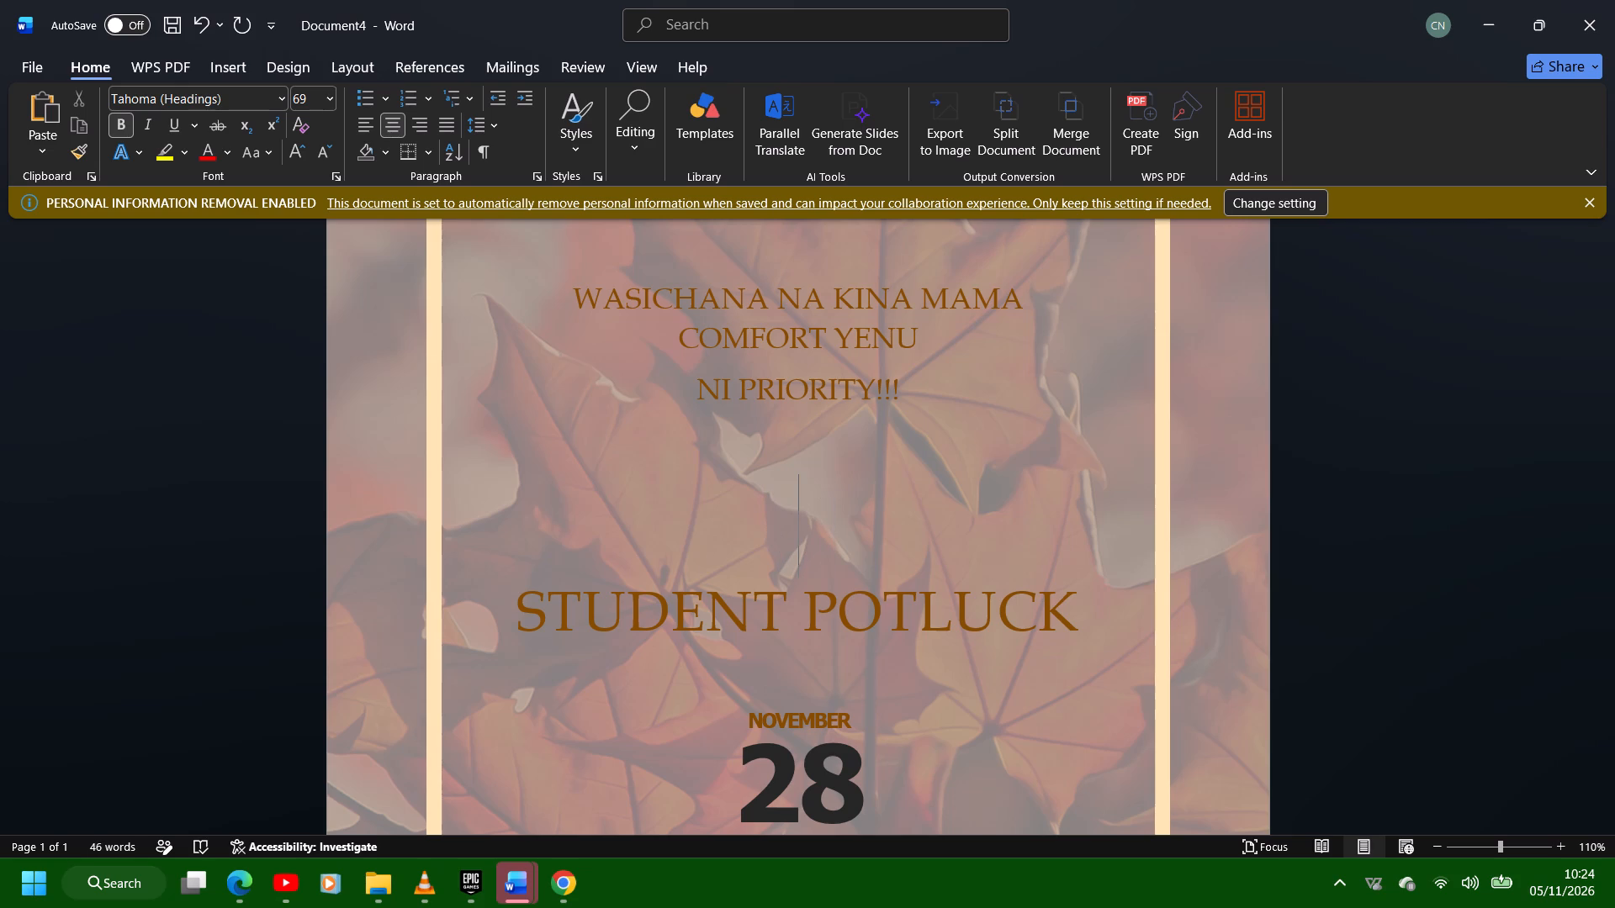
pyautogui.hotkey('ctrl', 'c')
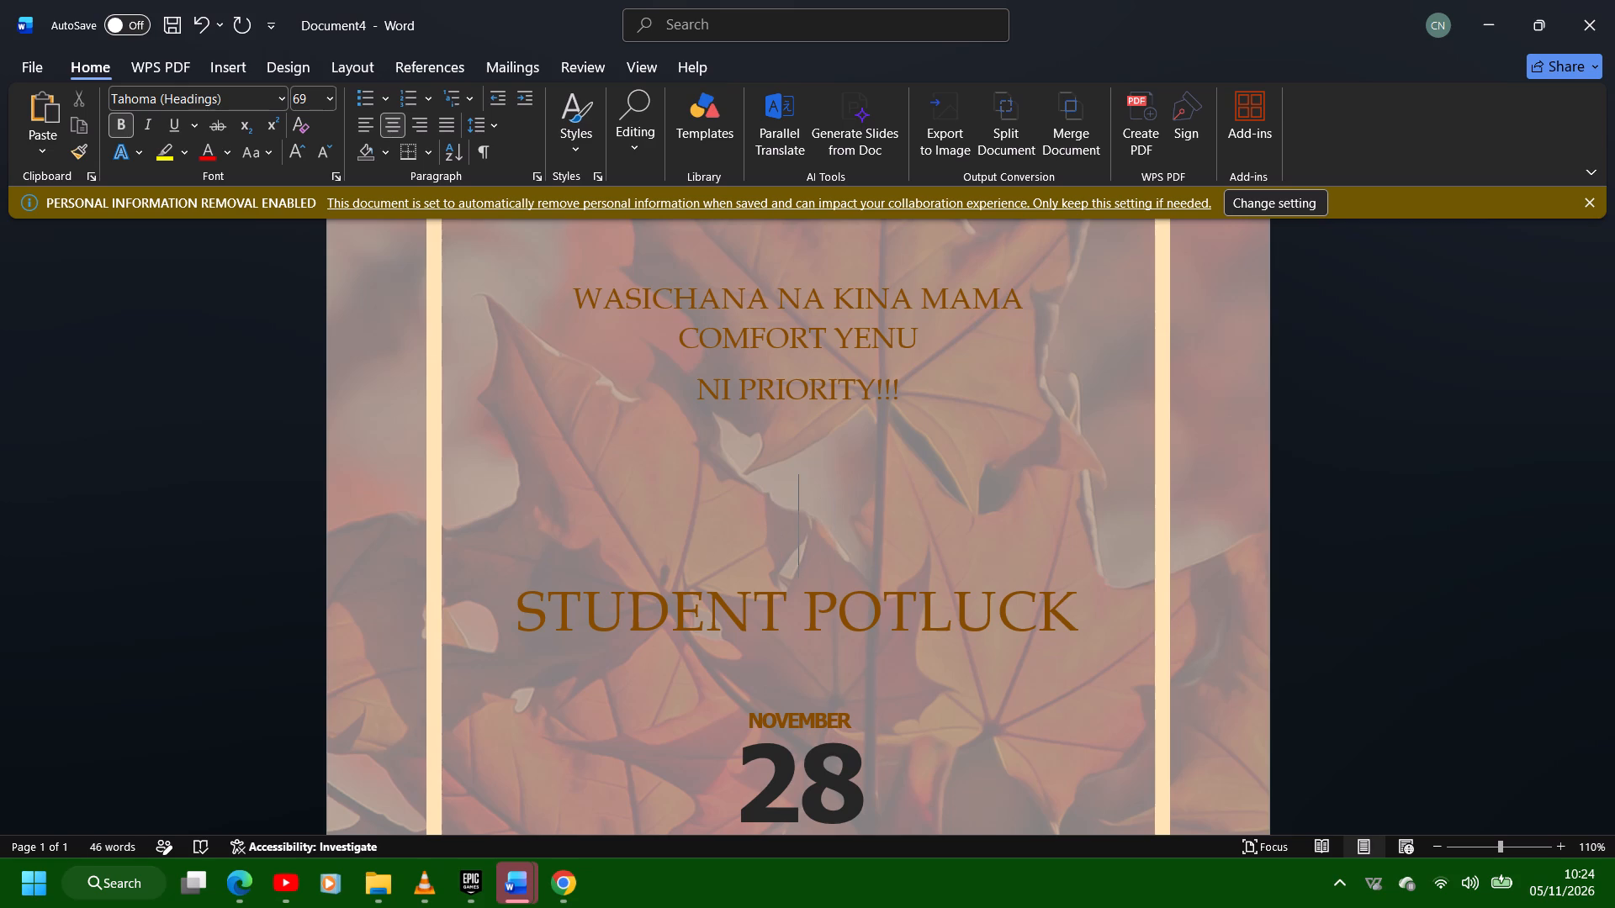
# Paste the copied Softcare picture into the "STUDENT POTLUCK" line, just before its final letter K.
pyautogui.click(1022, 624)
pyautogui.rightClick(1022, 624)
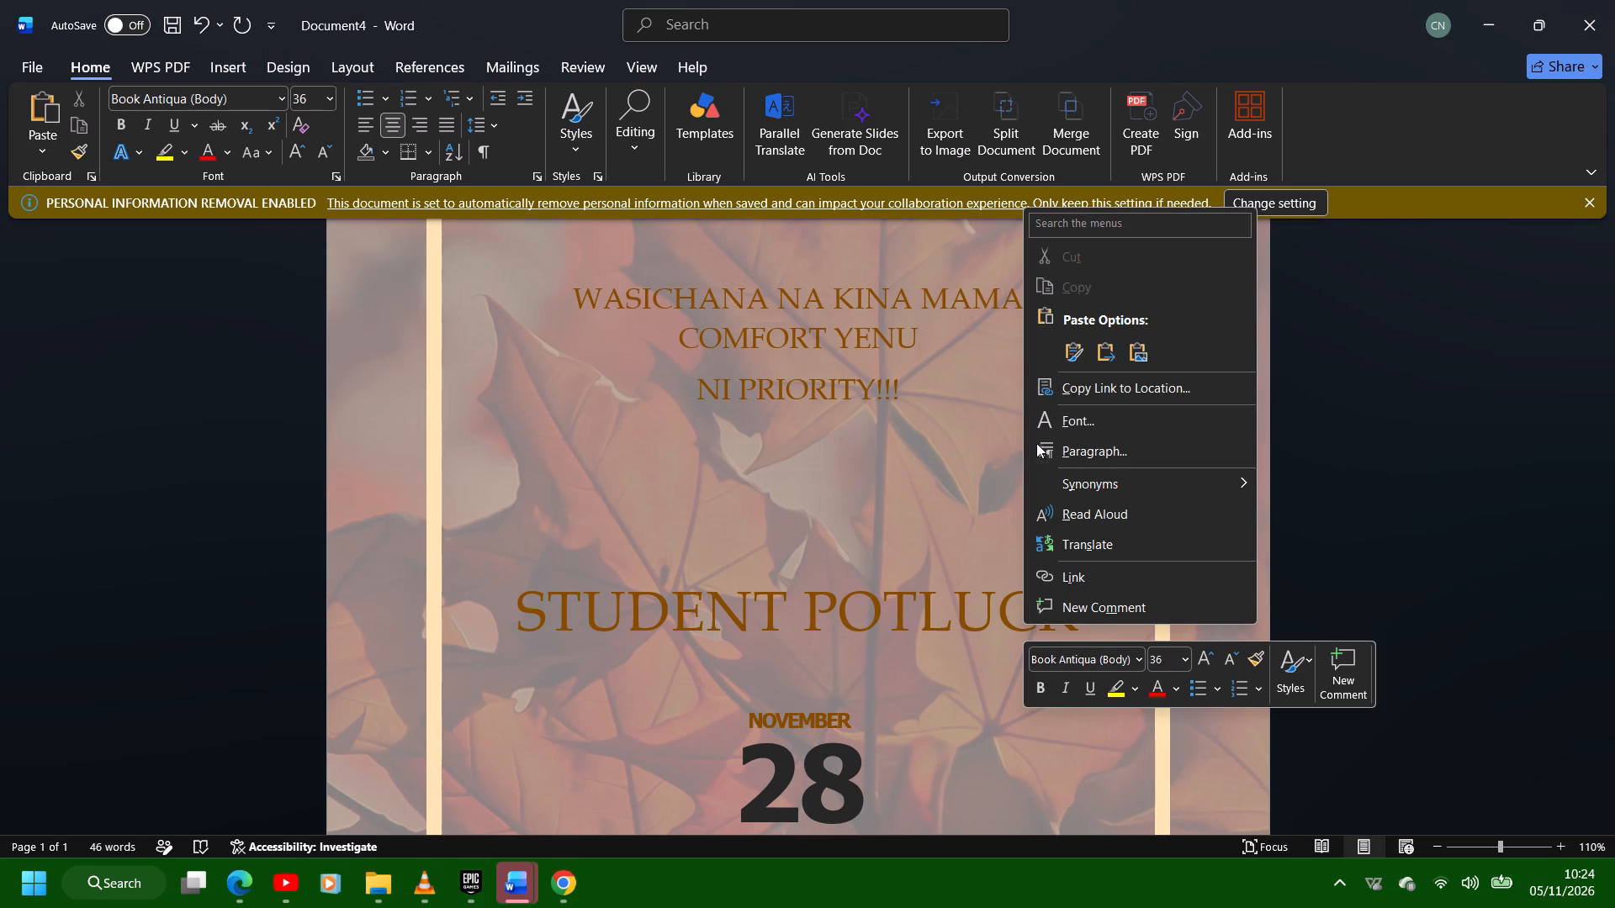
pyautogui.click(1071, 326)
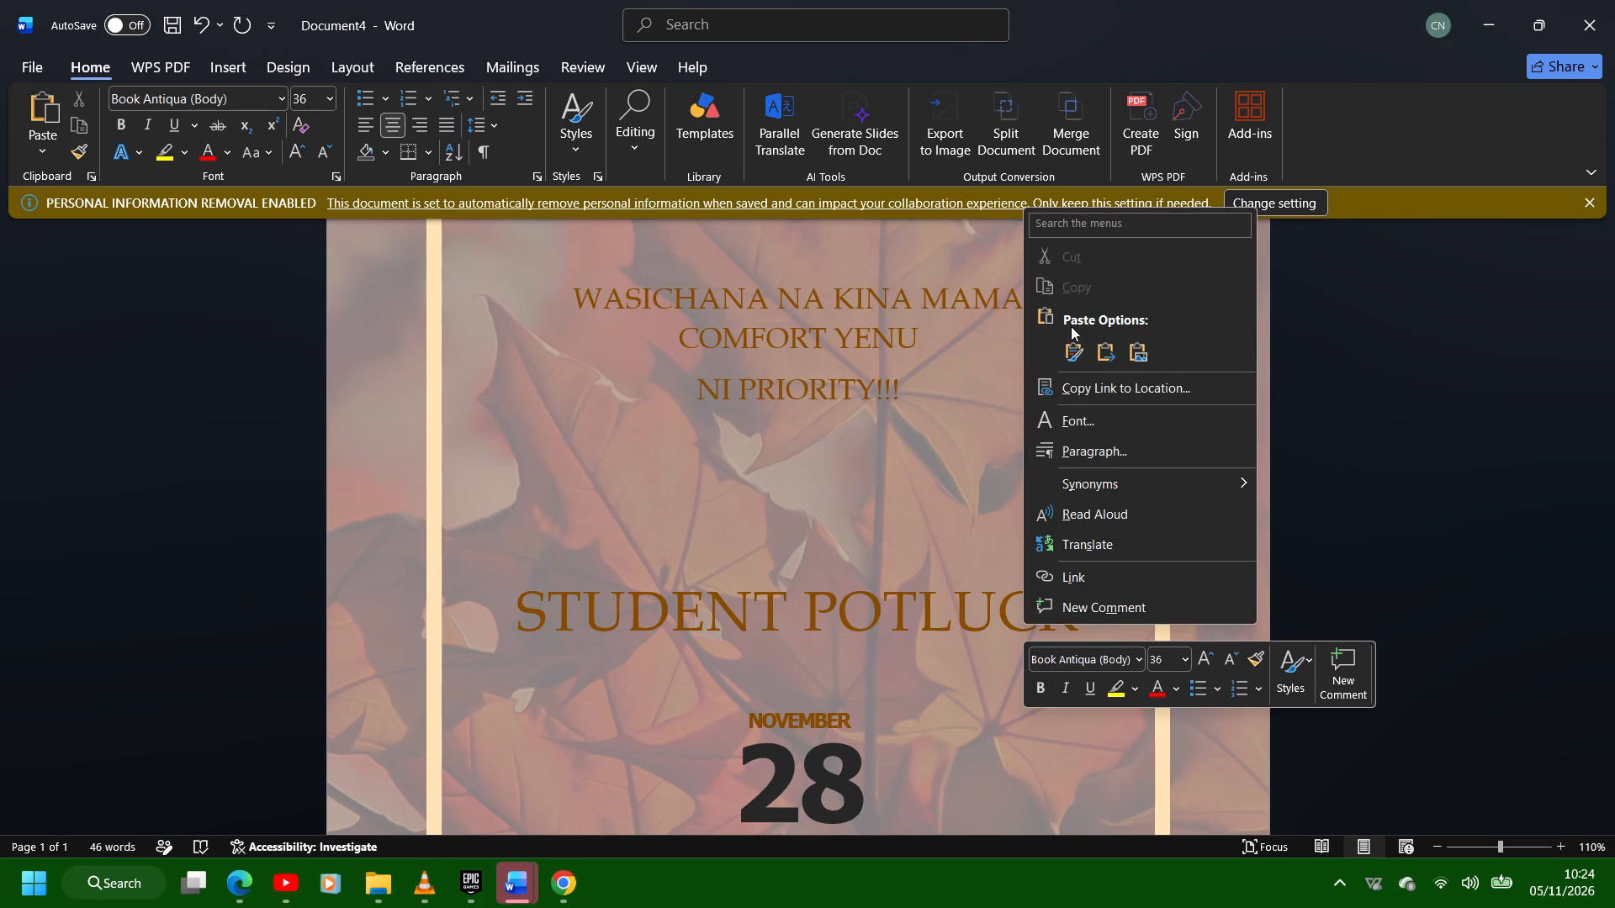
pyautogui.click(1070, 343)
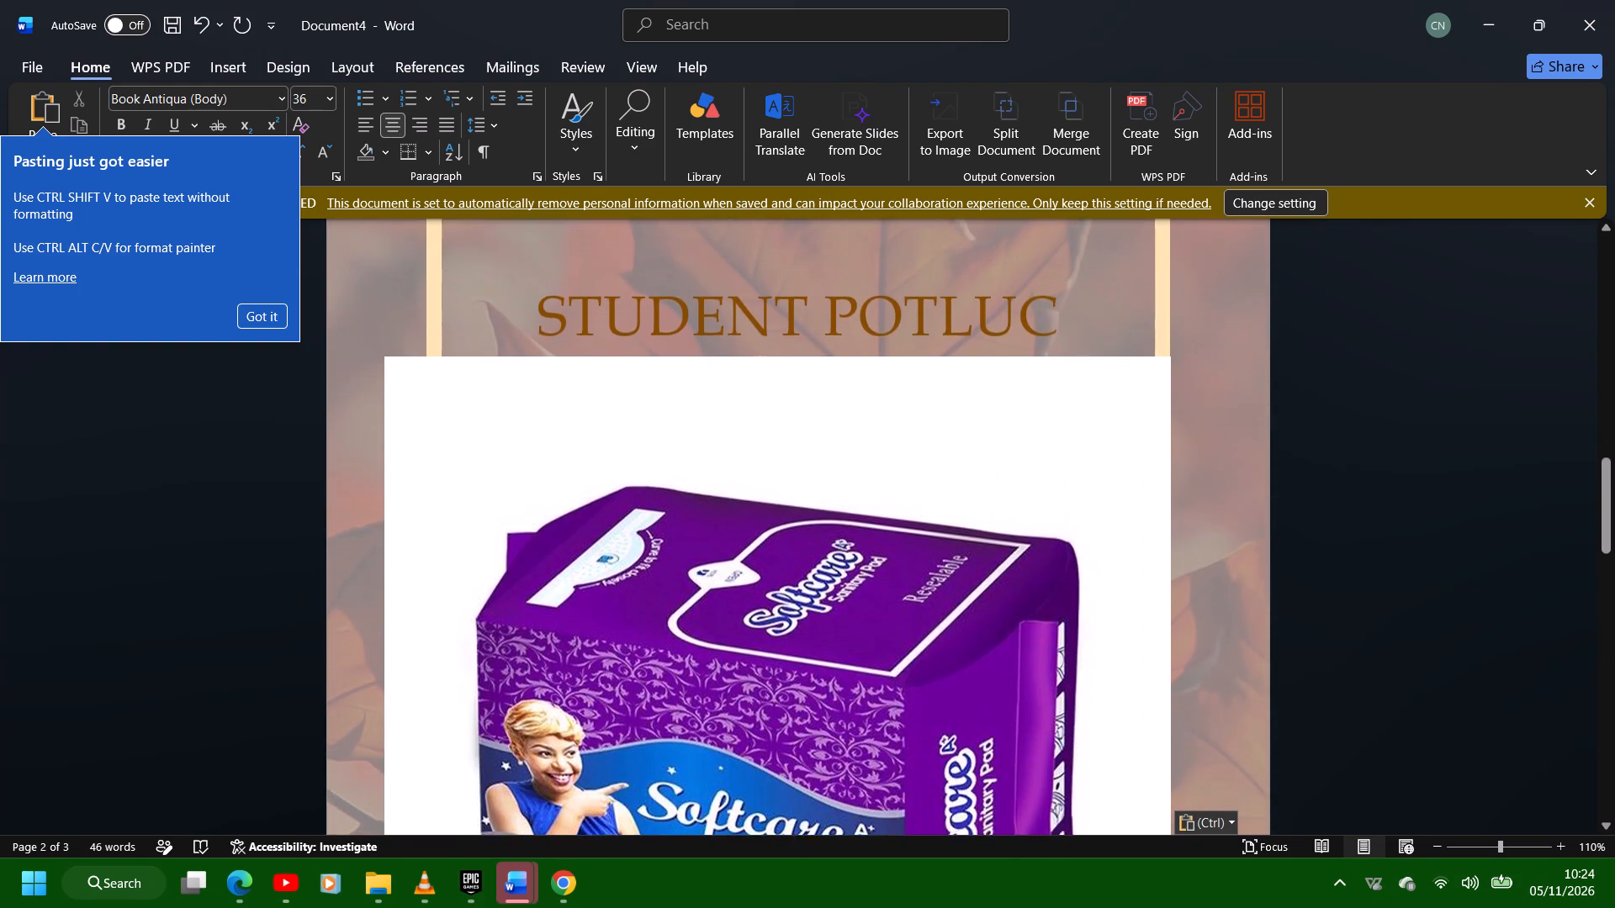
# Reduce the height of the pasted Softcare picture by pulling its top edge inwards, leaving the width as it is.
pyautogui.click(946, 444)
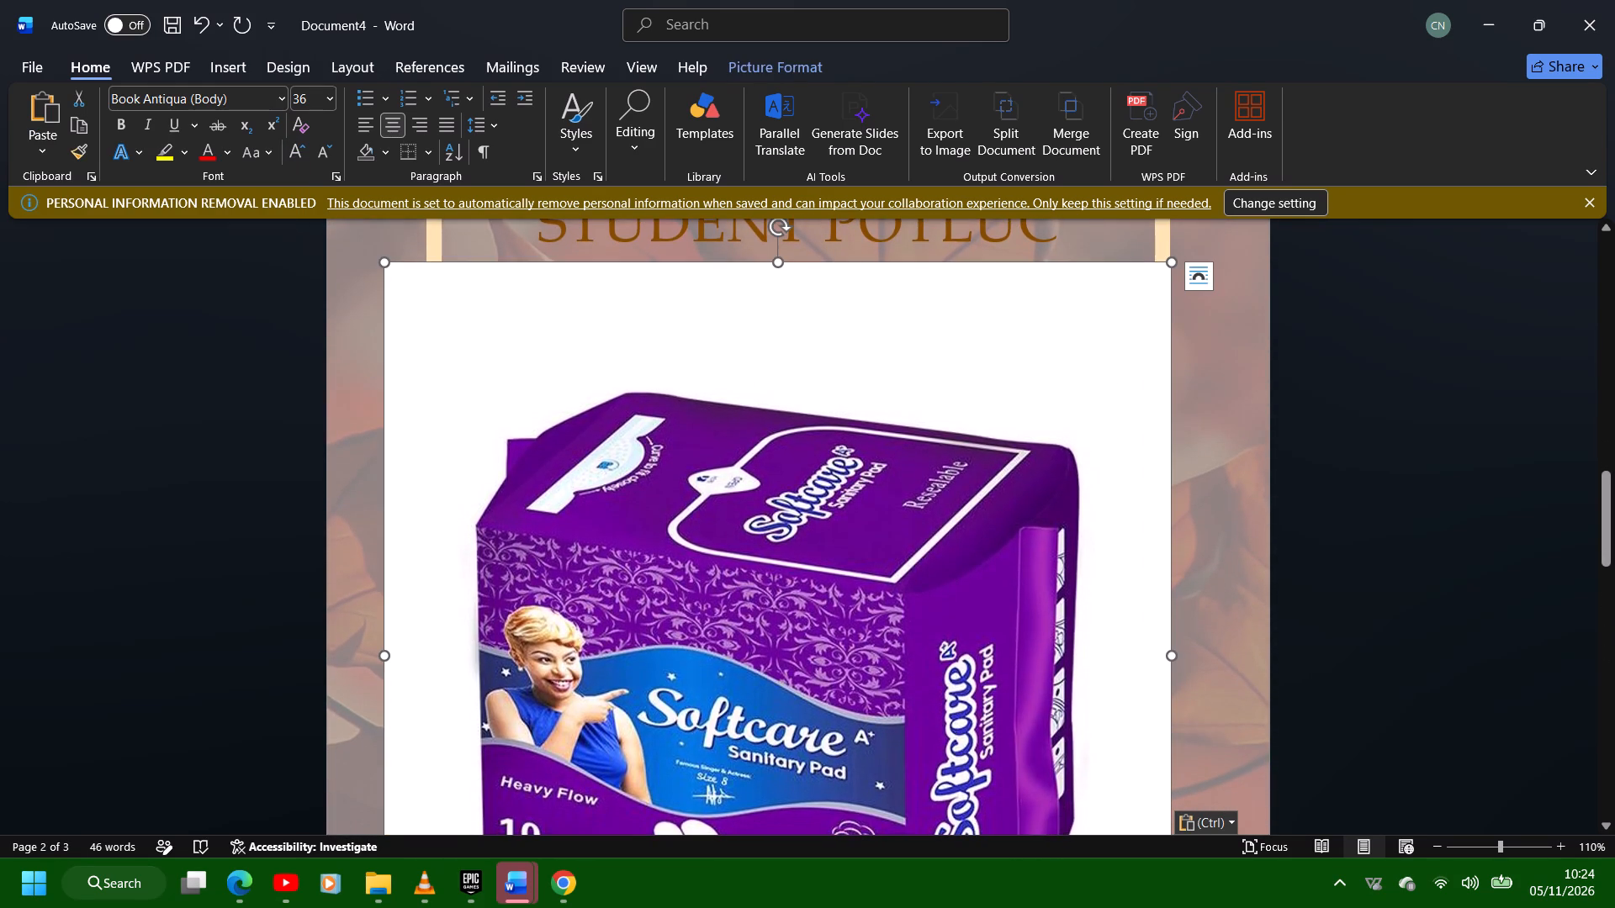
pyautogui.click(777, 262)
pyautogui.moveTo(777, 262); pyautogui.dragTo(777, 267)
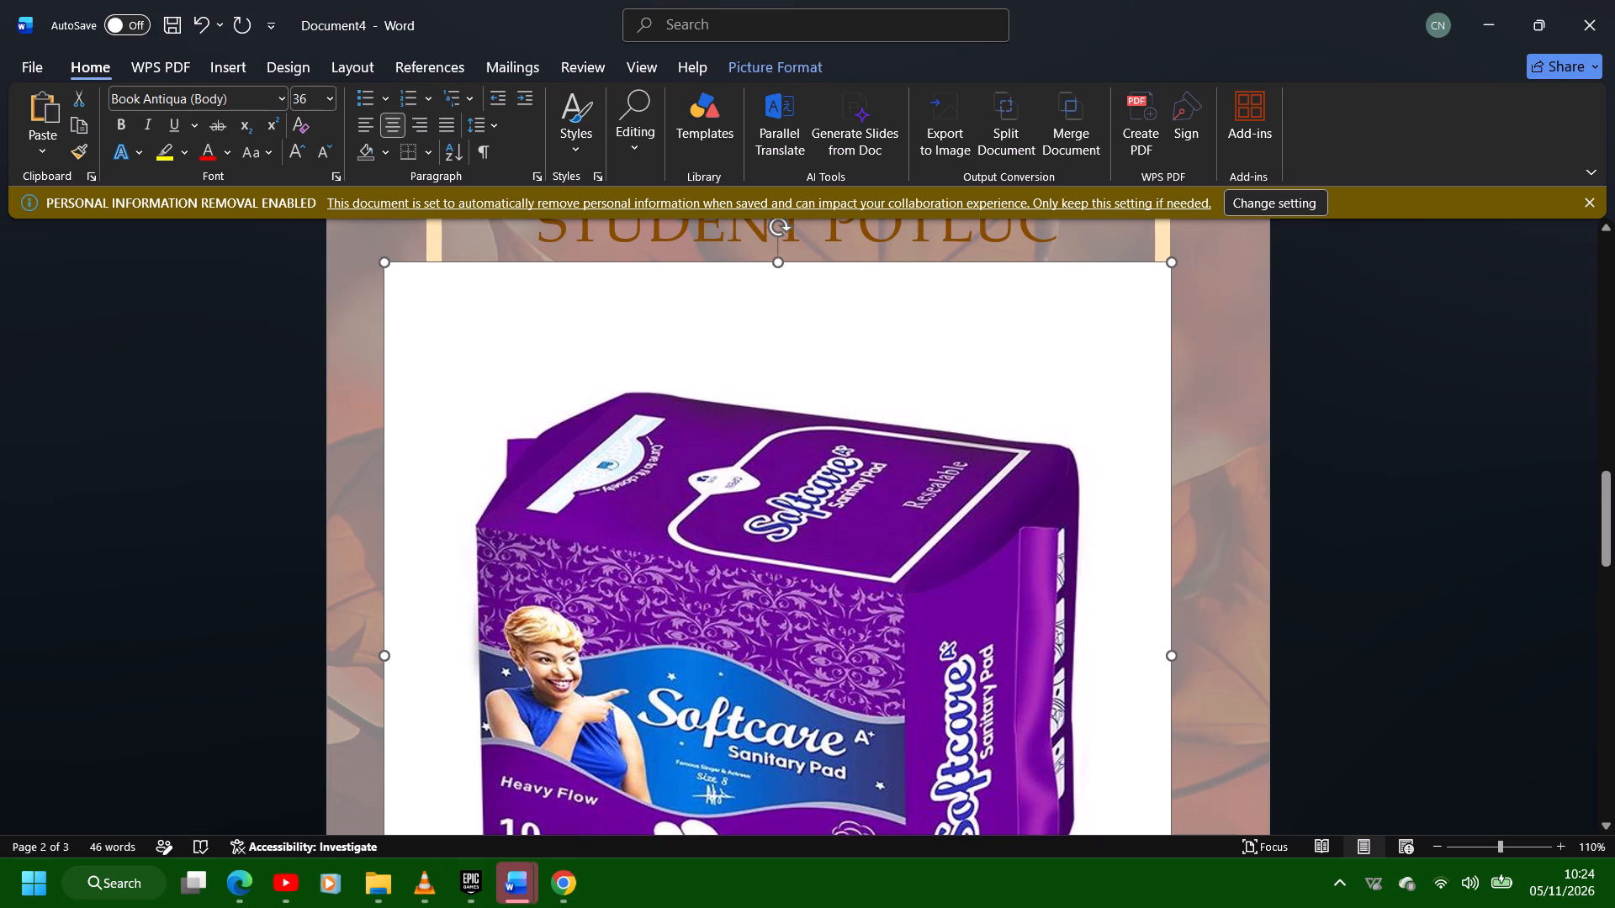
pyautogui.moveTo(777, 267); pyautogui.dragTo(785, 456)
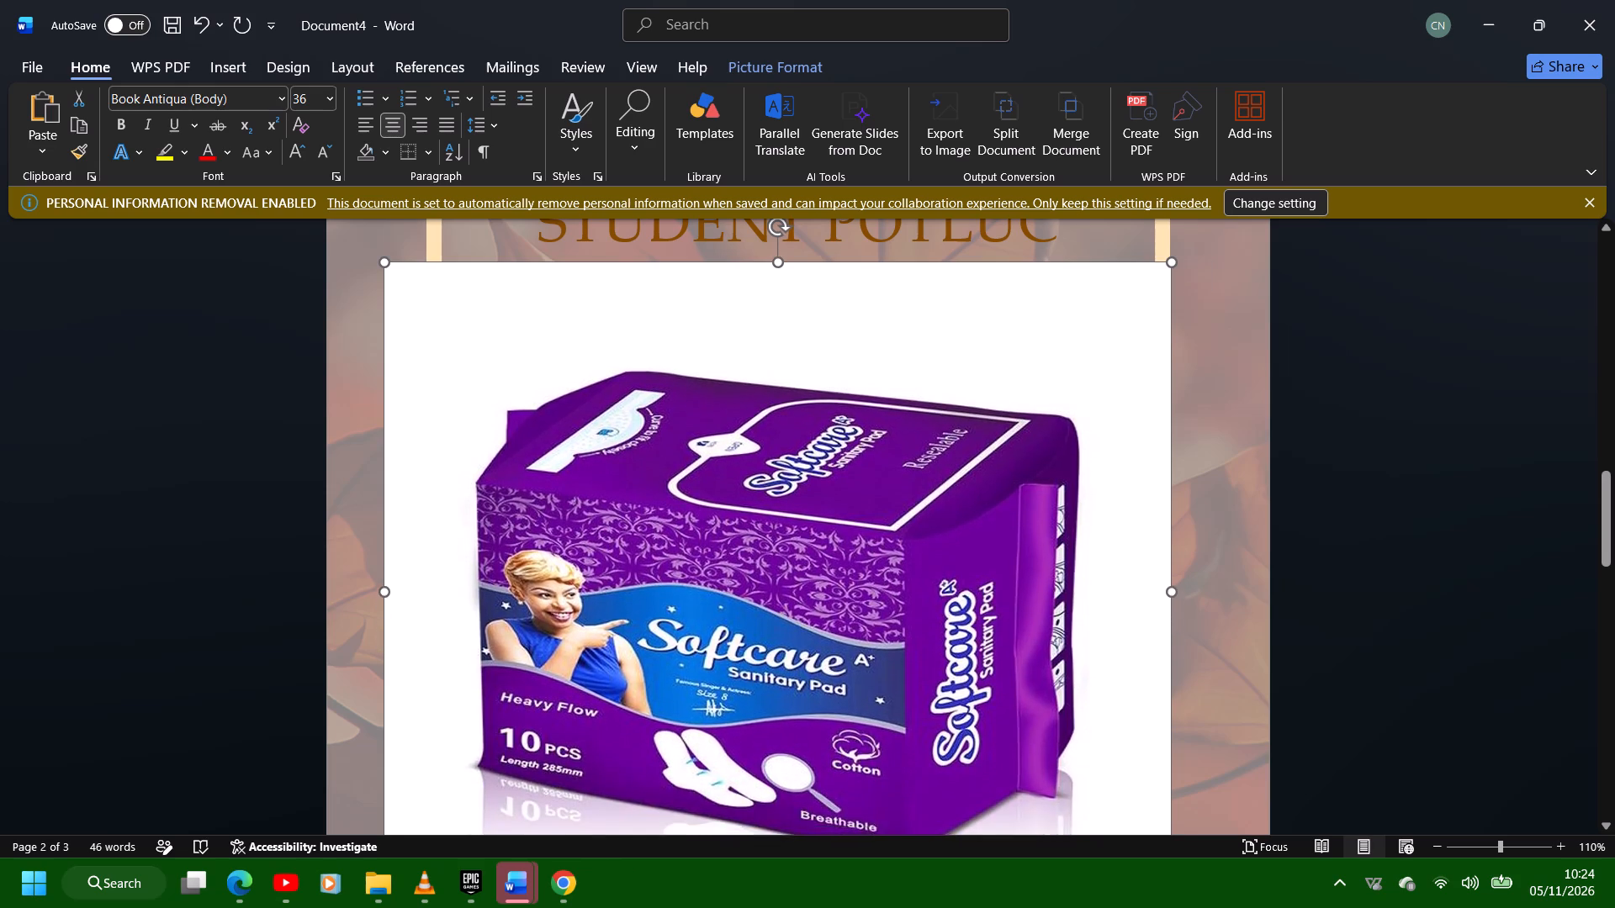
# Reduce the height of the Softcare picture further and narrow it from its side until it fits inside the flyer's cream border.
pyautogui.moveTo(785, 456); pyautogui.dragTo(782, 562)
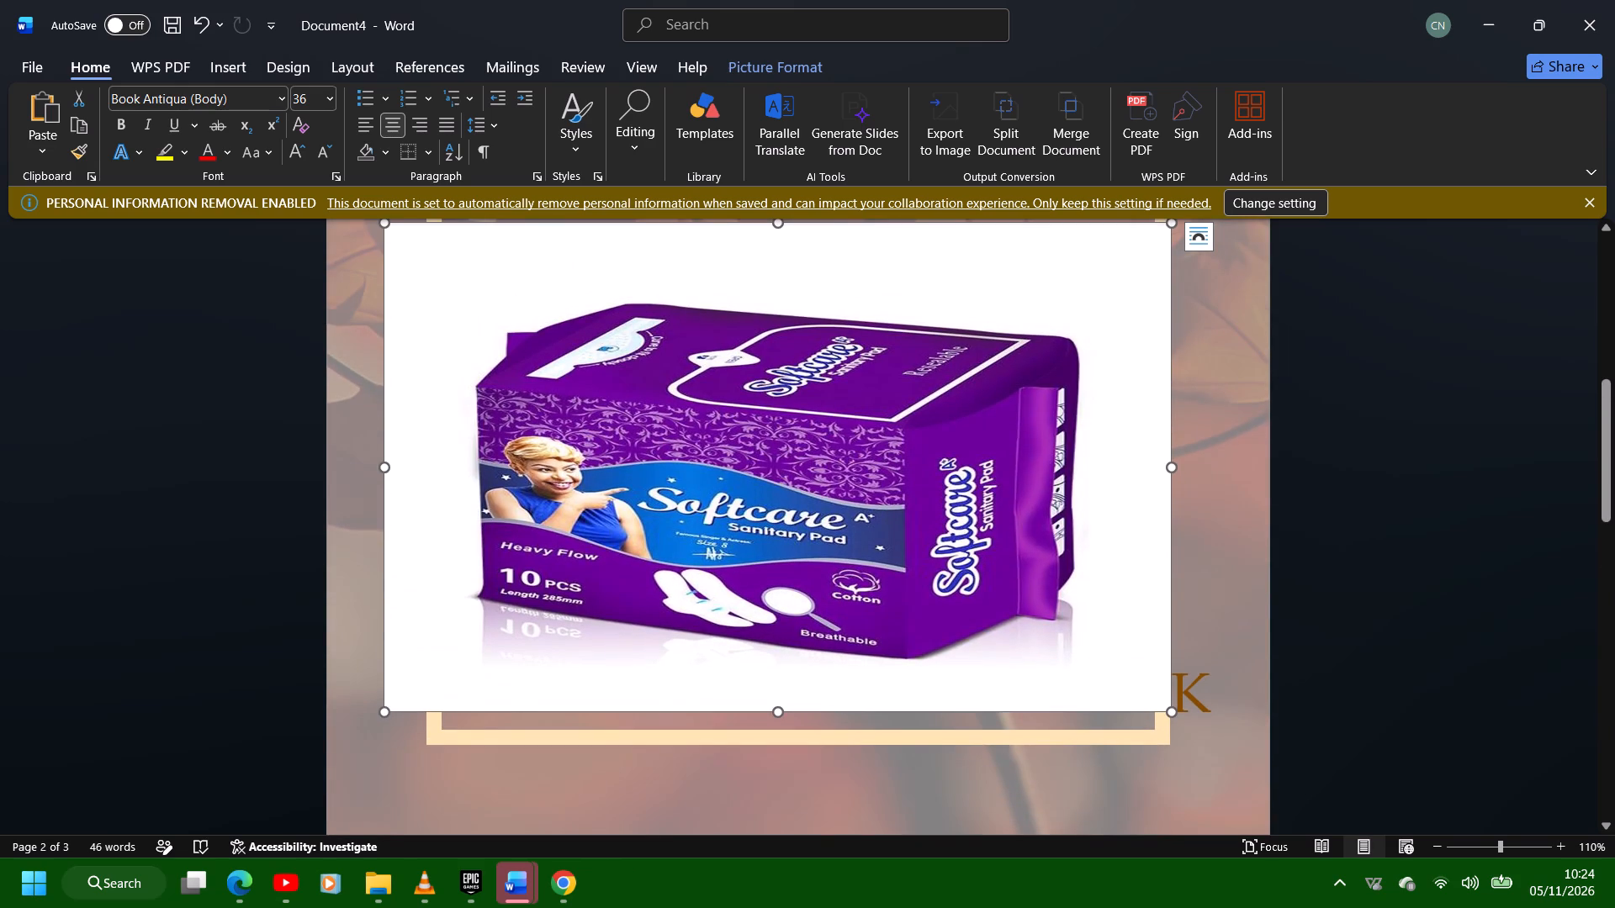
pyautogui.click(385, 472)
pyautogui.click(383, 466)
pyautogui.moveTo(383, 466); pyautogui.dragTo(583, 494)
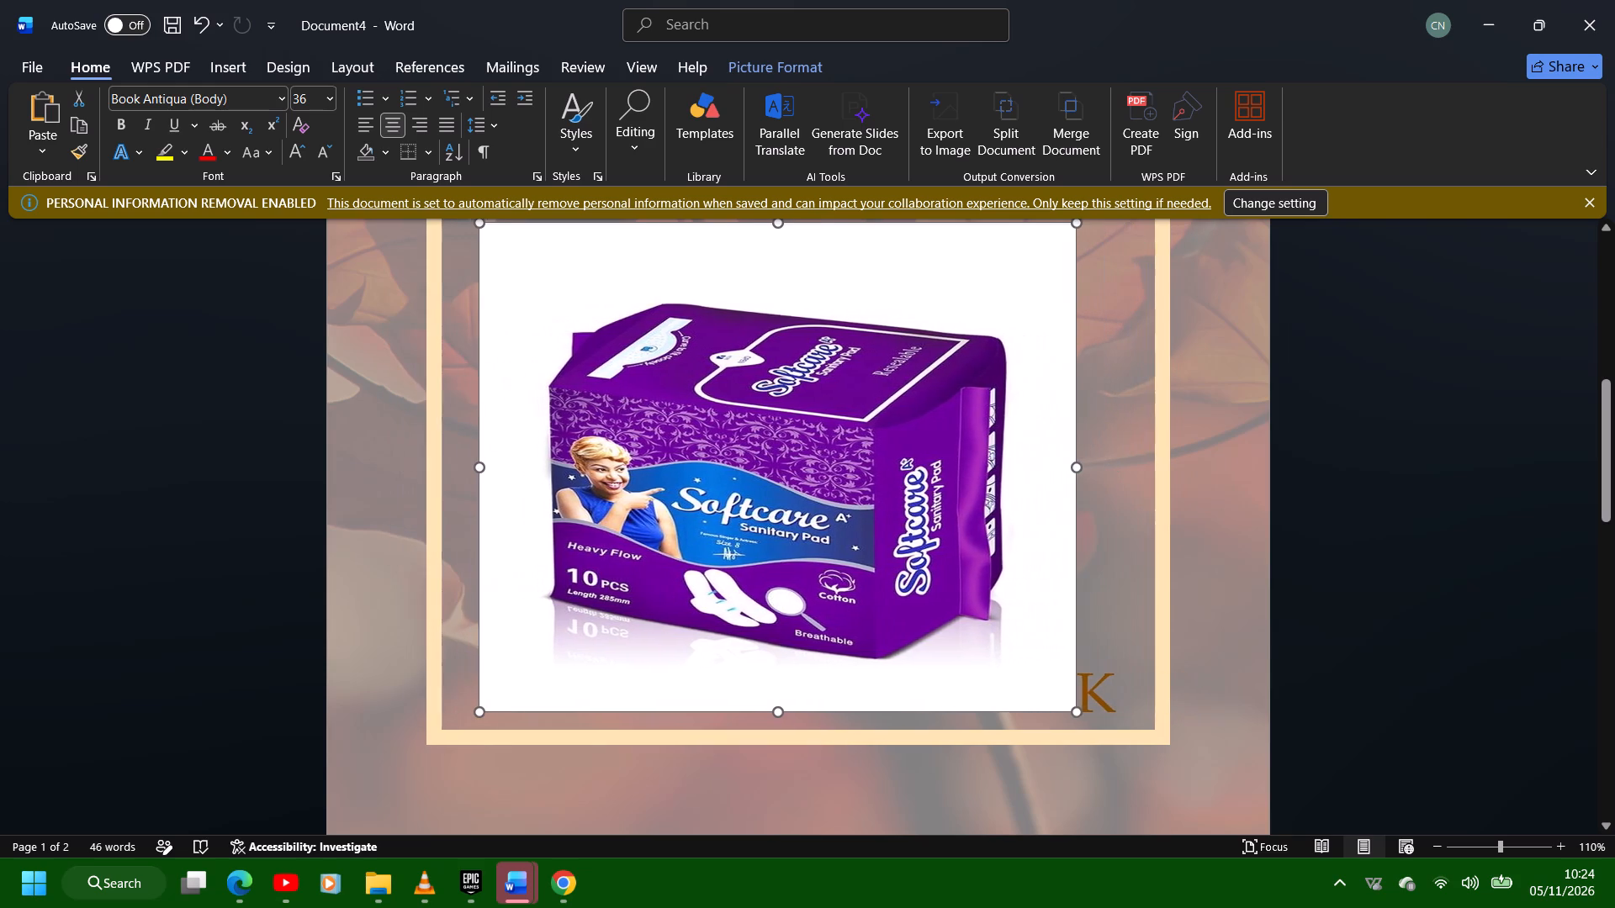
pyautogui.moveTo(583, 494); pyautogui.dragTo(670, 485)
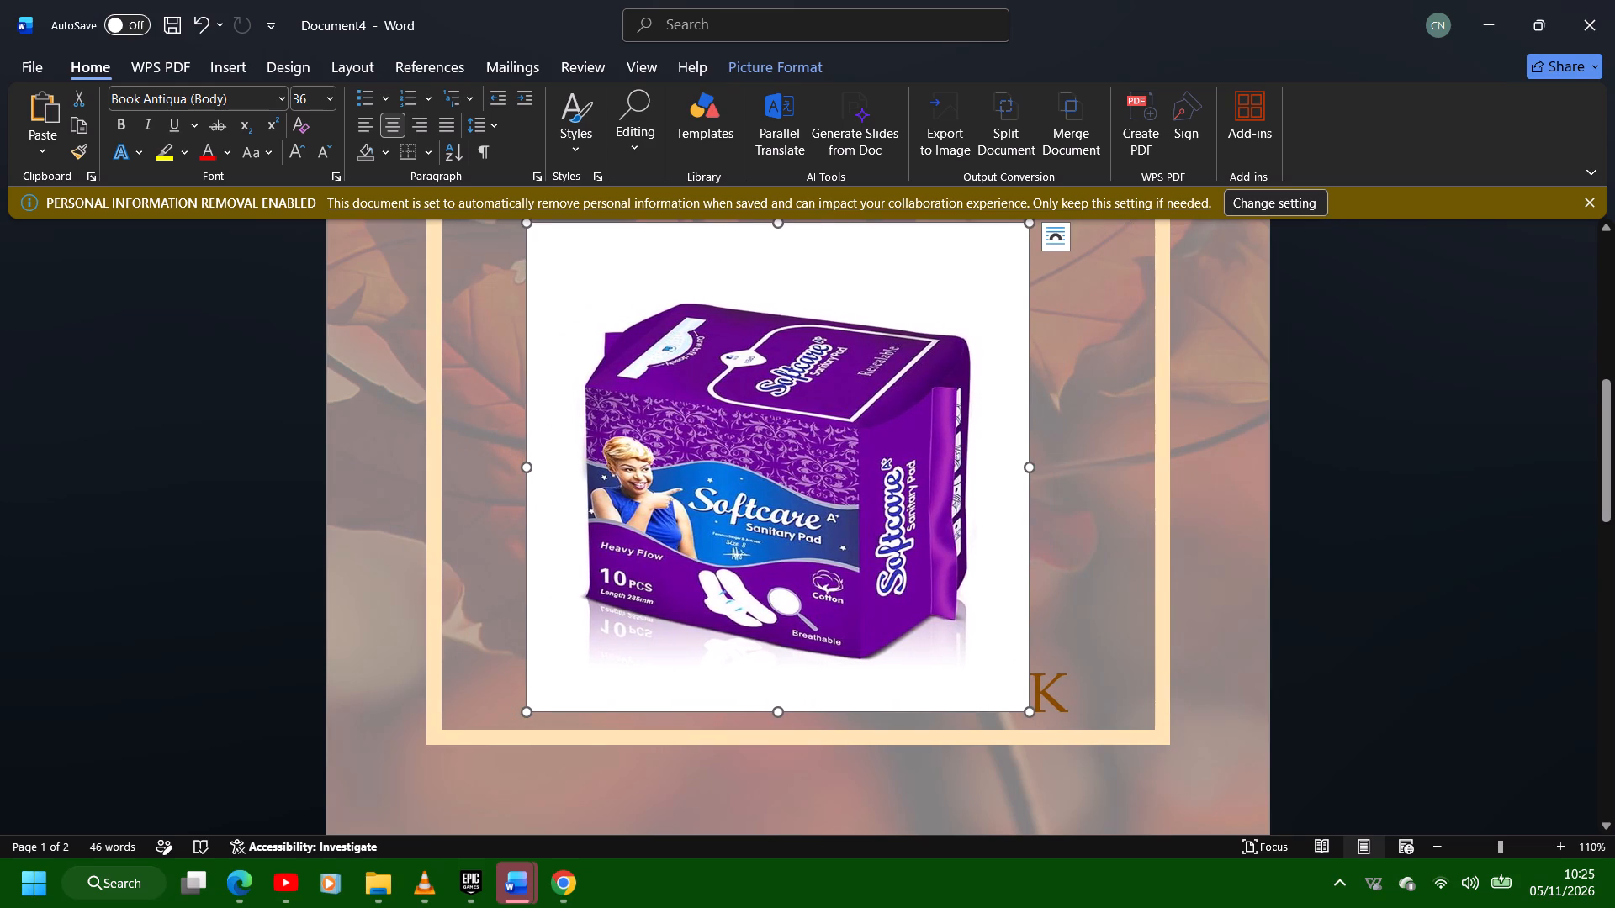
# Flatten the Softcare picture by pulling its bottom edge upwards to less than half its height, leaving the width as it is.
pyautogui.moveTo(777, 710); pyautogui.dragTo(770, 485)
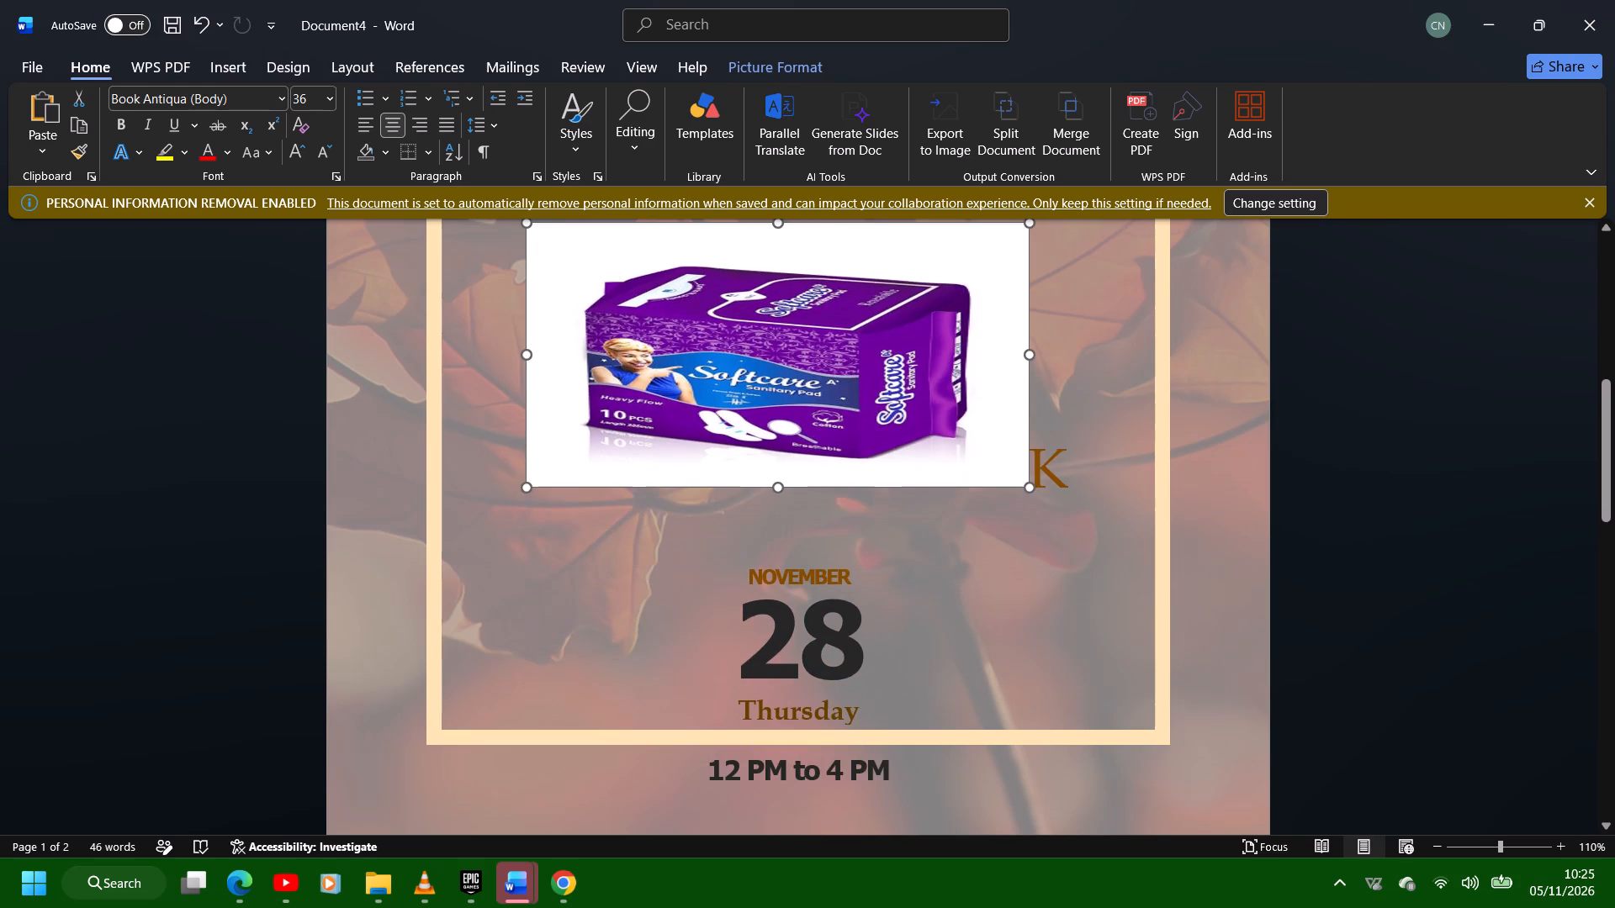
pyautogui.moveTo(770, 485); pyautogui.dragTo(923, 429)
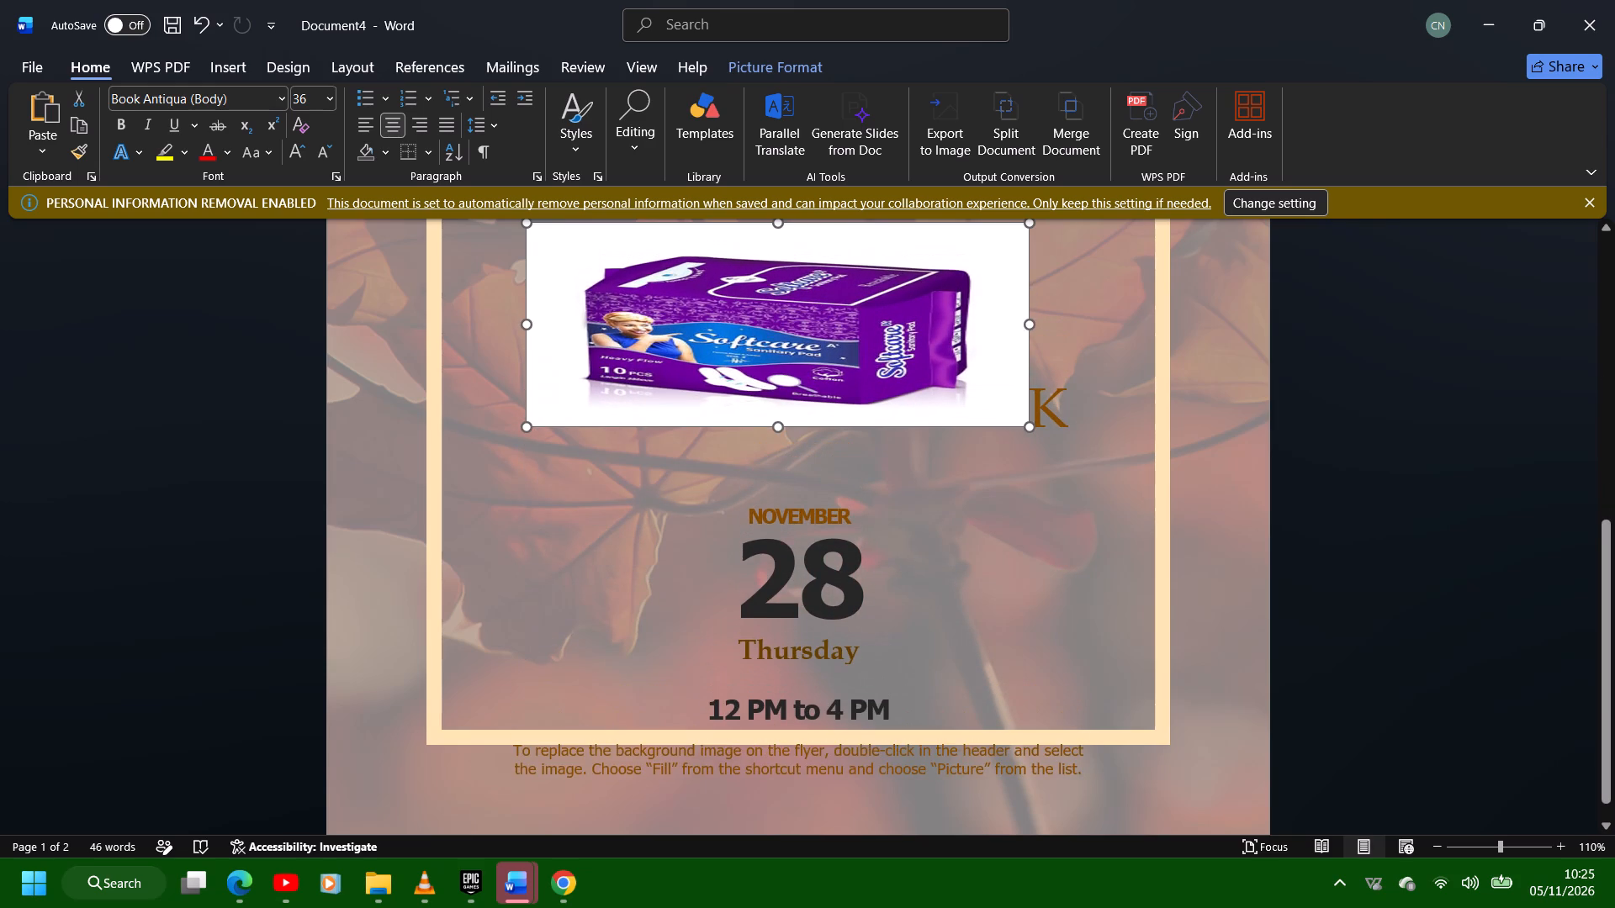
pyautogui.moveTo(923, 429); pyautogui.dragTo(1017, 424)
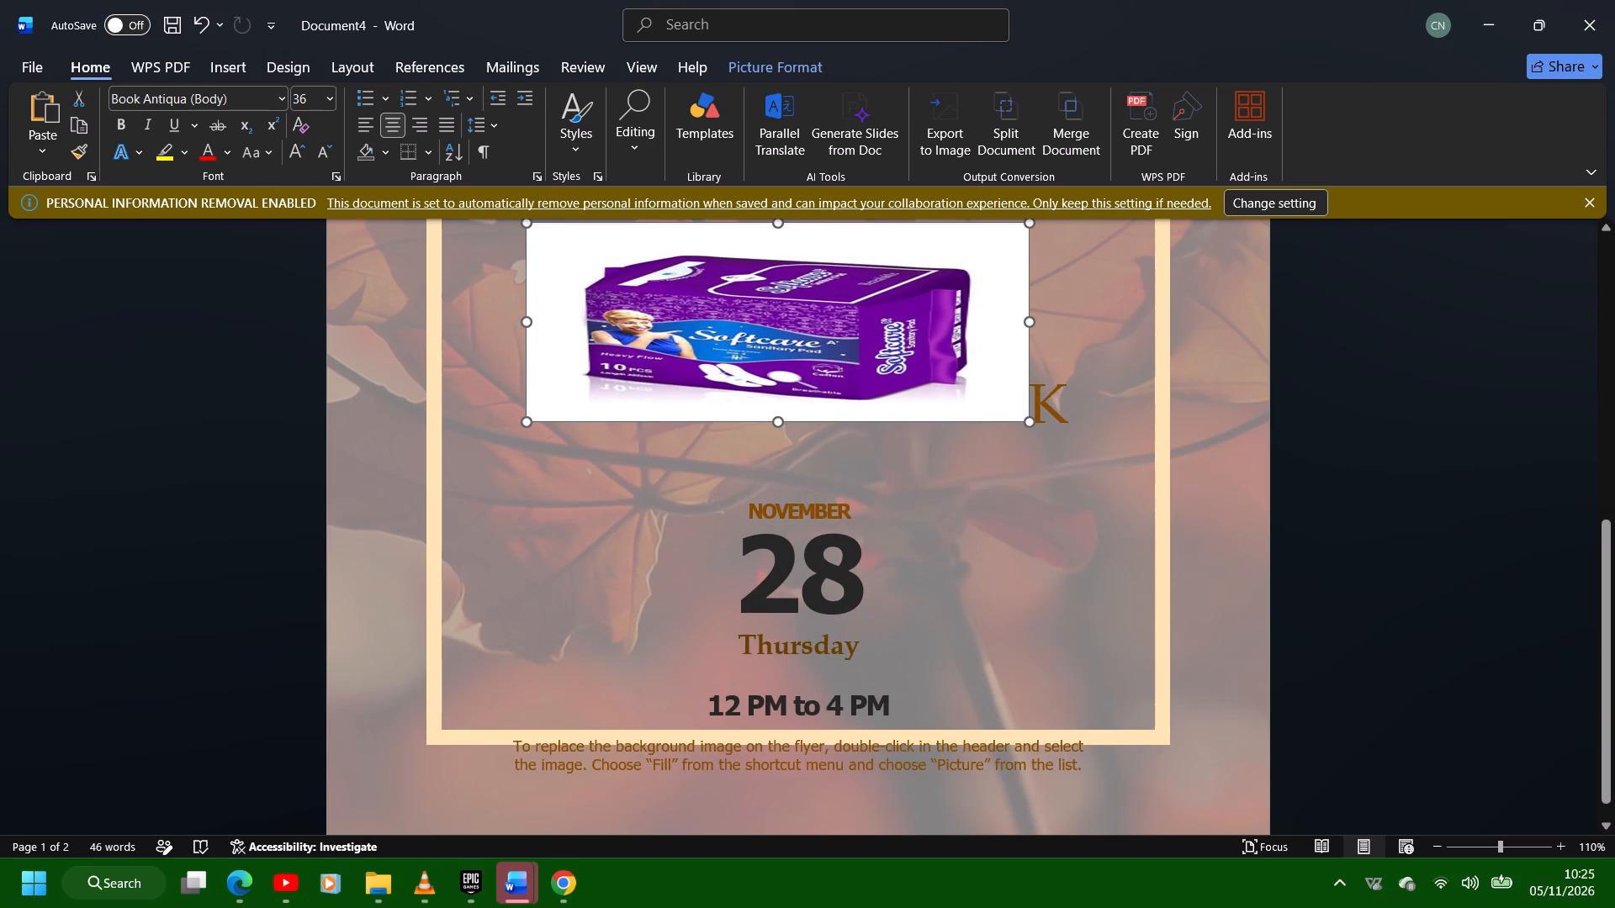
pyautogui.moveTo(1017, 424); pyautogui.dragTo(1023, 428)
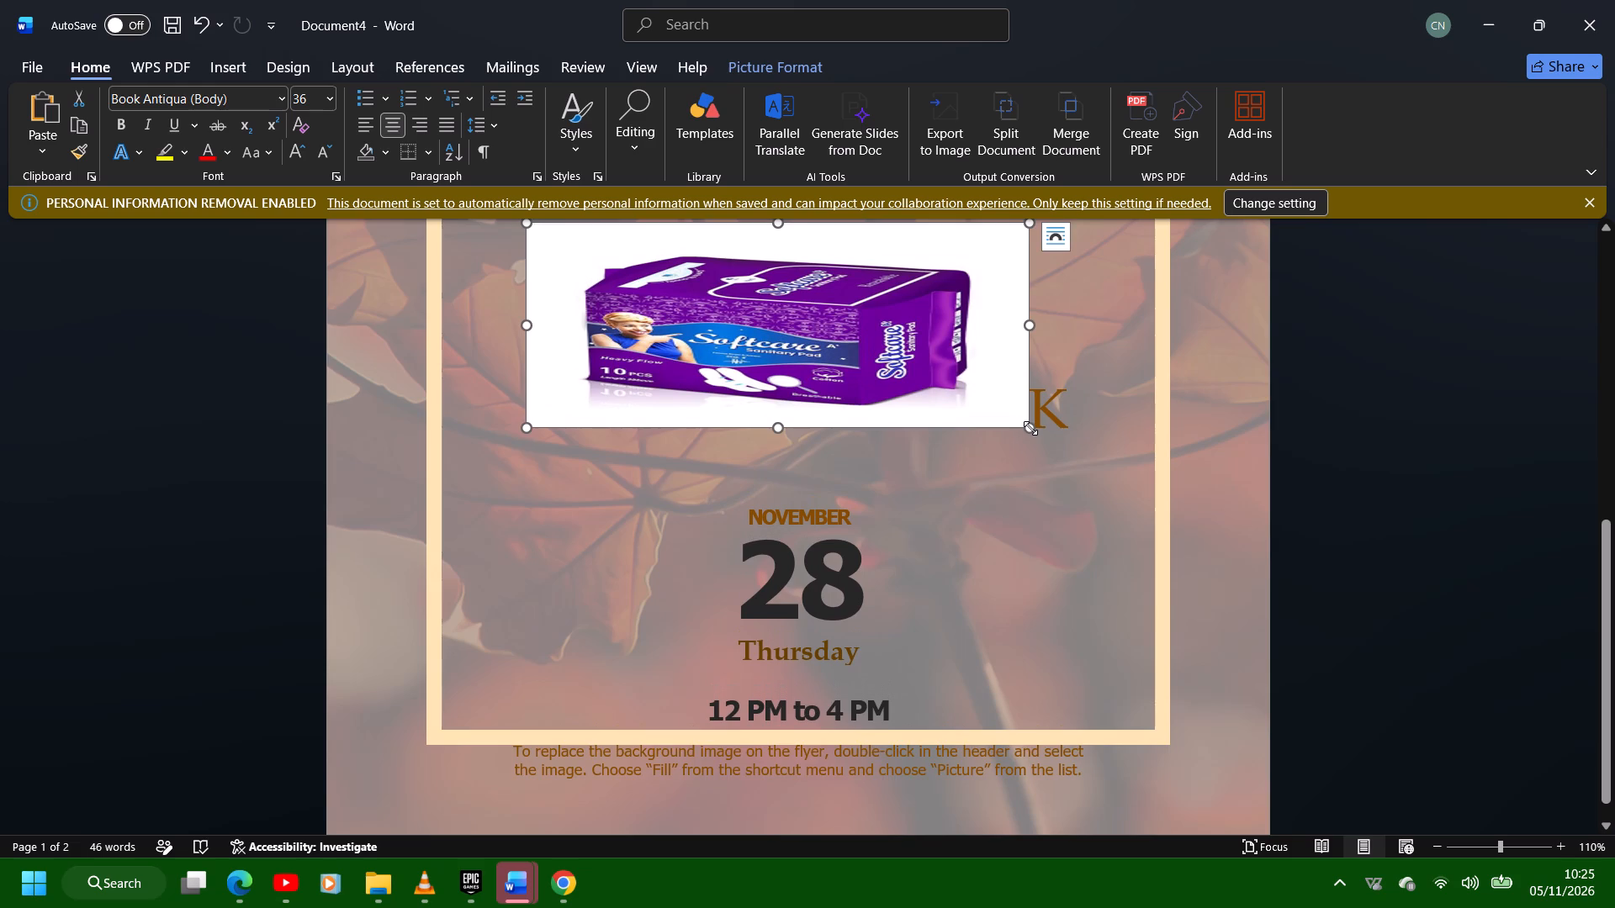
# Shrink the Softcare picture slightly from its corner and narrow it enough to fit beside "STUDENT POTLUC" on the same line.
pyautogui.moveTo(1030, 428); pyautogui.dragTo(1008, 356)
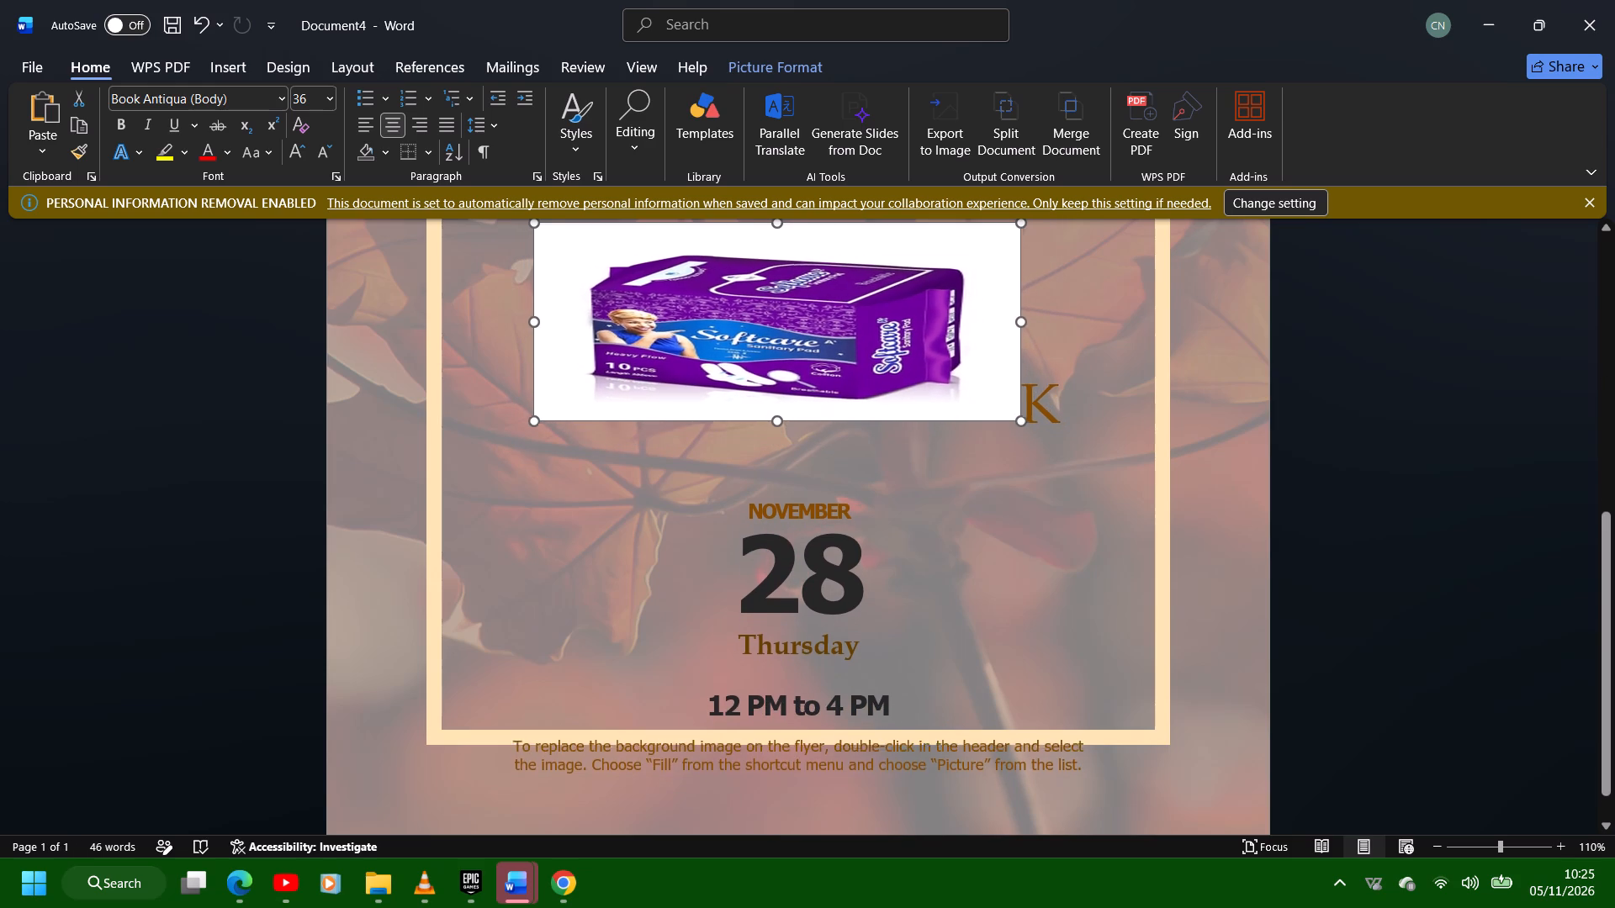
pyautogui.moveTo(1008, 356); pyautogui.dragTo(1007, 333)
pyautogui.moveTo(1014, 325); pyautogui.dragTo(819, 368)
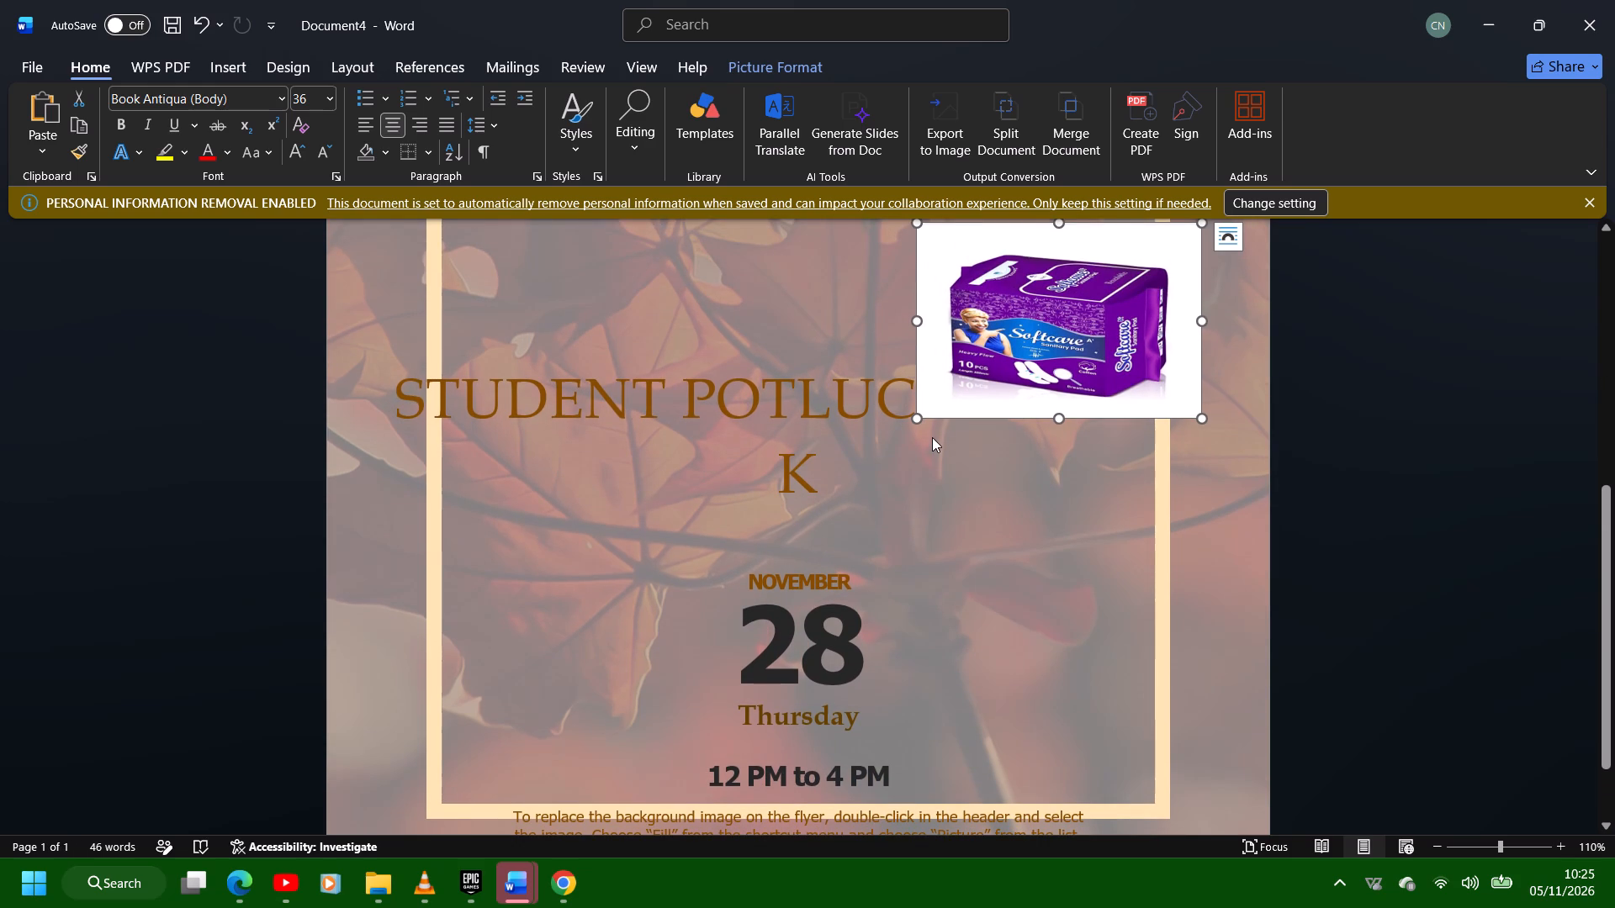
# Shrink the Softcare picture beside "STUDENT POTLUC" very slightly from its corner.
pyautogui.scroll(1, 881, 451)
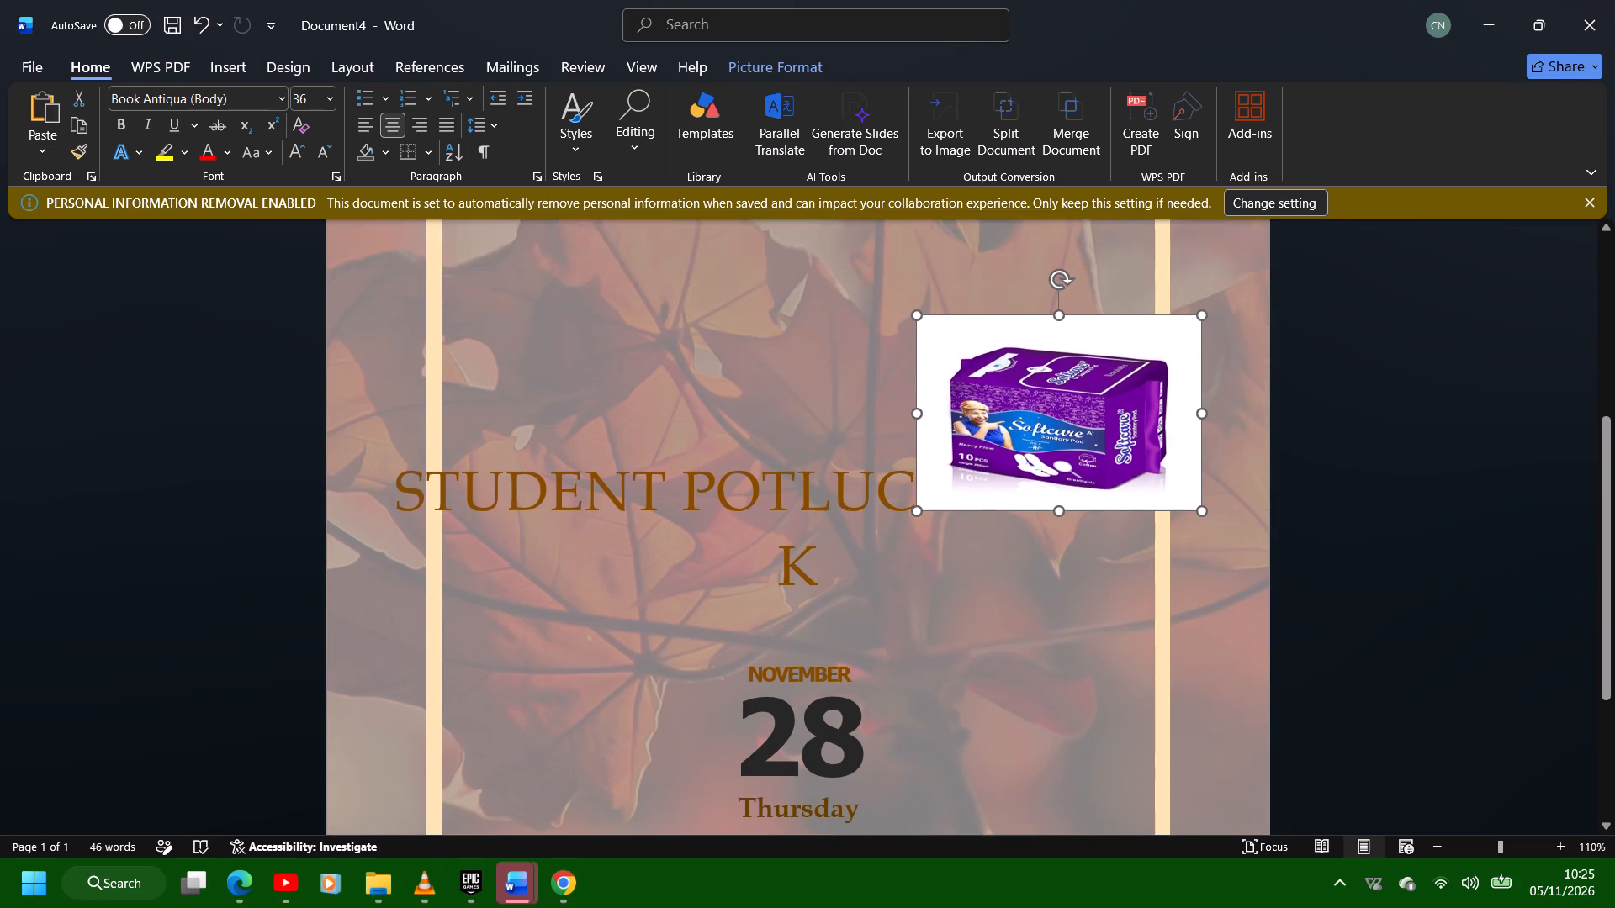
pyautogui.scroll(1, 881, 451)
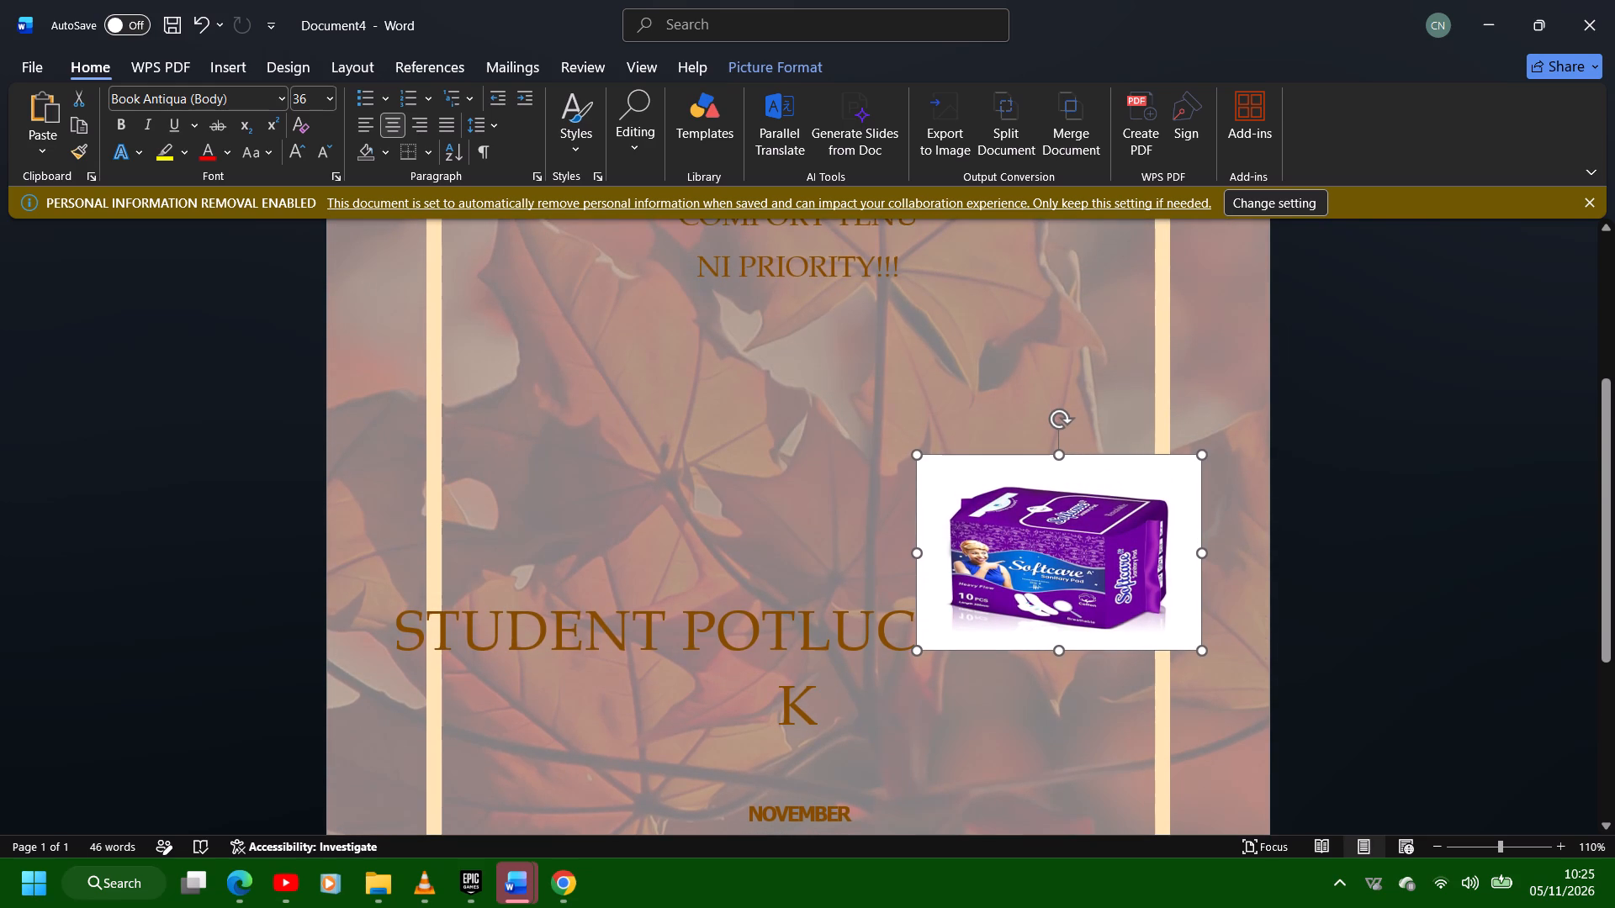
pyautogui.click(919, 462)
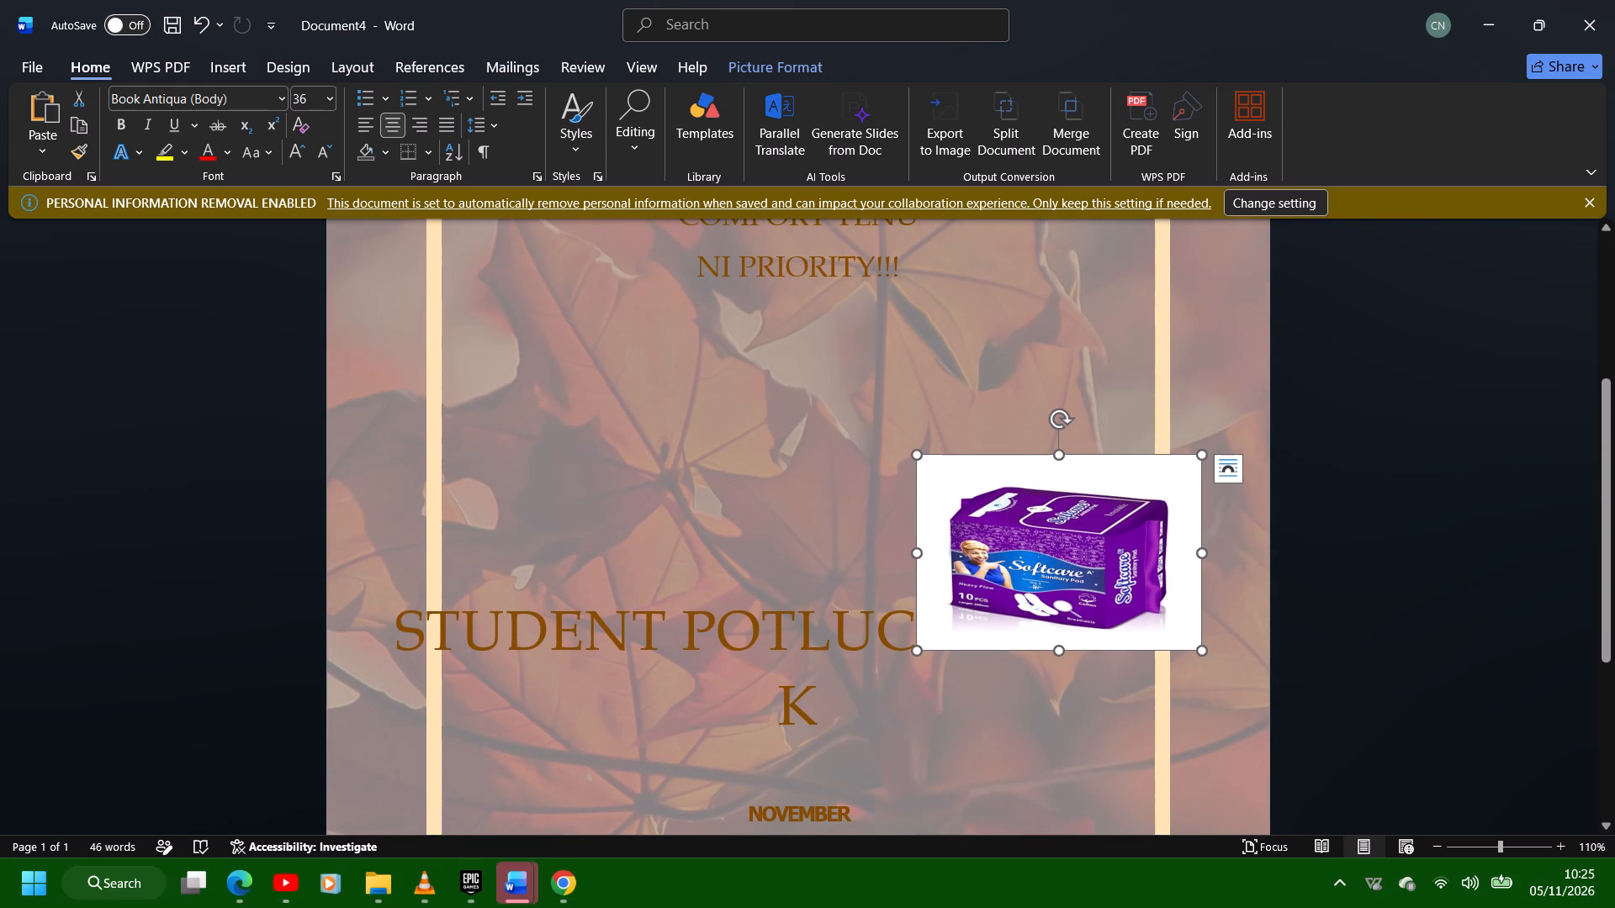
pyautogui.click(973, 483)
pyautogui.moveTo(956, 458); pyautogui.dragTo(974, 462)
pyautogui.click(919, 456)
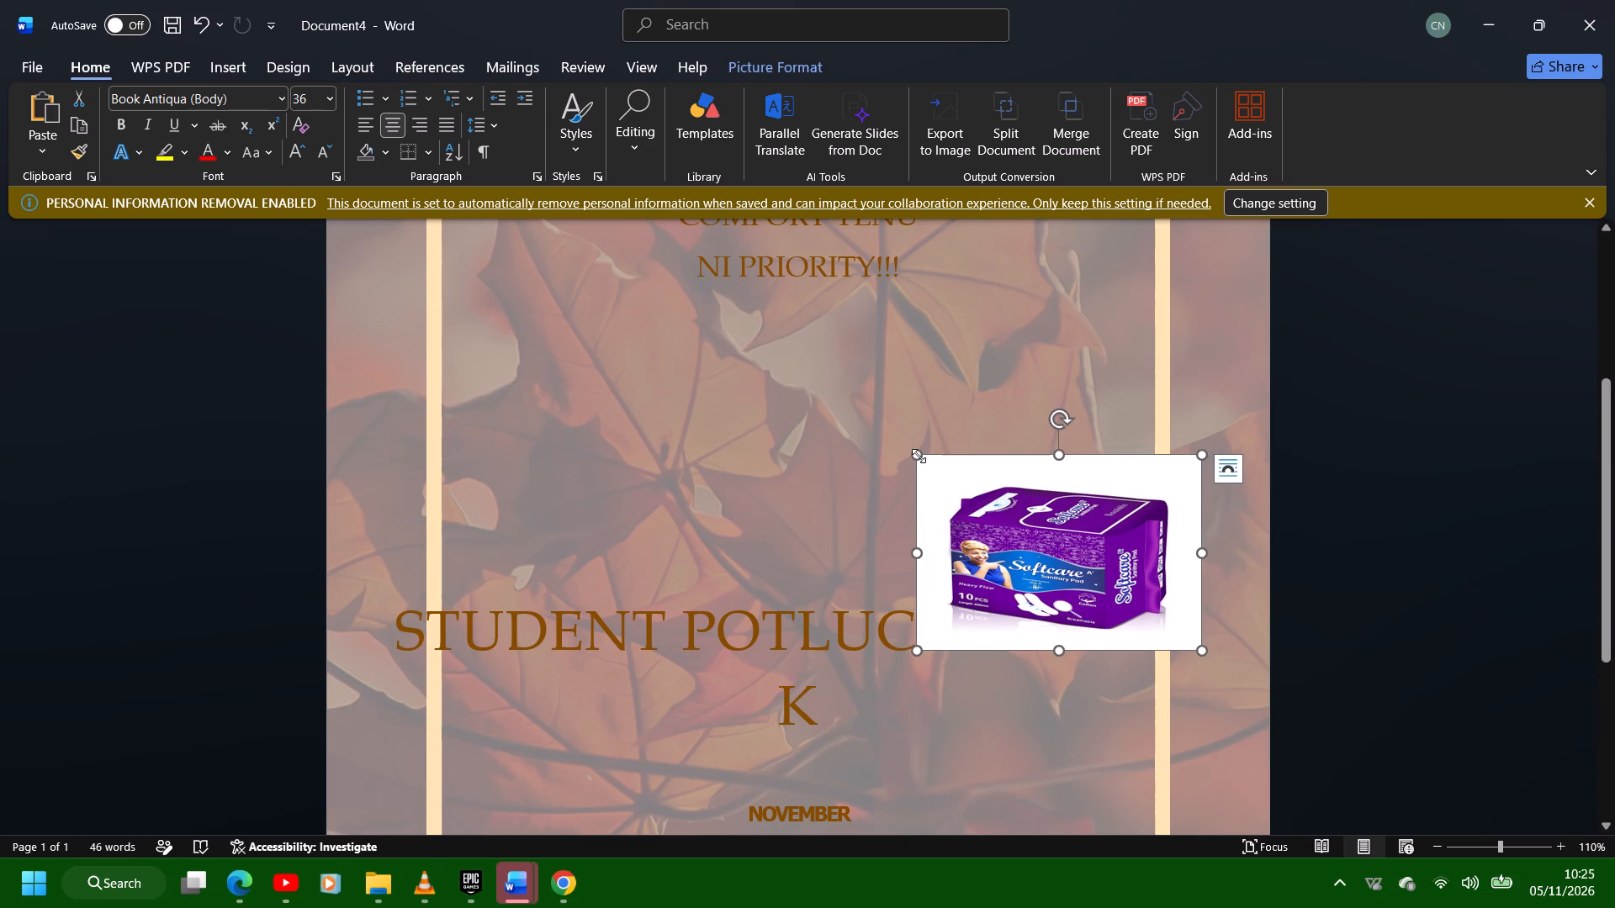
pyautogui.click(919, 456)
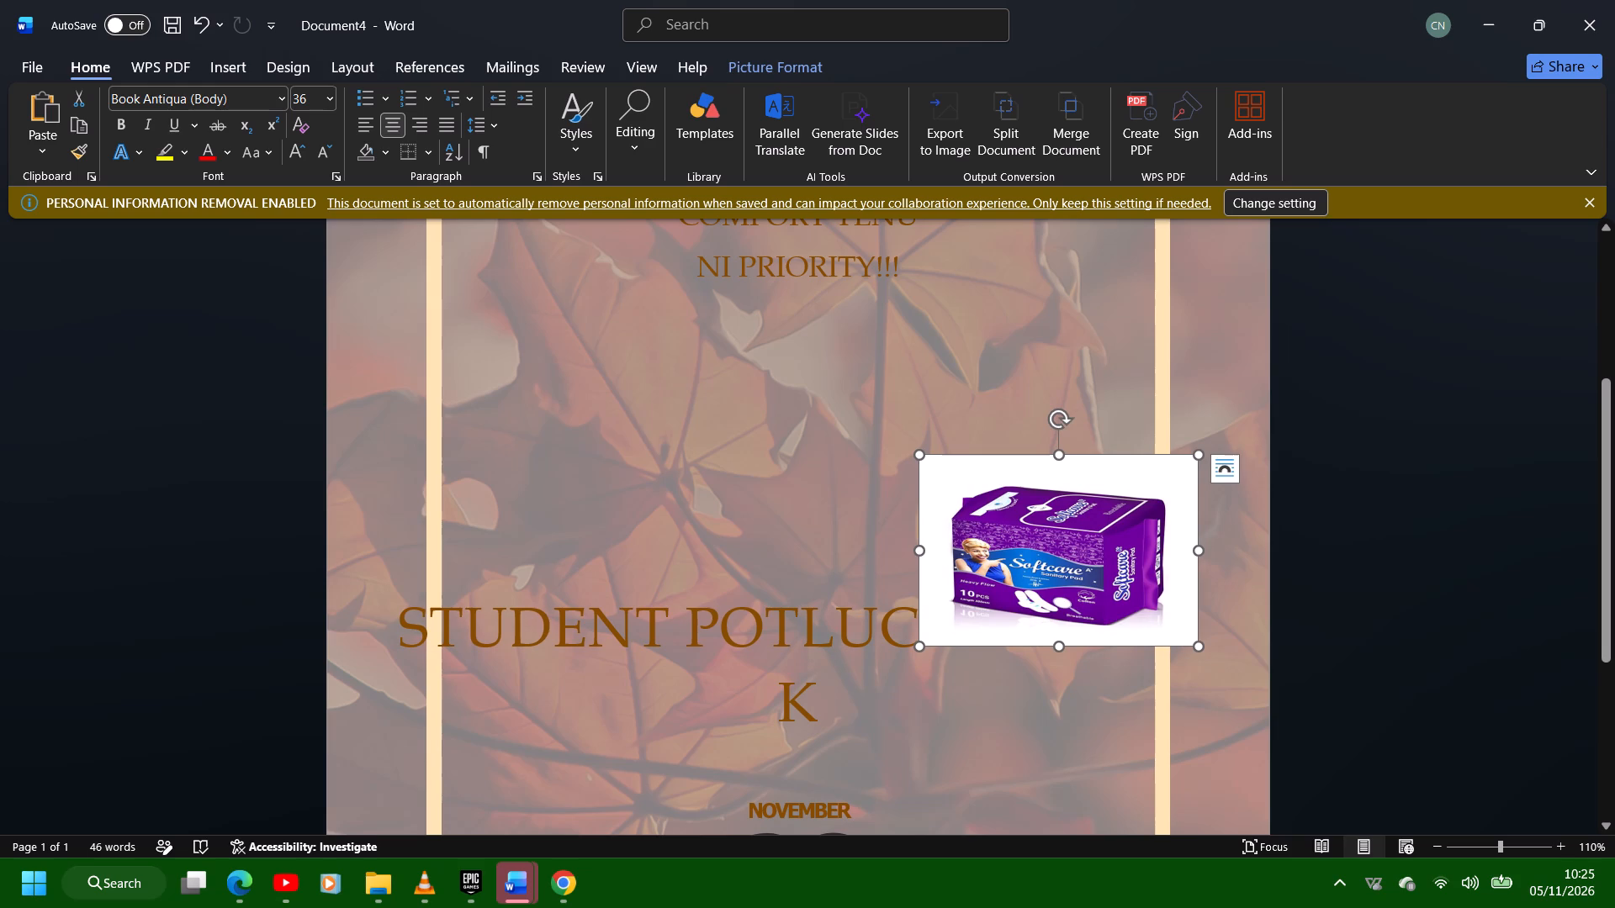
pyautogui.click(1019, 565)
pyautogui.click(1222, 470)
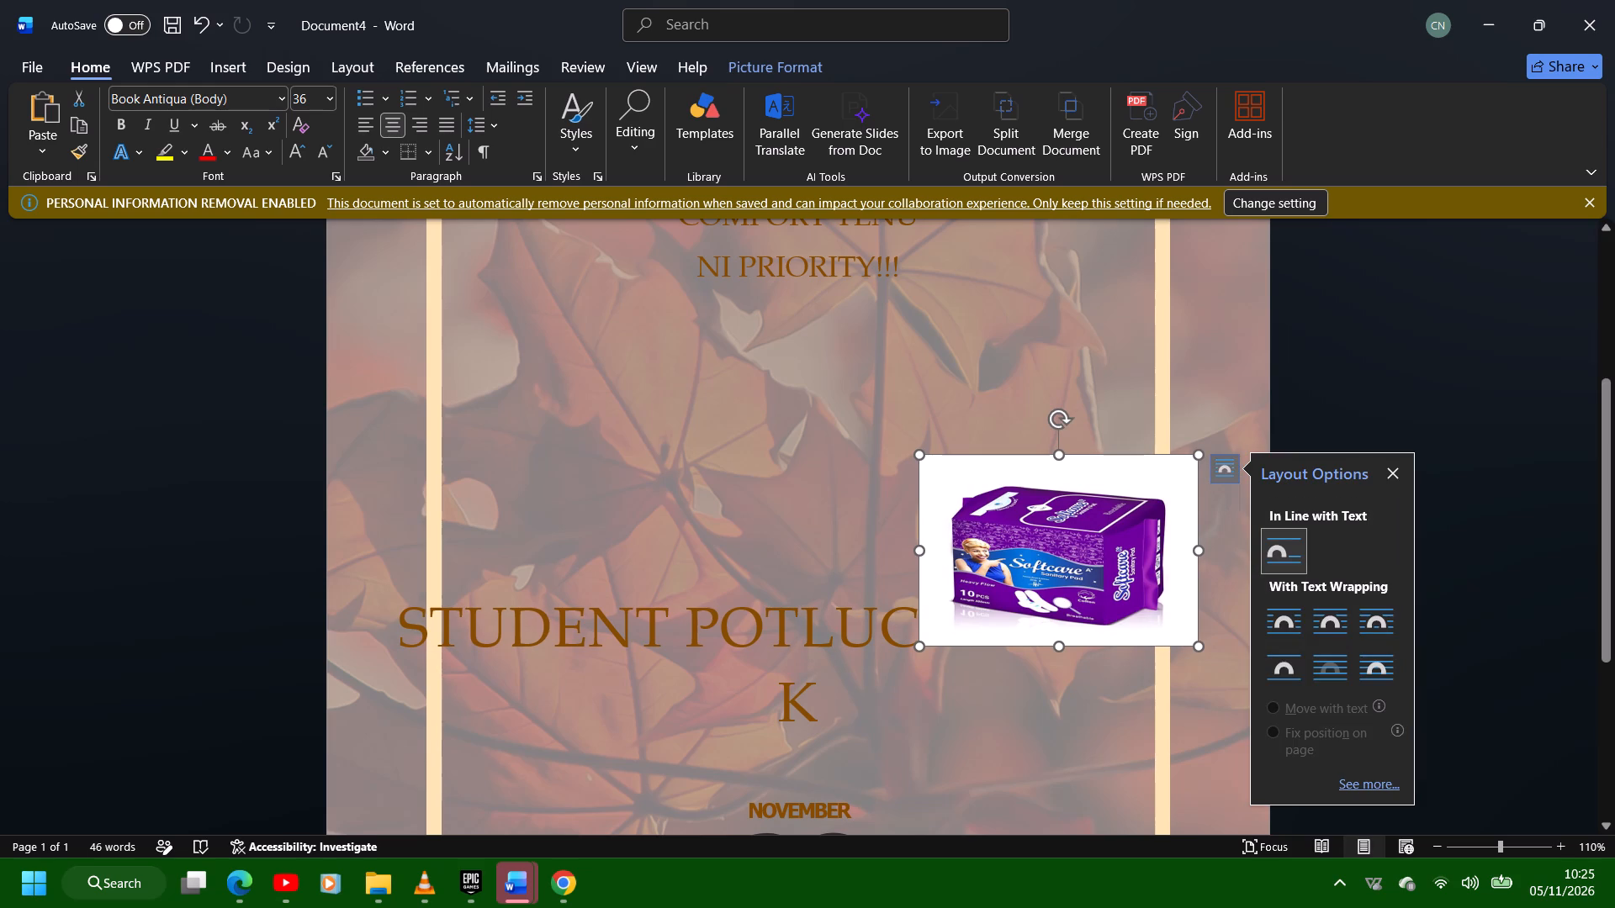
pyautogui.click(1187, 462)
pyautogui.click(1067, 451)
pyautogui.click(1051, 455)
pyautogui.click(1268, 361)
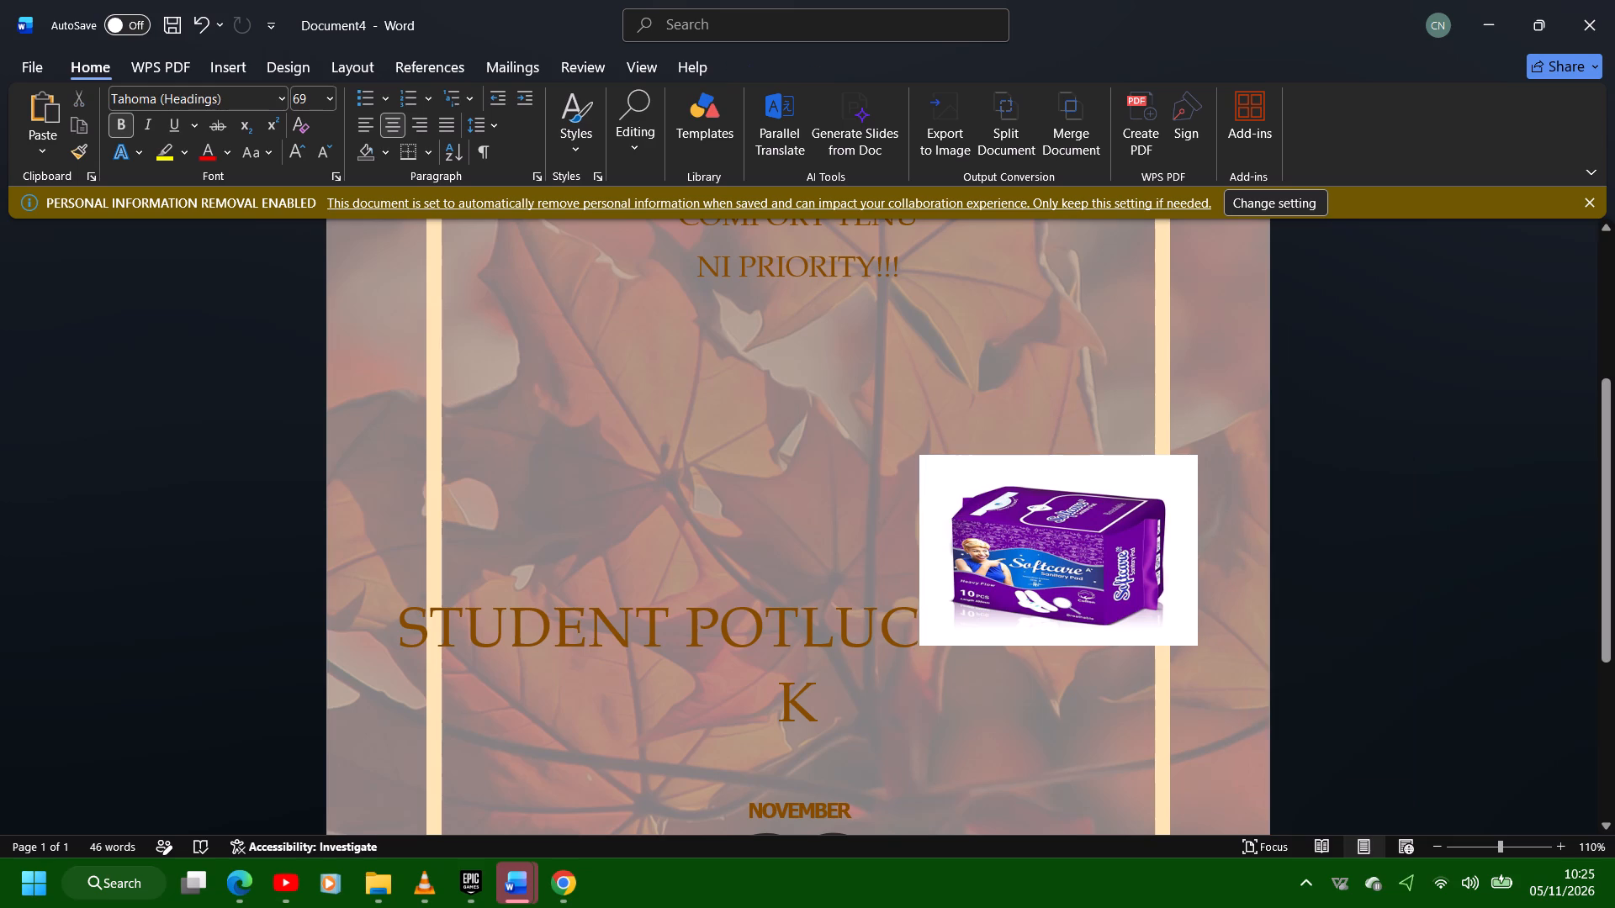
# Make the Softcare picture slightly taller by adjusting its top edge, leaving the width as it is.
pyautogui.click(1101, 462)
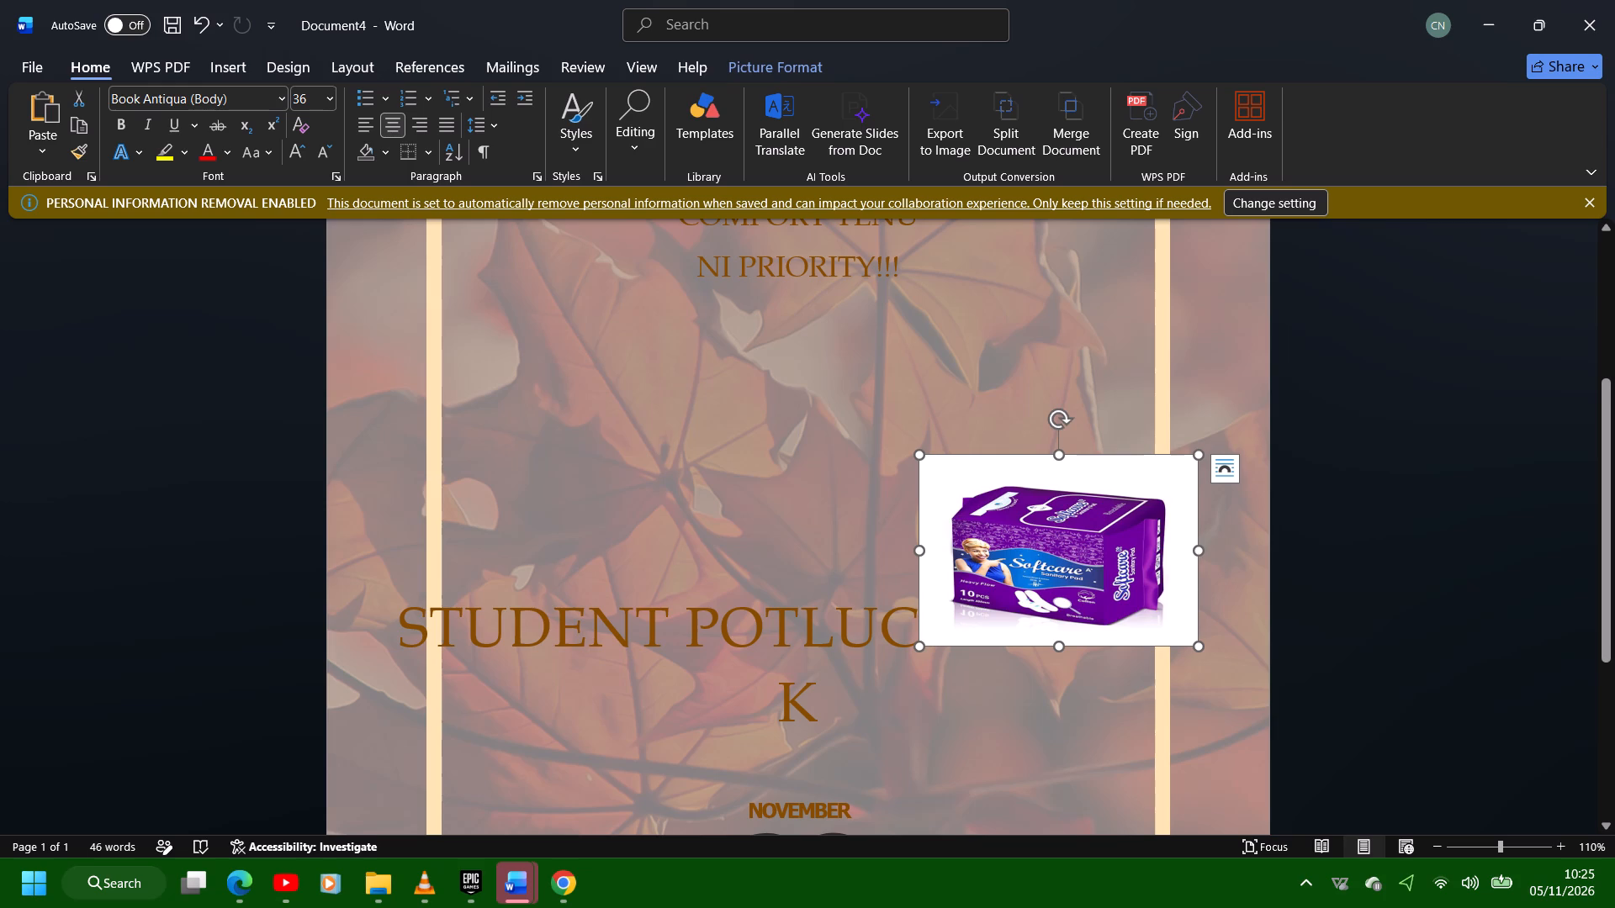
pyautogui.click(1061, 452)
pyautogui.moveTo(1061, 452); pyautogui.dragTo(1035, 452)
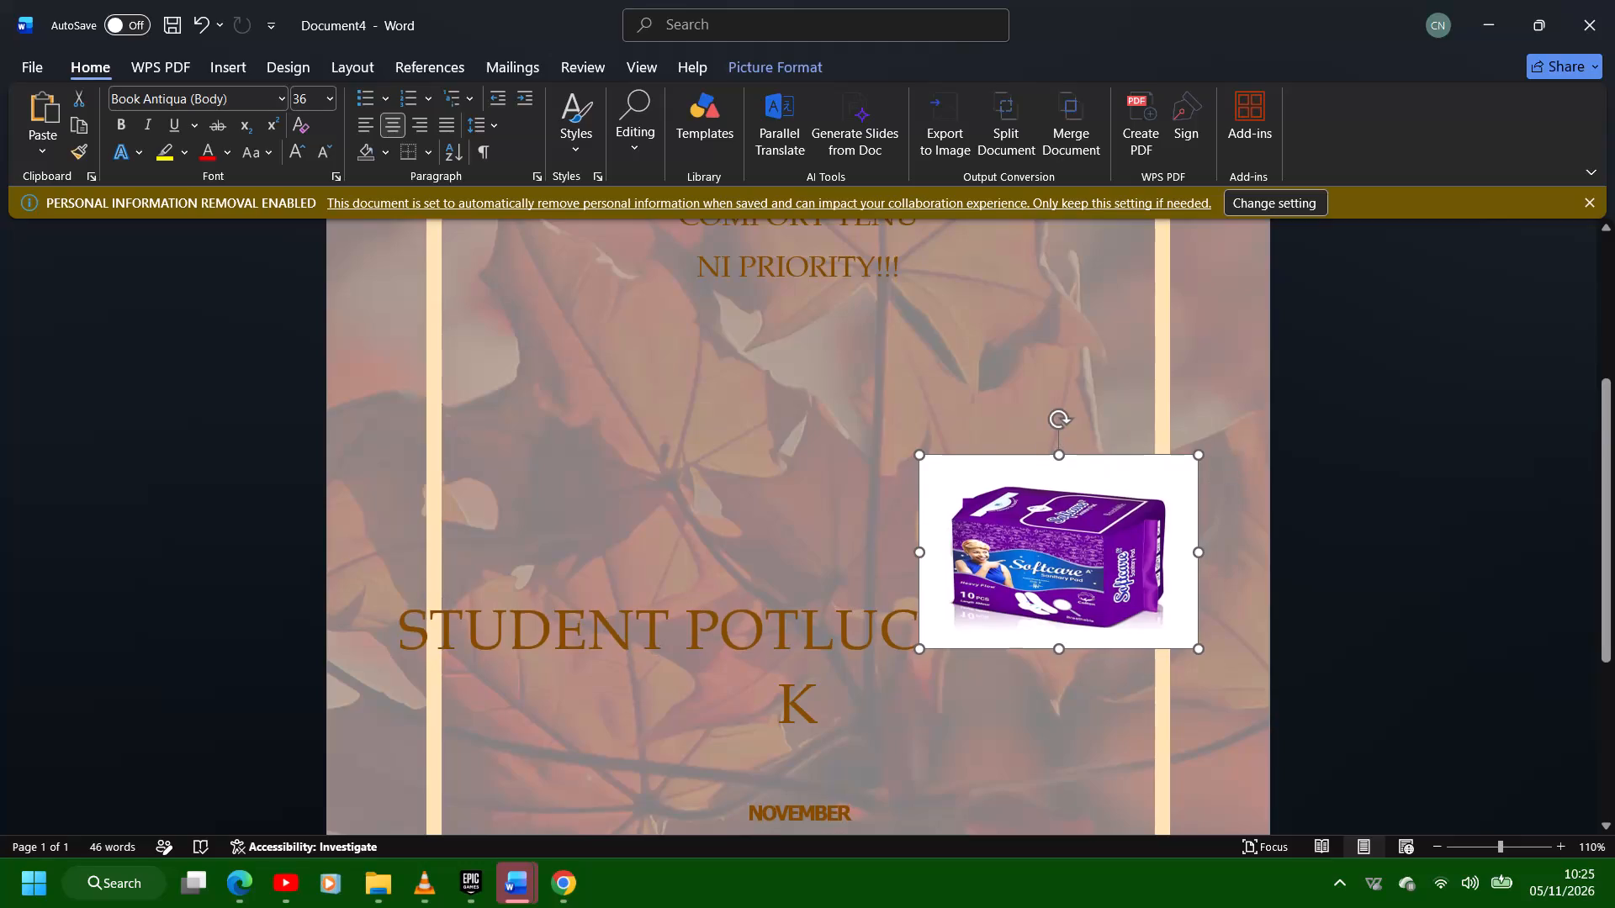
pyautogui.moveTo(1035, 452); pyautogui.dragTo(1004, 462)
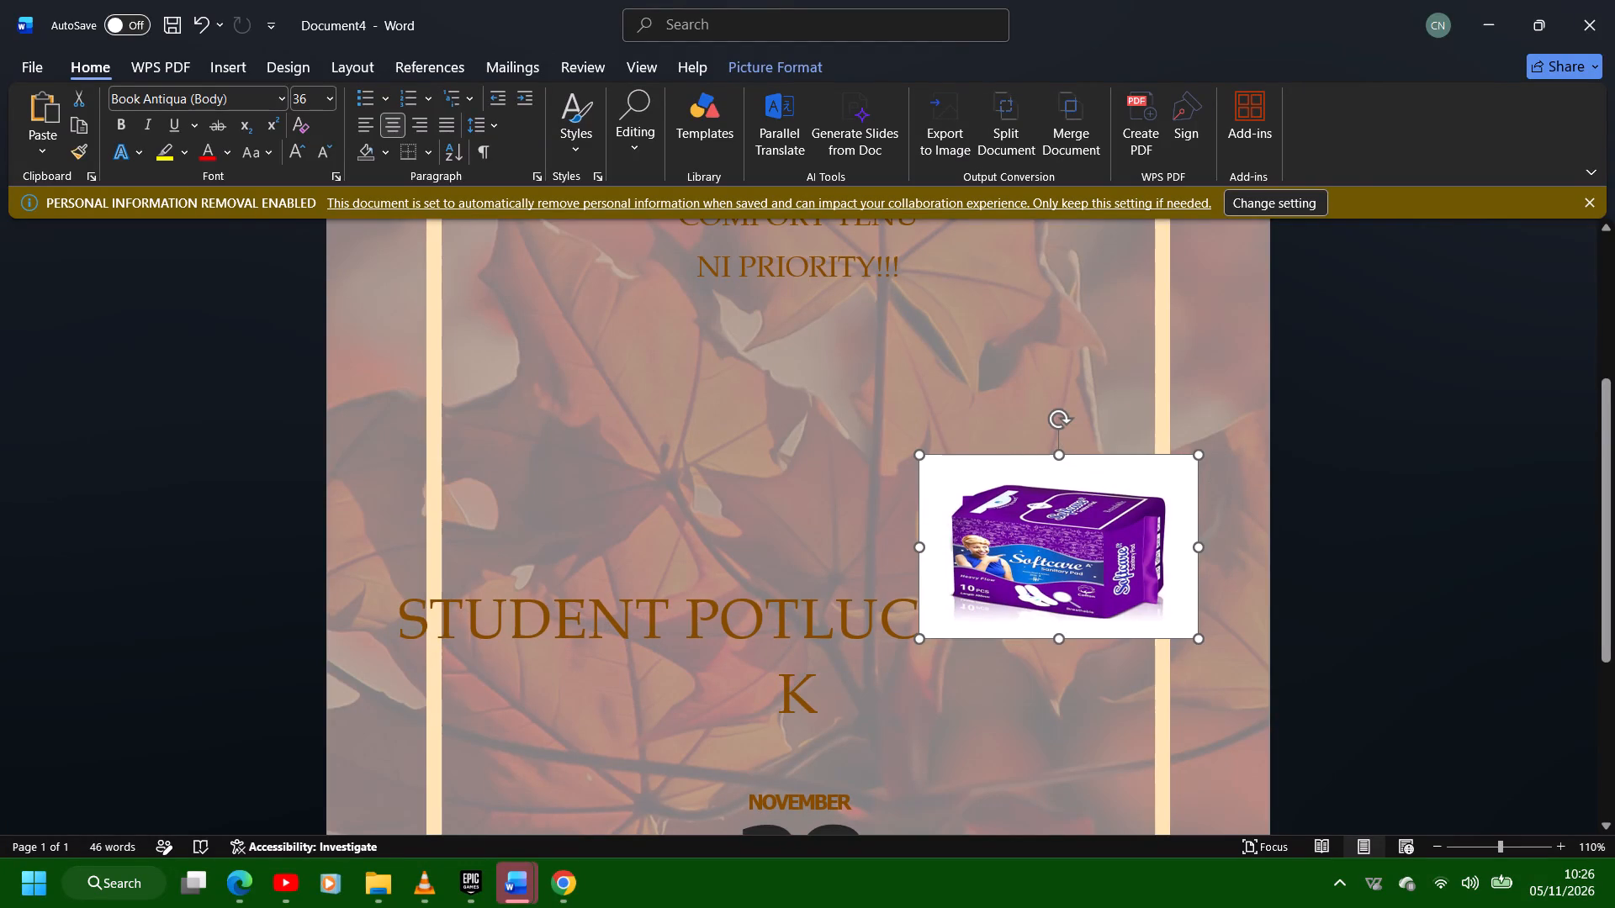
pyautogui.click(1064, 458)
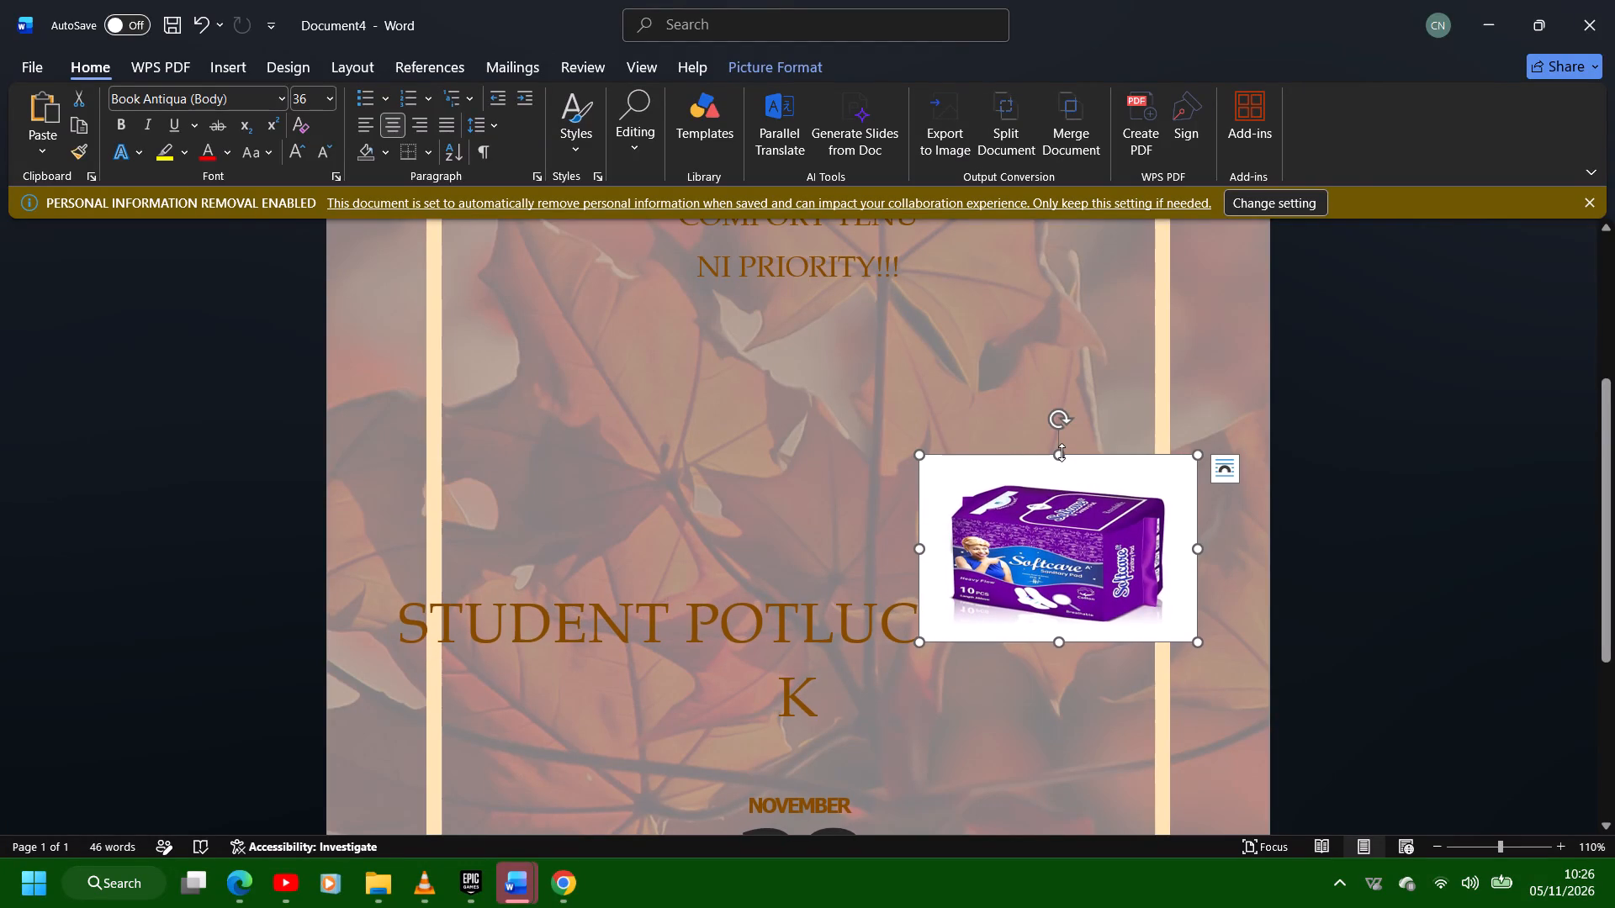
pyautogui.click(1062, 452)
pyautogui.moveTo(1062, 452); pyautogui.dragTo(1034, 452)
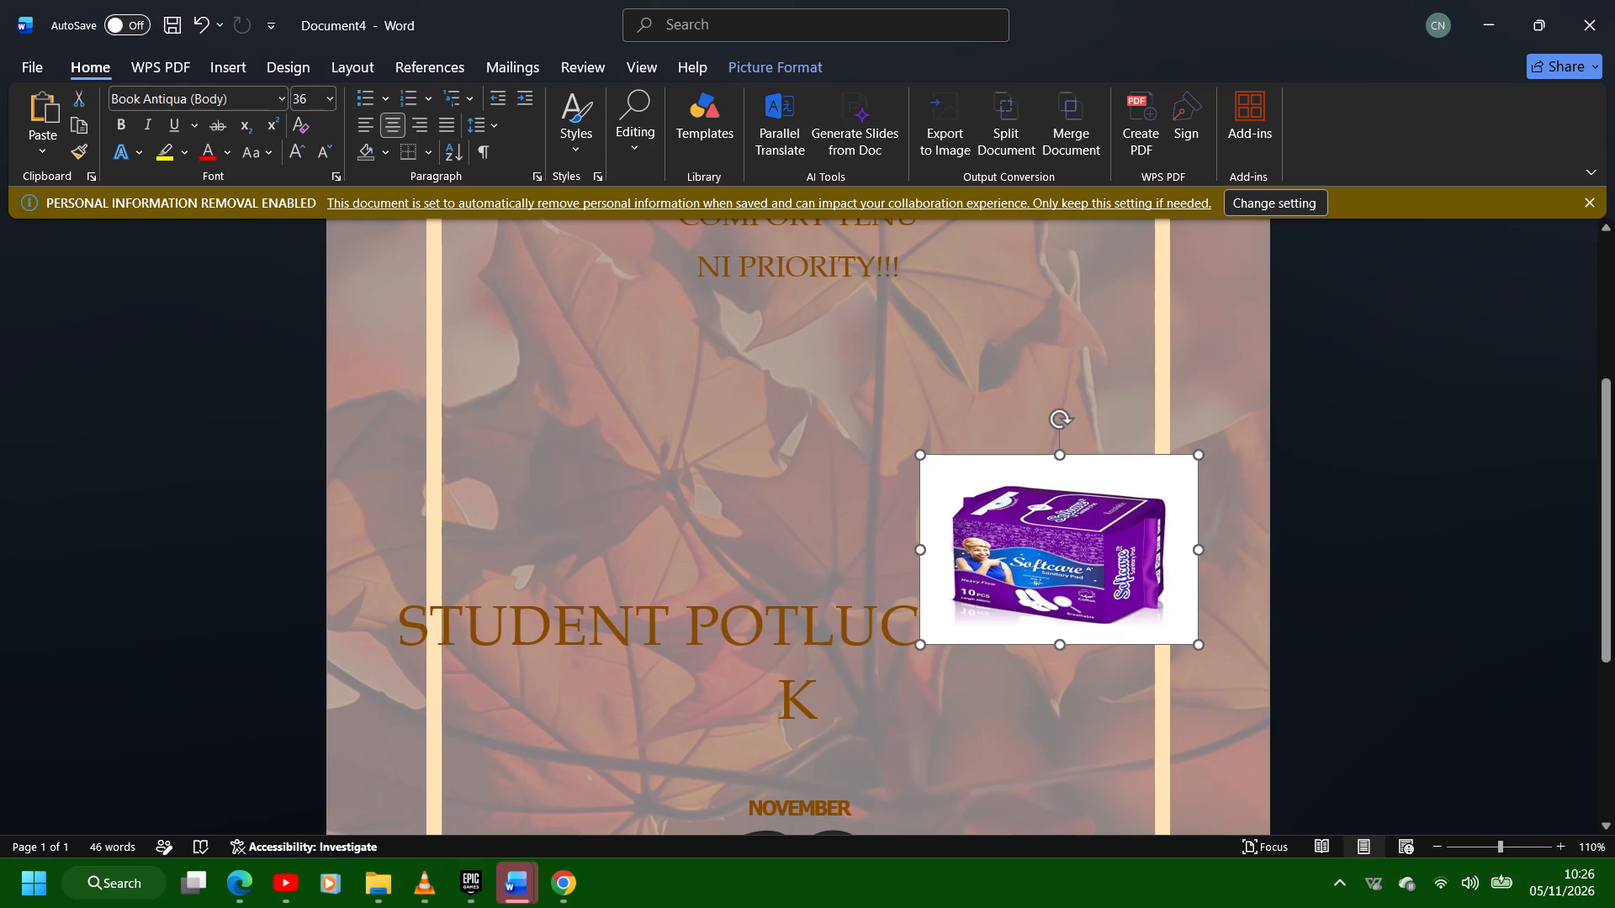
pyautogui.moveTo(1034, 452); pyautogui.dragTo(1059, 433)
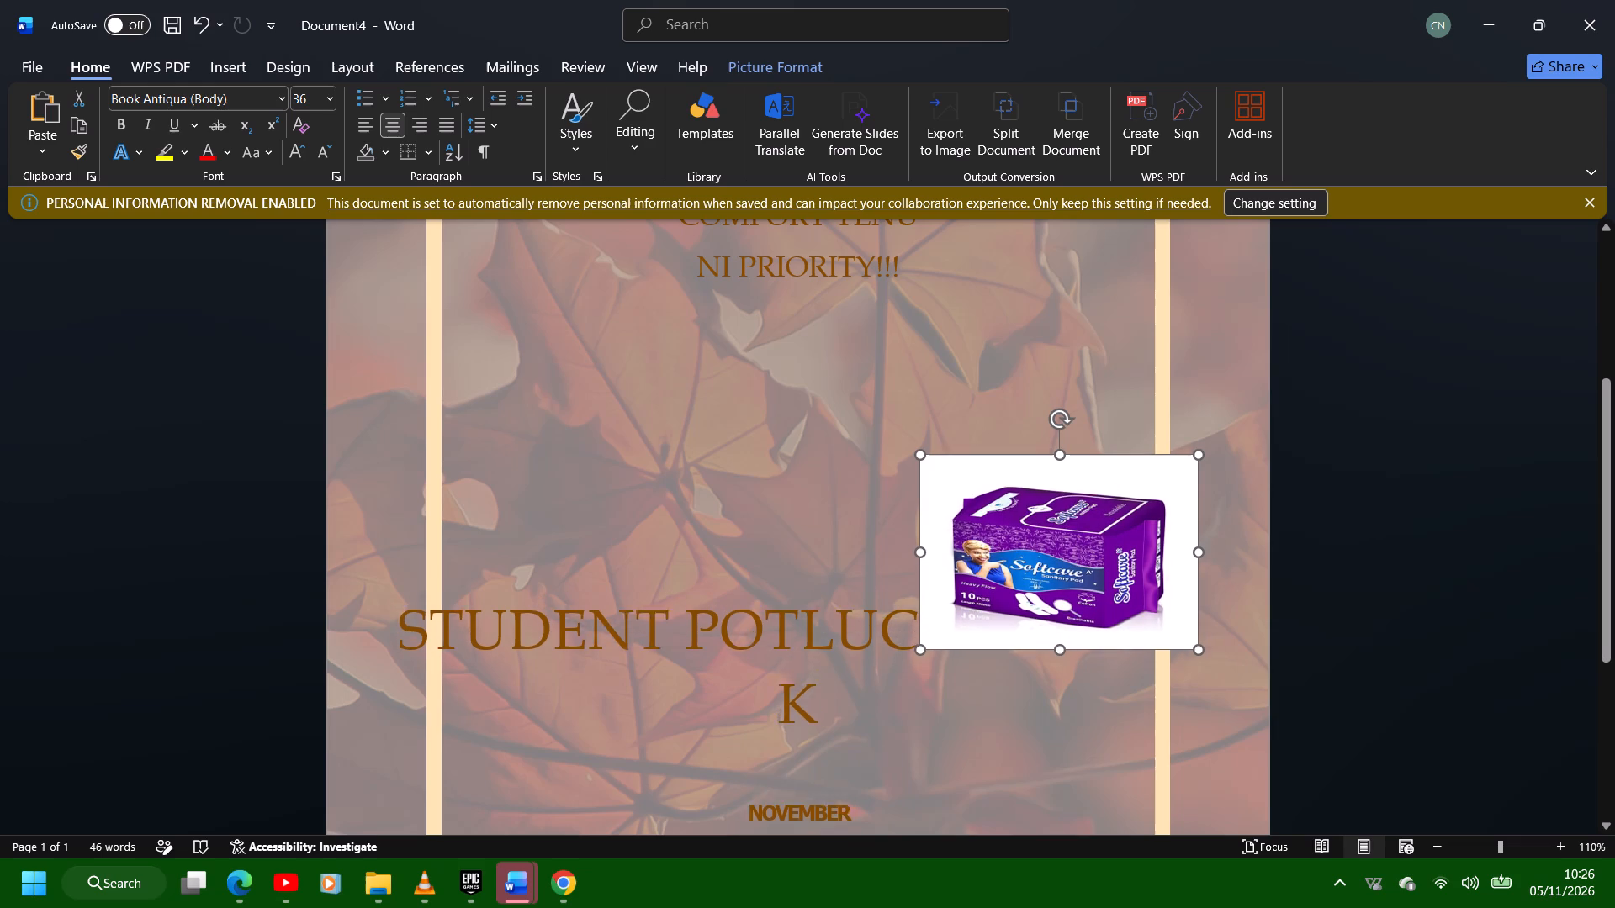
pyautogui.moveTo(1059, 433); pyautogui.dragTo(1064, 330)
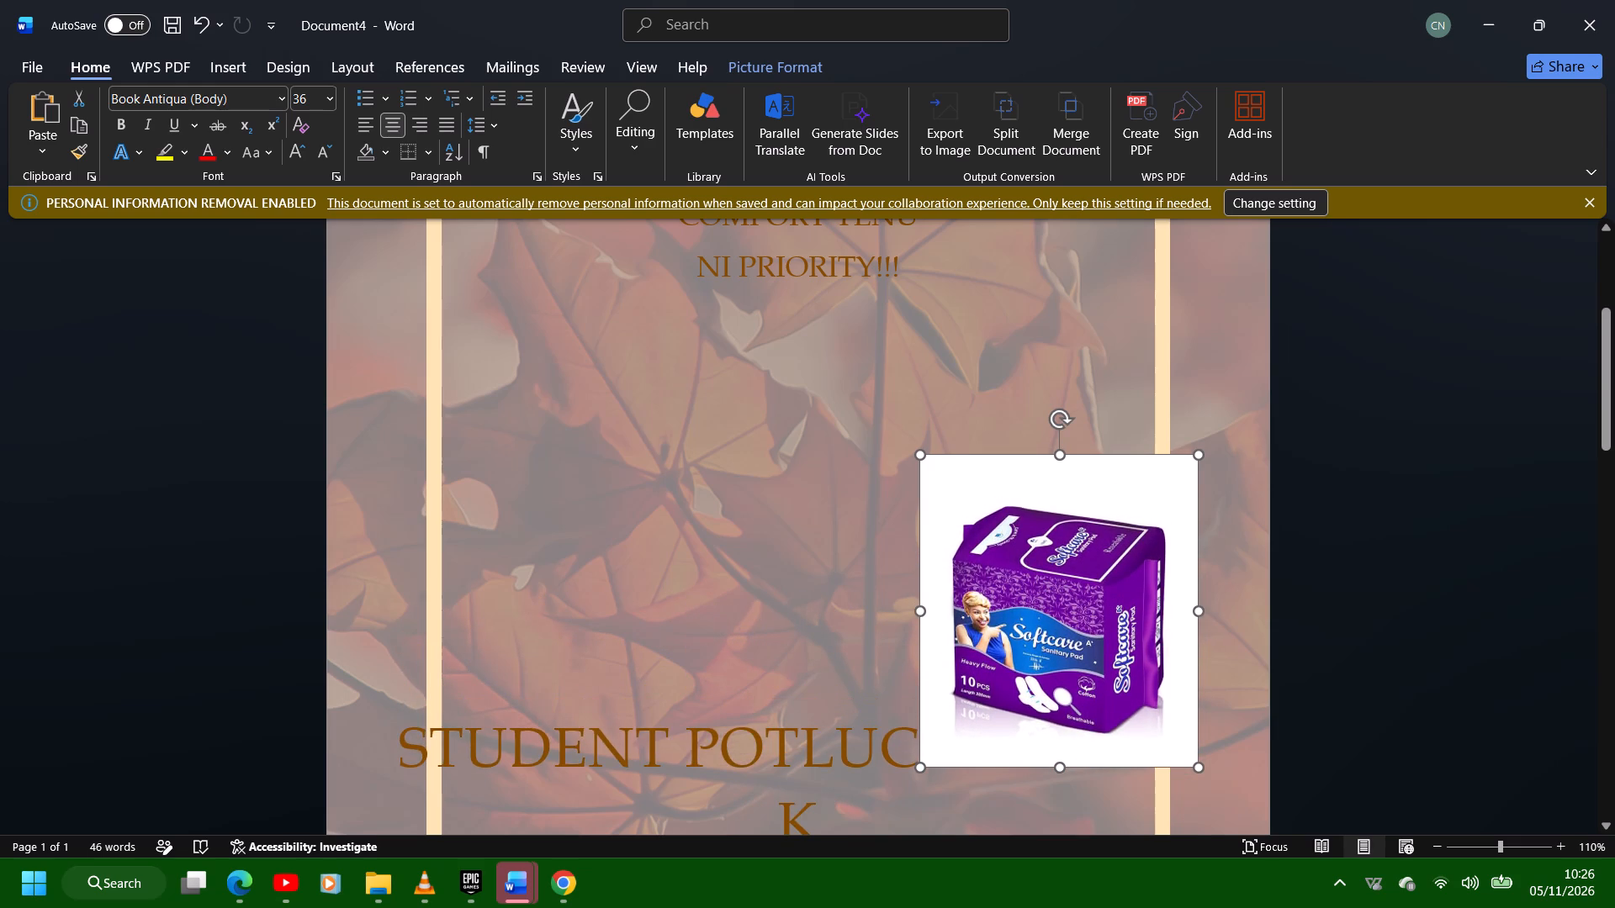
pyautogui.moveTo(1064, 330); pyautogui.dragTo(1054, 423)
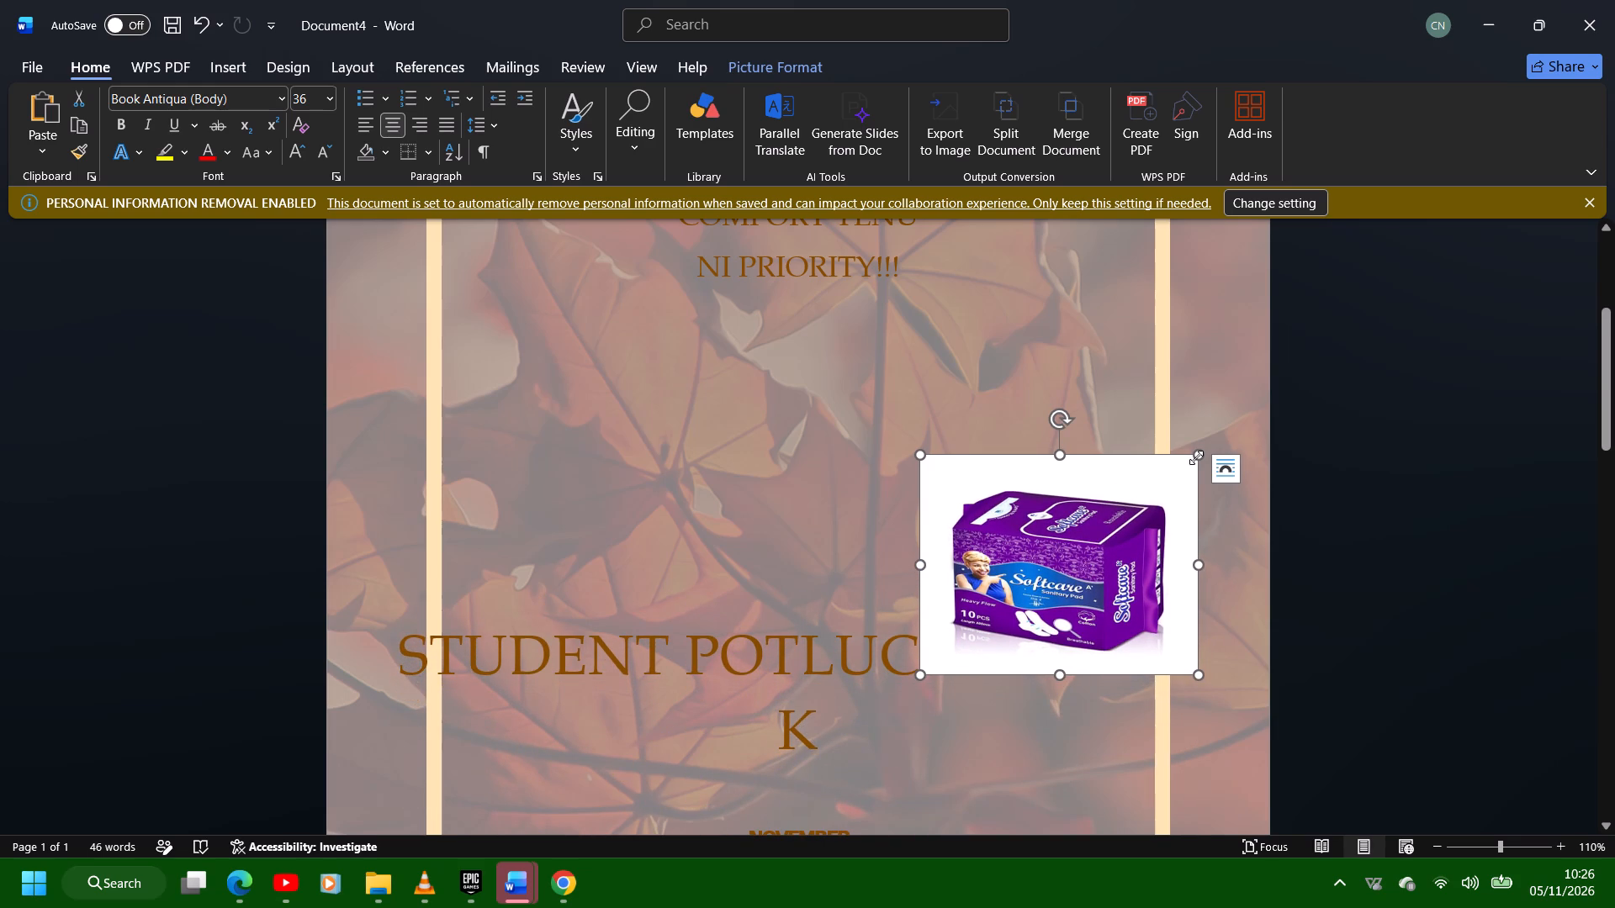
# Narrow the Softcare picture from its side until the letter K fits on the same line as "STUDENT POTLUC".
pyautogui.click(1196, 457)
pyautogui.moveTo(1196, 457); pyautogui.dragTo(1143, 454)
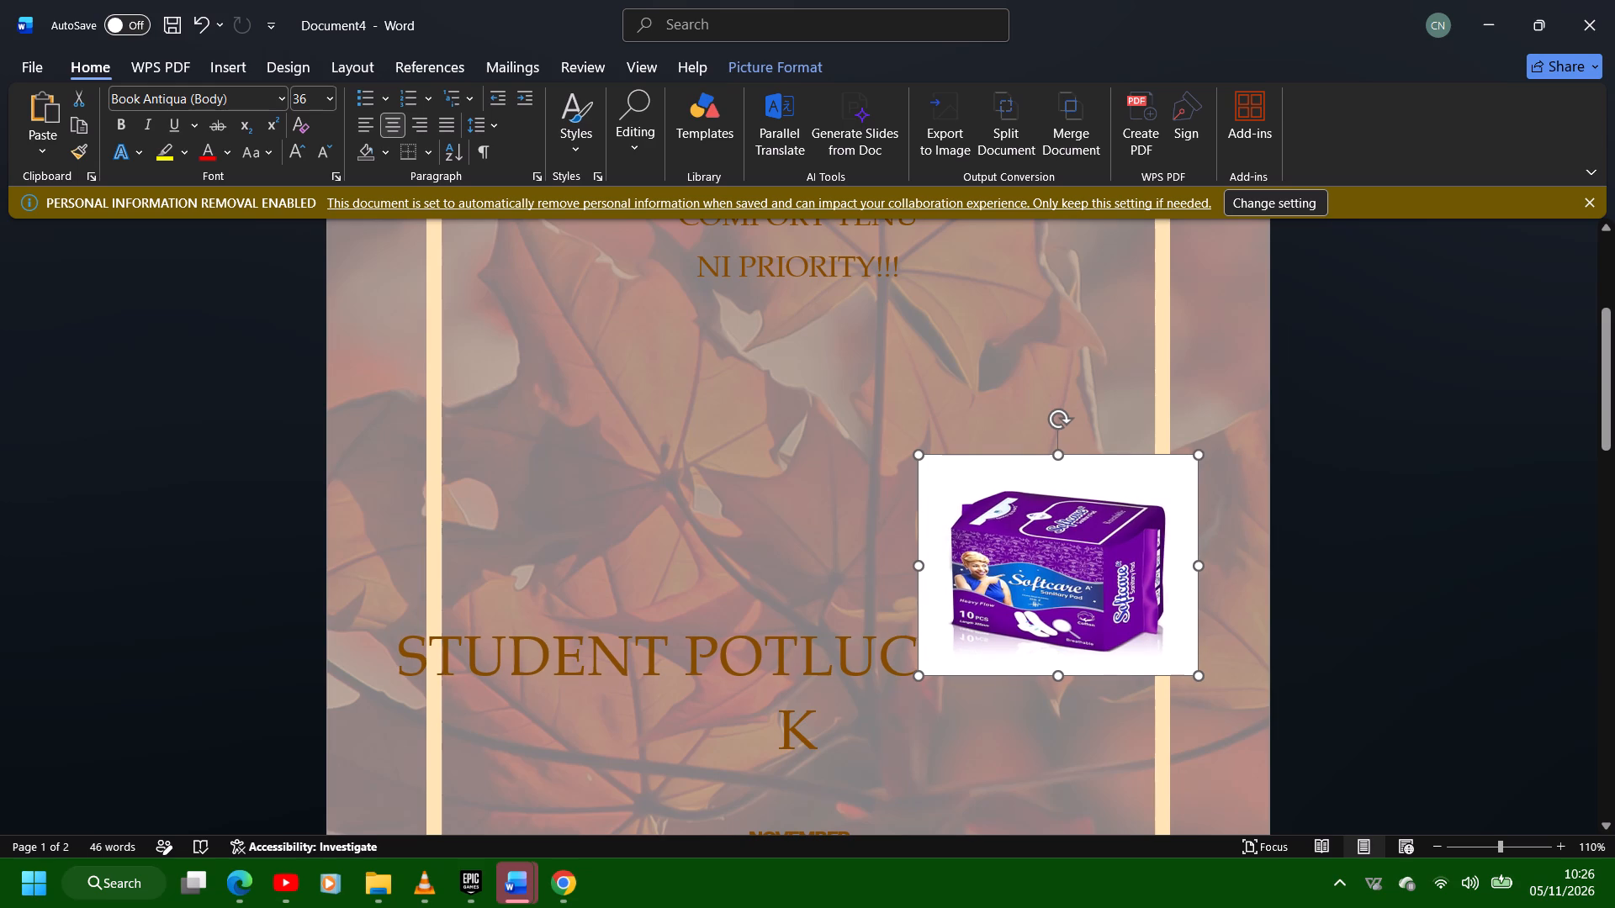
pyautogui.moveTo(1143, 454); pyautogui.dragTo(1199, 546)
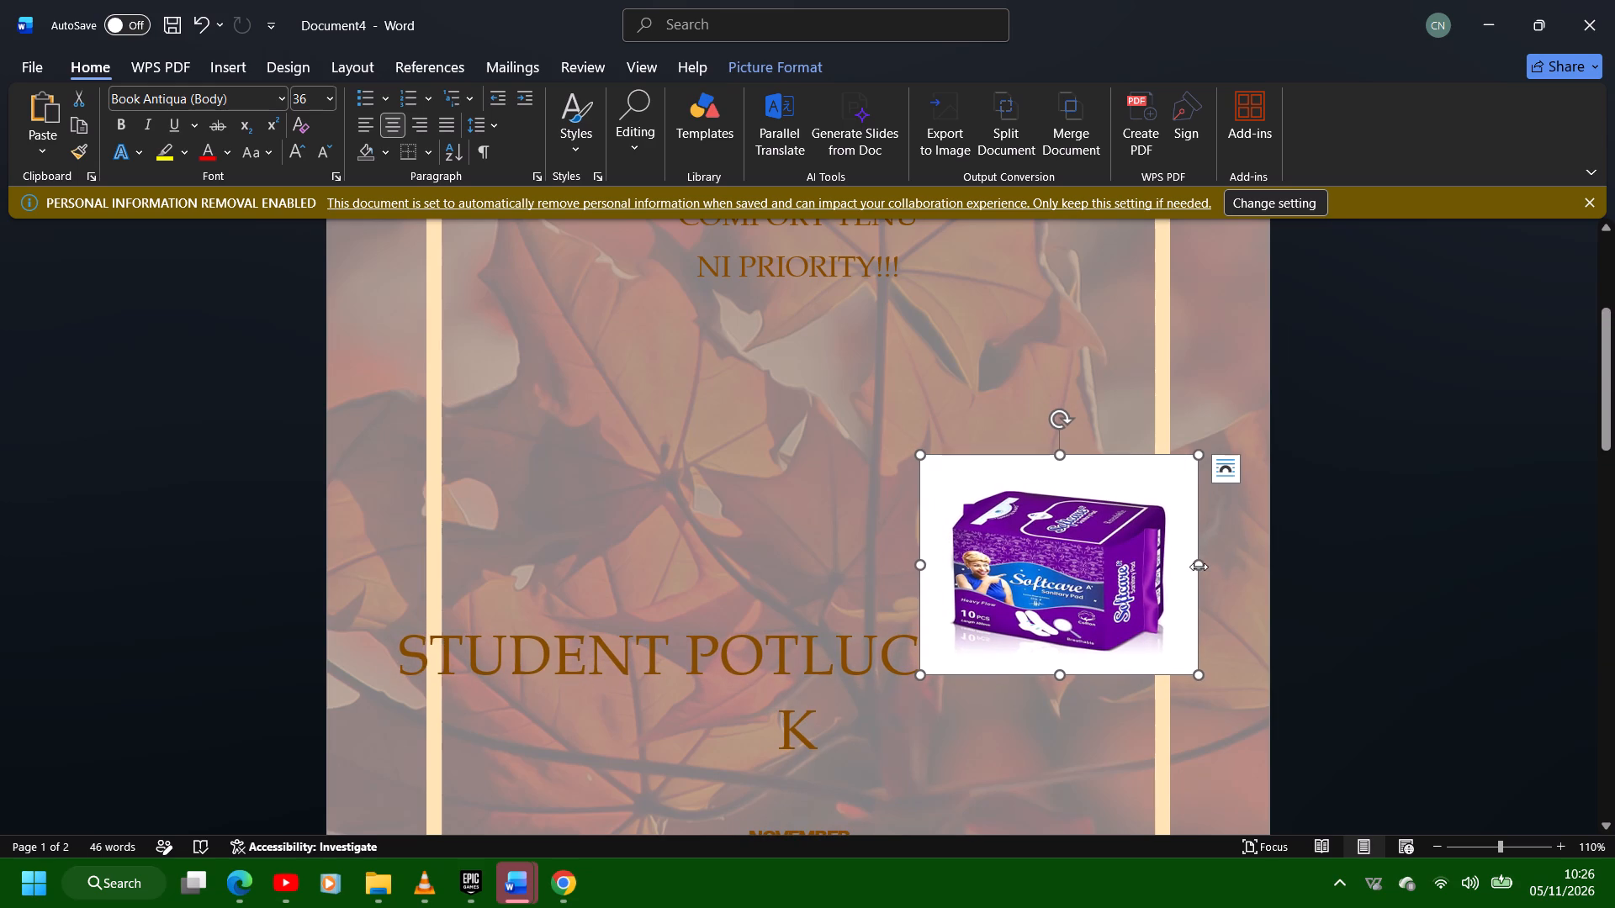
pyautogui.moveTo(1199, 567); pyautogui.dragTo(1114, 560)
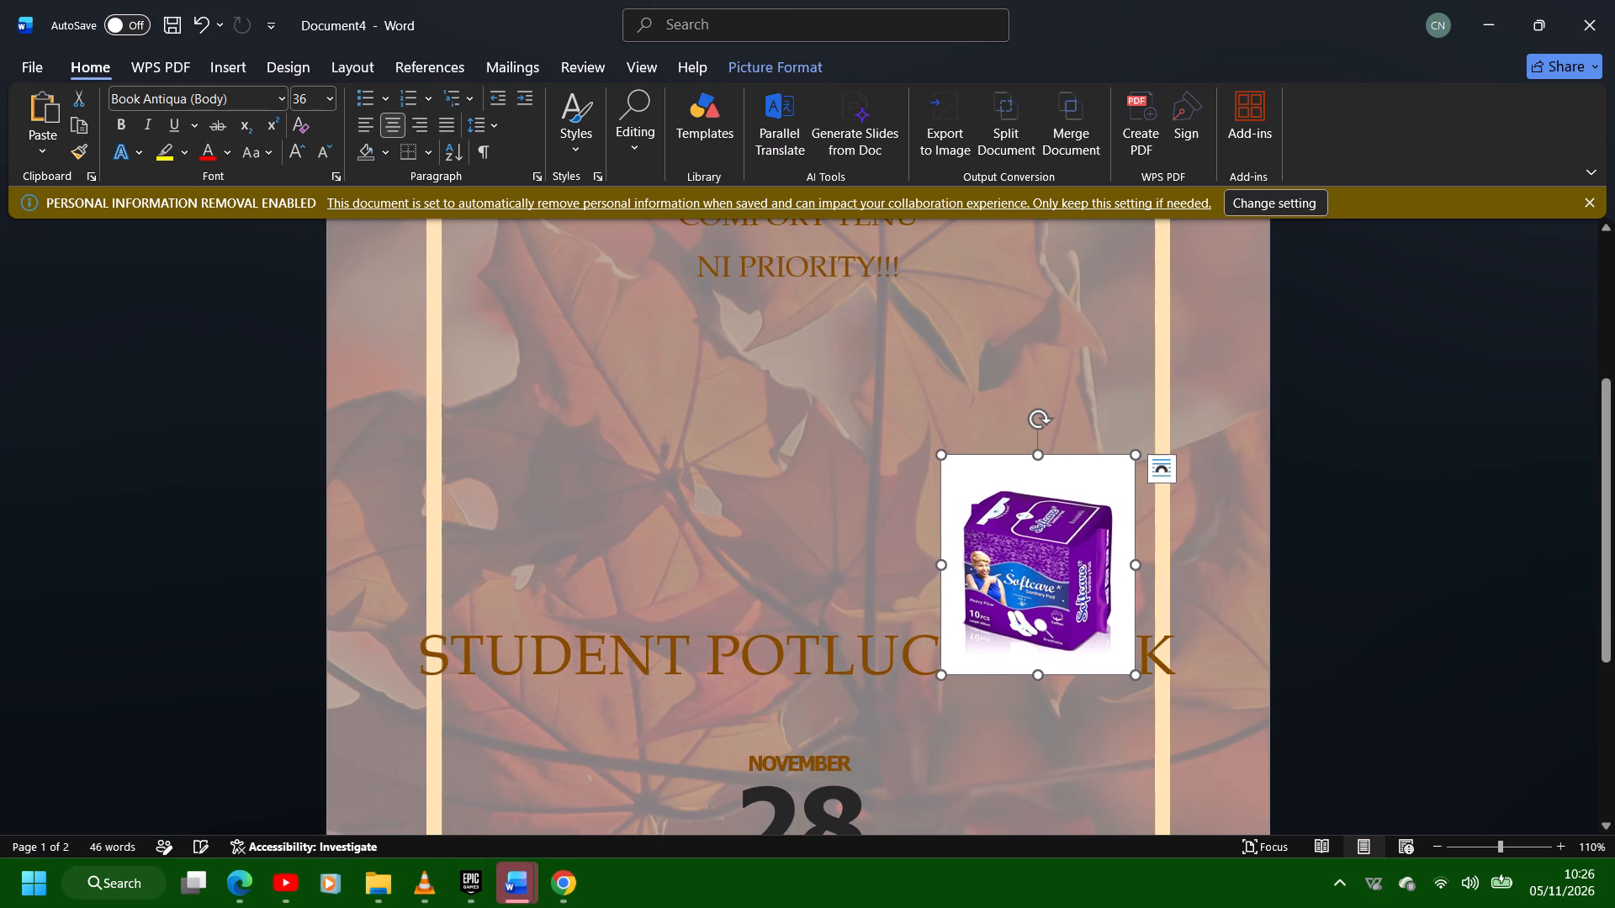
pyautogui.click(1036, 677)
# Reduce the Softcare picture's height to about 3.5 cm from its bottom edge, keeping the width as it is.
pyautogui.moveTo(1036, 677); pyautogui.dragTo(1033, 610)
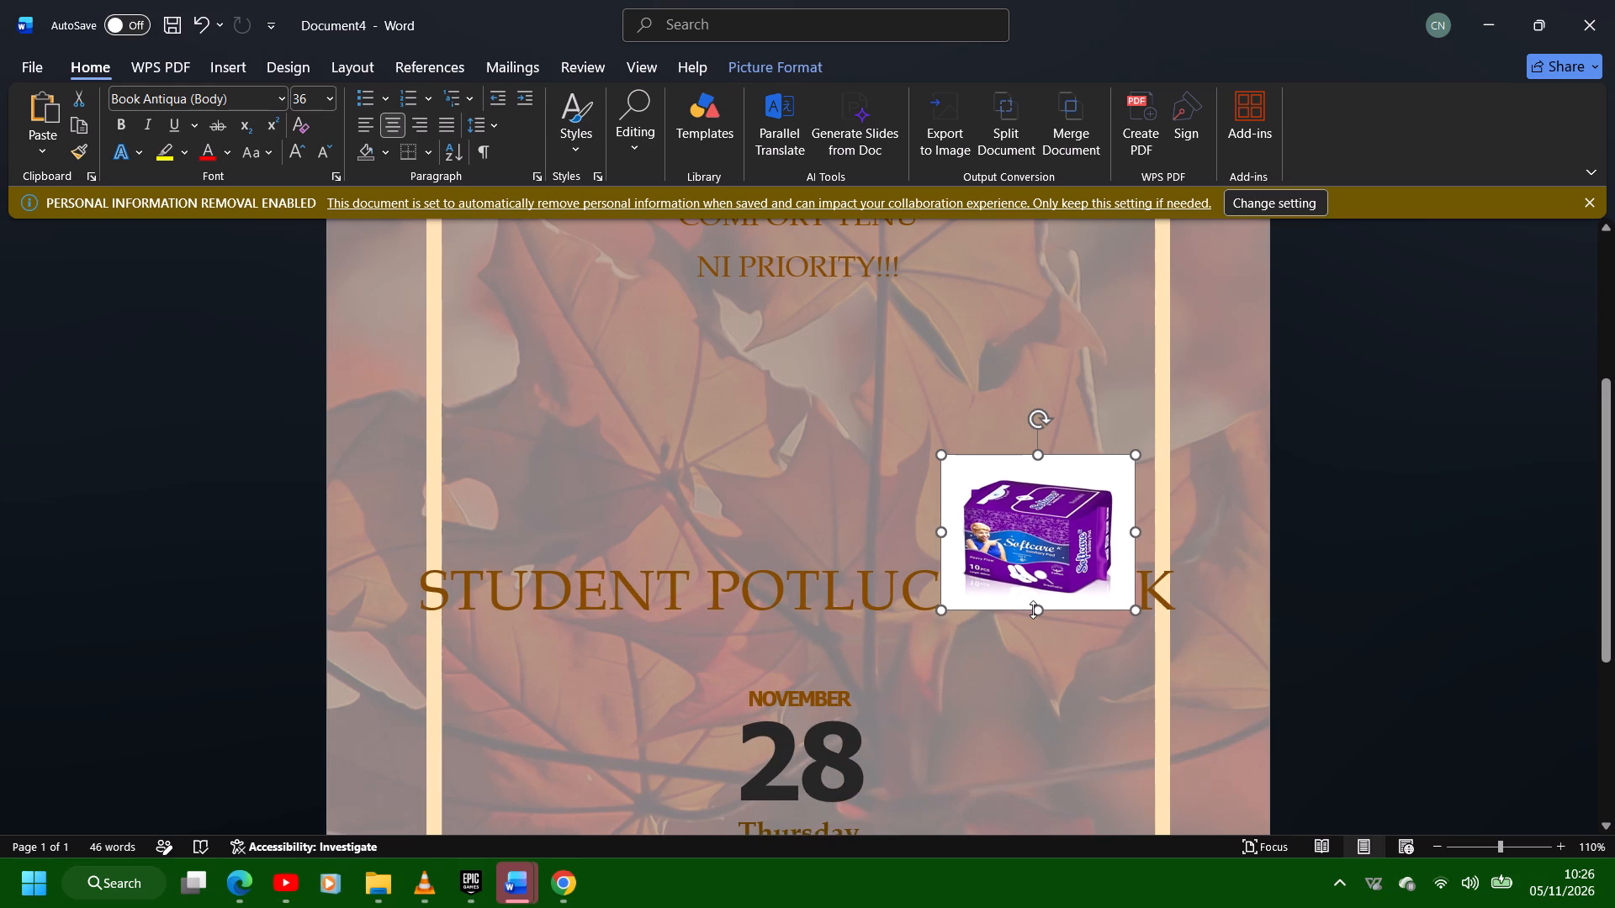
# Move the Softcare picture out of the "STUDENT POTLUCK" line to the large-font line directly above it.
pyautogui.click(958, 492)
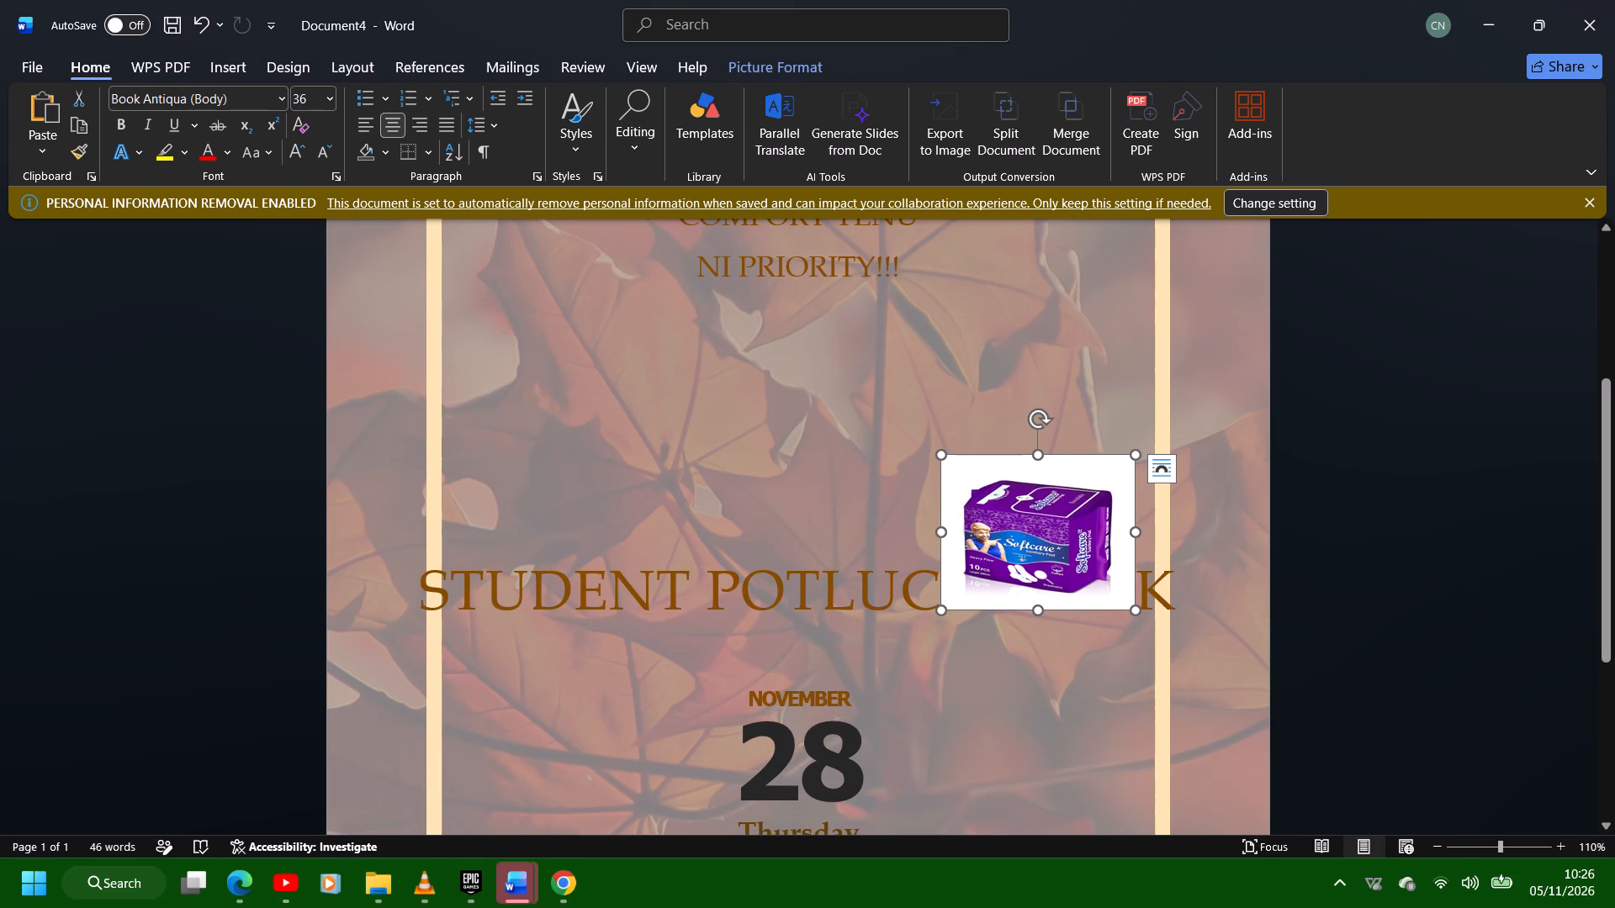
pyautogui.moveTo(989, 543); pyautogui.dragTo(961, 506, button='right')
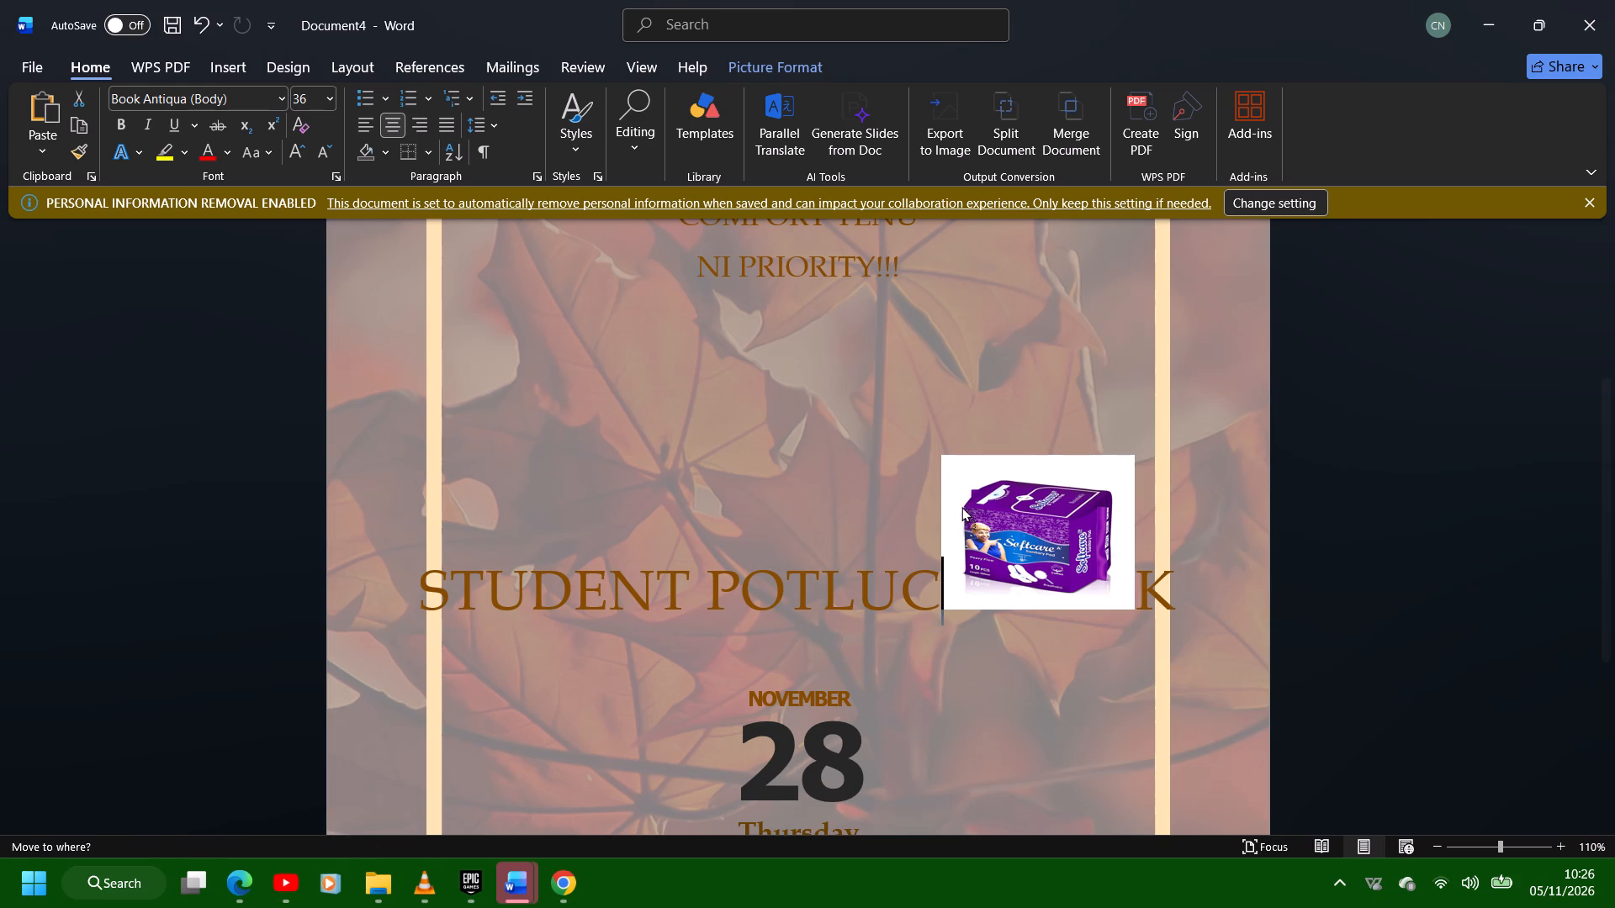
pyautogui.moveTo(961, 506); pyautogui.dragTo(922, 447, button='right')
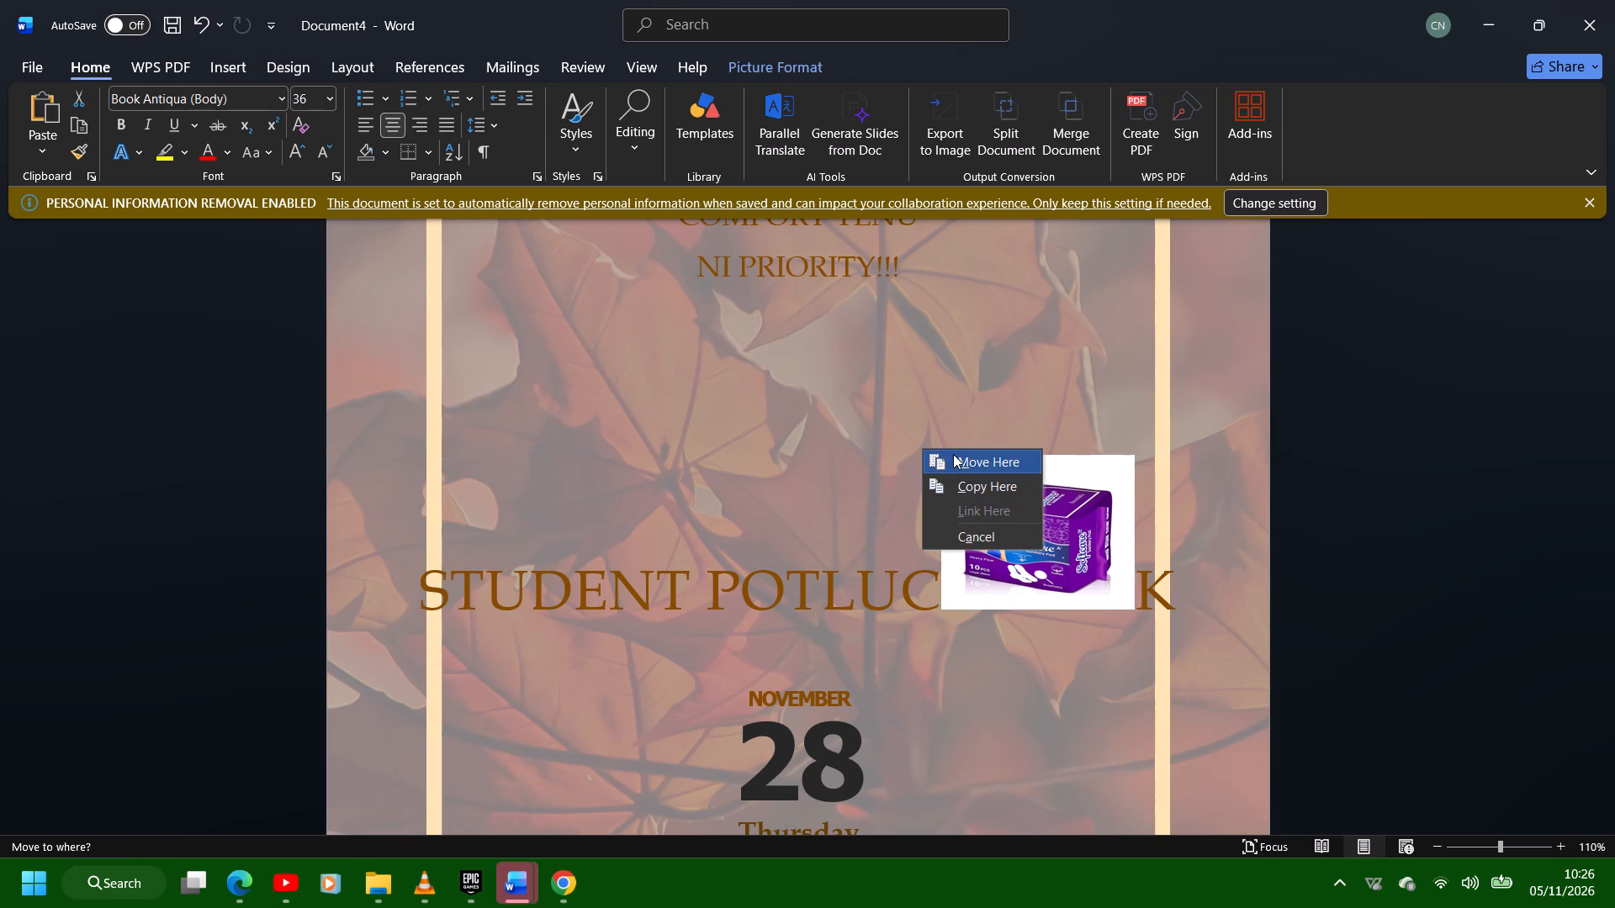
pyautogui.click(953, 456)
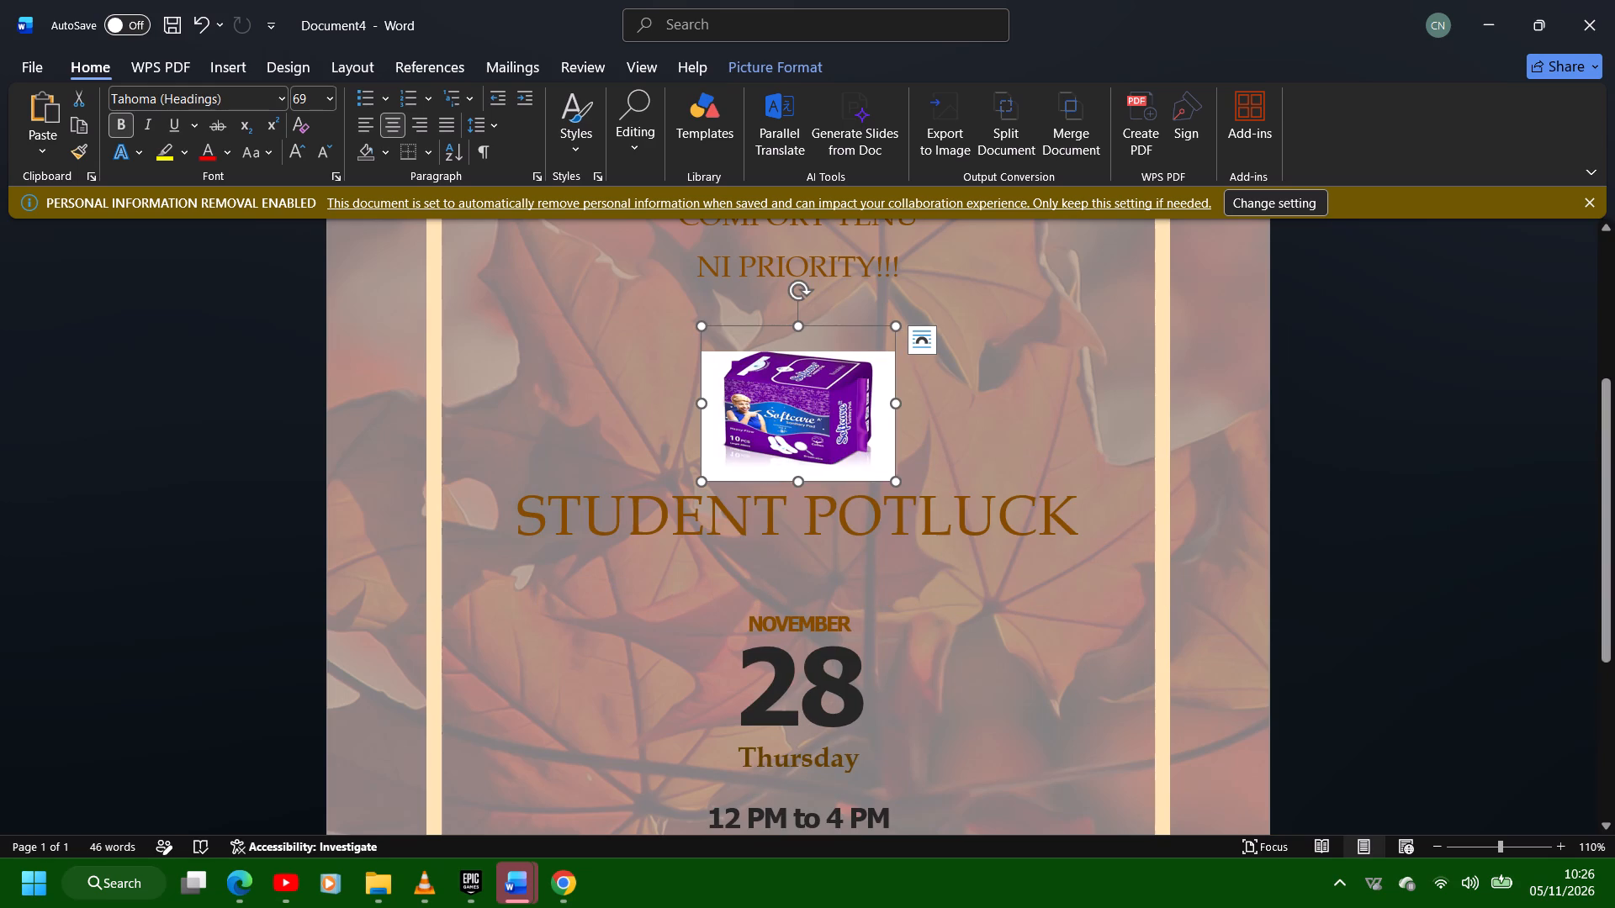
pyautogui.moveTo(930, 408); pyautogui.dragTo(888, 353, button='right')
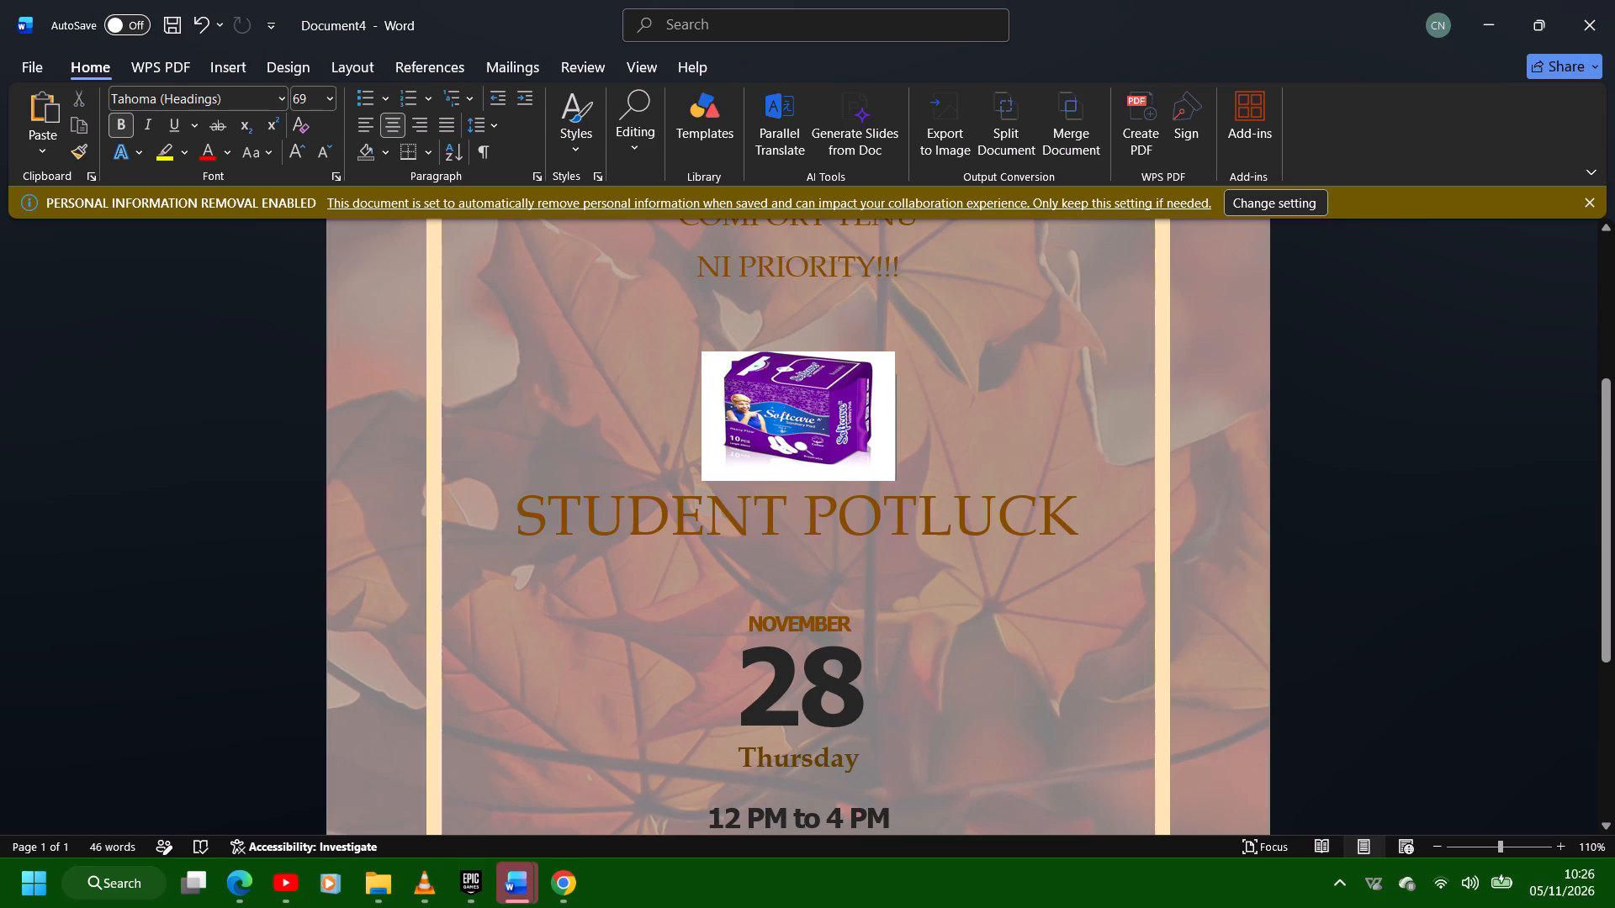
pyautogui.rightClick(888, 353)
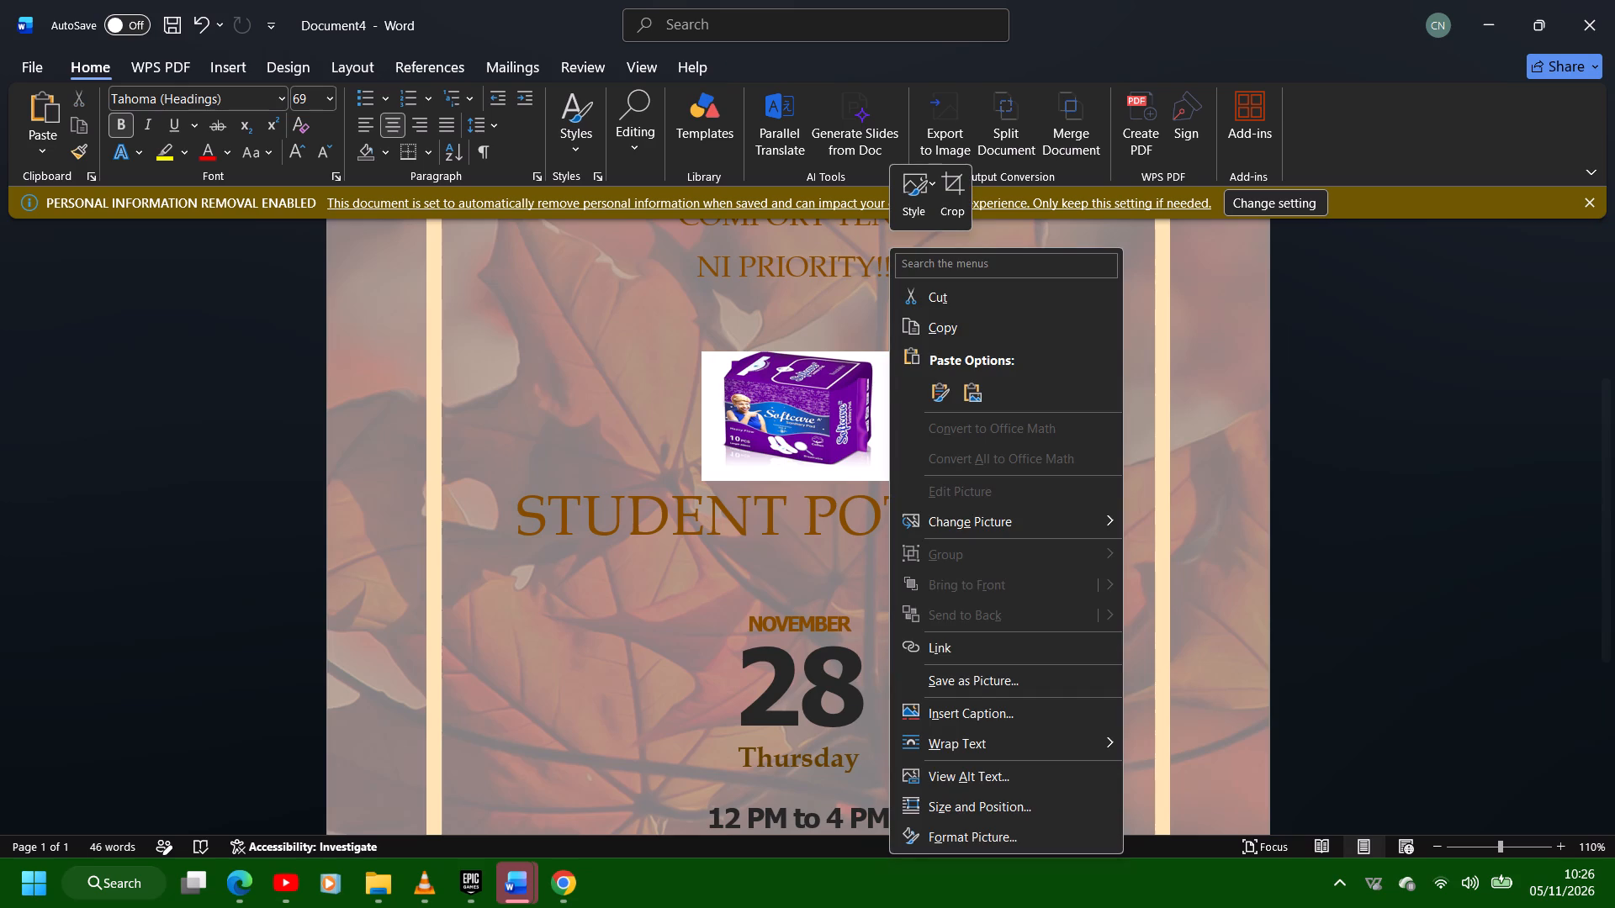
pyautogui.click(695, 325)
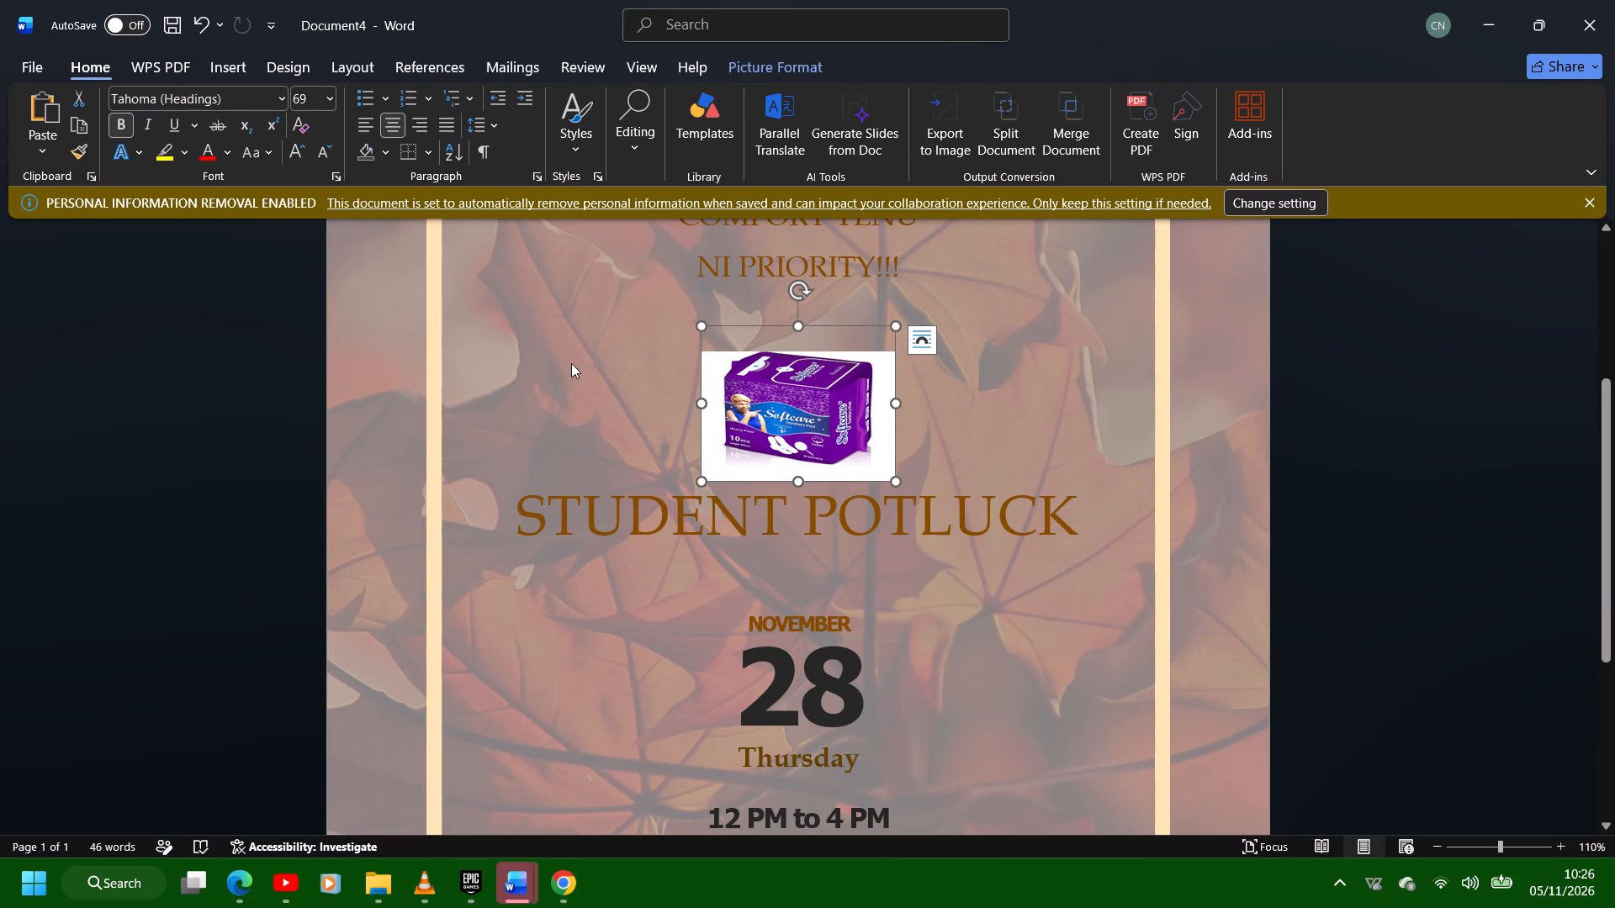
# Narrow the Softcare picture from its side to about 4 cm wide, keeping its height, and deselect it.
pyautogui.click(895, 405)
pyautogui.moveTo(895, 405); pyautogui.dragTo(867, 378, button='right')
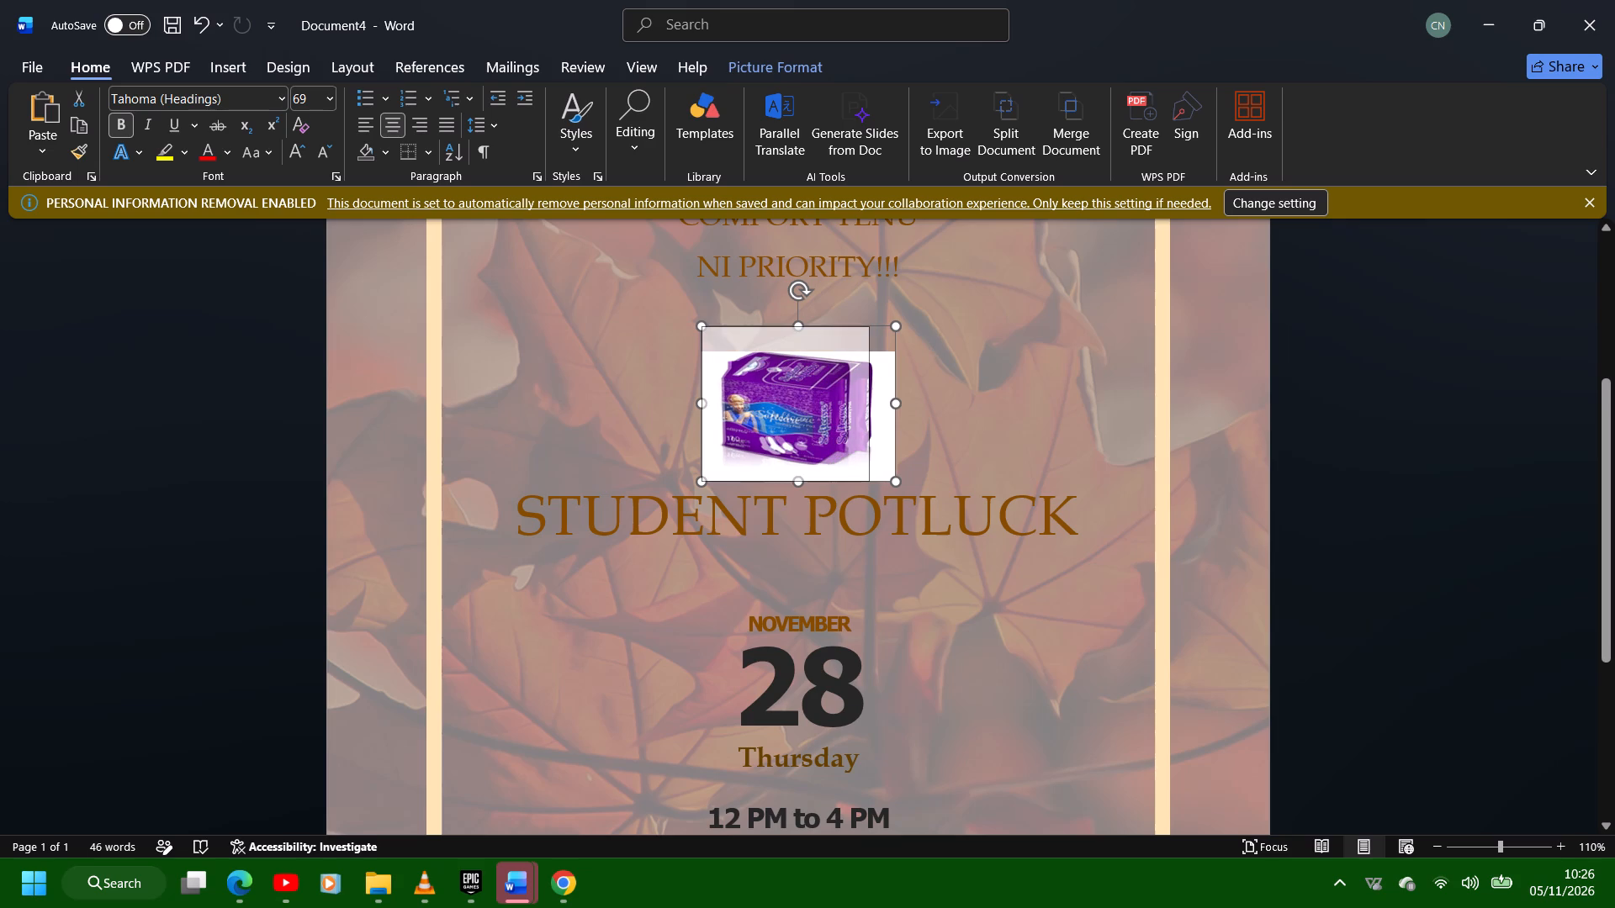
pyautogui.moveTo(867, 378); pyautogui.dragTo(878, 377, button='right')
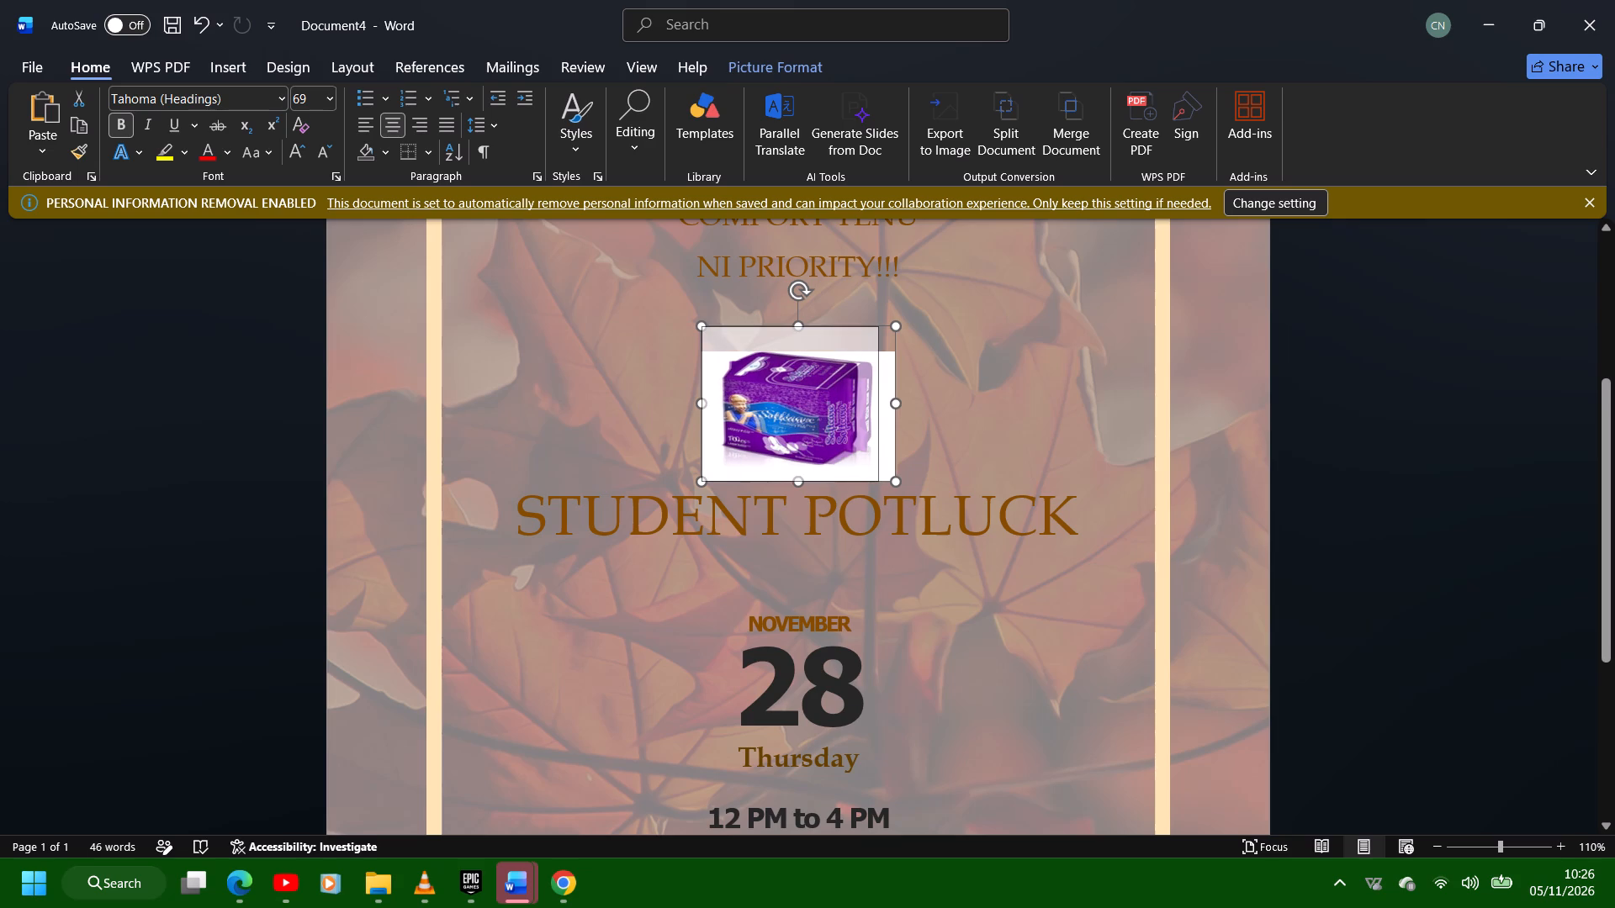
pyautogui.click(907, 360)
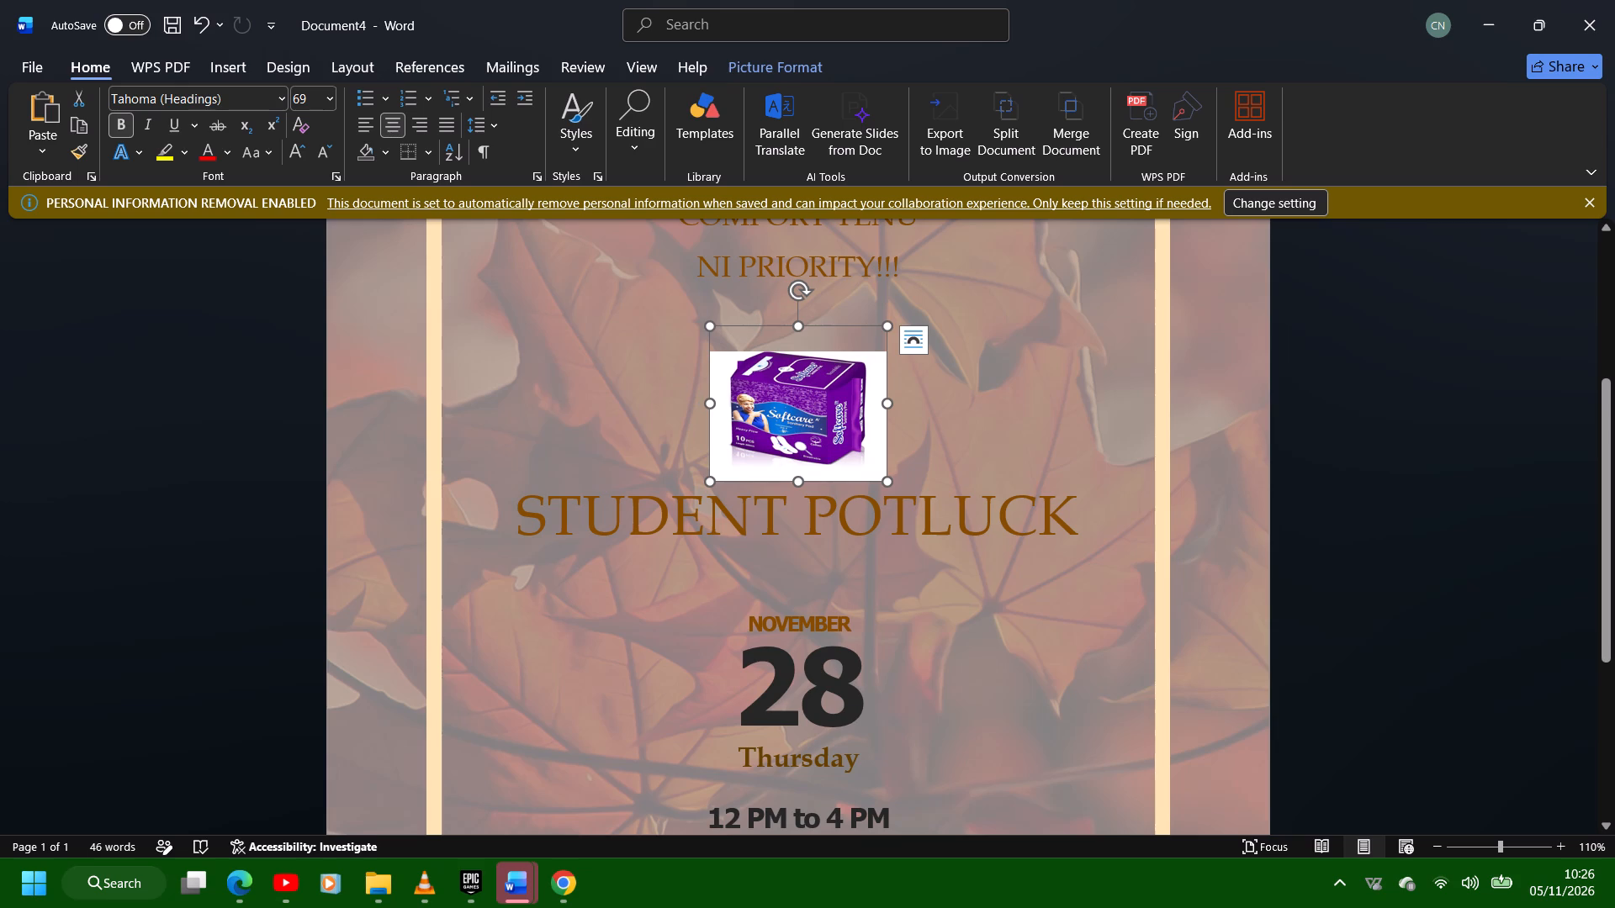
pyautogui.tripleClick(1020, 318)
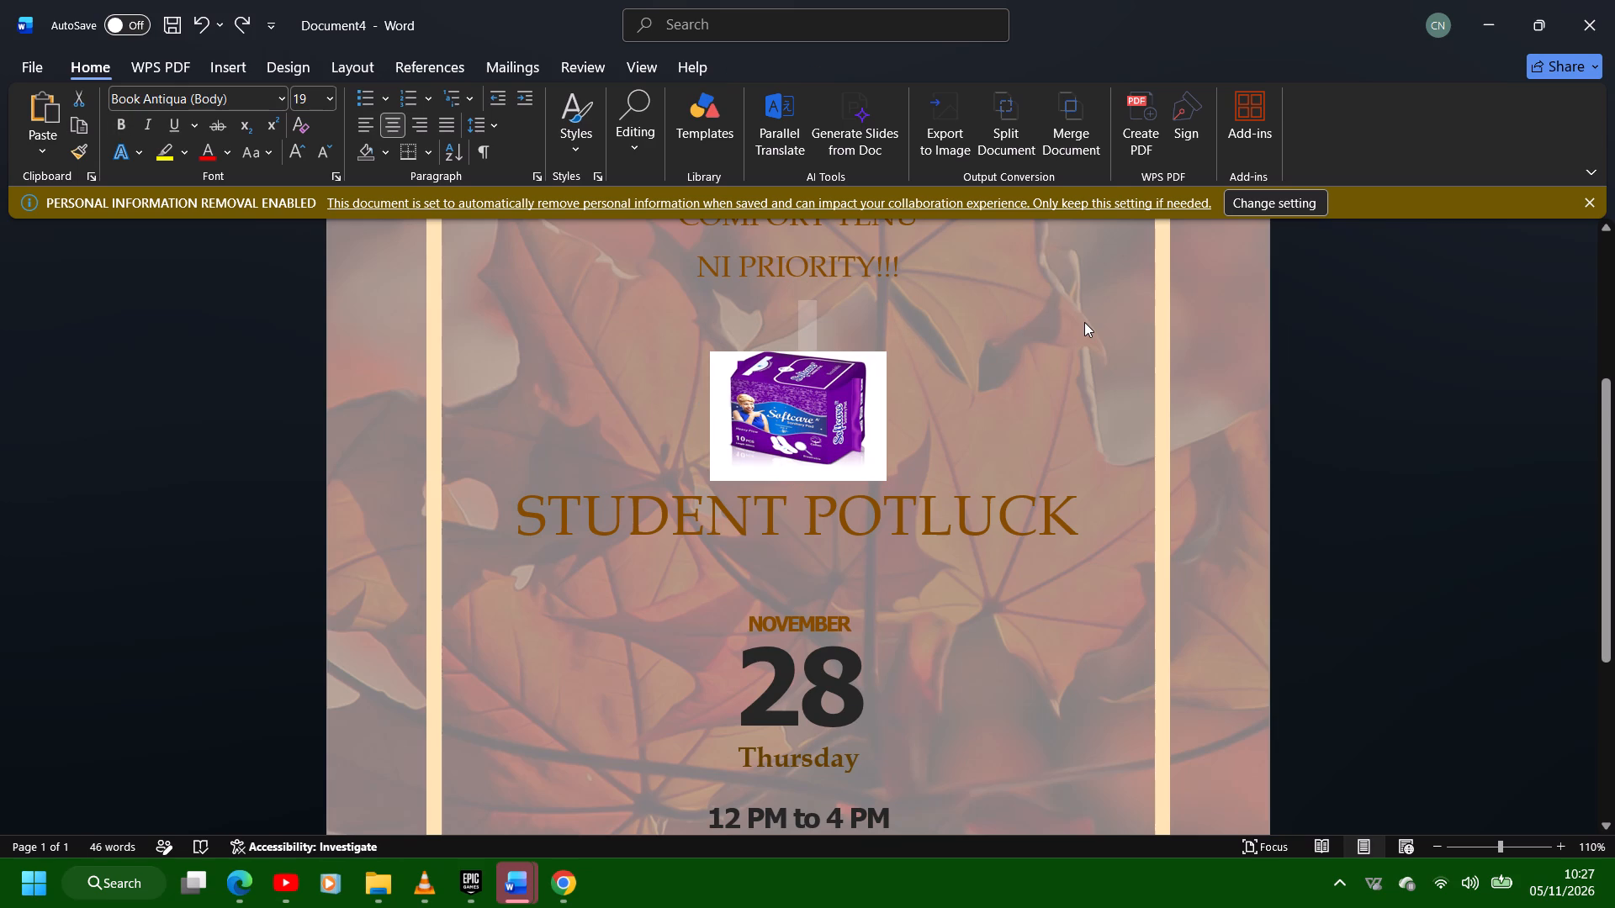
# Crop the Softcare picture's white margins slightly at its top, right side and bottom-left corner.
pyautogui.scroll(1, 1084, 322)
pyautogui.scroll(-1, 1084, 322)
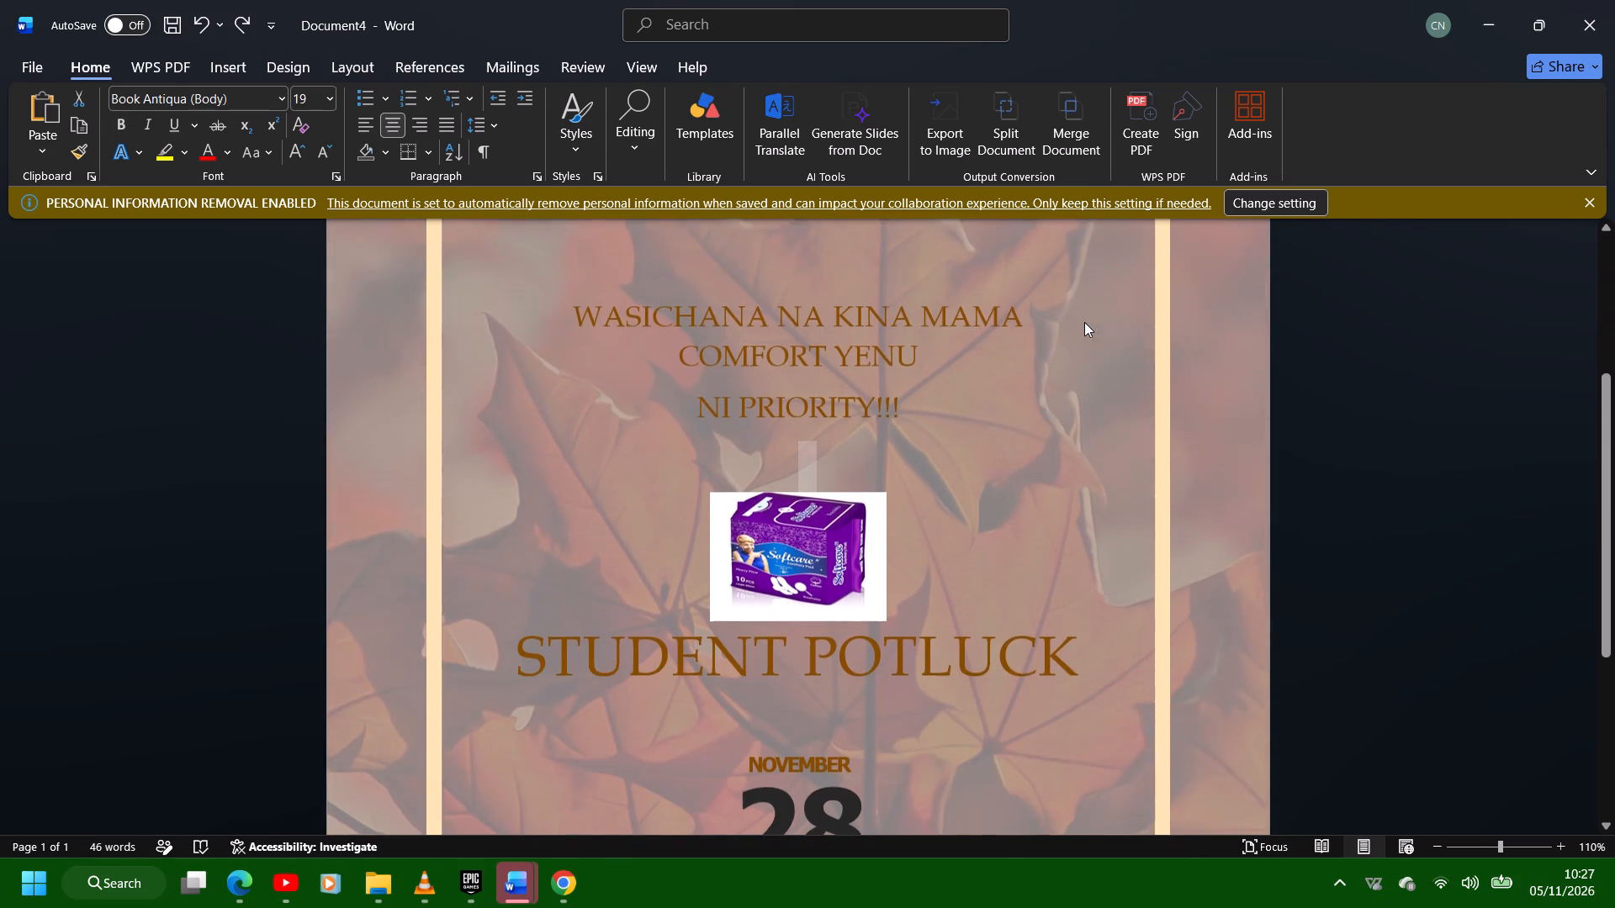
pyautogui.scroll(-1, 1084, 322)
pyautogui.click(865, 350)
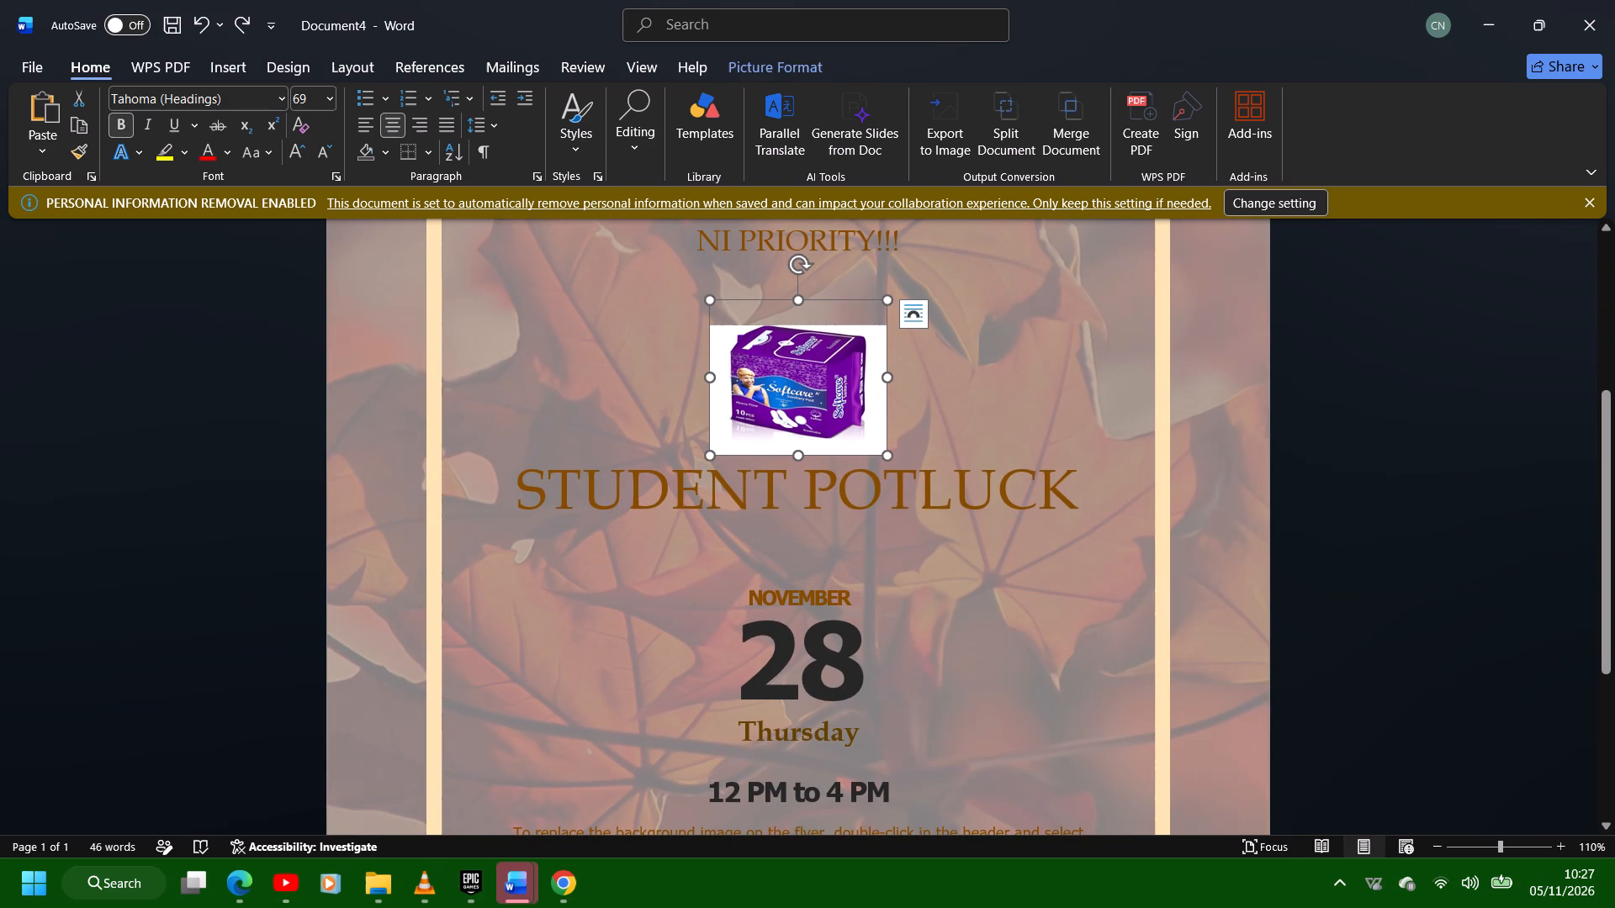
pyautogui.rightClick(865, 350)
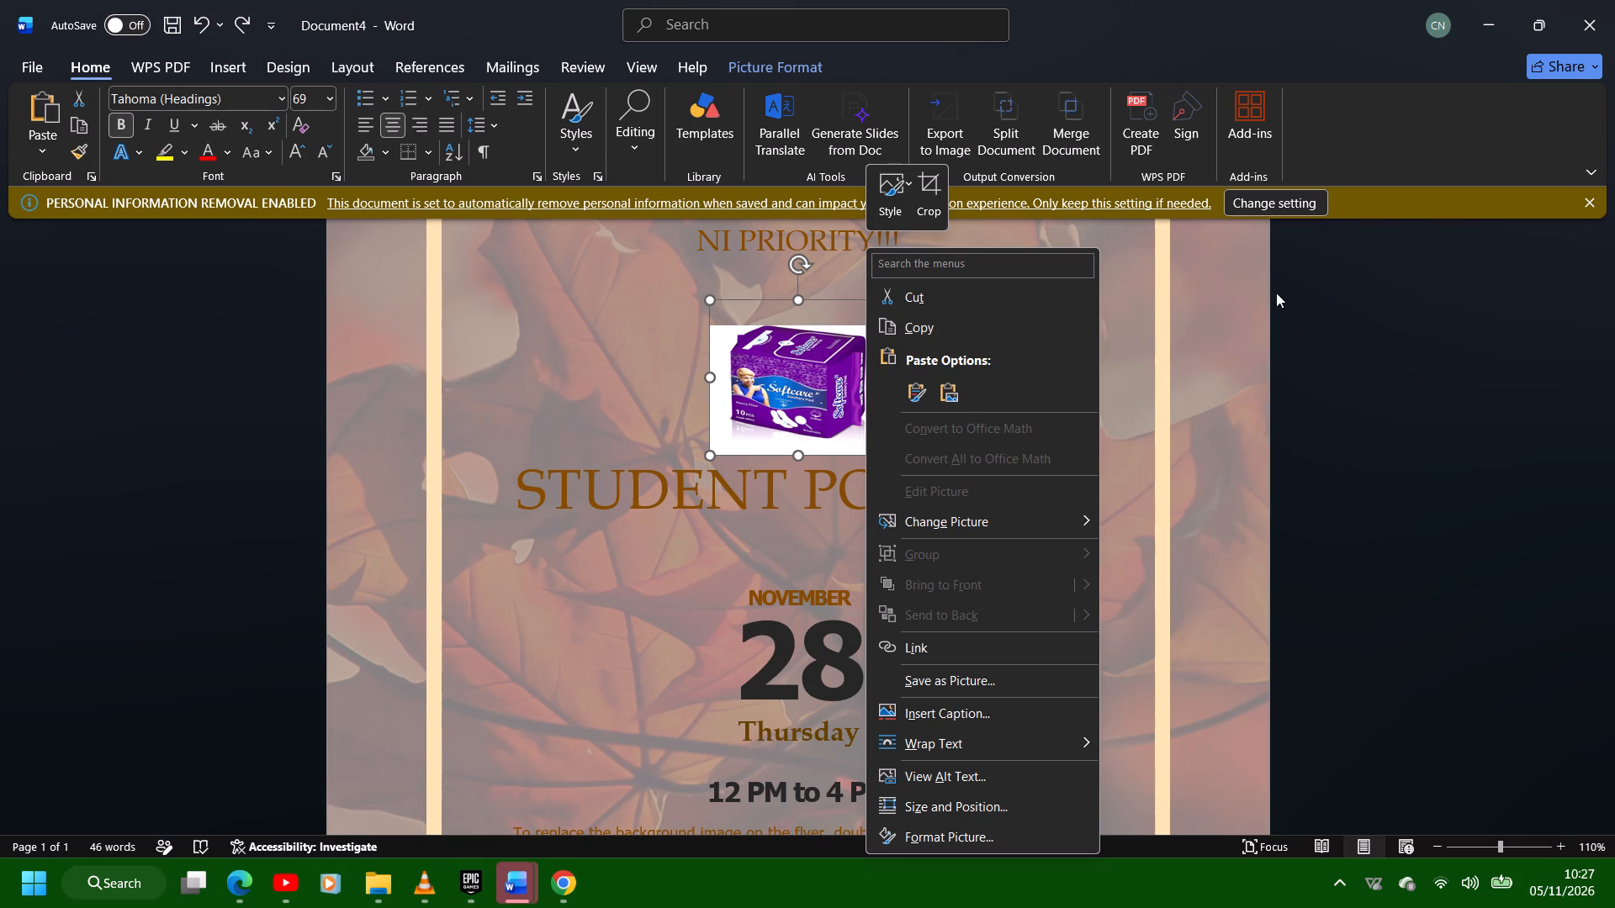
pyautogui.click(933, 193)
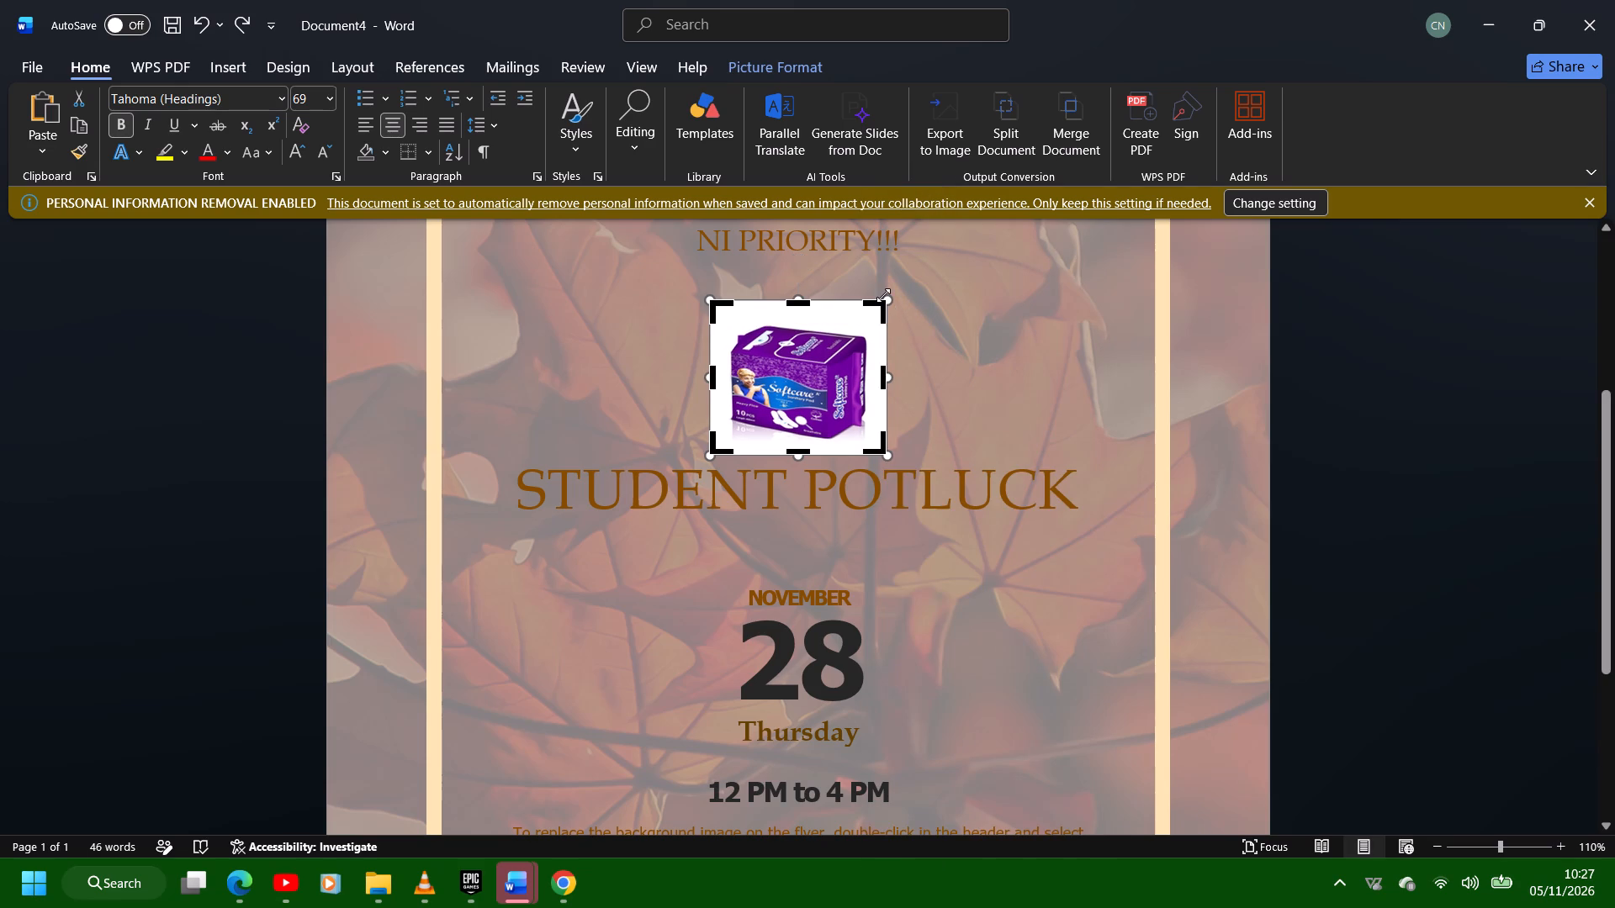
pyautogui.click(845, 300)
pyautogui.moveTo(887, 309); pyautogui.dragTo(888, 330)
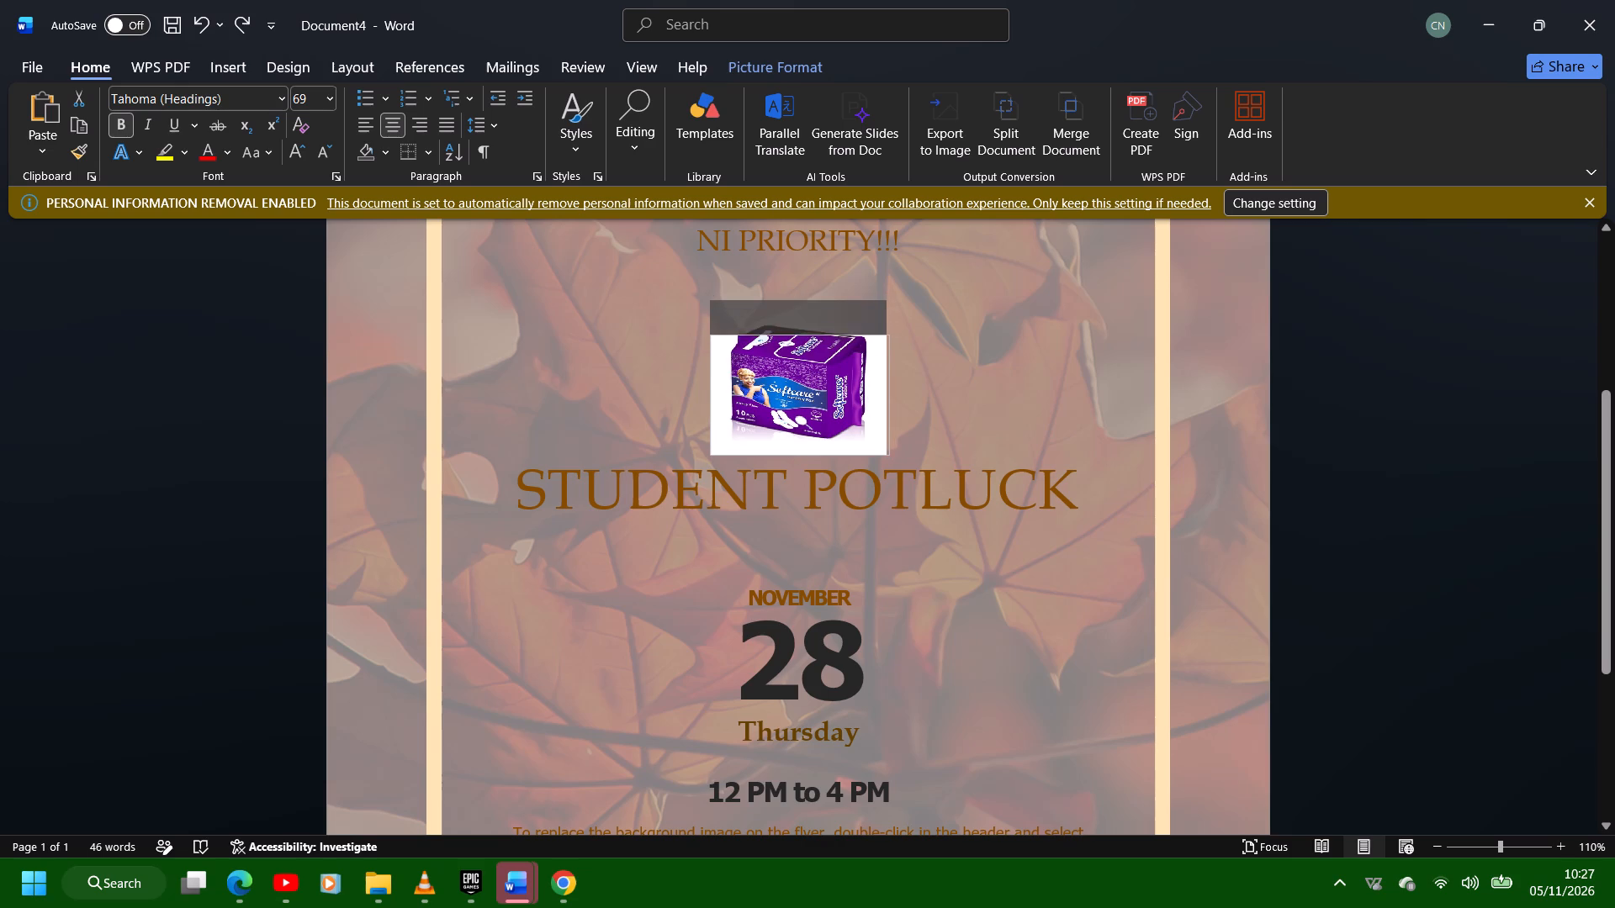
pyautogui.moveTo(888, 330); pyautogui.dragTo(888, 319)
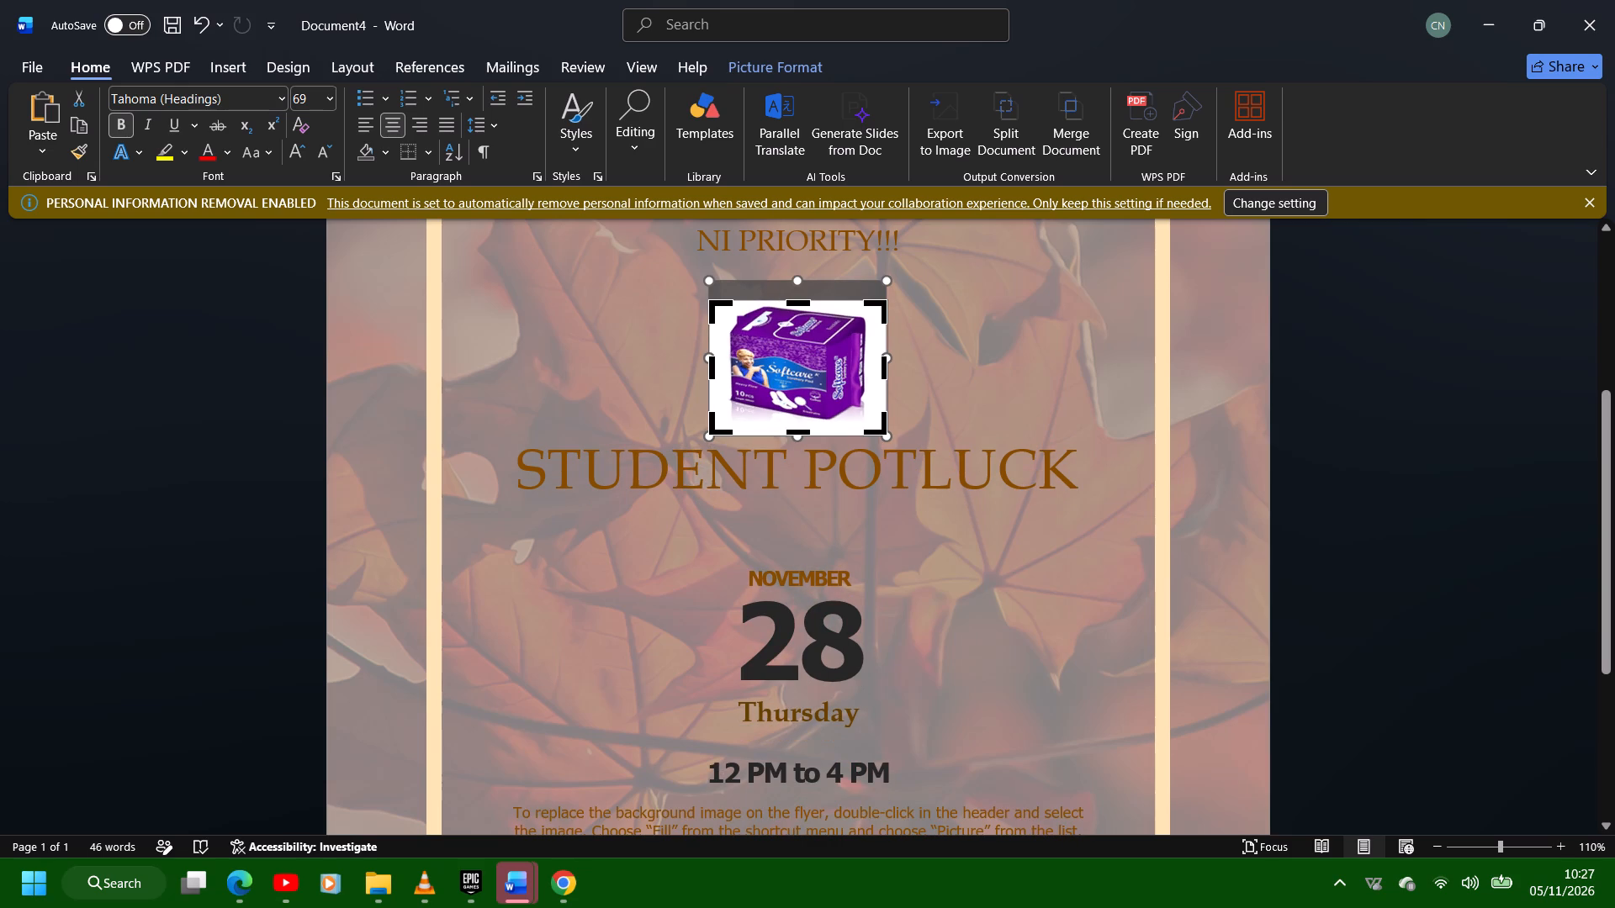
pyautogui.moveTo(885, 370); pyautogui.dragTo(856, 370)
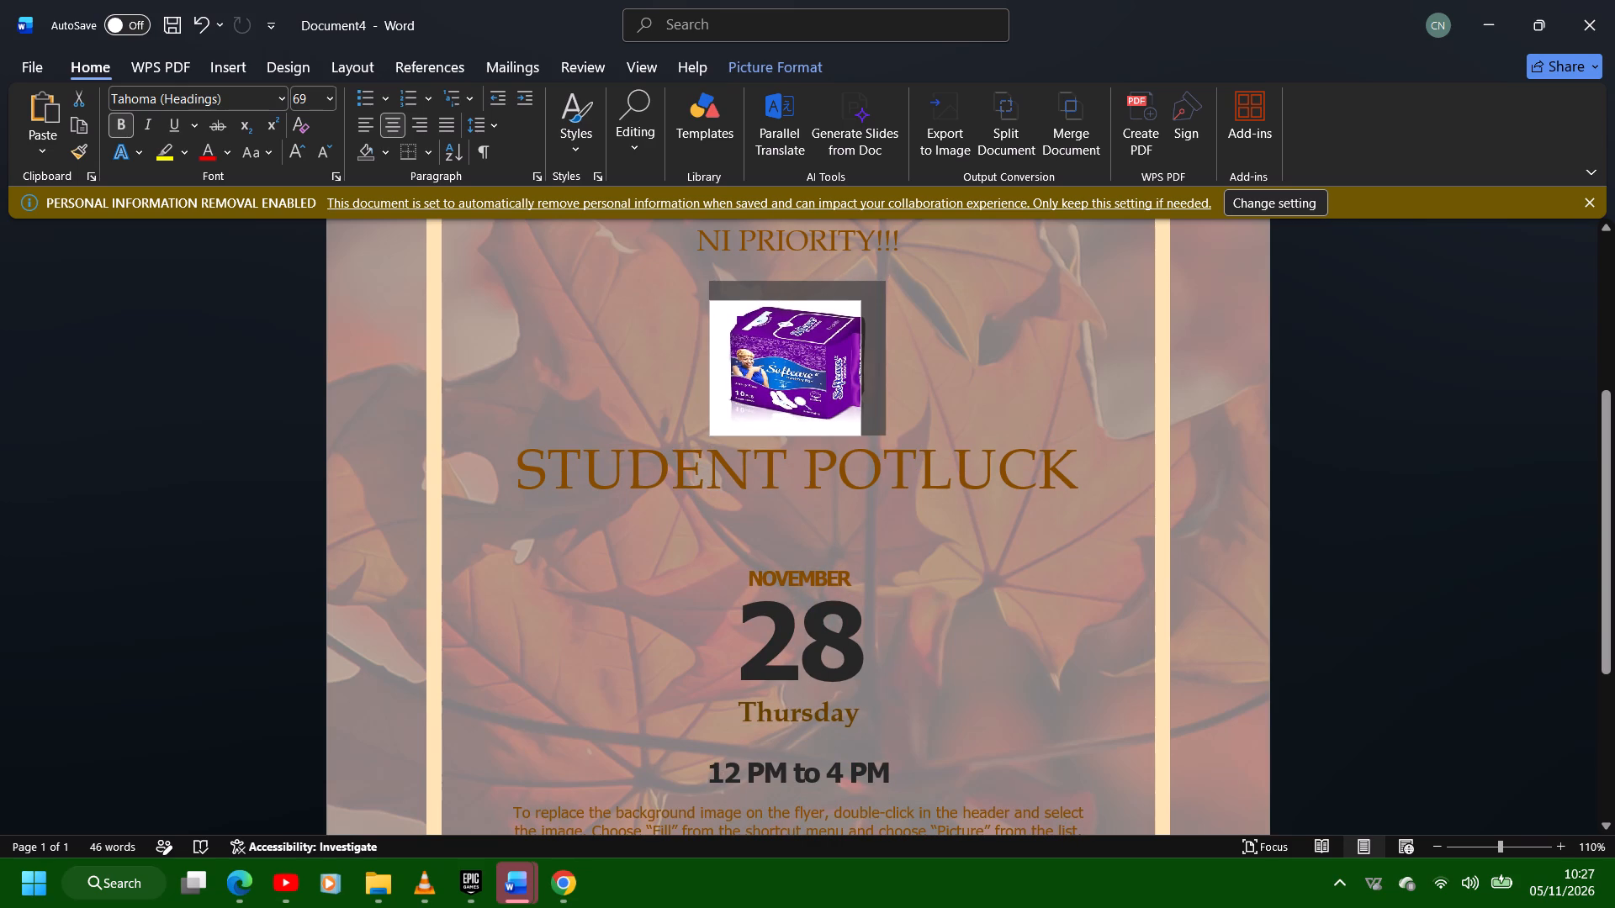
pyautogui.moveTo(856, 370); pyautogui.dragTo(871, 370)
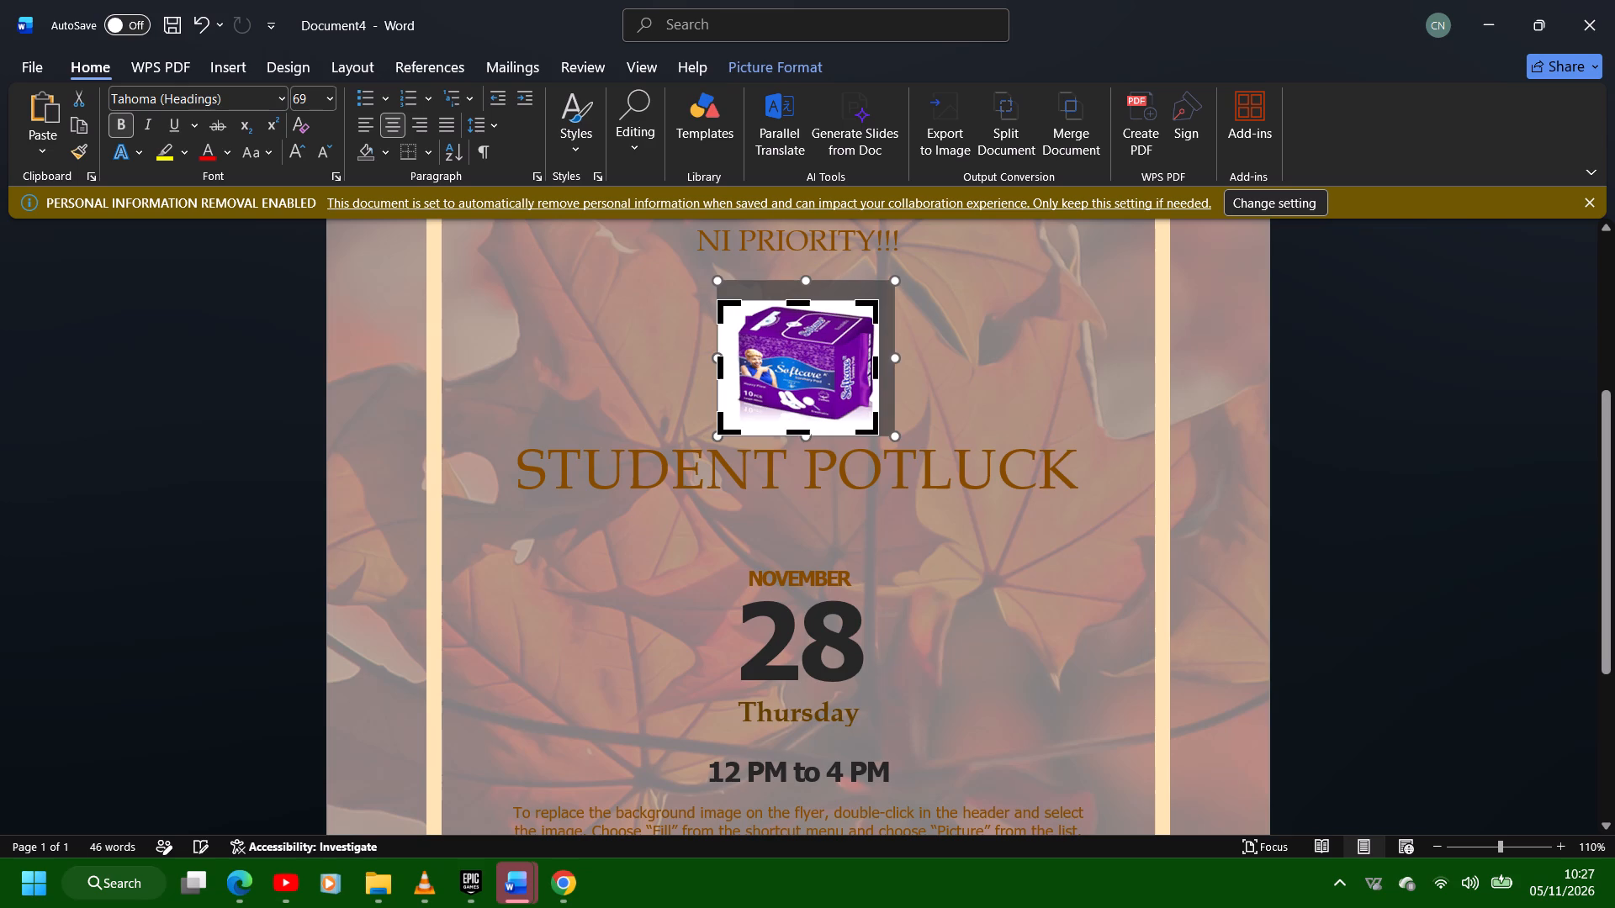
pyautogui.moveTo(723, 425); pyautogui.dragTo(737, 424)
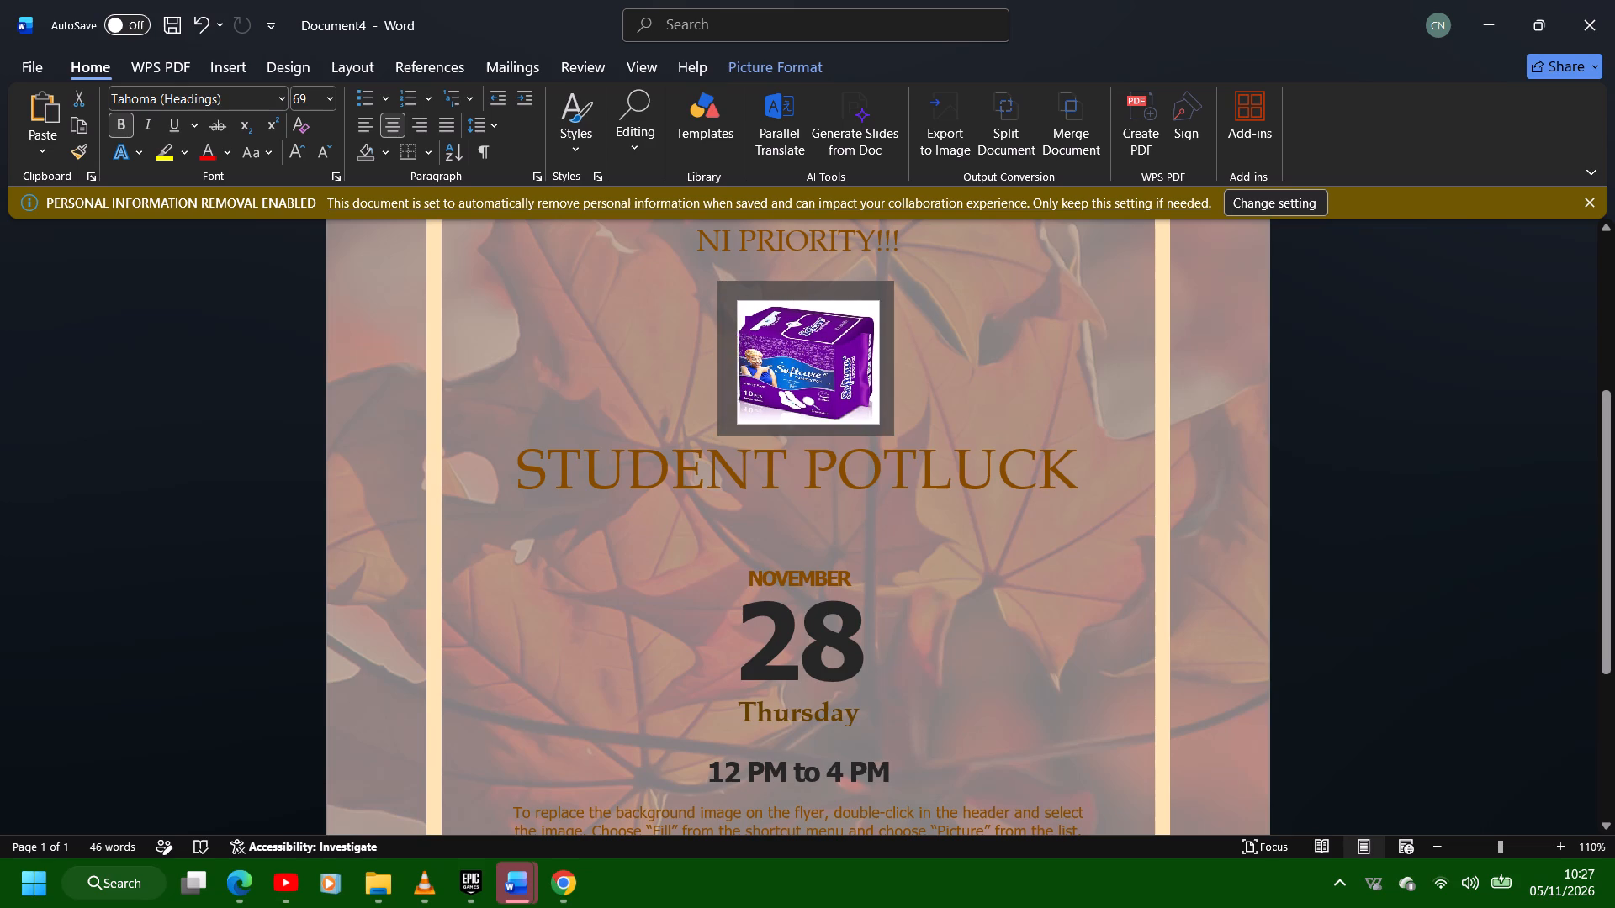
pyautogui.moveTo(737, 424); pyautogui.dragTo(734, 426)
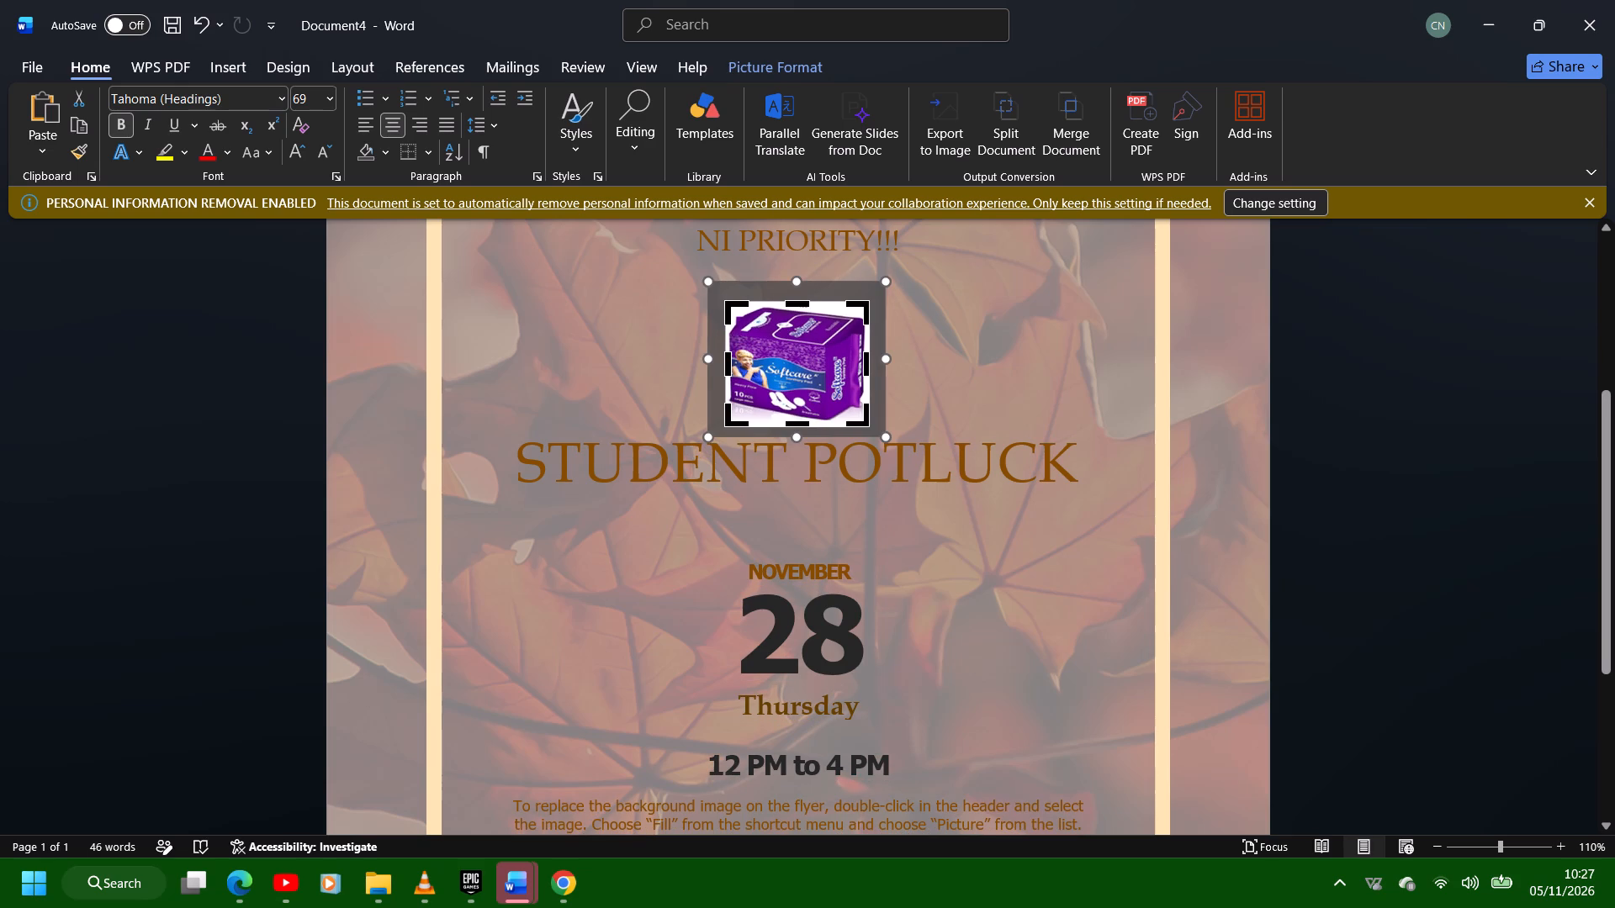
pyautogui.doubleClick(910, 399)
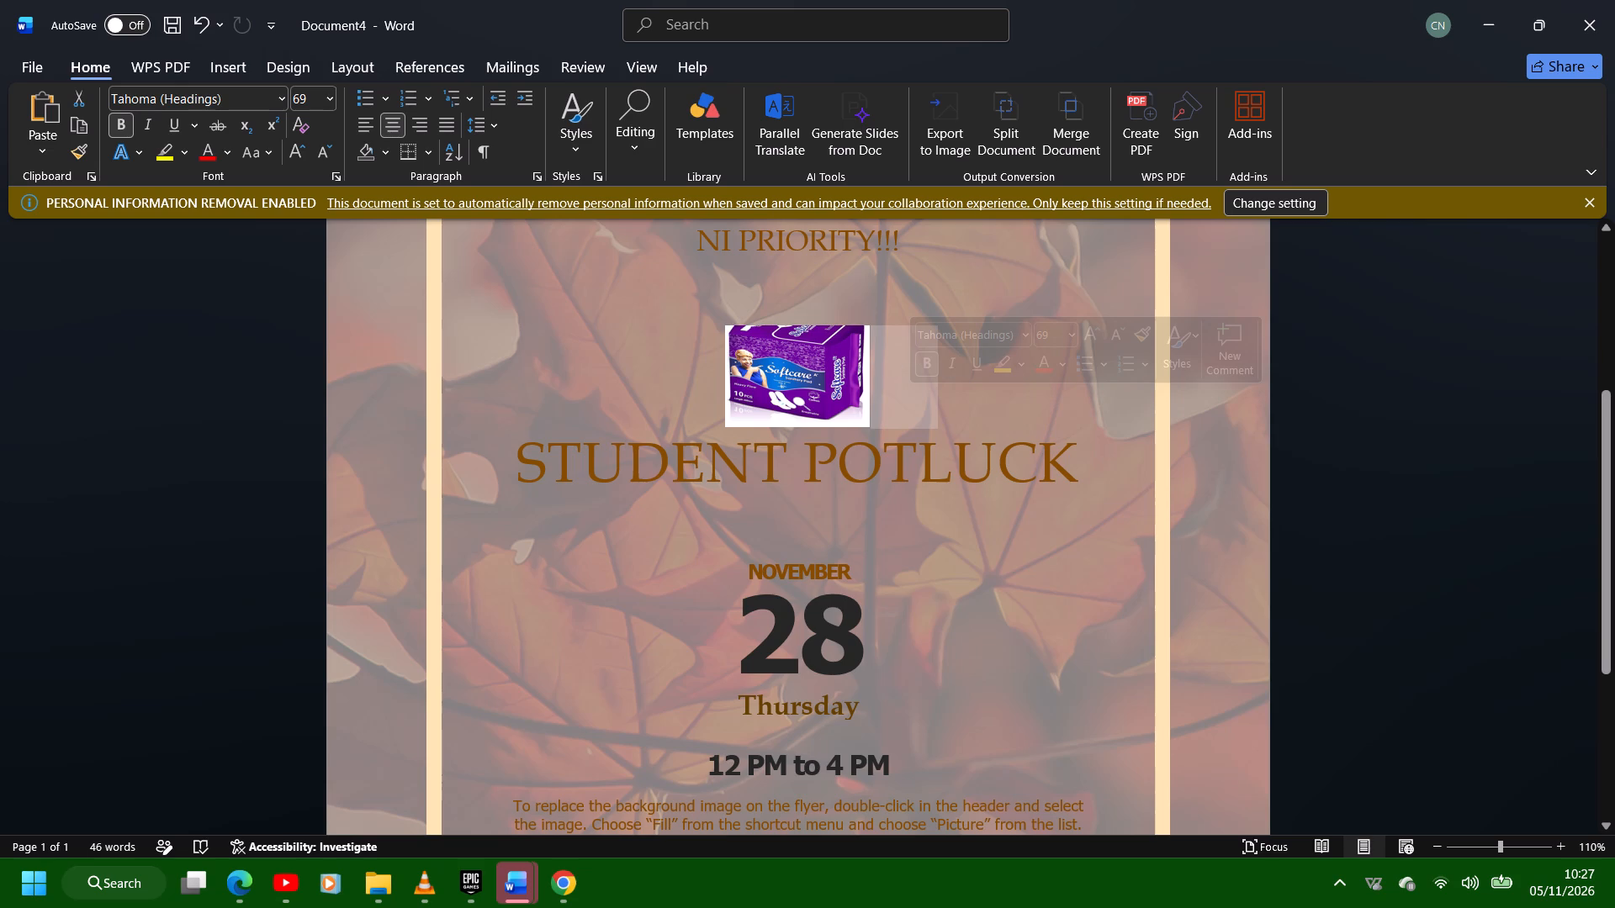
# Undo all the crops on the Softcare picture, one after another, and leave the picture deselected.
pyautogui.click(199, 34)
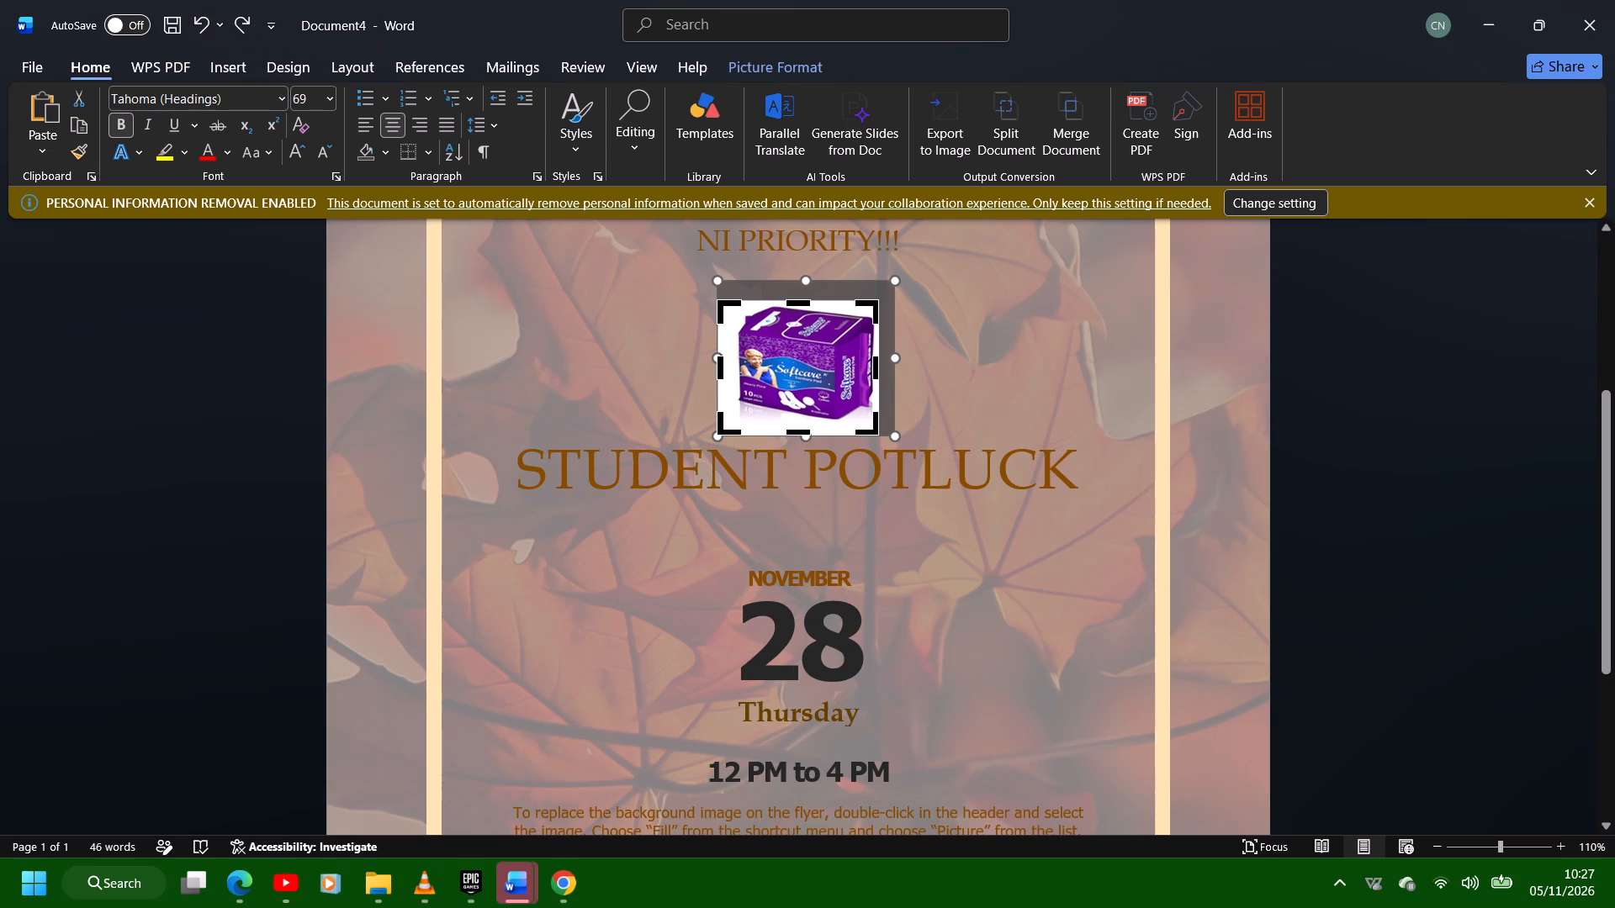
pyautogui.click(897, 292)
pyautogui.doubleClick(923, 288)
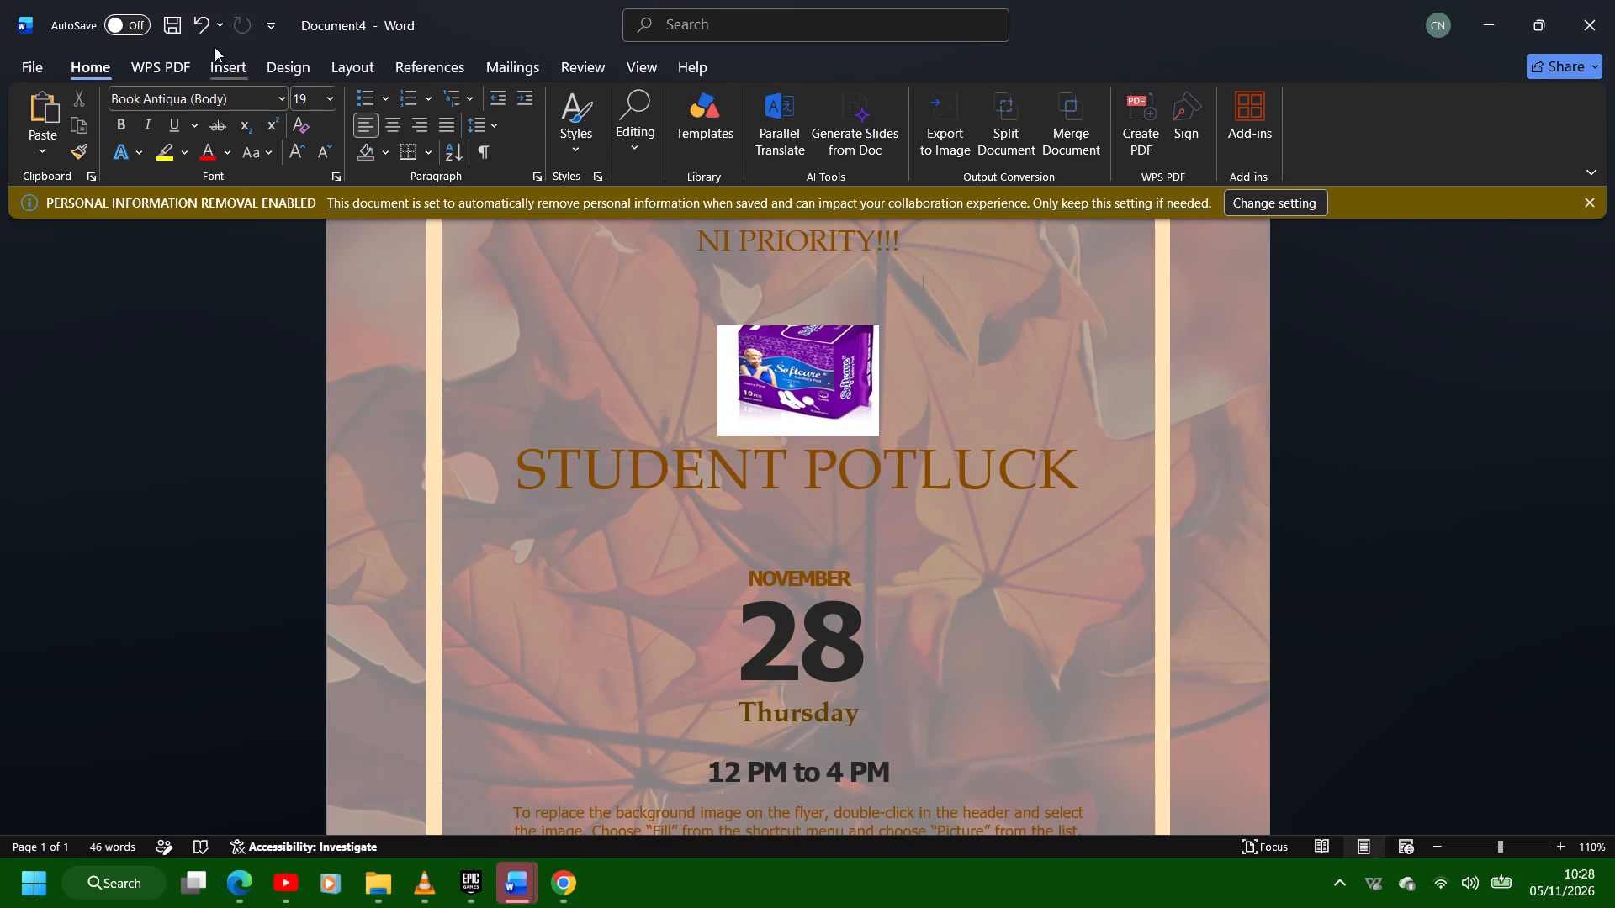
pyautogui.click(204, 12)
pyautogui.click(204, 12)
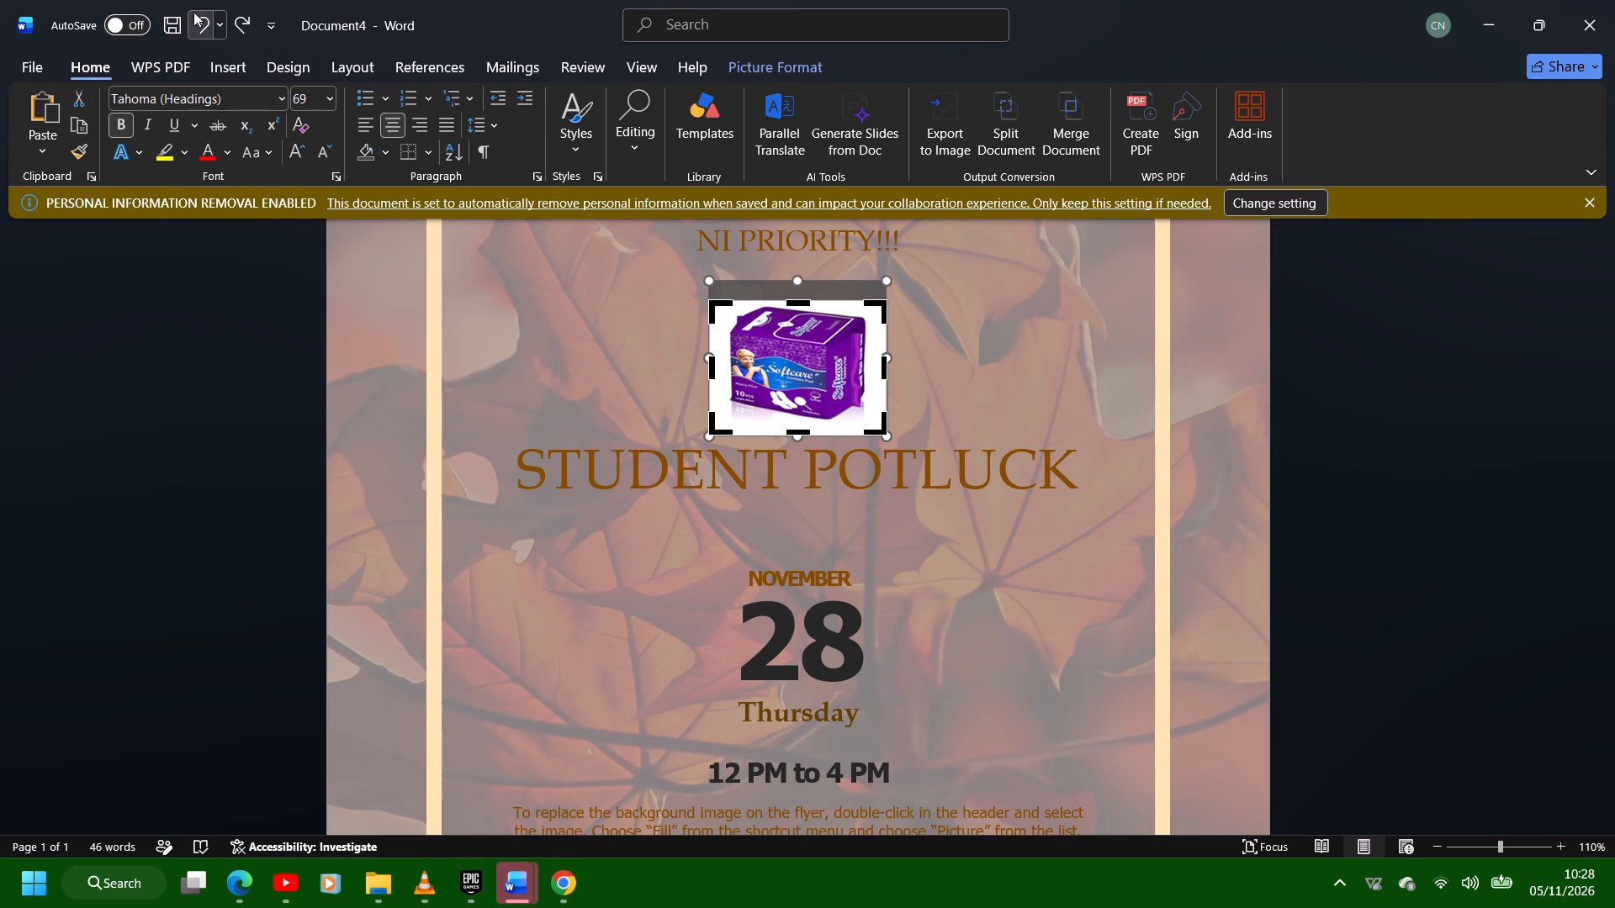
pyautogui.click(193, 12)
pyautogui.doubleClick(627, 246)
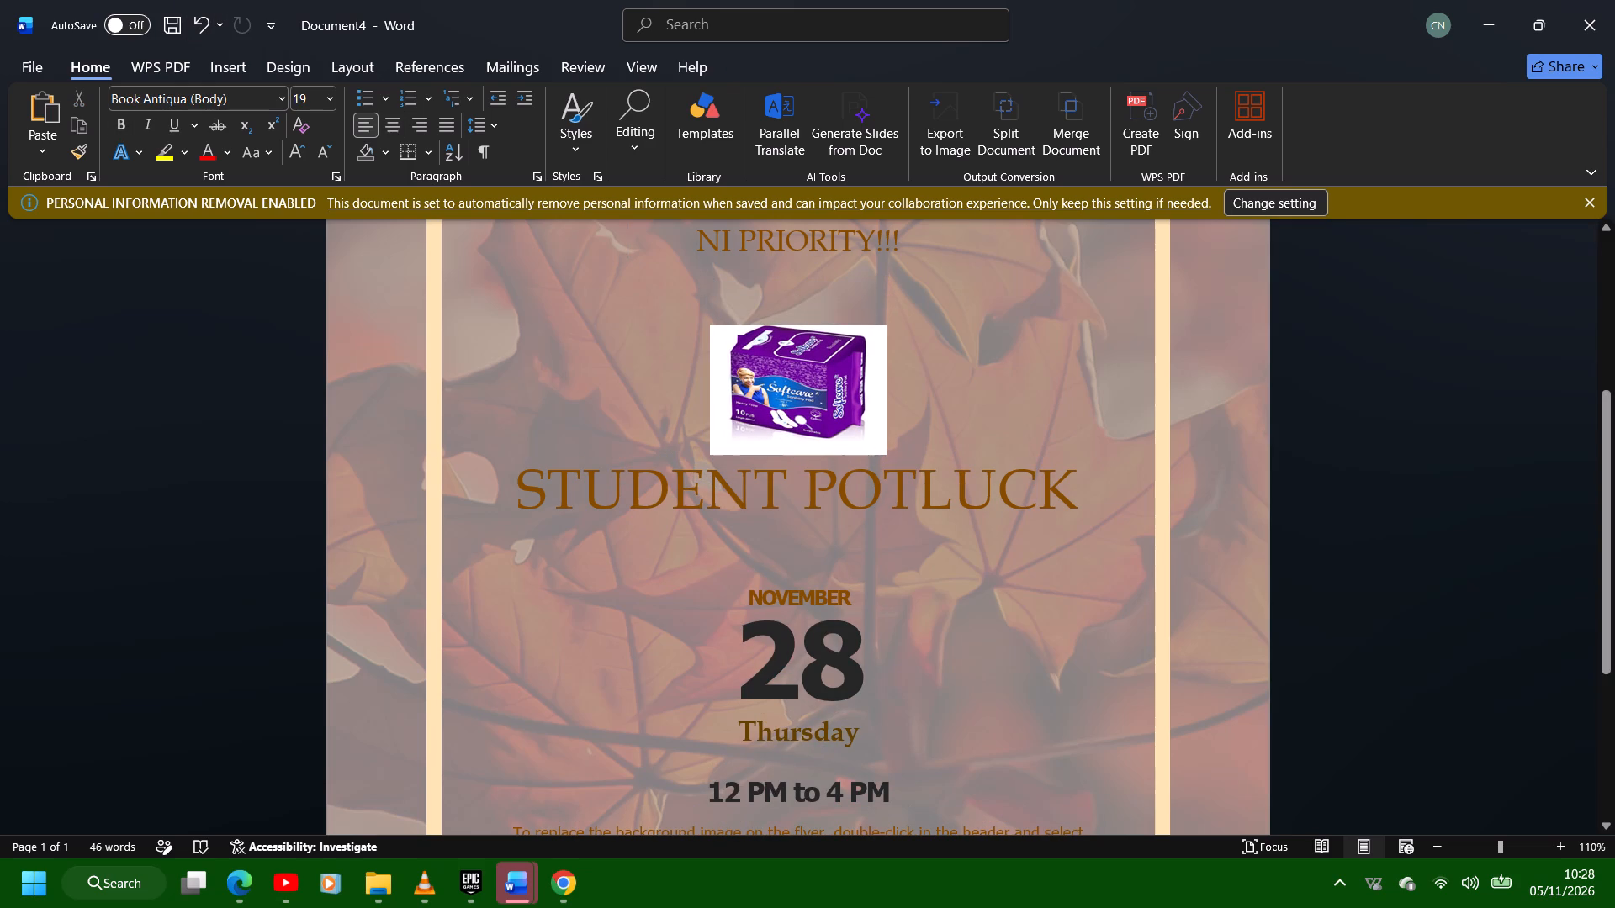
# Move the Softcare picture up to the line directly below "NI PRIORITY!!!".
pyautogui.tripleClick(829, 422)
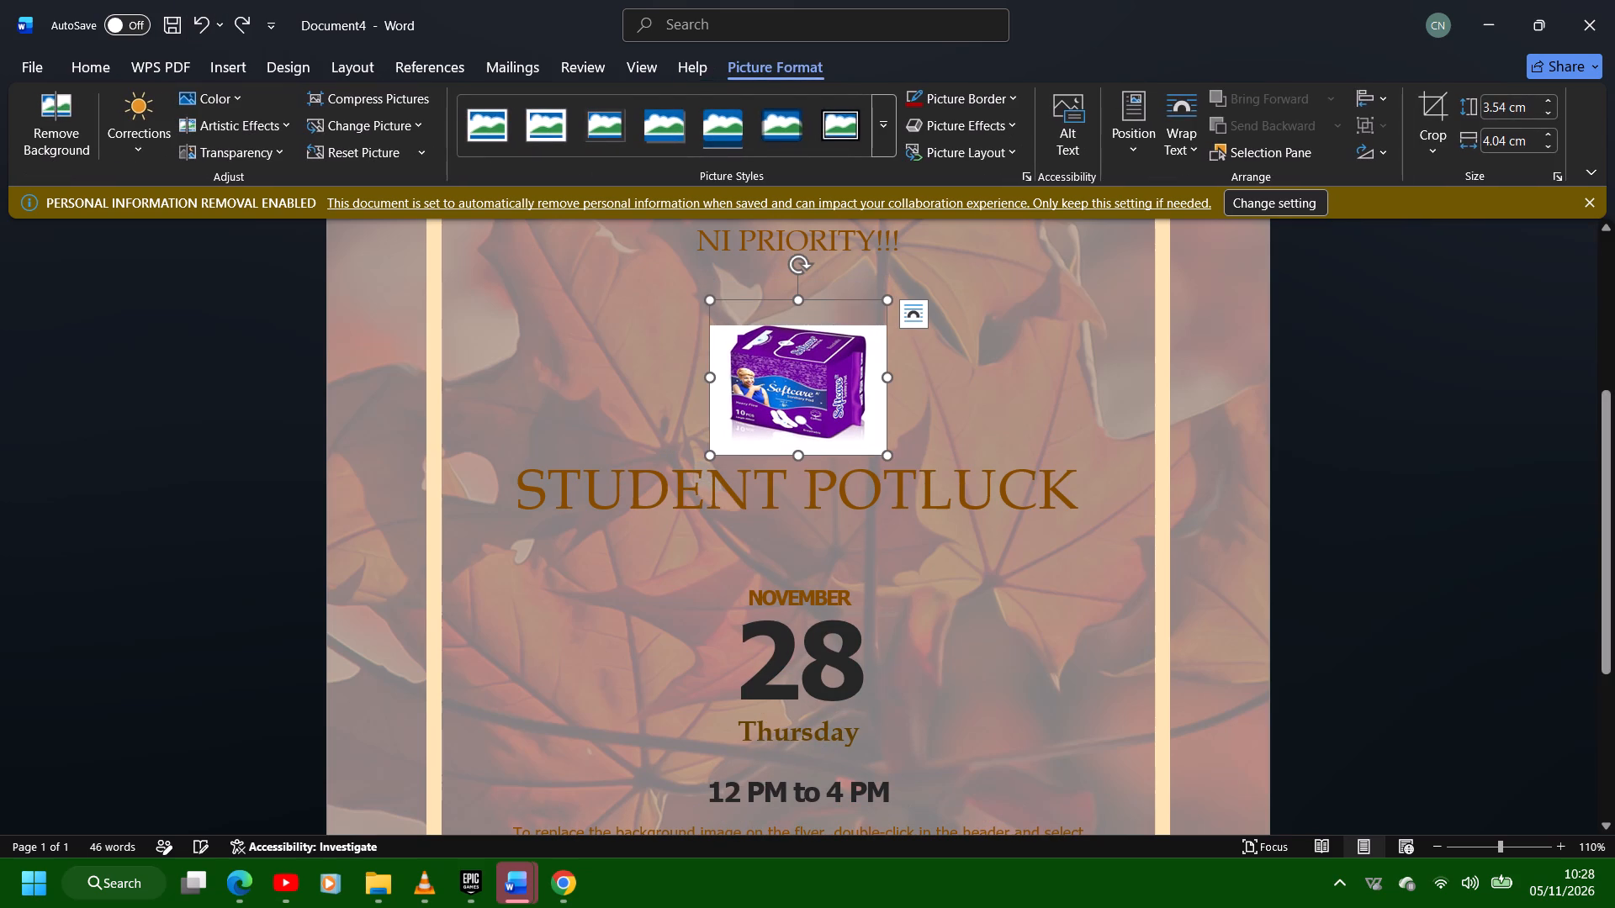
pyautogui.rightClick(829, 422)
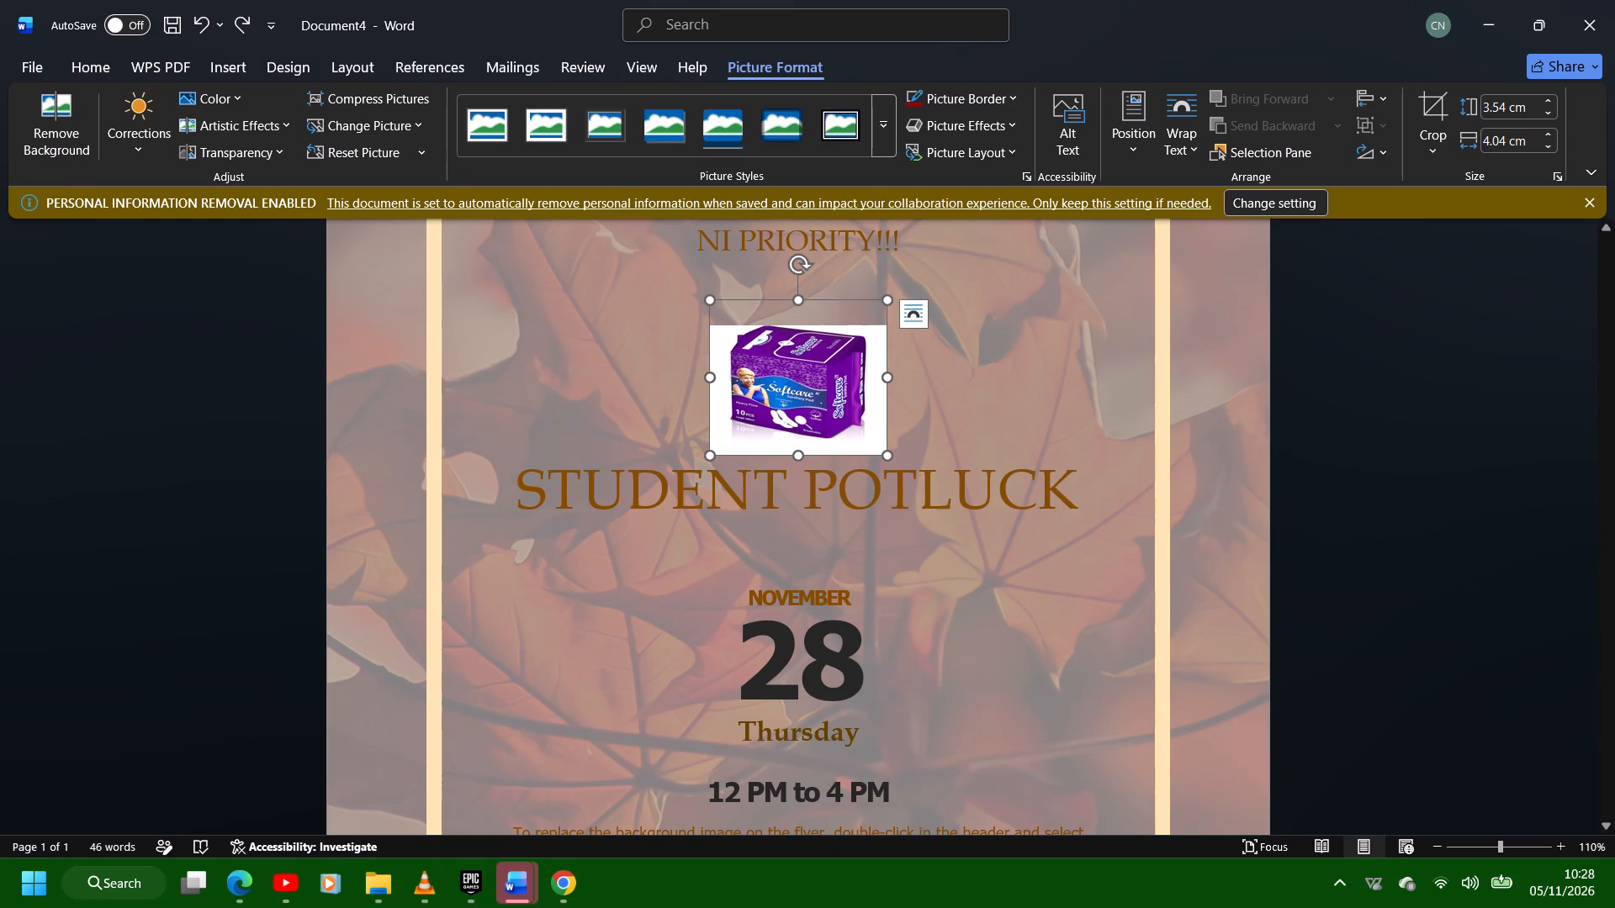
pyautogui.click(829, 422)
pyautogui.moveTo(874, 429); pyautogui.dragTo(966, 302, button='right')
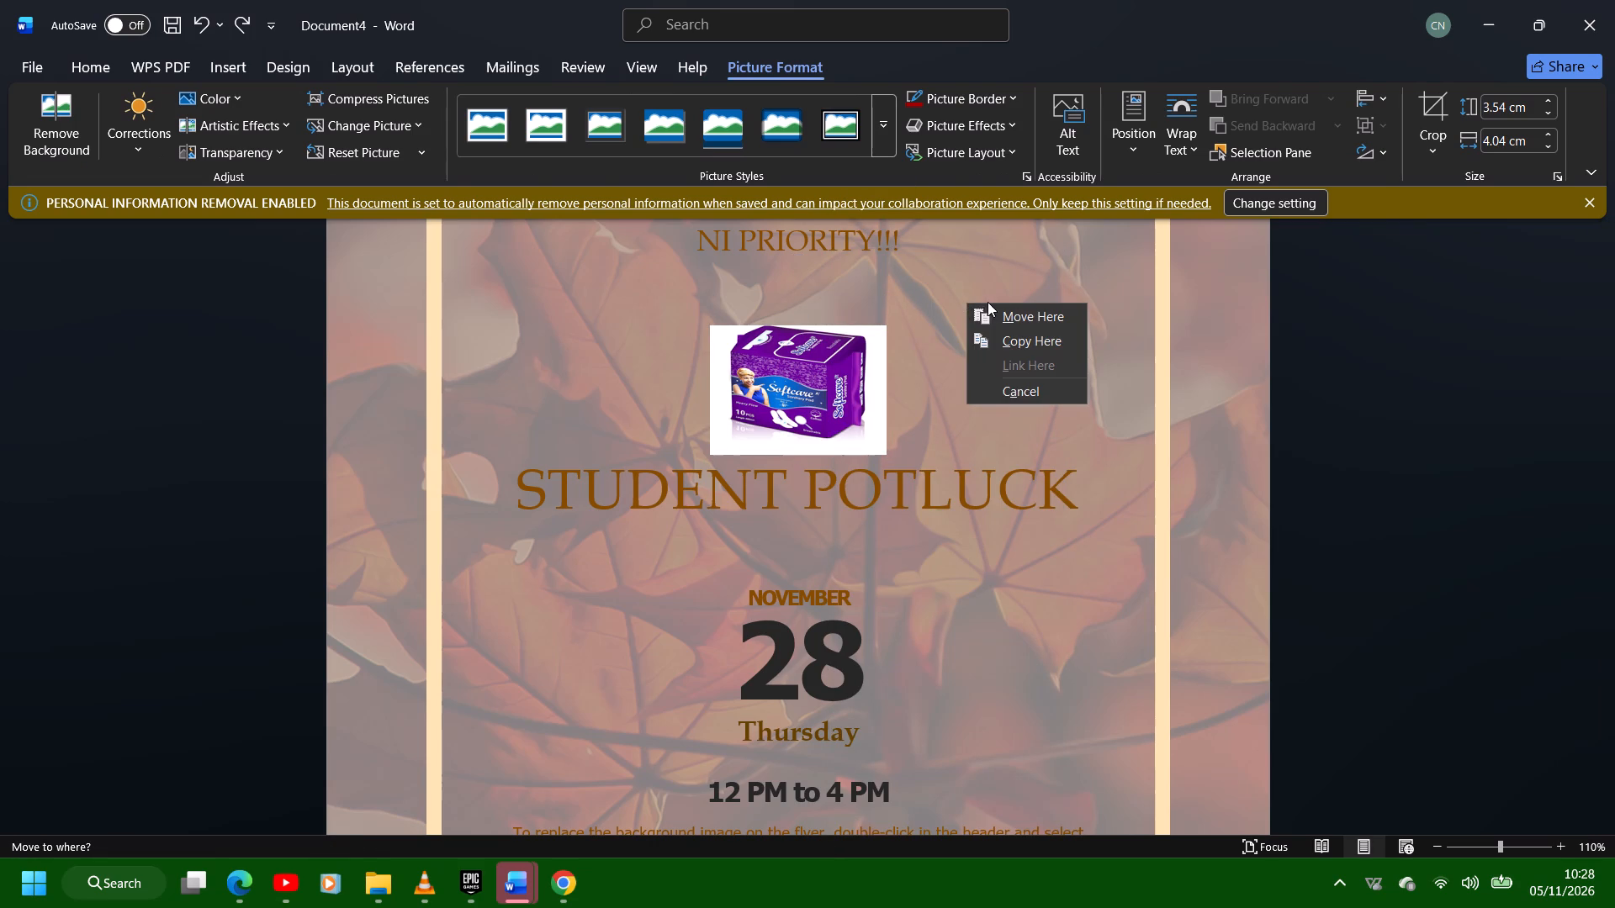
pyautogui.click(996, 305)
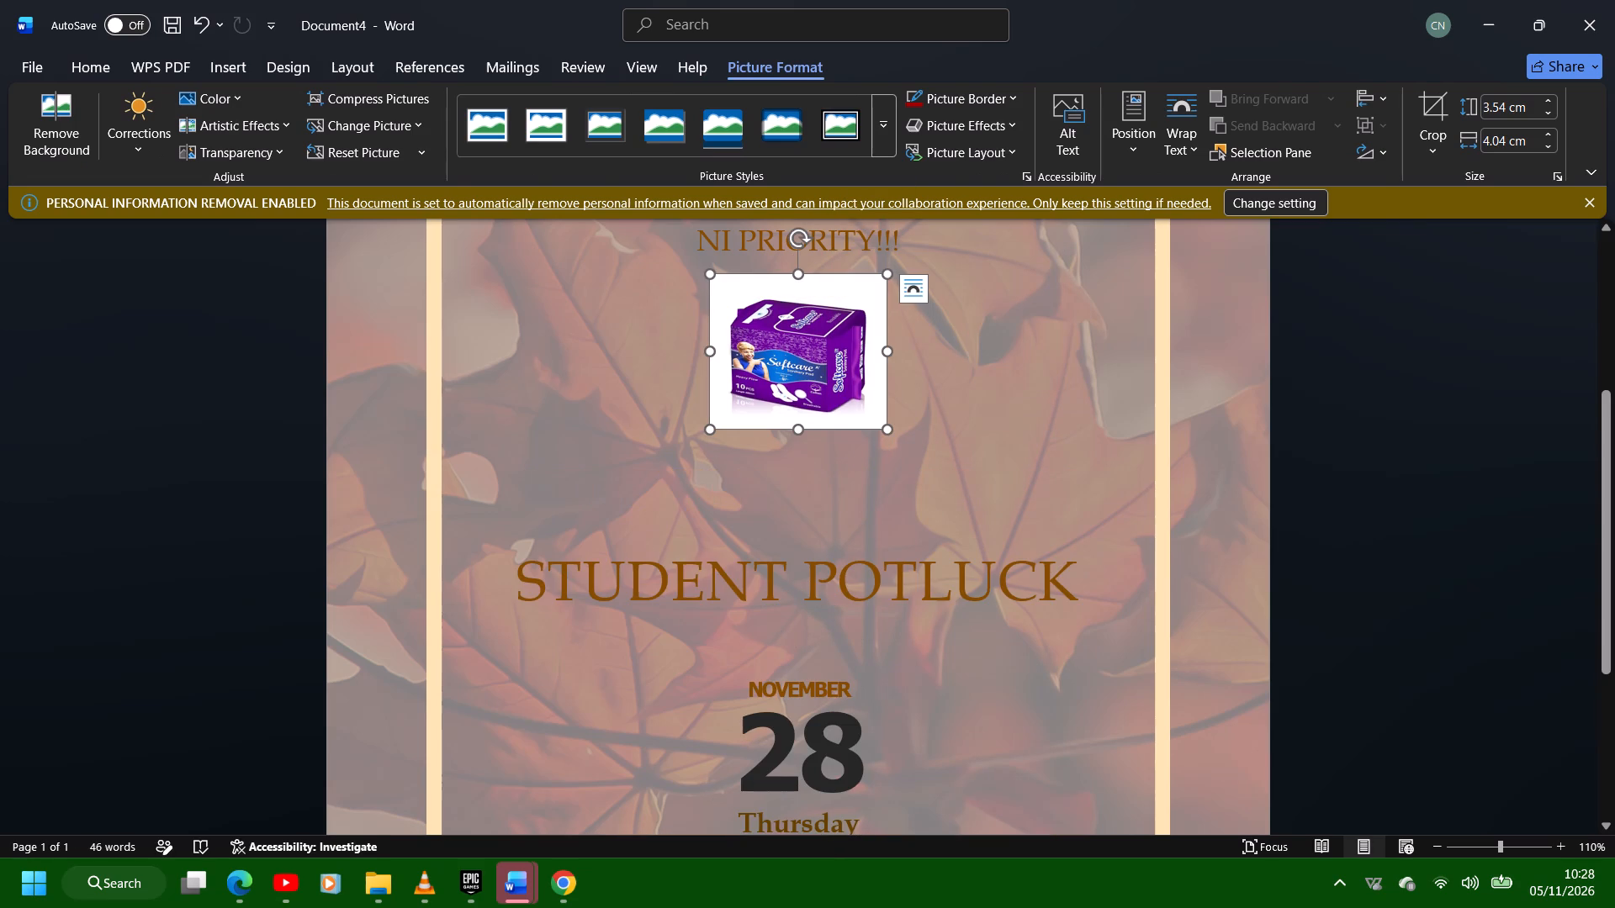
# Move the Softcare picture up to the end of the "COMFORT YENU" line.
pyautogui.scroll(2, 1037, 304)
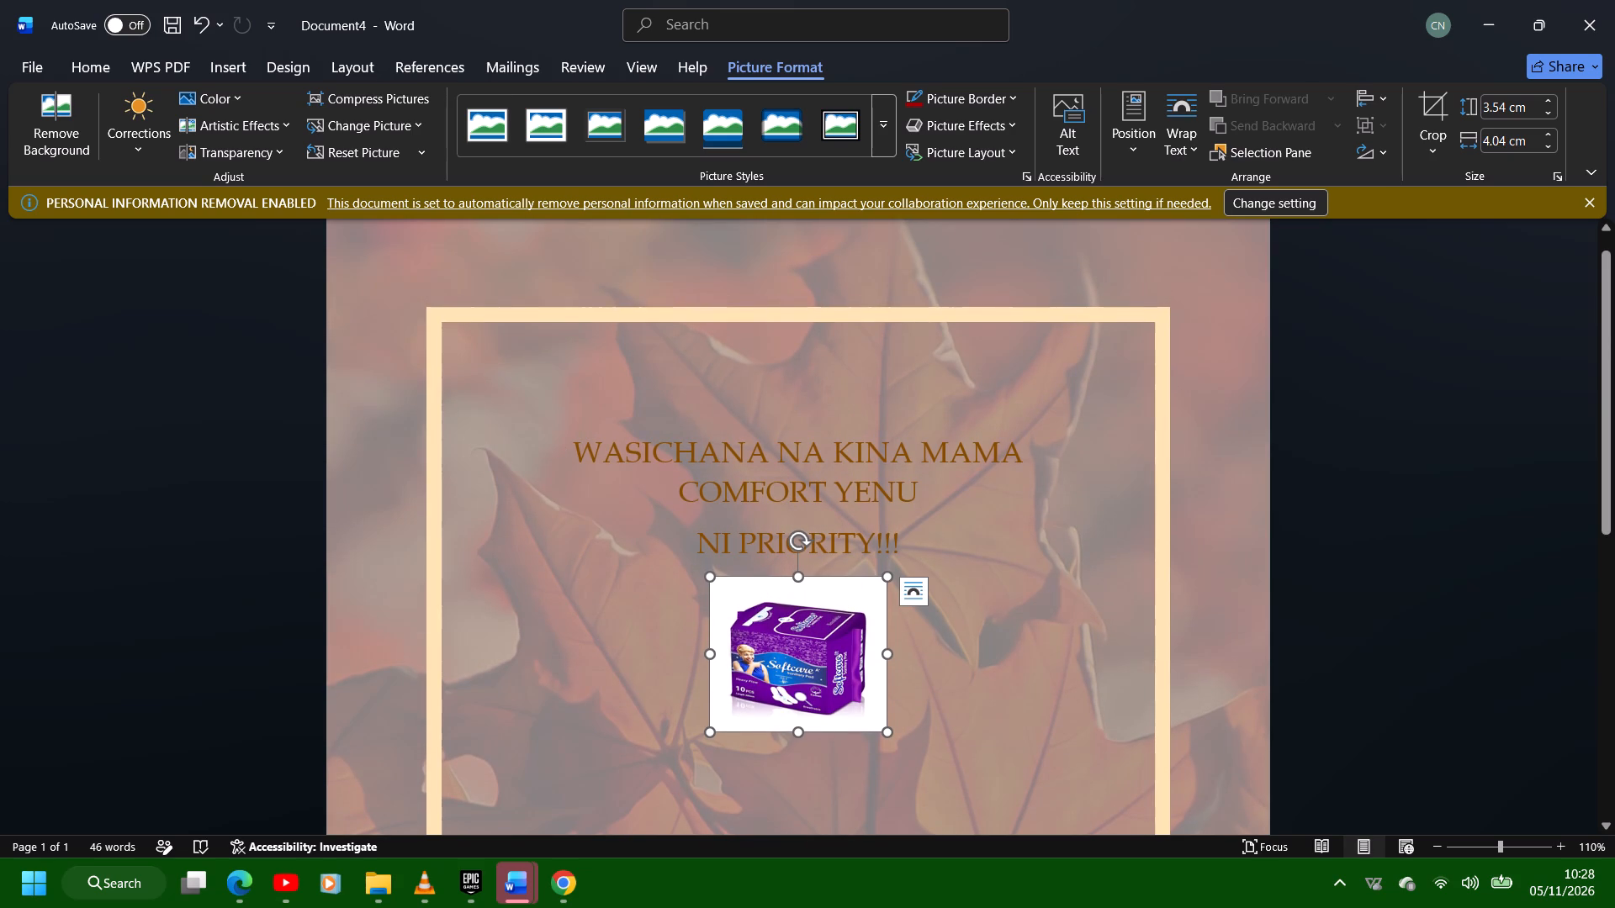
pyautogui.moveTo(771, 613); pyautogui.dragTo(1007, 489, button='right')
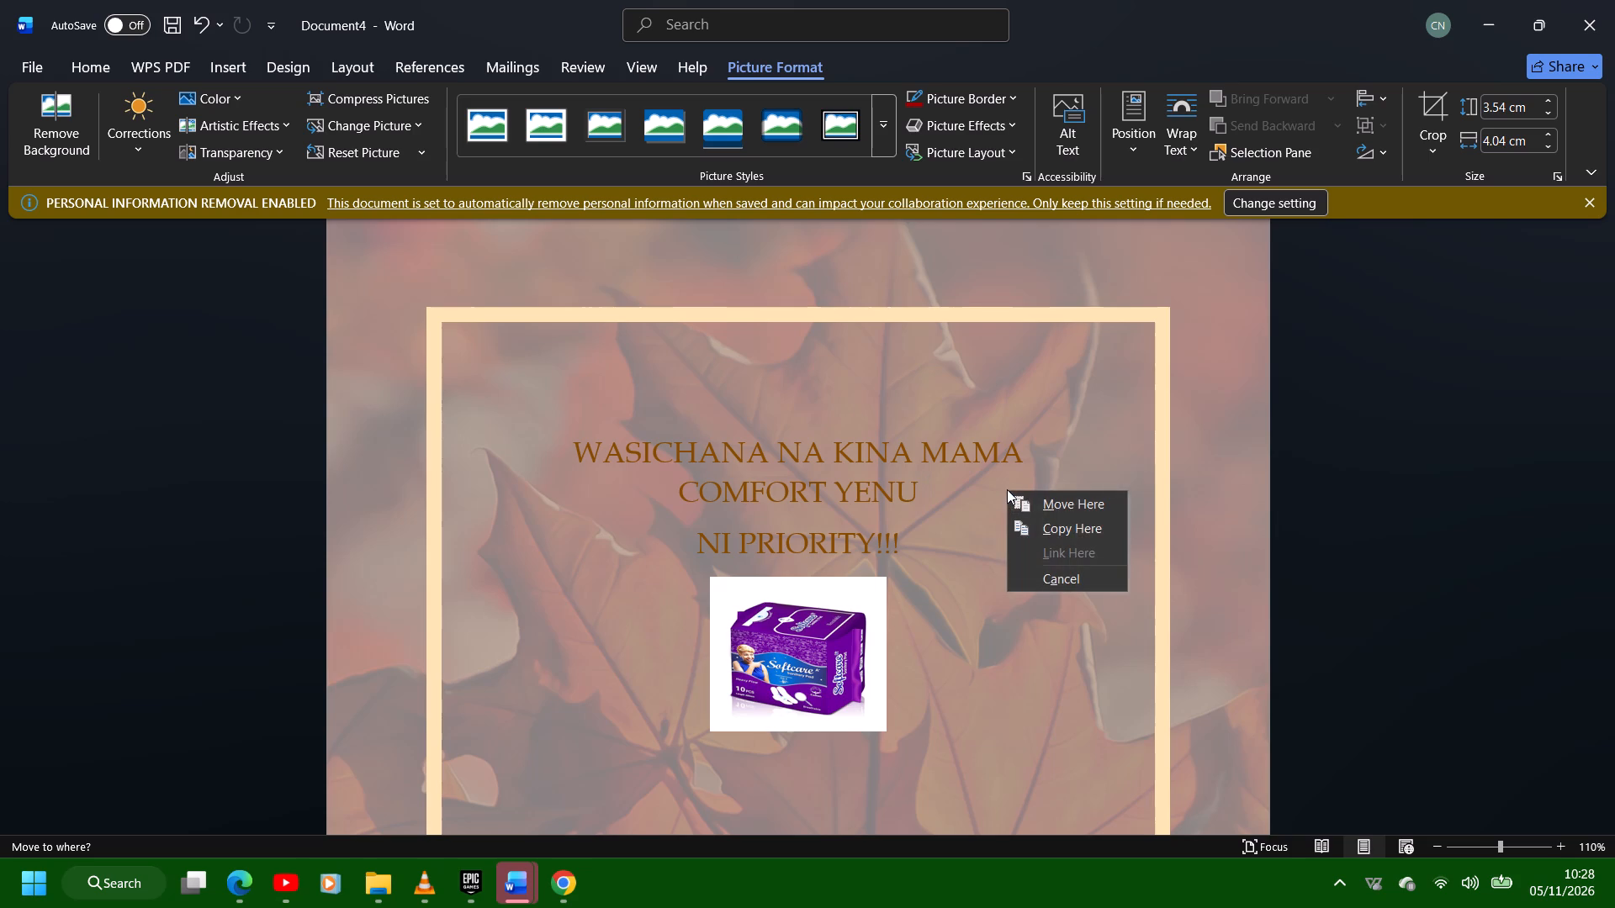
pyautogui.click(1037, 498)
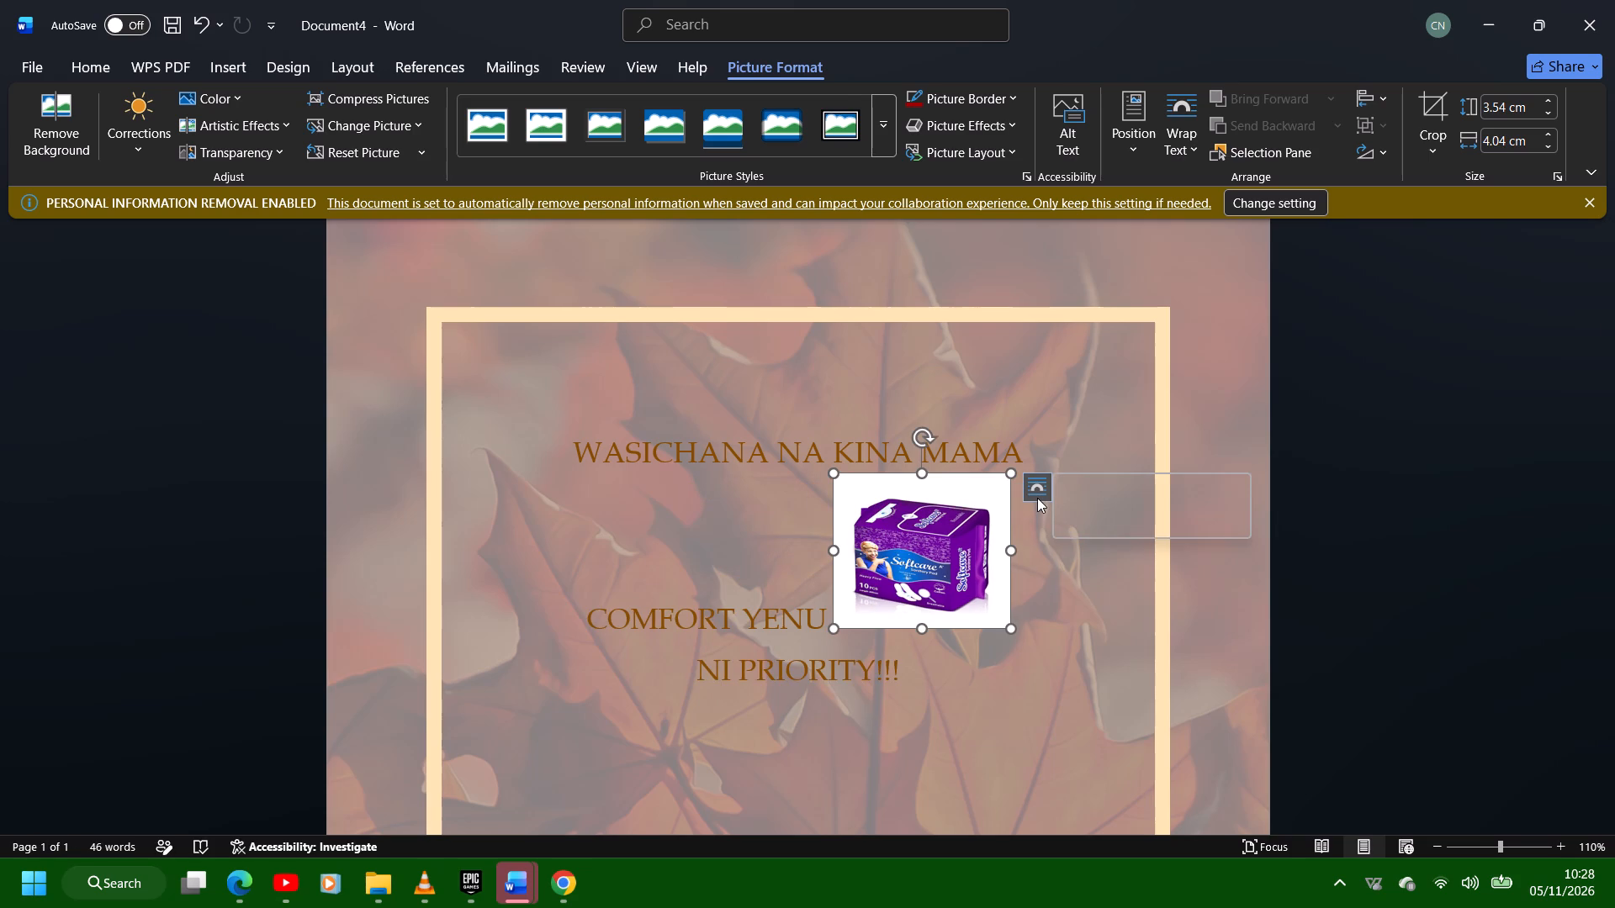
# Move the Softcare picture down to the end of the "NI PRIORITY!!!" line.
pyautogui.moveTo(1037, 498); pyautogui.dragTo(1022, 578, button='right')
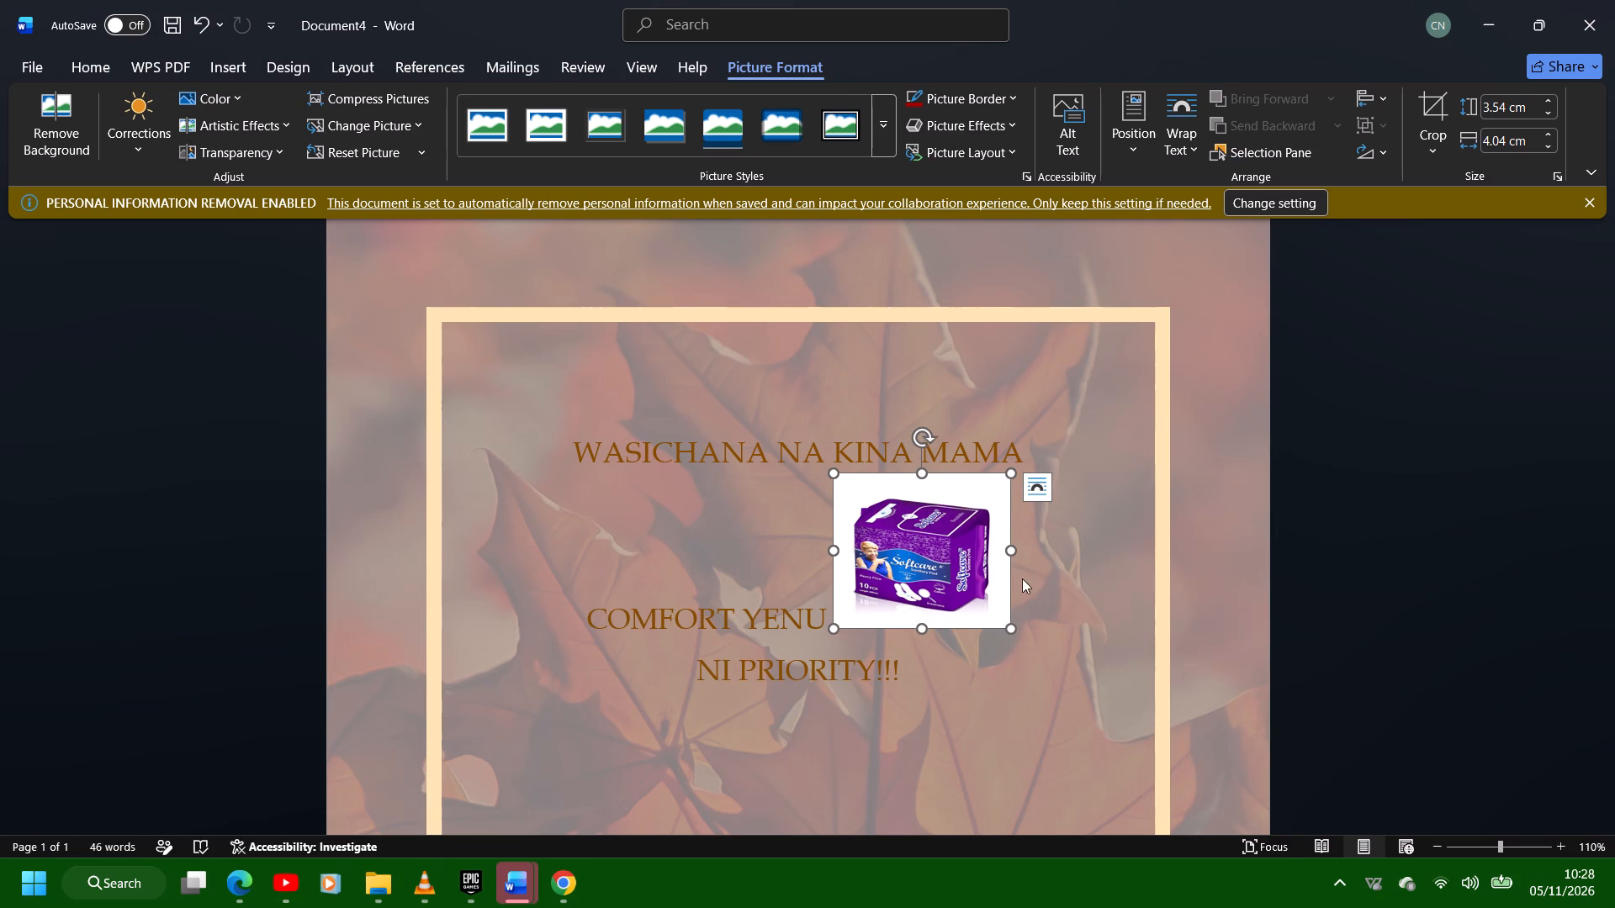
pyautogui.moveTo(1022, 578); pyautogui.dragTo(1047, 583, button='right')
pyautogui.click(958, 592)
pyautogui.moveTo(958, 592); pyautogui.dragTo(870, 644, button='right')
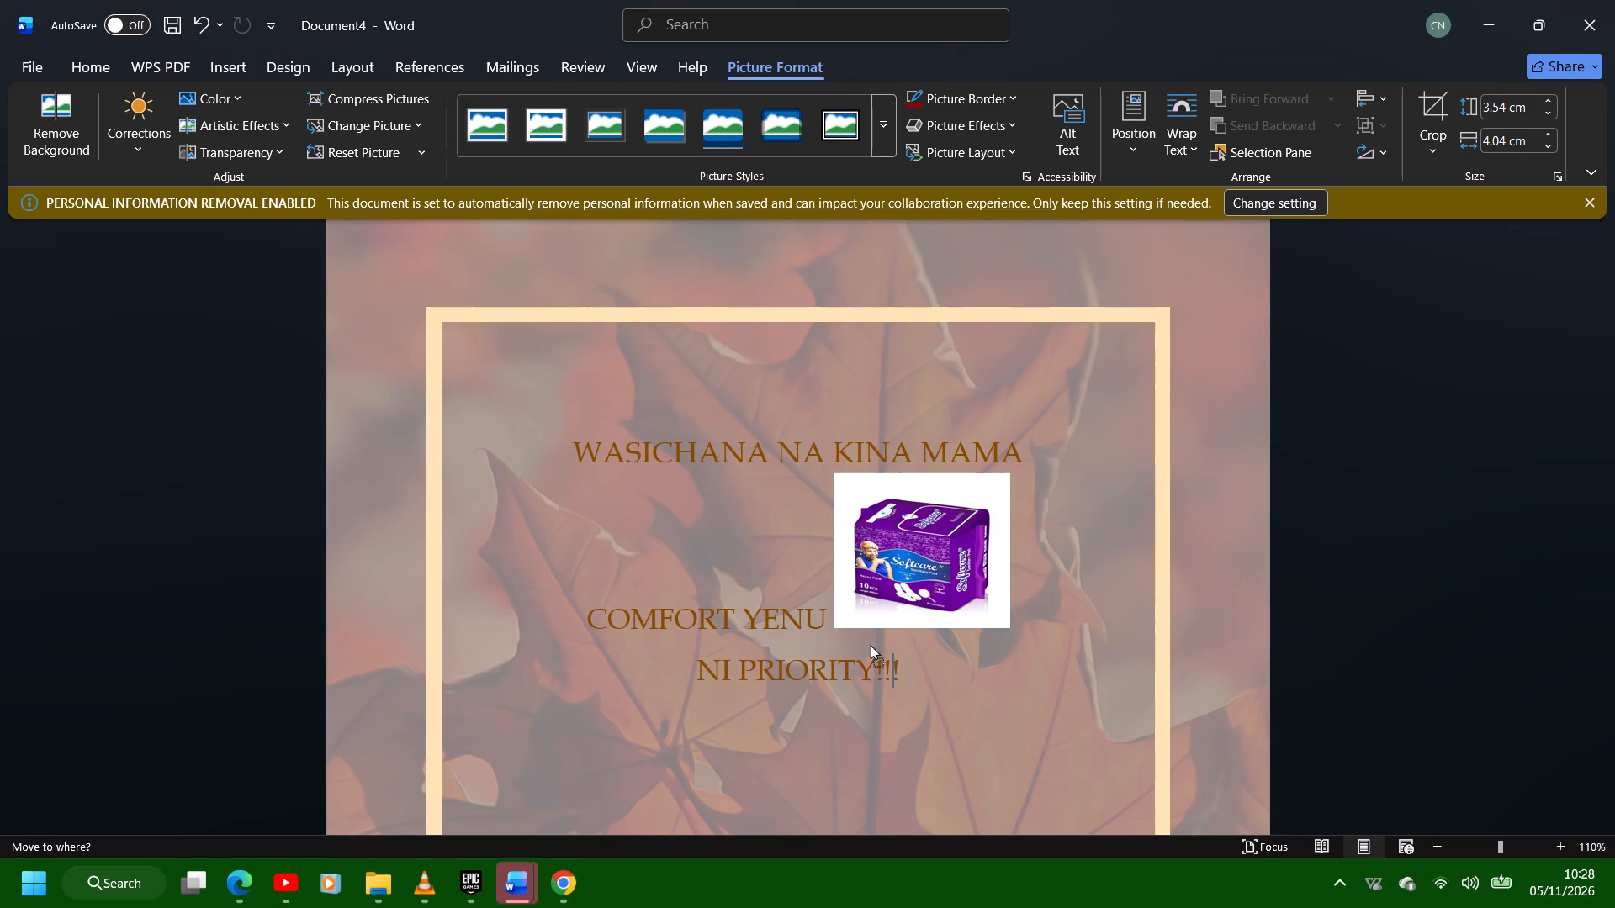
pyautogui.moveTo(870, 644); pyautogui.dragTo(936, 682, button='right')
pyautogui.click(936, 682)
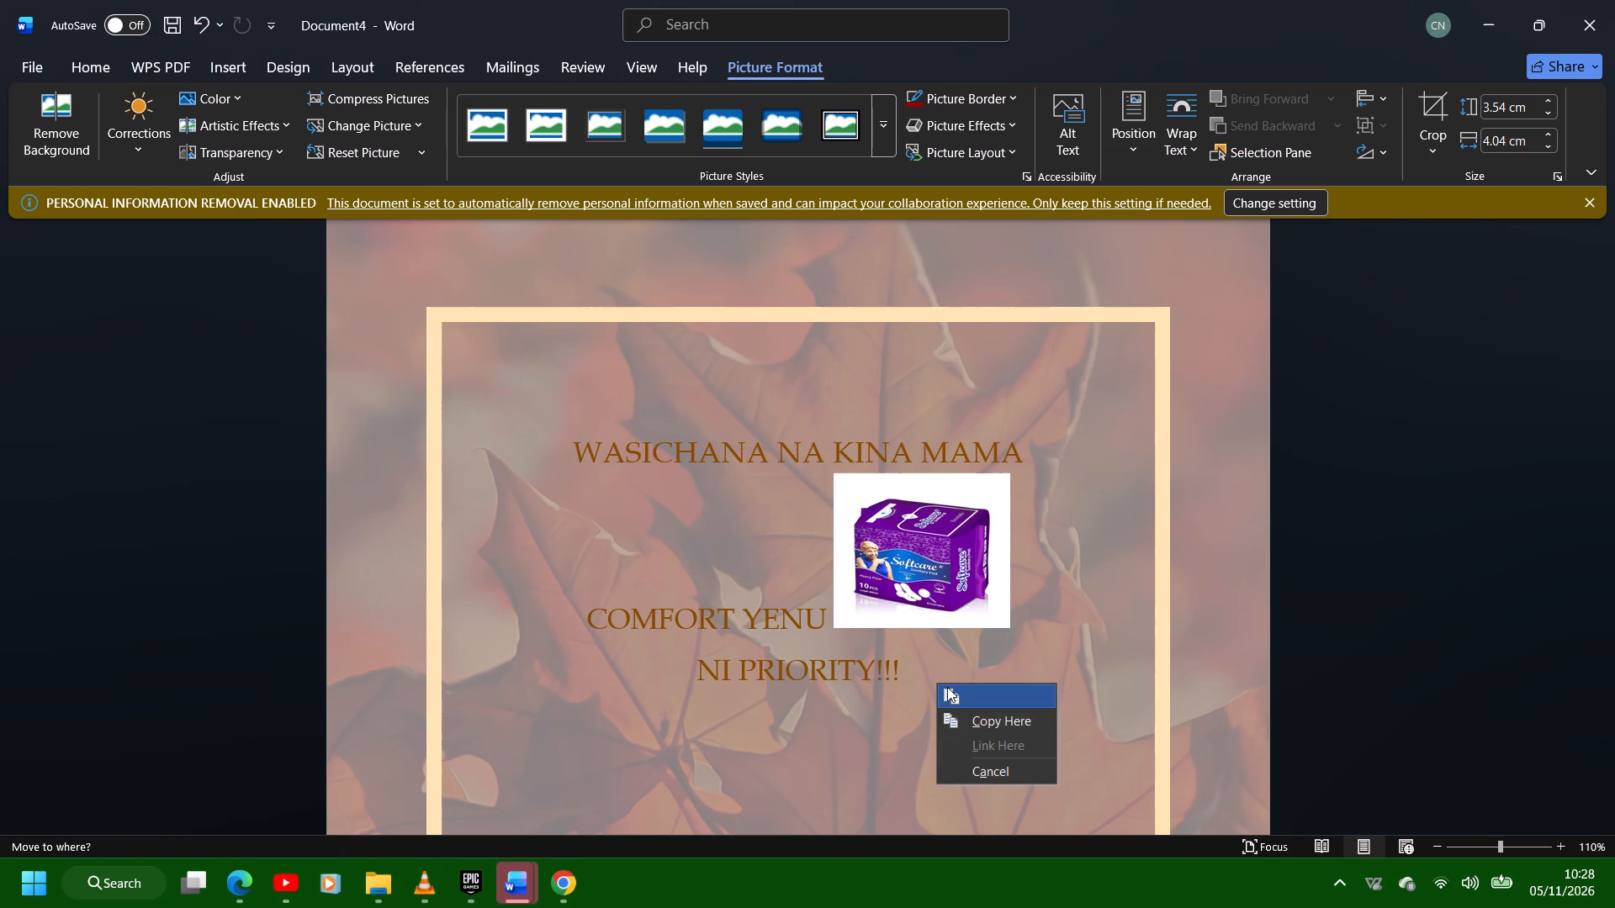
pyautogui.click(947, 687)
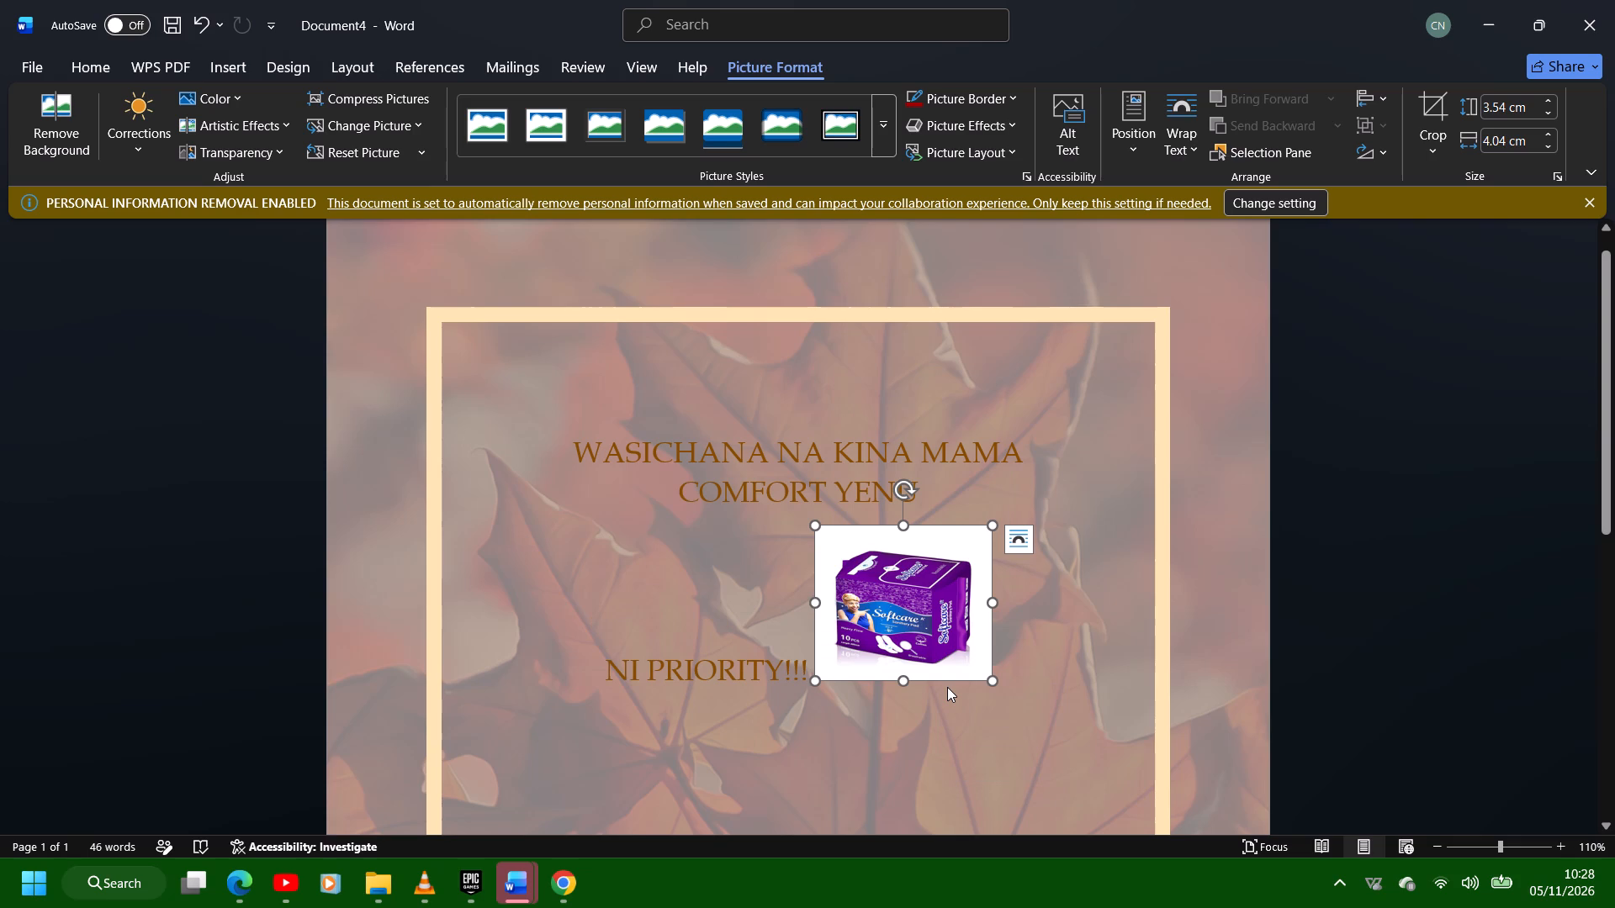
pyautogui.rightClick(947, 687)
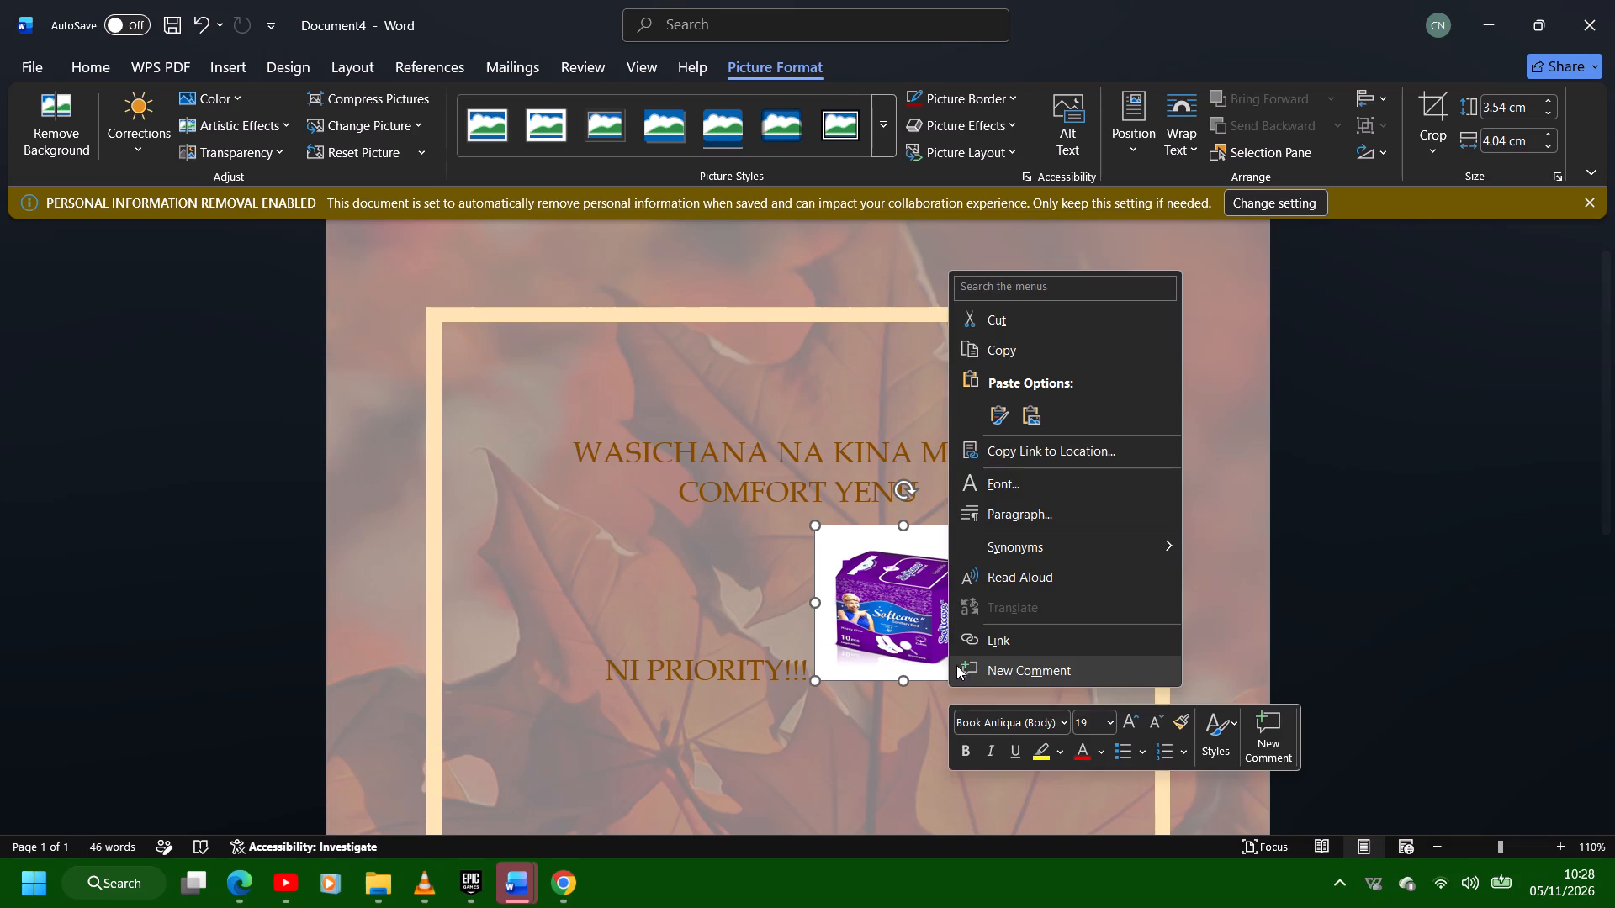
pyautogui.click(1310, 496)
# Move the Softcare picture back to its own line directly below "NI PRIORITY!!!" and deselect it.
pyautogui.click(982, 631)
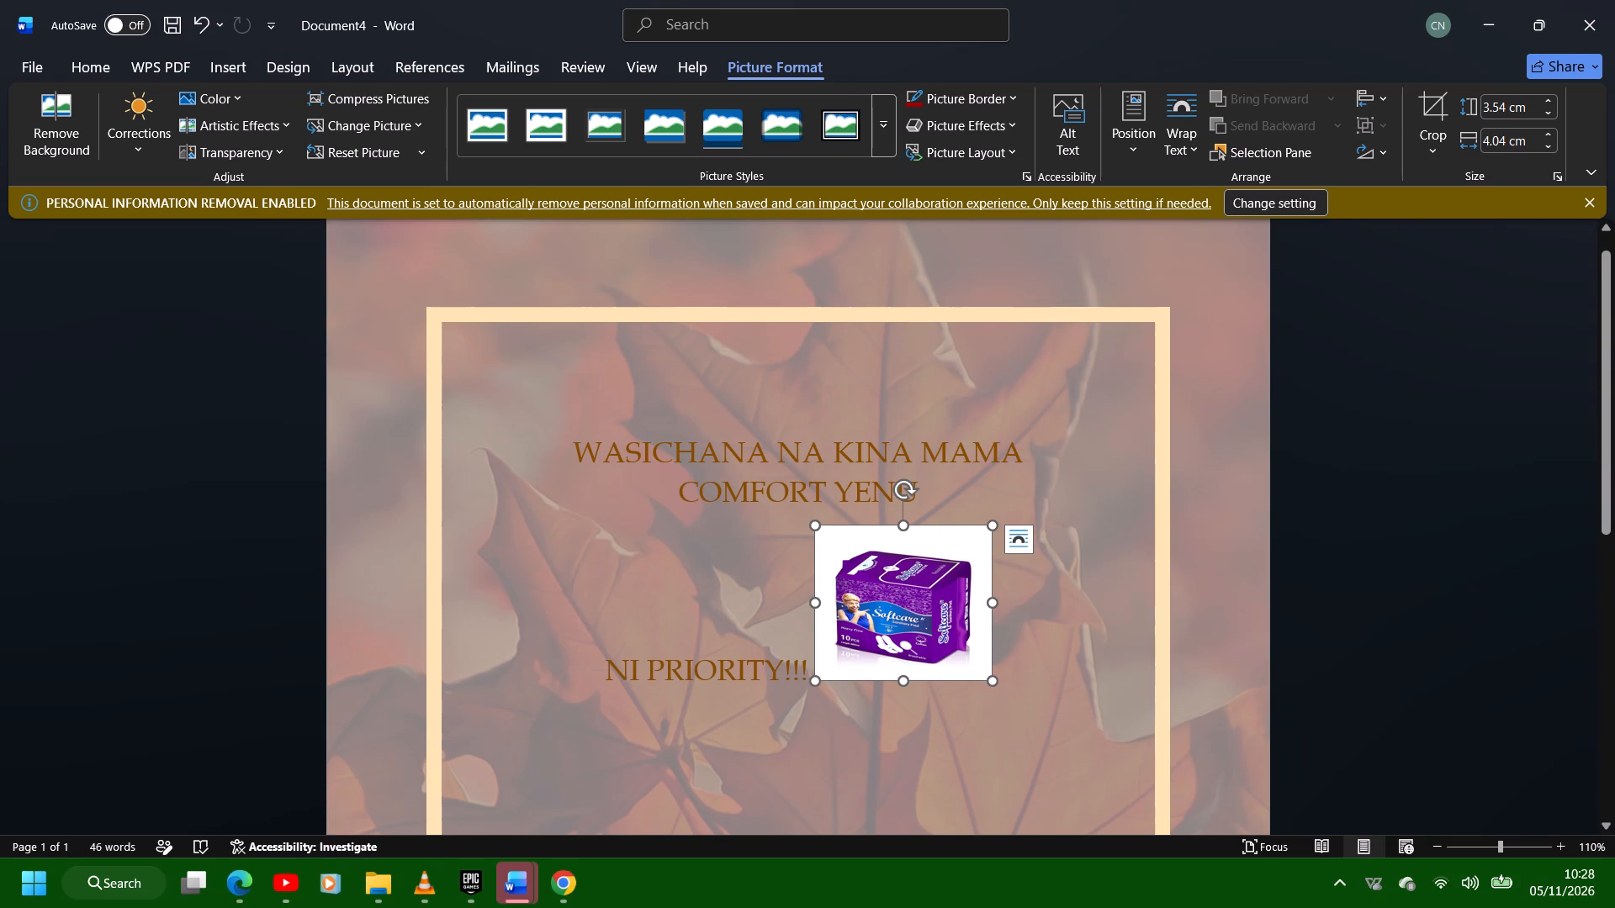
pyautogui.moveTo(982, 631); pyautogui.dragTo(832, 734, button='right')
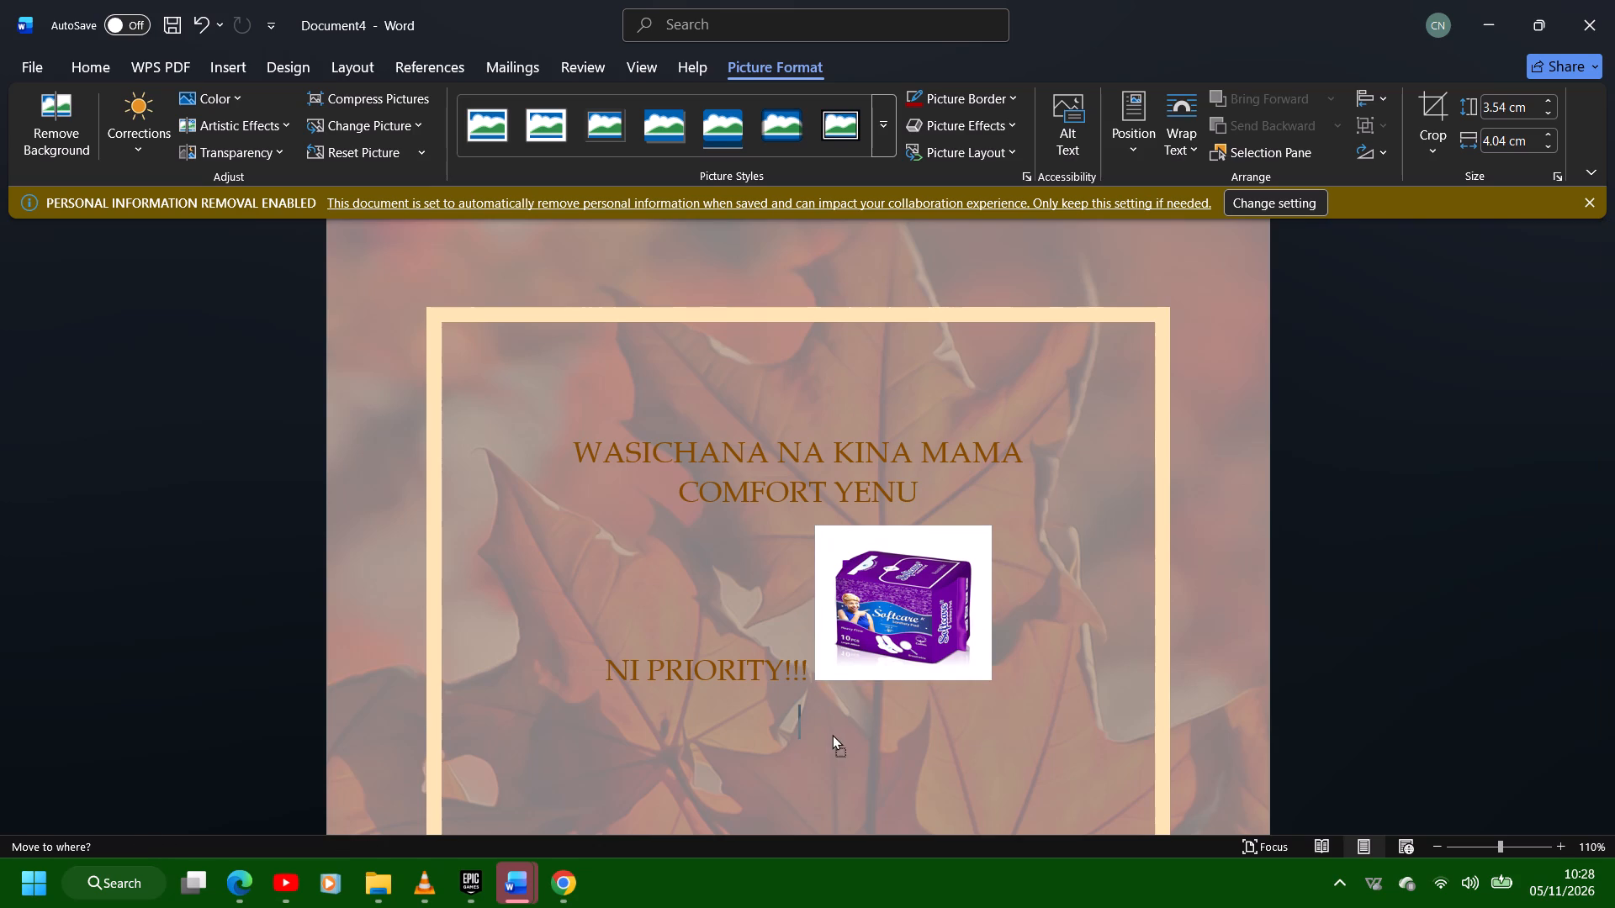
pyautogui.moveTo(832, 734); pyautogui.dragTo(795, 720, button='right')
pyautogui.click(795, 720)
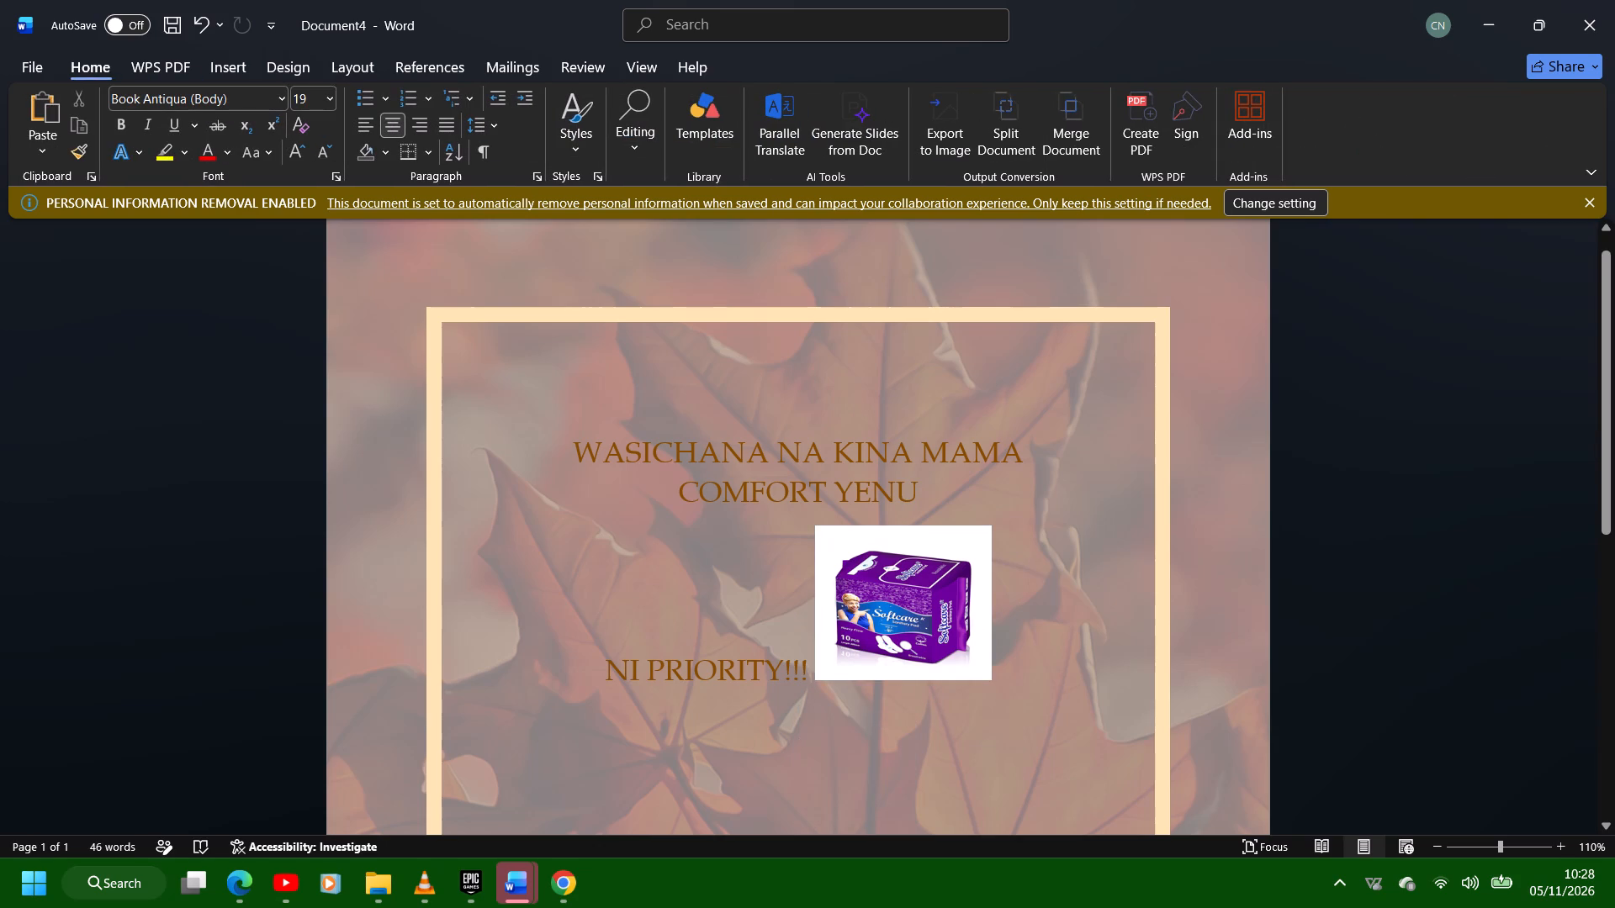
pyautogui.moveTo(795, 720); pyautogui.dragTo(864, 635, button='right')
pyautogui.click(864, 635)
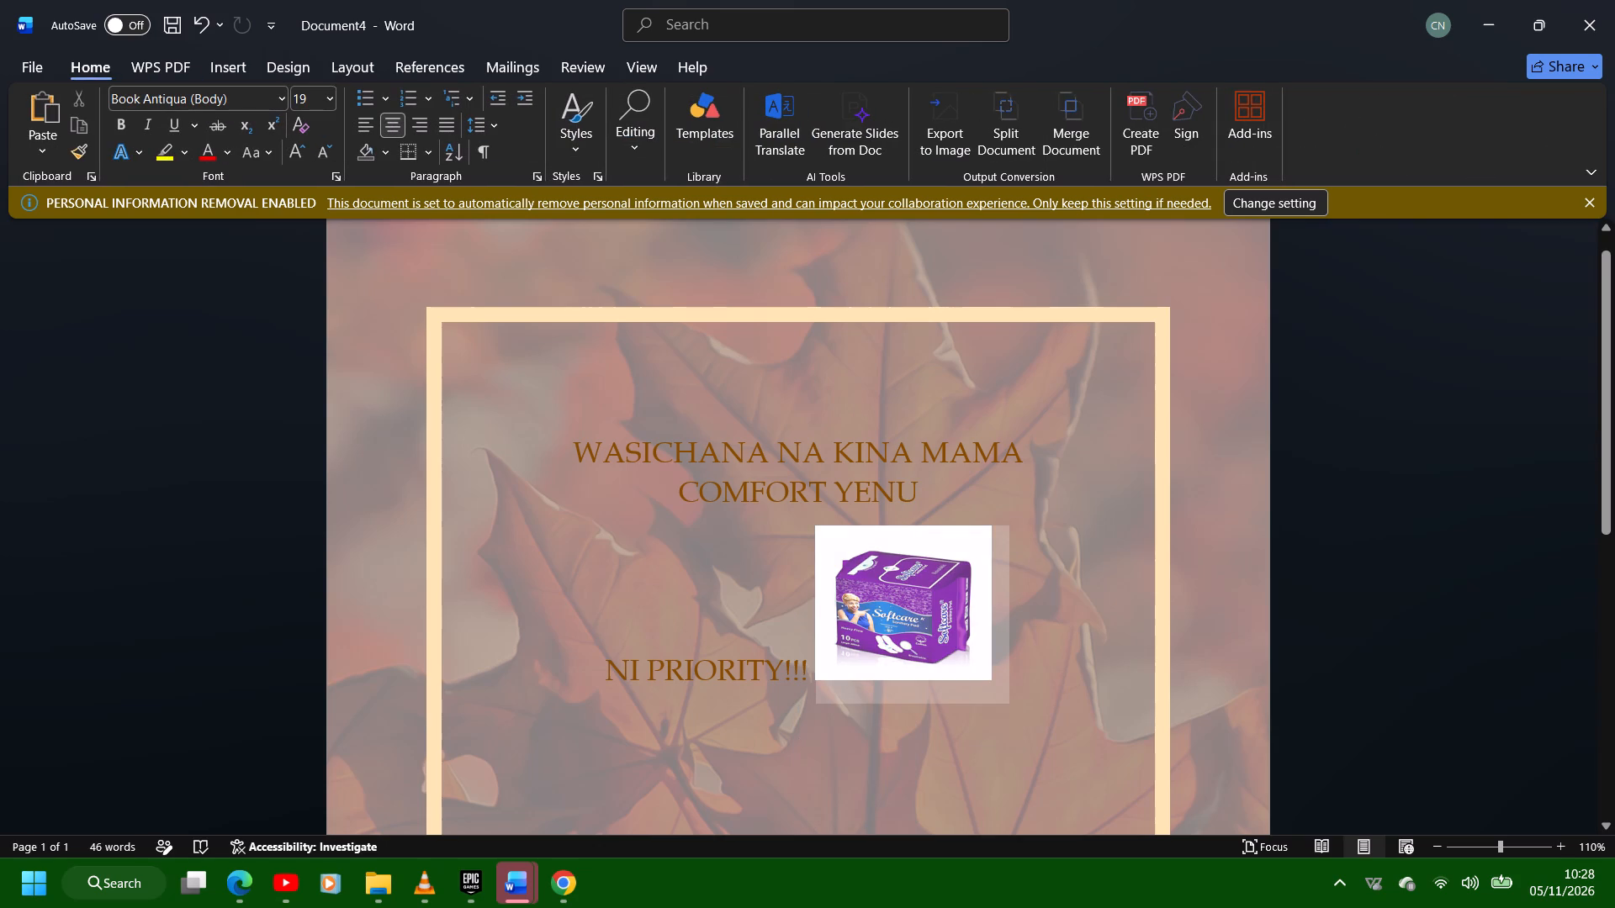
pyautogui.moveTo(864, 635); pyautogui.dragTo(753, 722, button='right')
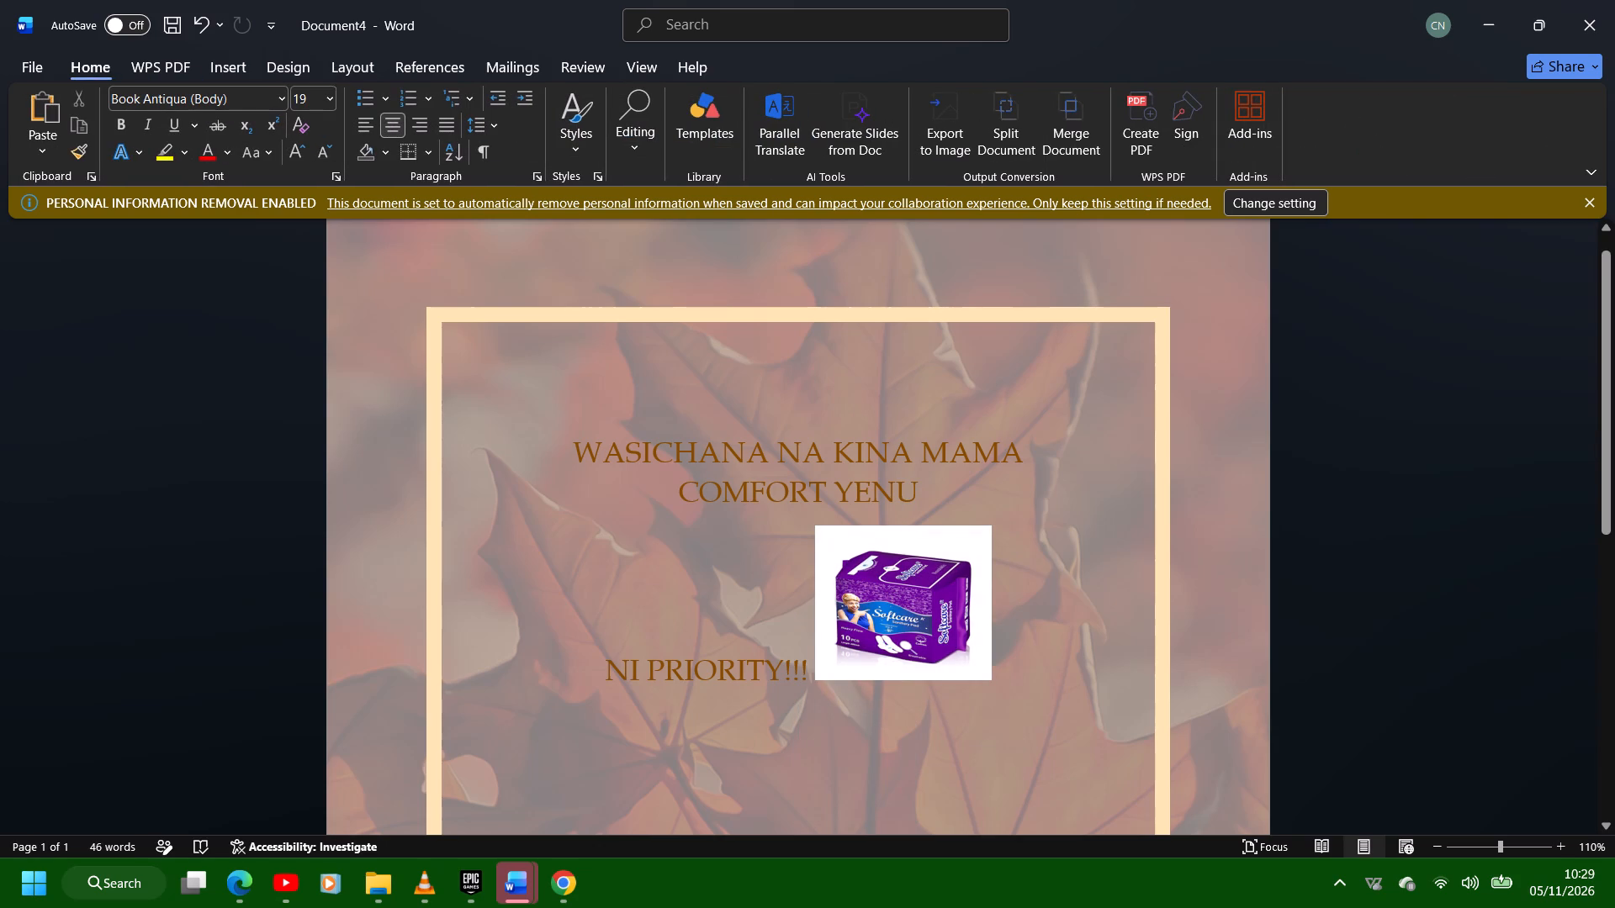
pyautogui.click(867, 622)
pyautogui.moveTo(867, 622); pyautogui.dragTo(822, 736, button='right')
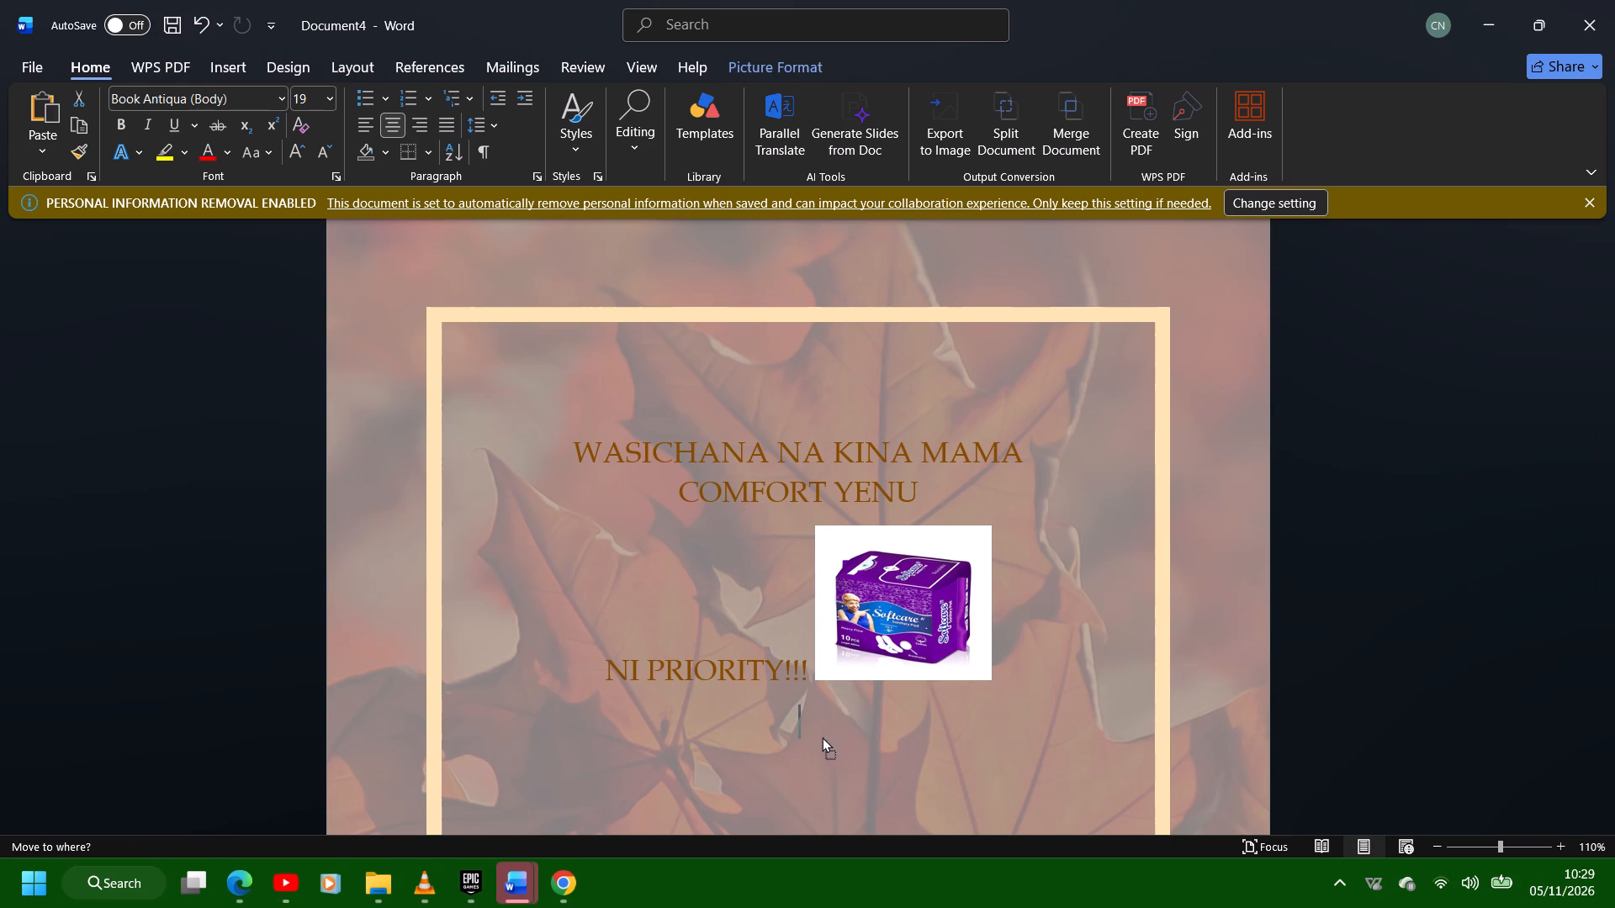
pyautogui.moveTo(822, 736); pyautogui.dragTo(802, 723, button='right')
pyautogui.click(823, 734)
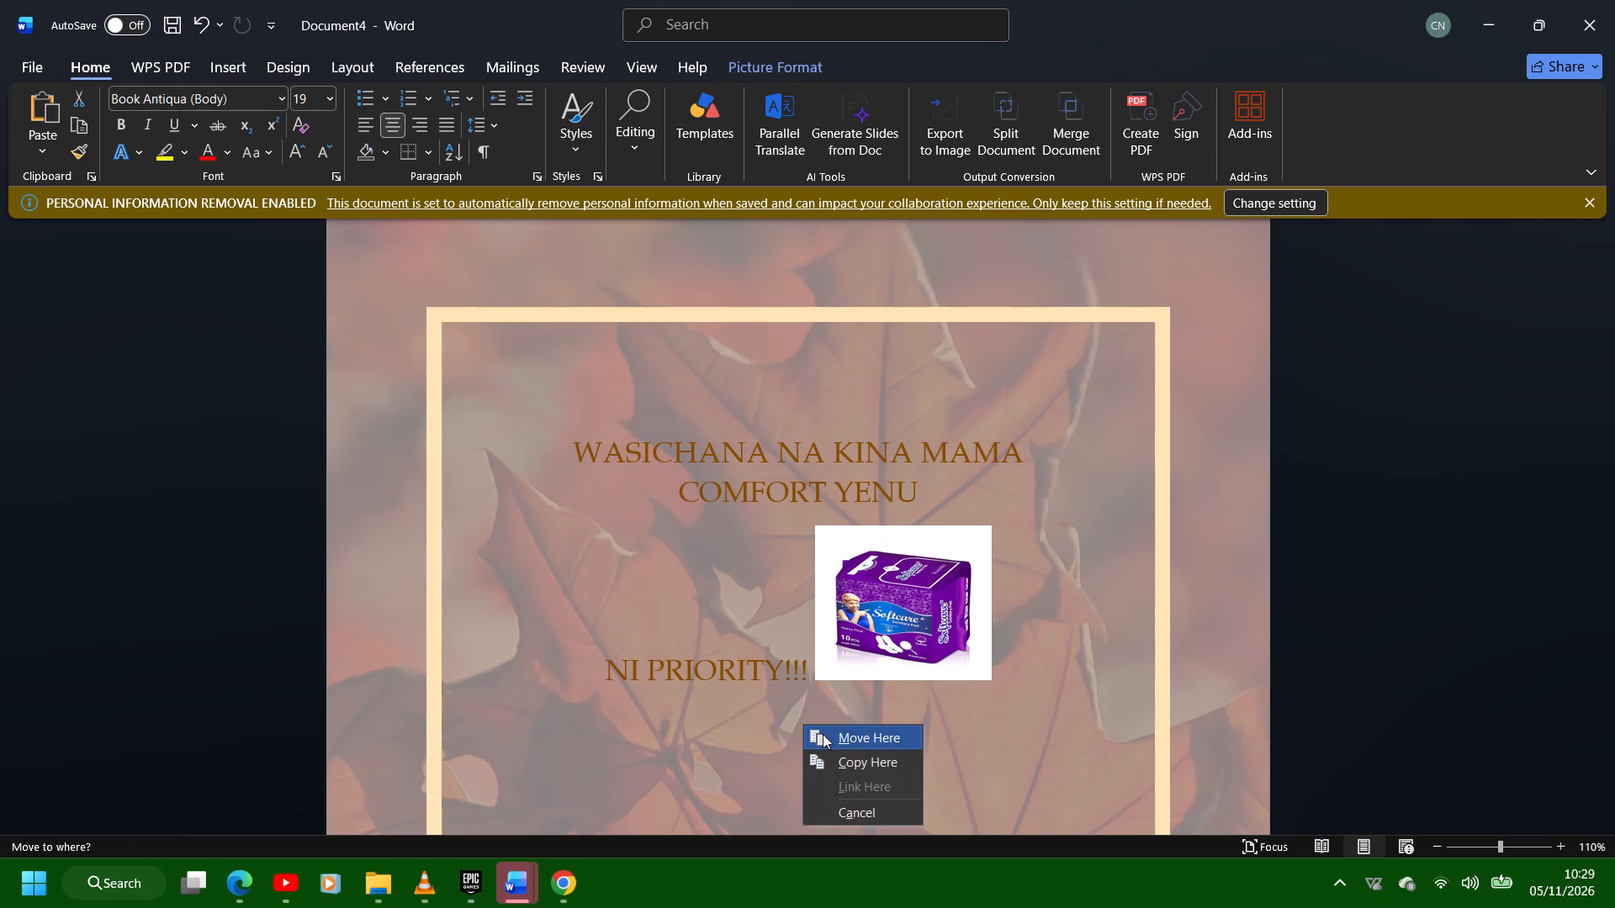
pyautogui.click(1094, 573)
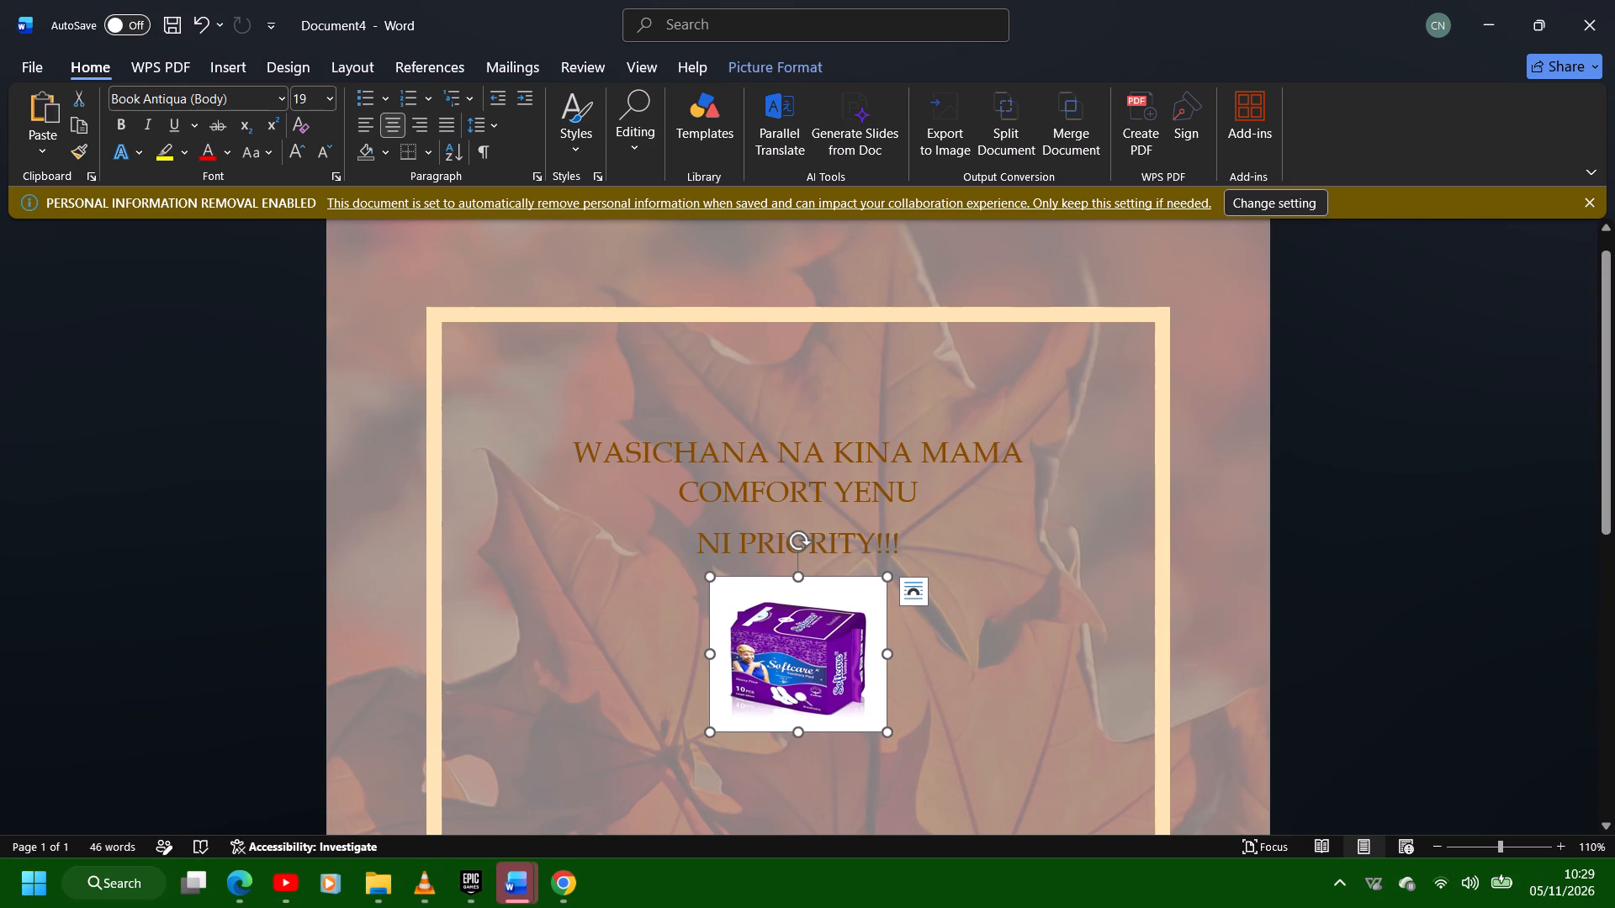
# Enter the heading "PRICES" on the empty line between the Softcare picture and "STUDENT POTLUCK".
pyautogui.scroll(-1, 1094, 573)
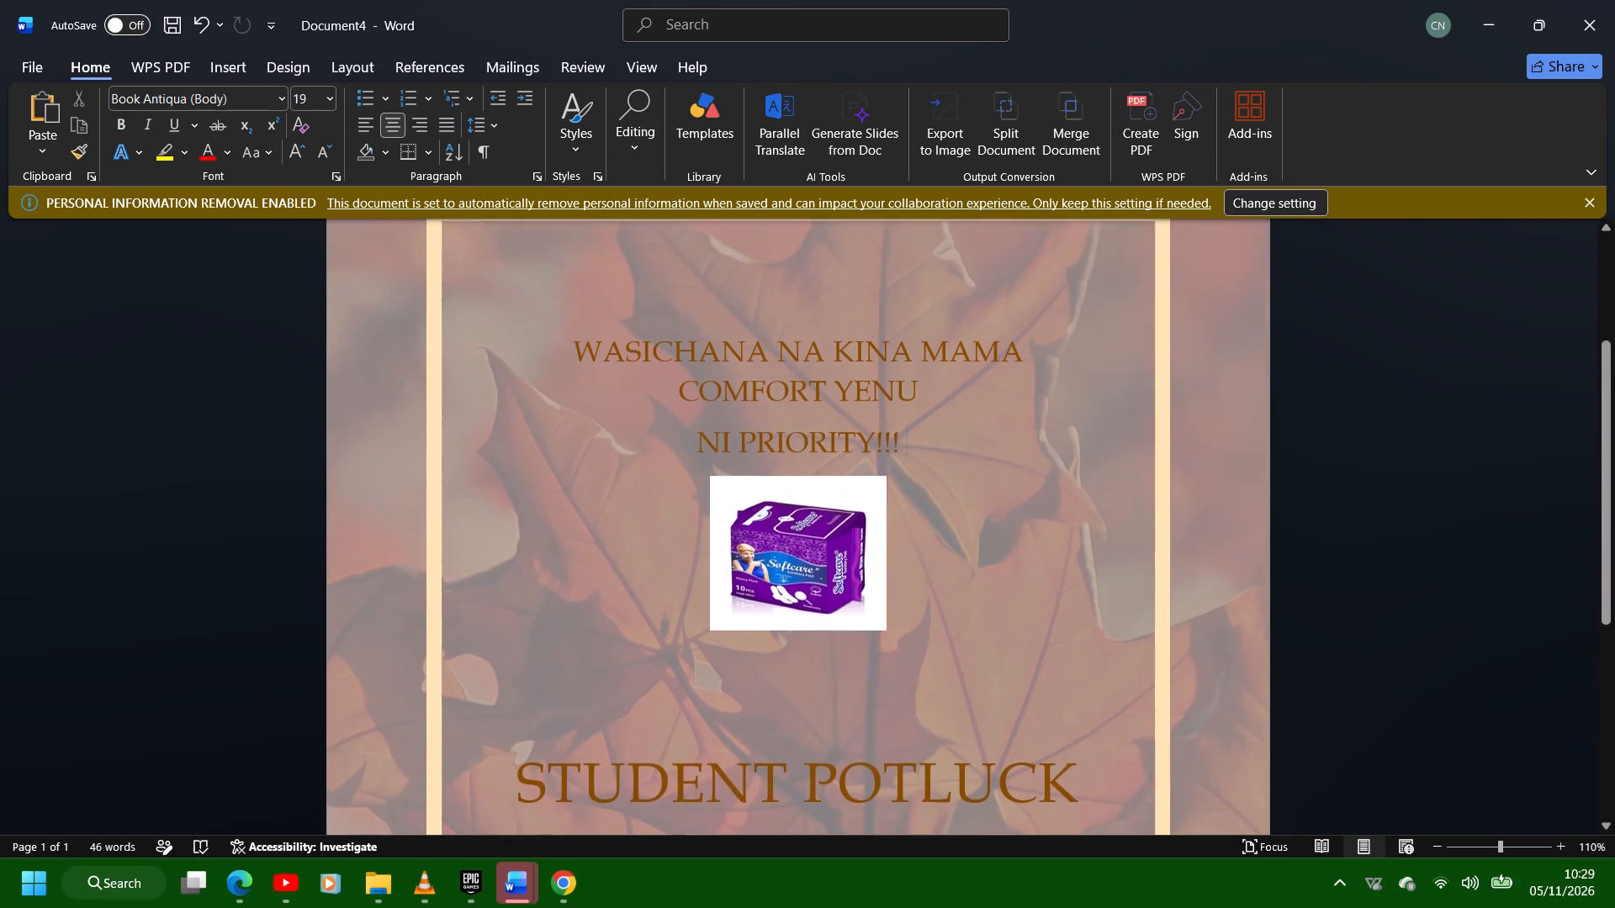
pyautogui.scroll(-2, 1094, 573)
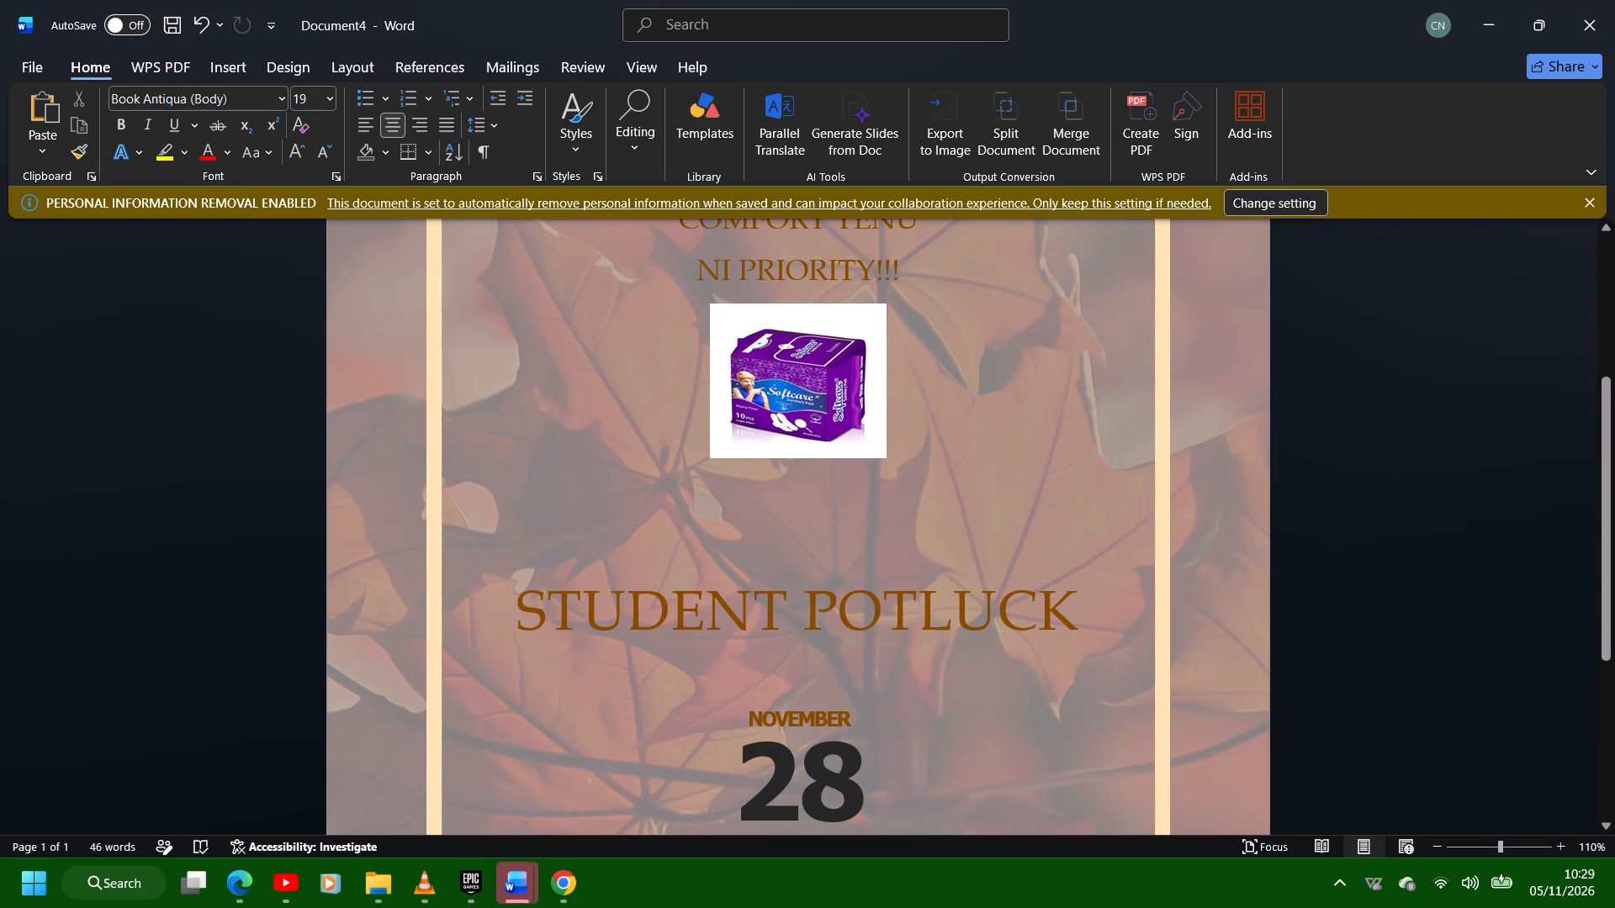
pyautogui.click(797, 478)
pyautogui.press('p')
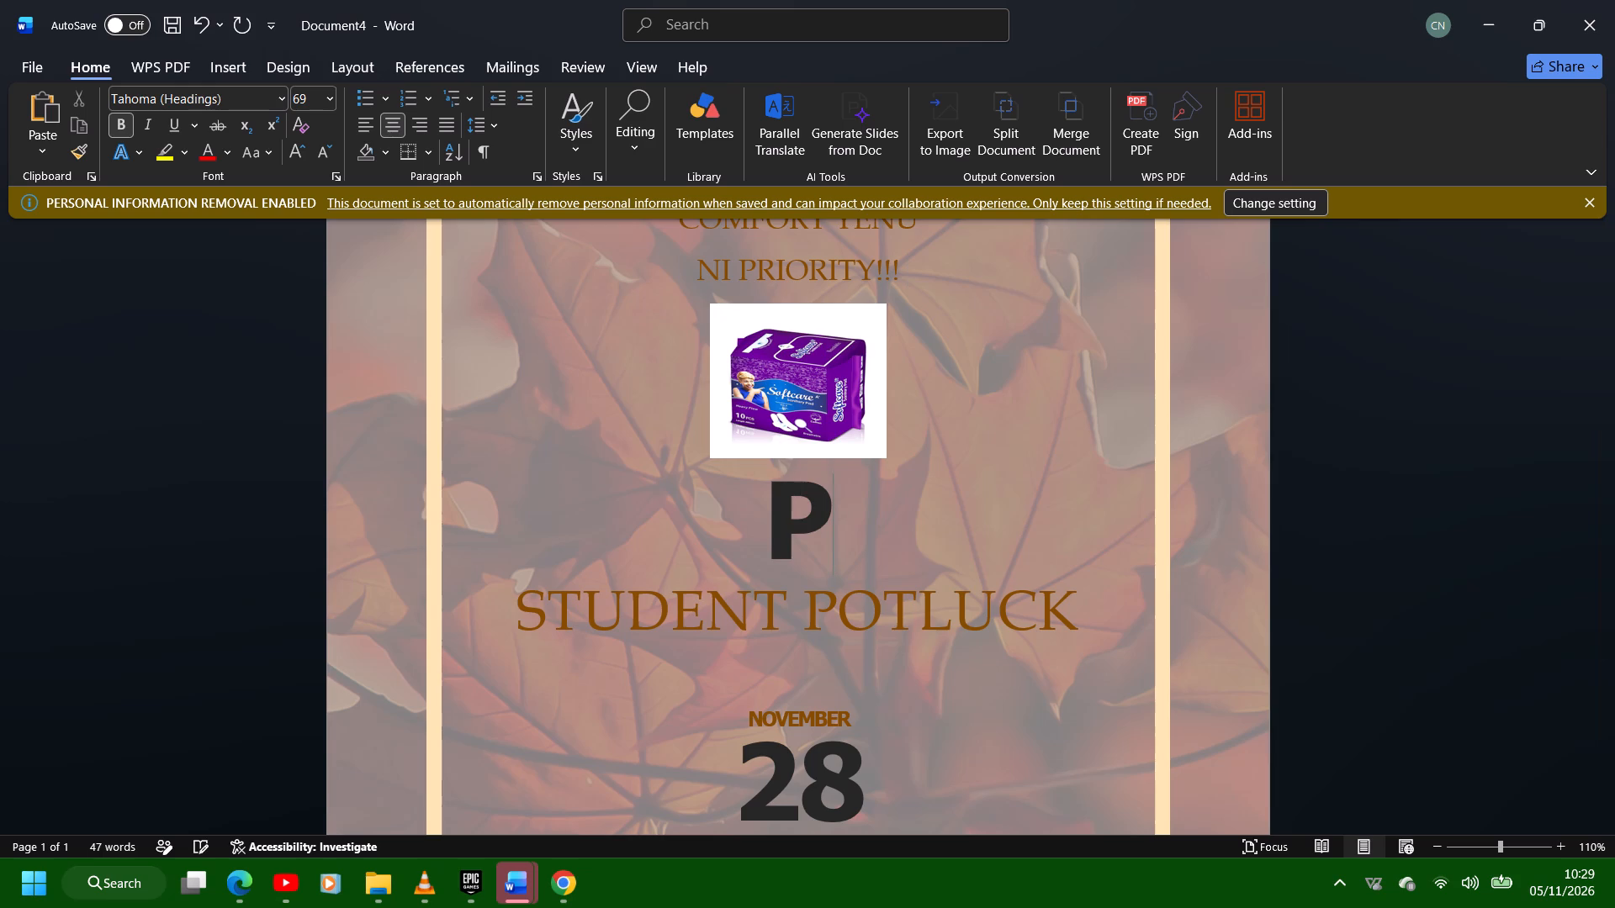
pyautogui.press('r')
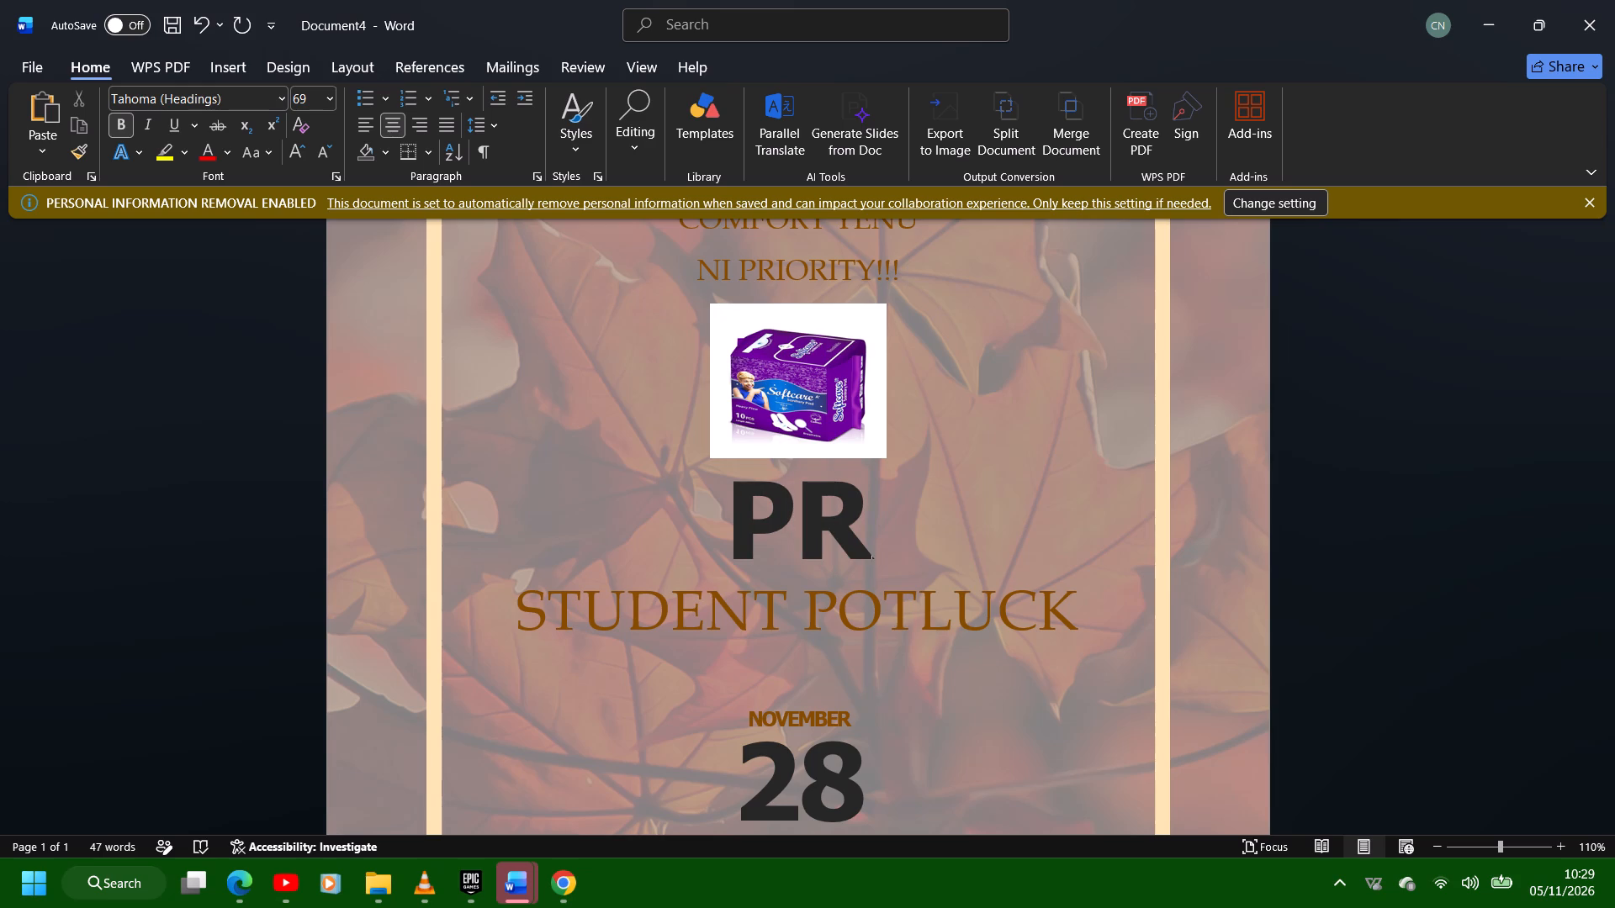
pyautogui.write('ICES')
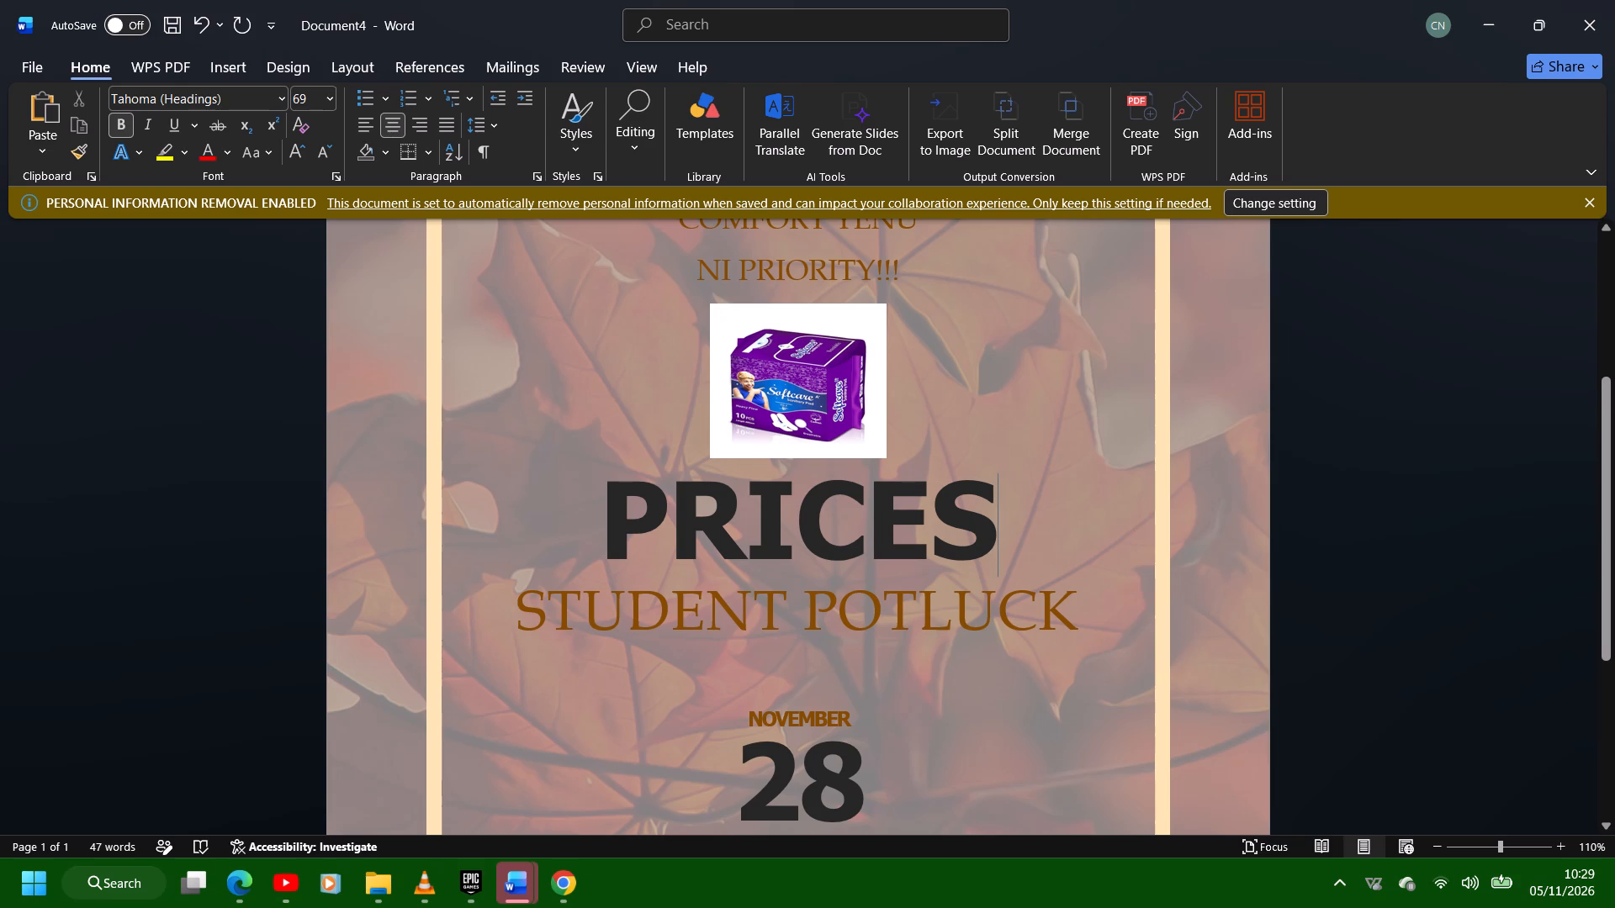
# Reduce the "PRICES" heading to font size 14.
pyautogui.moveTo(650, 503); pyautogui.dragTo(779, 501)
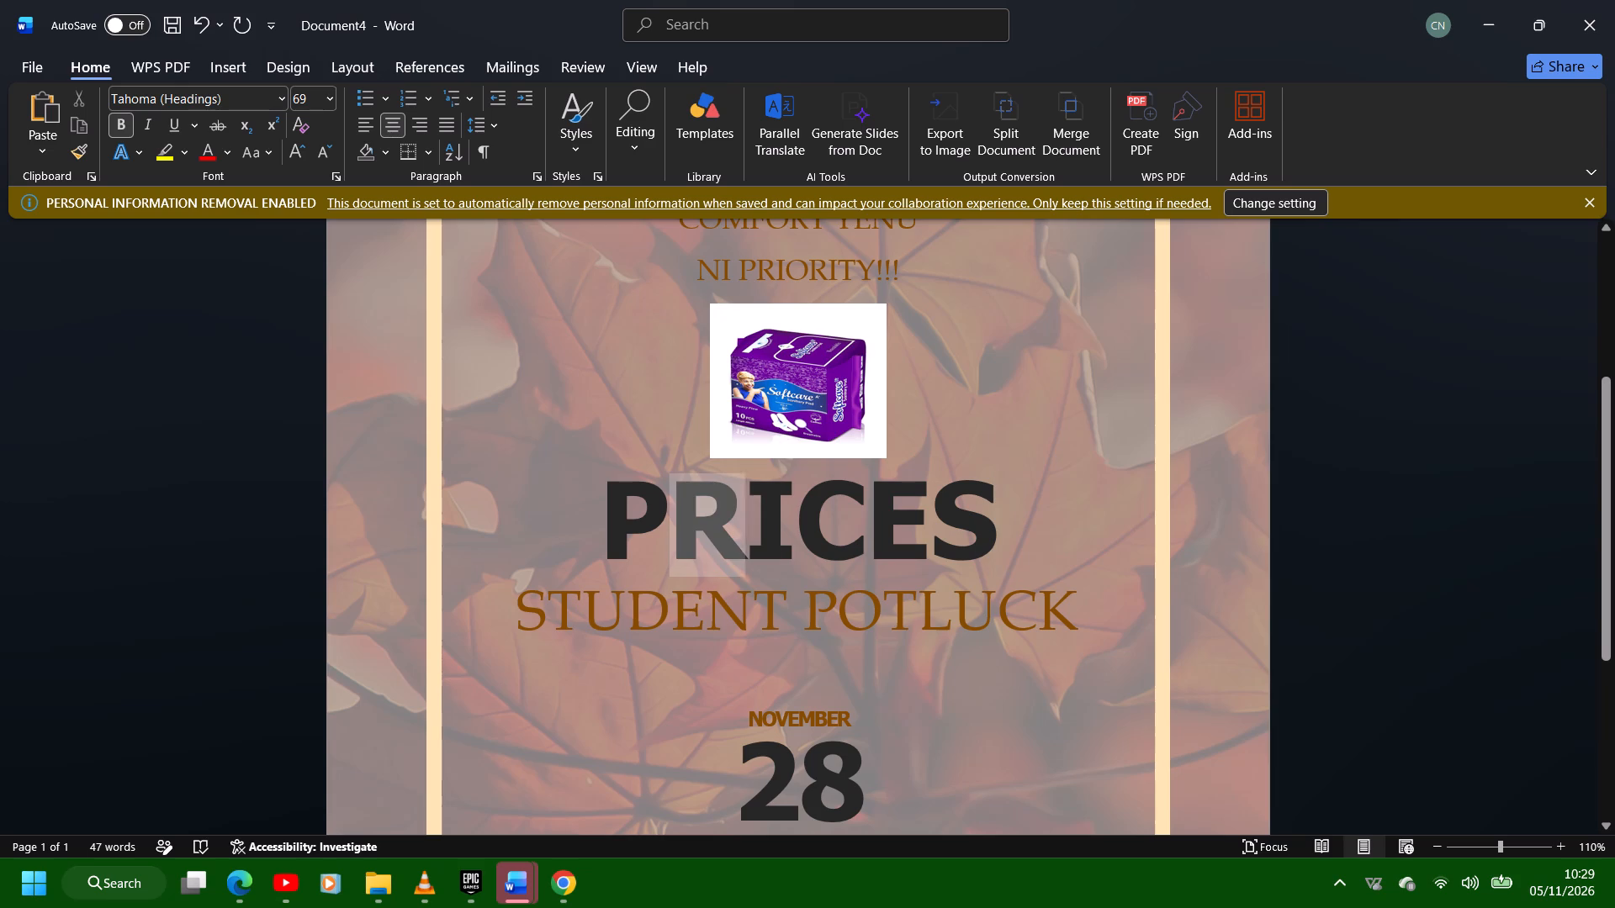
pyautogui.moveTo(779, 501); pyautogui.dragTo(686, 446)
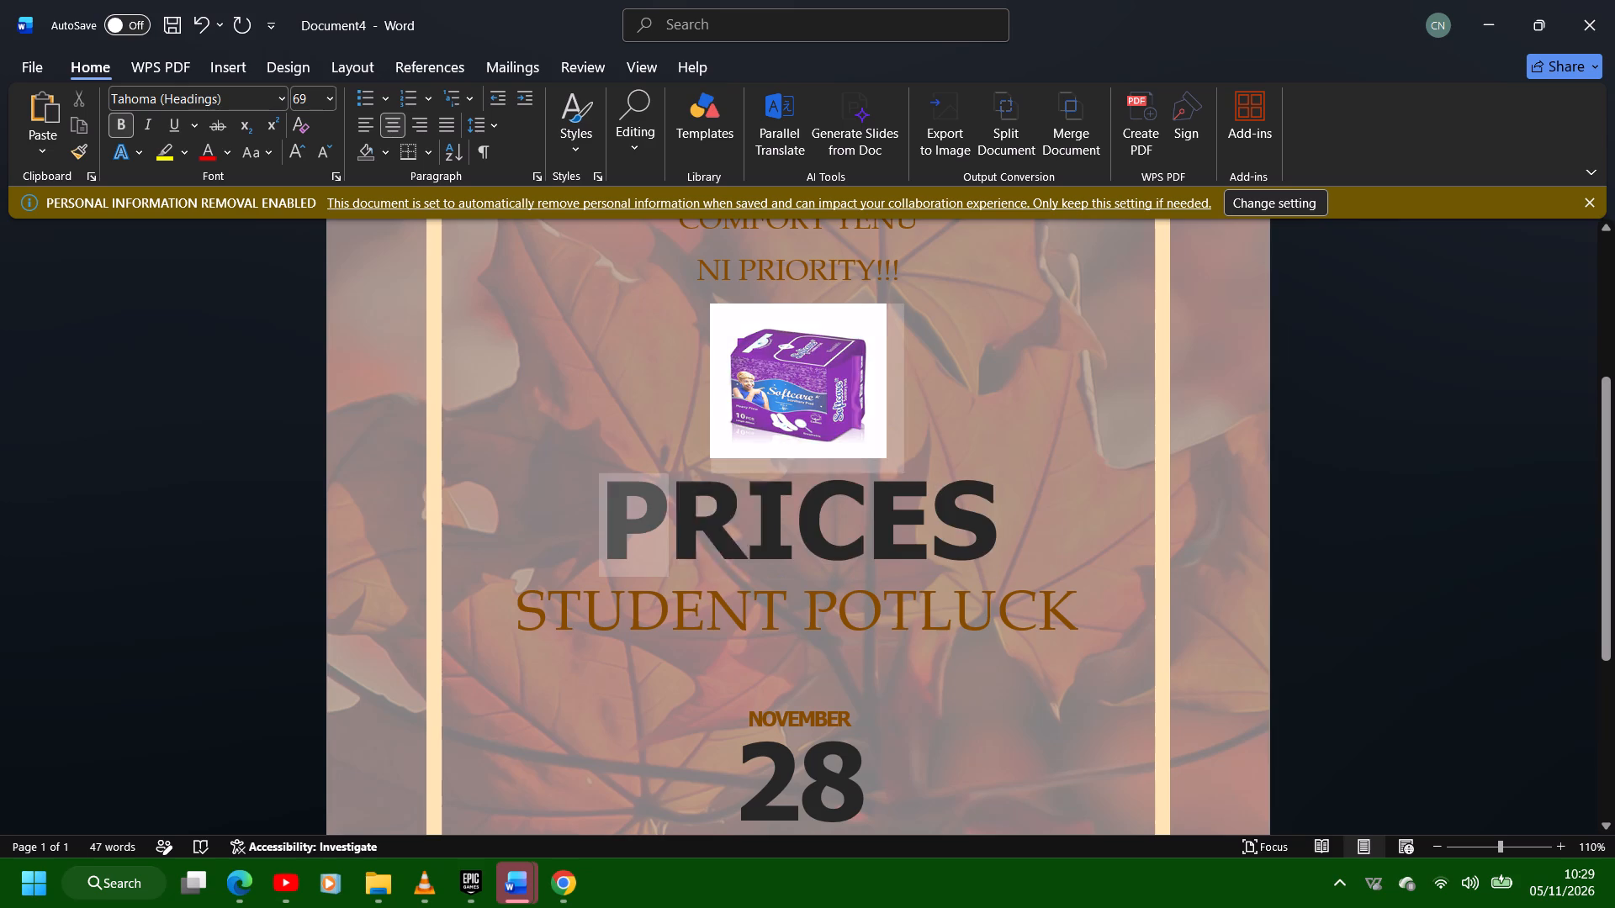
pyautogui.moveTo(686, 446); pyautogui.dragTo(829, 454)
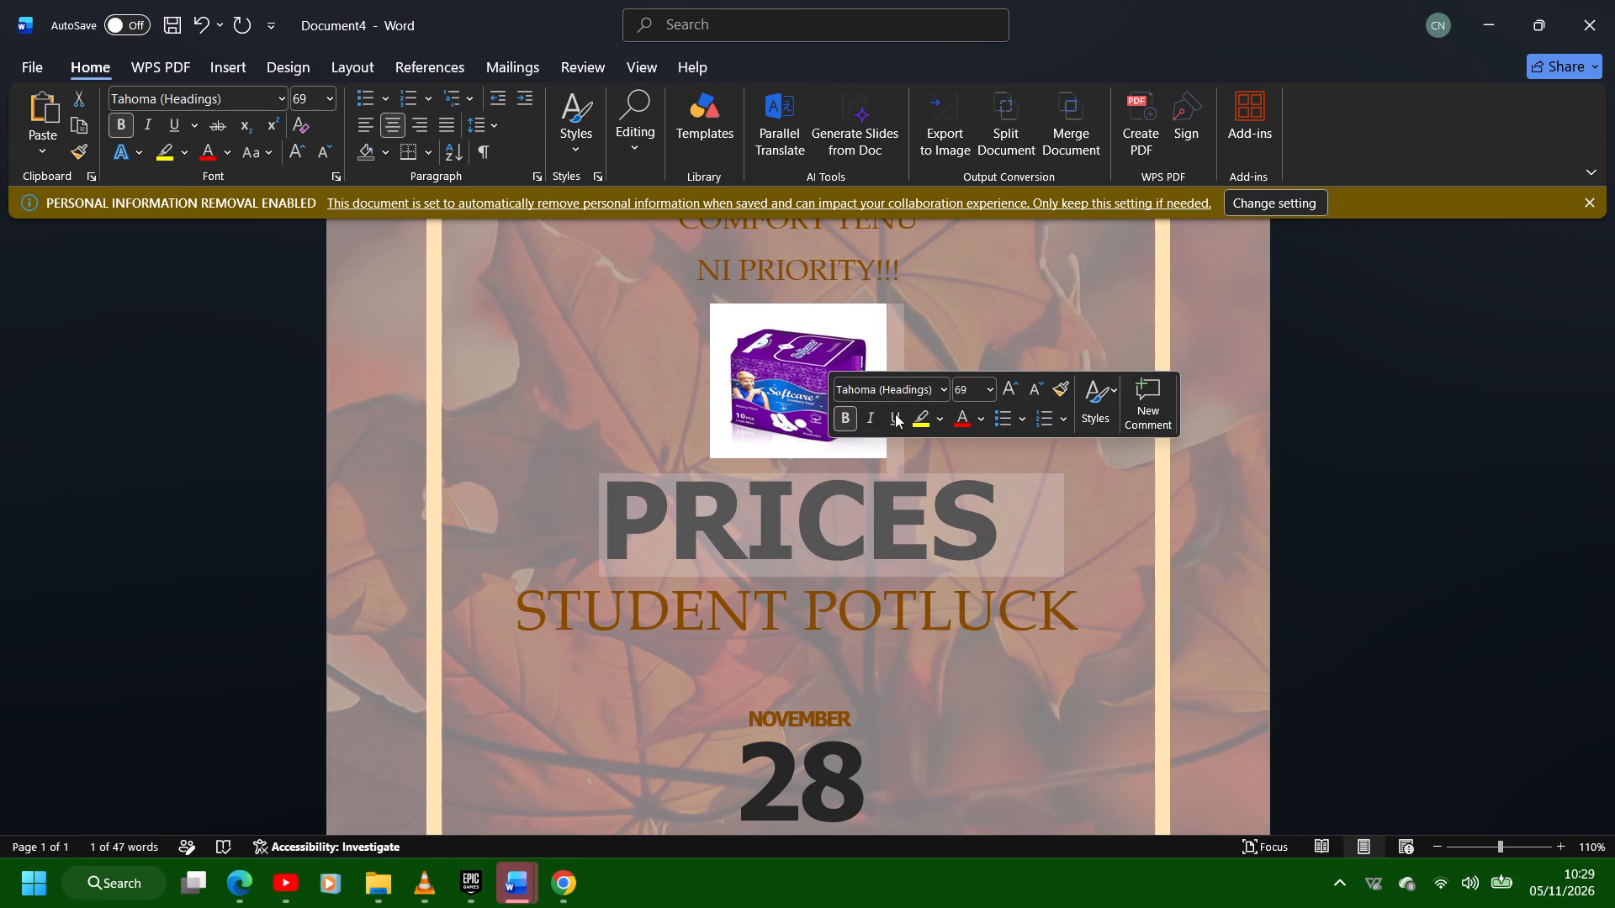
pyautogui.click(1035, 400)
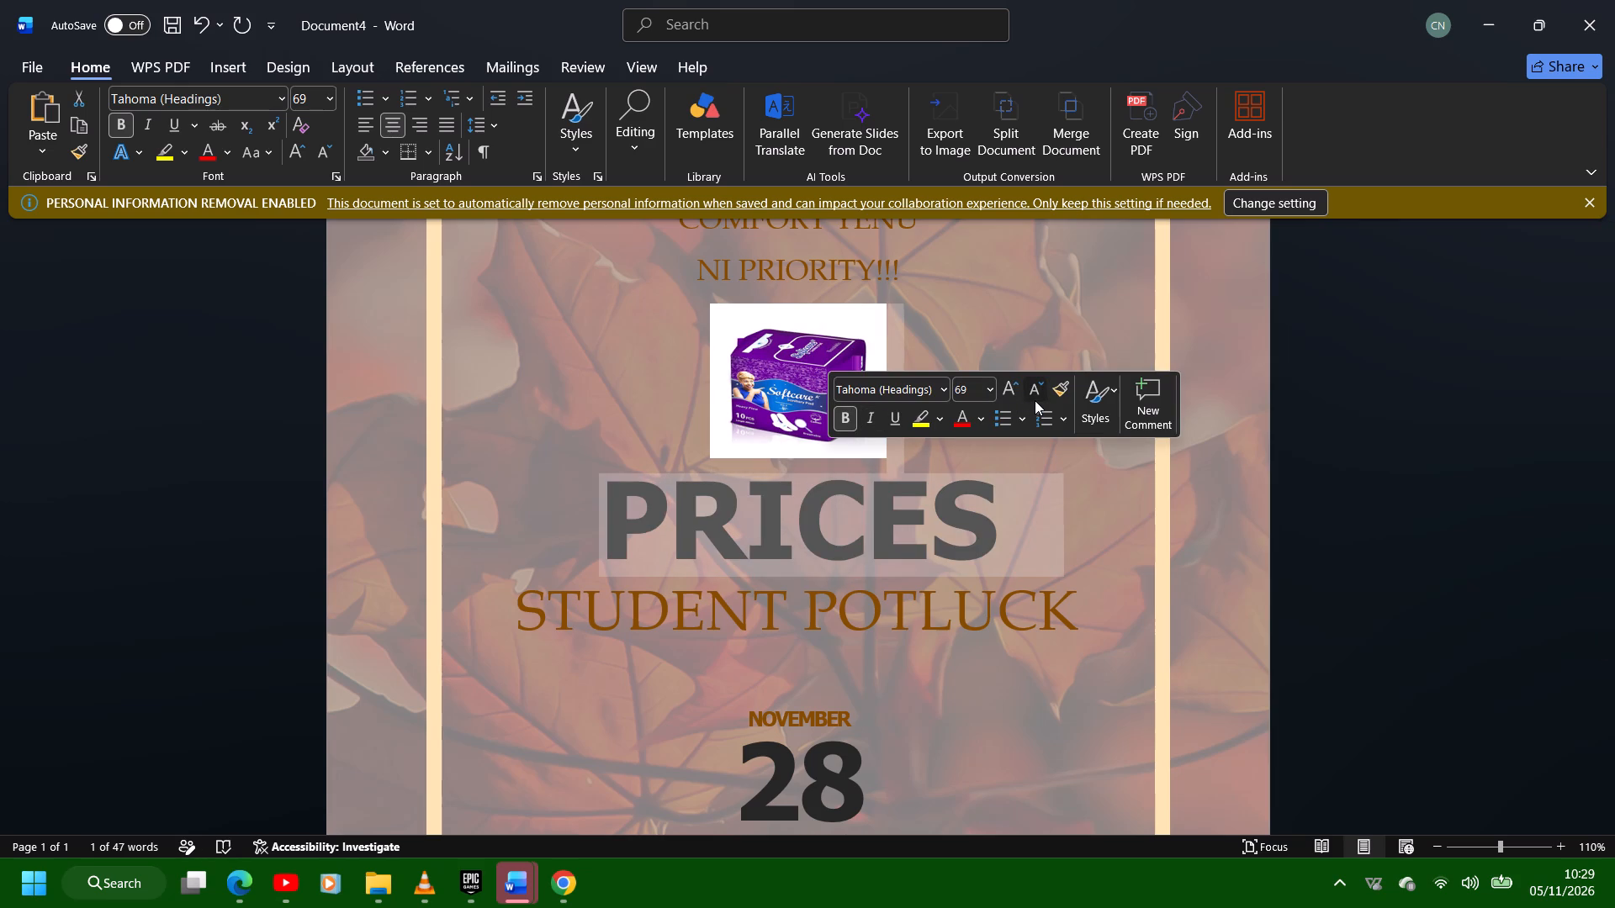
pyautogui.click(1035, 400)
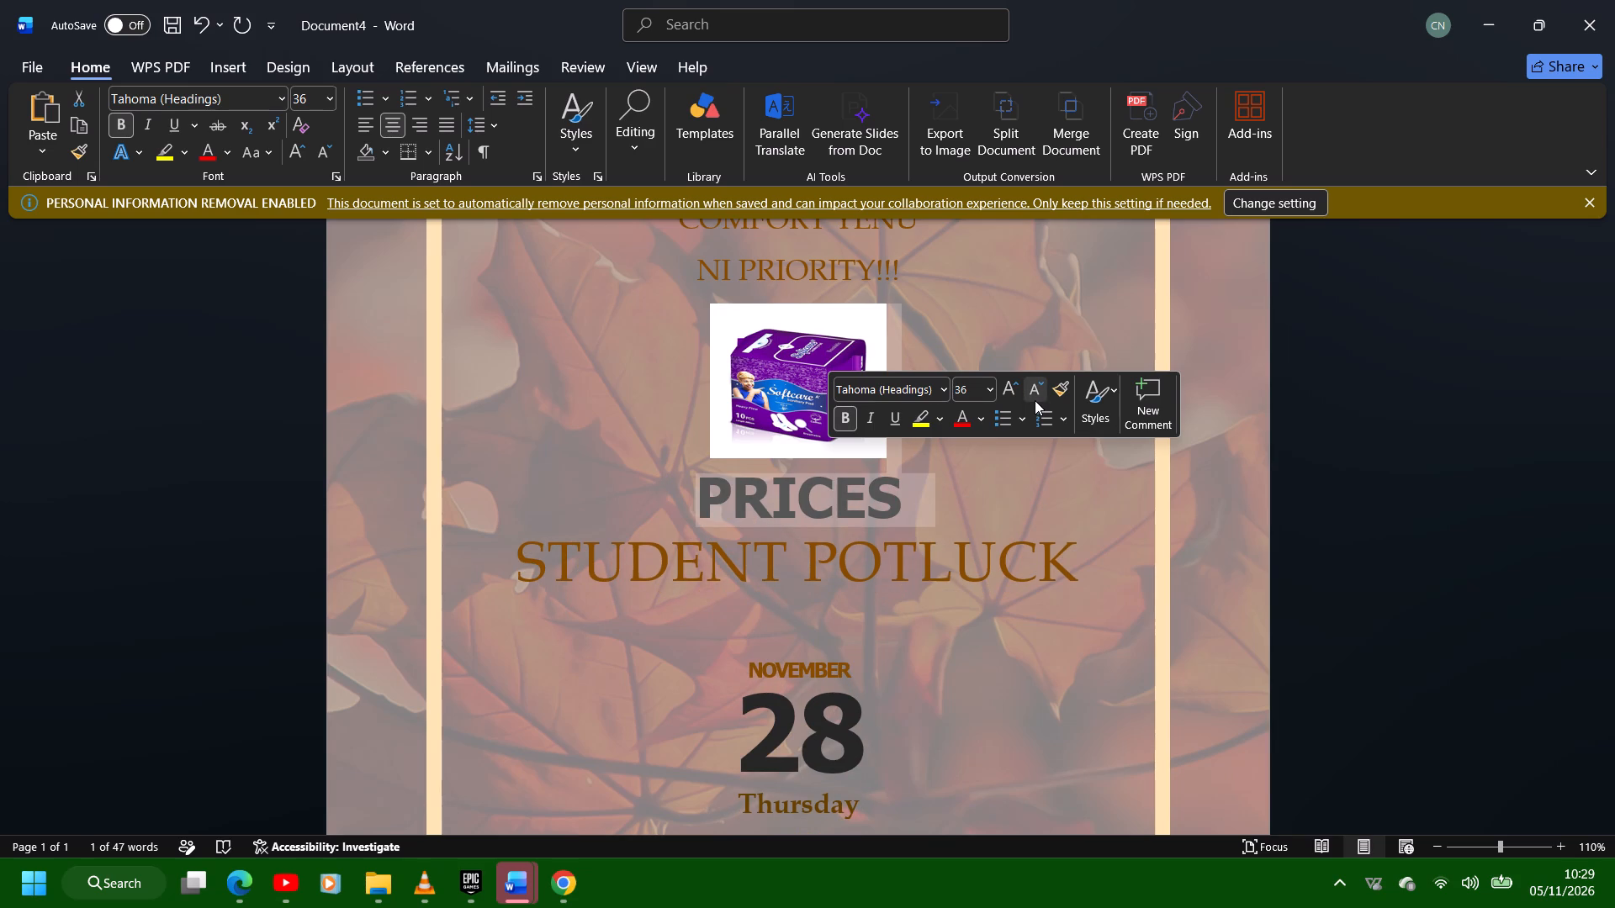
pyautogui.click(1035, 400)
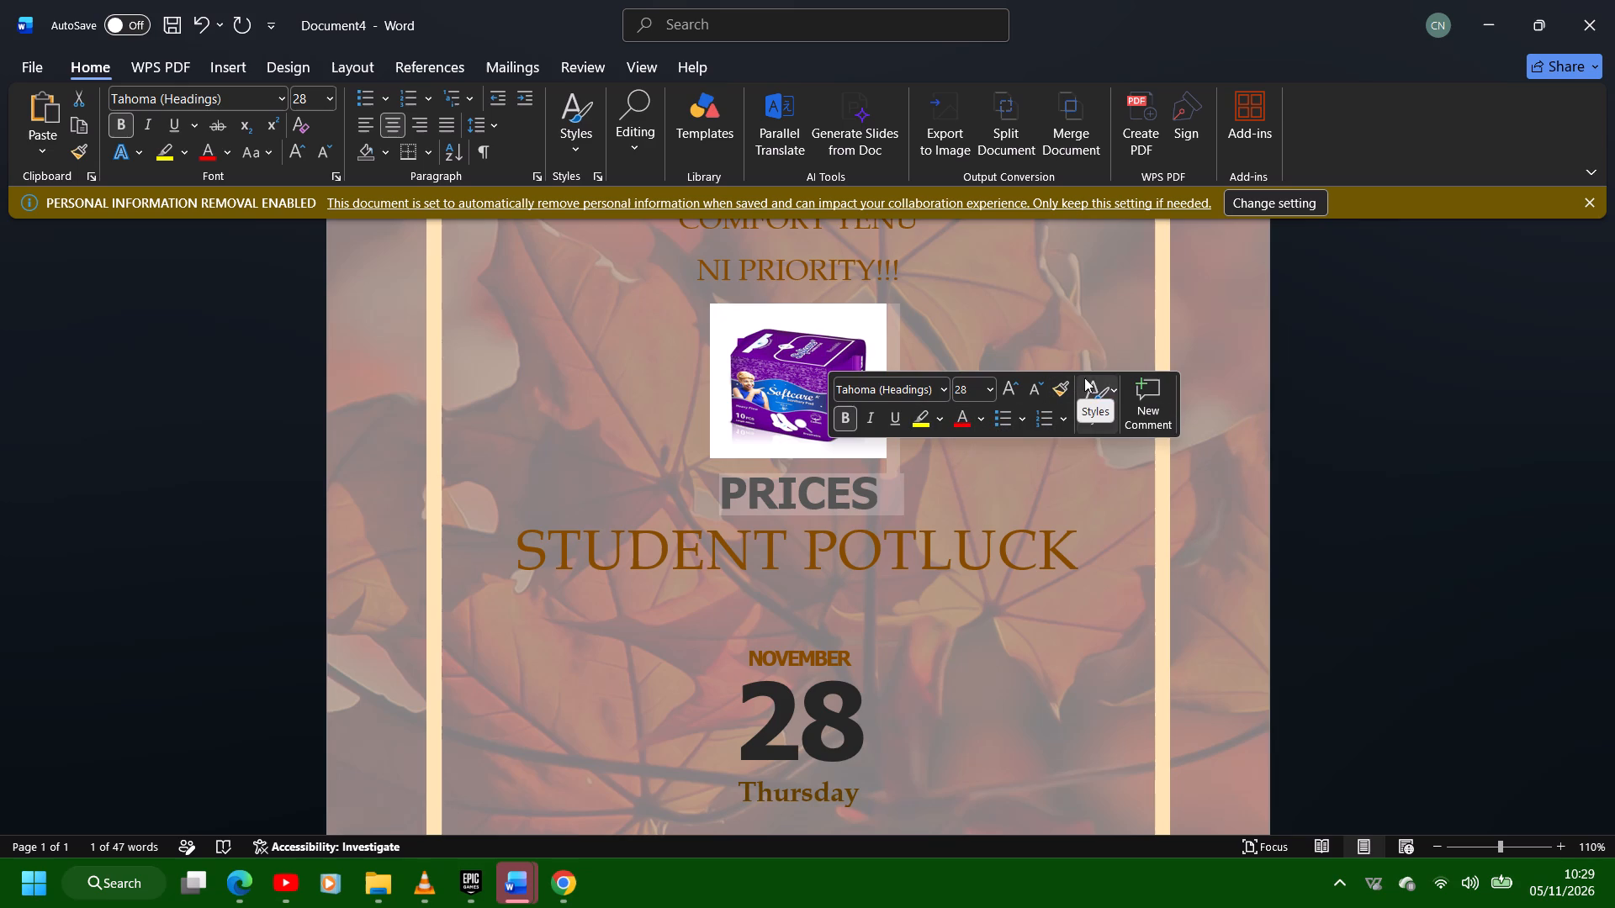
pyautogui.click(988, 392)
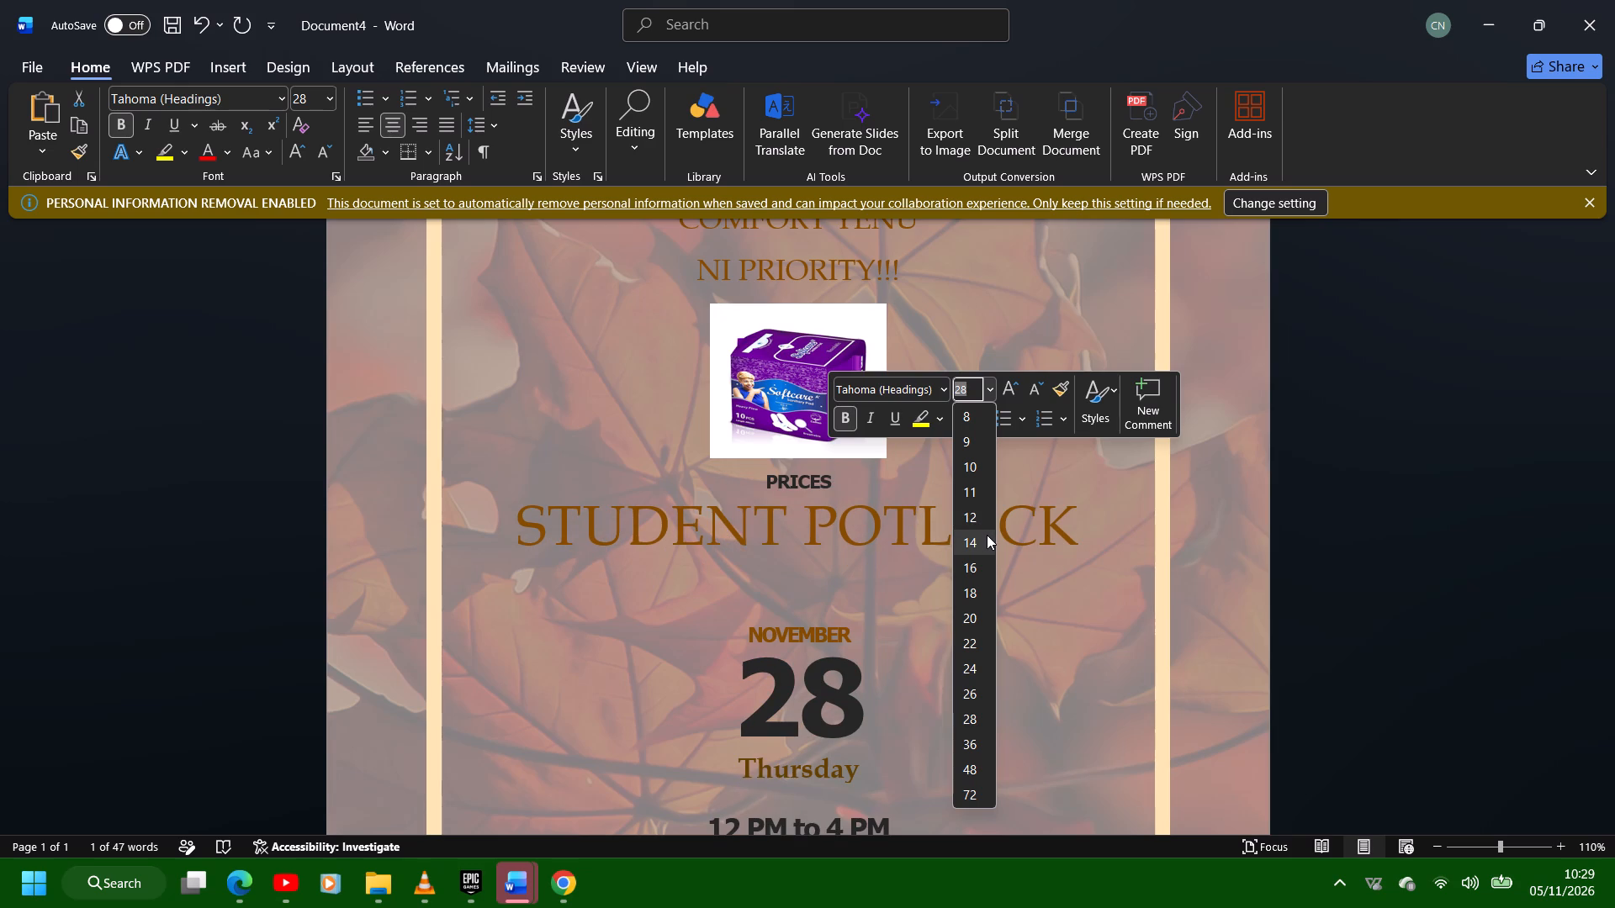
pyautogui.click(987, 535)
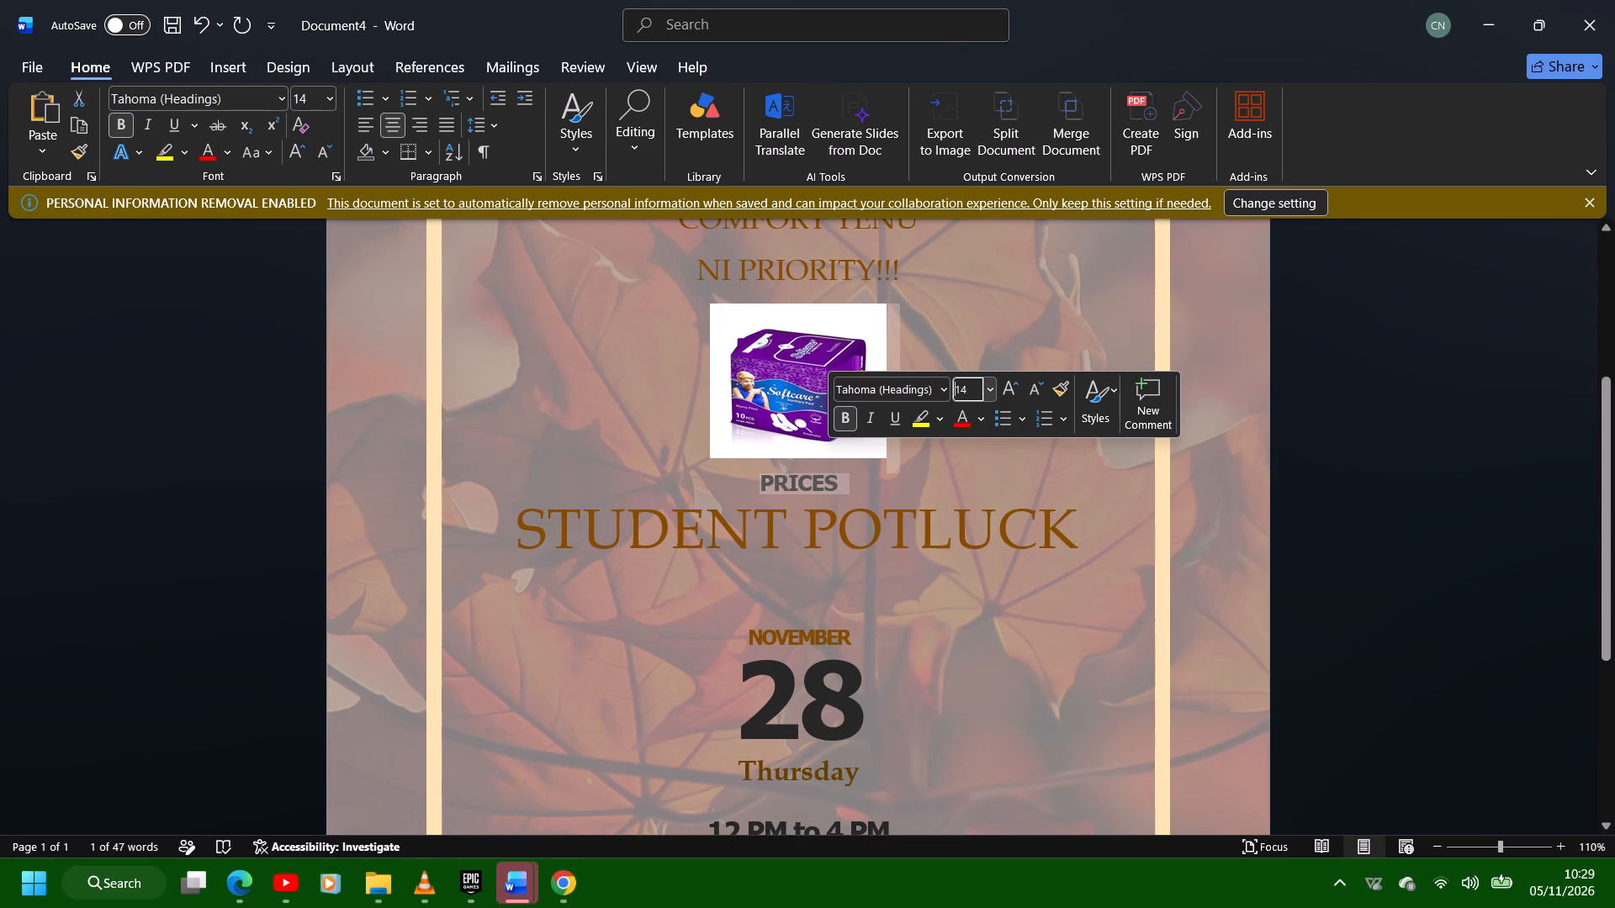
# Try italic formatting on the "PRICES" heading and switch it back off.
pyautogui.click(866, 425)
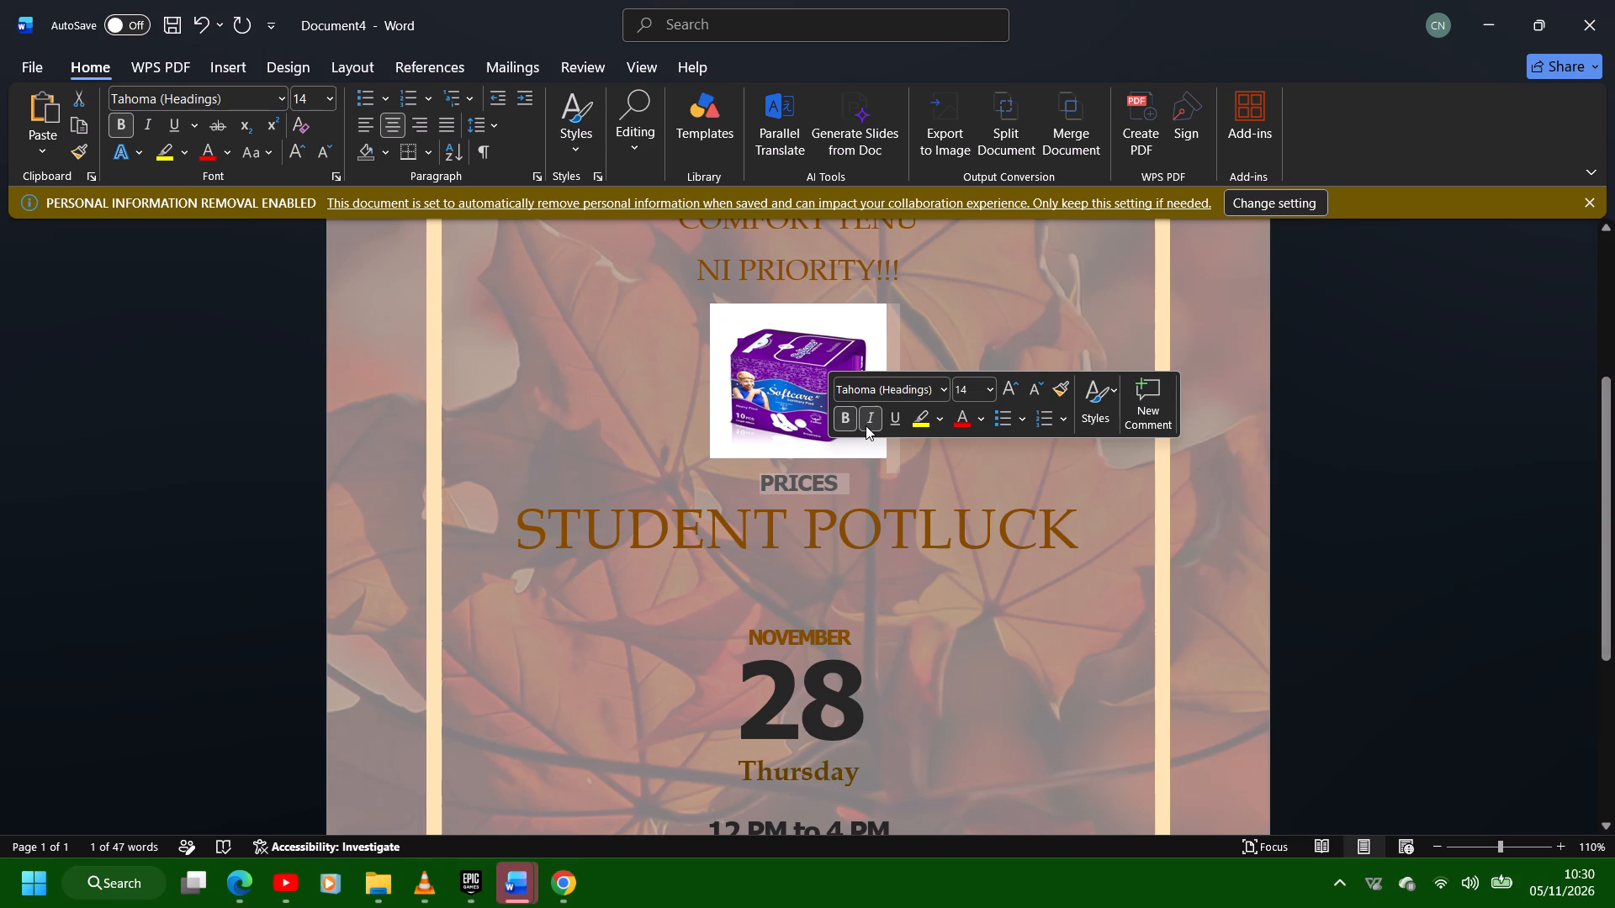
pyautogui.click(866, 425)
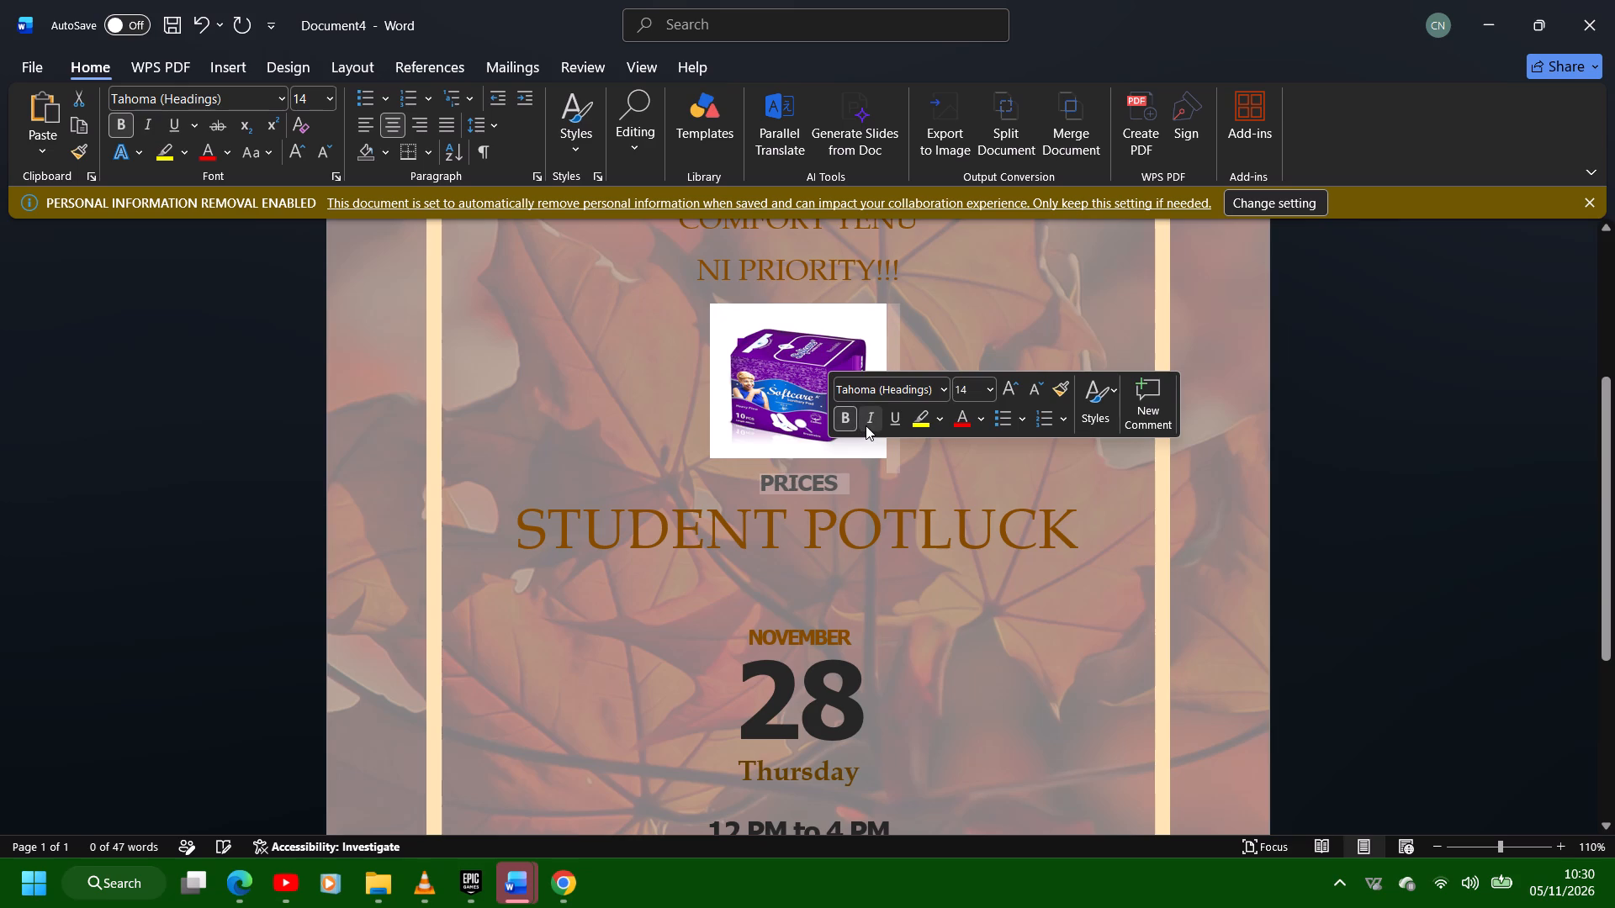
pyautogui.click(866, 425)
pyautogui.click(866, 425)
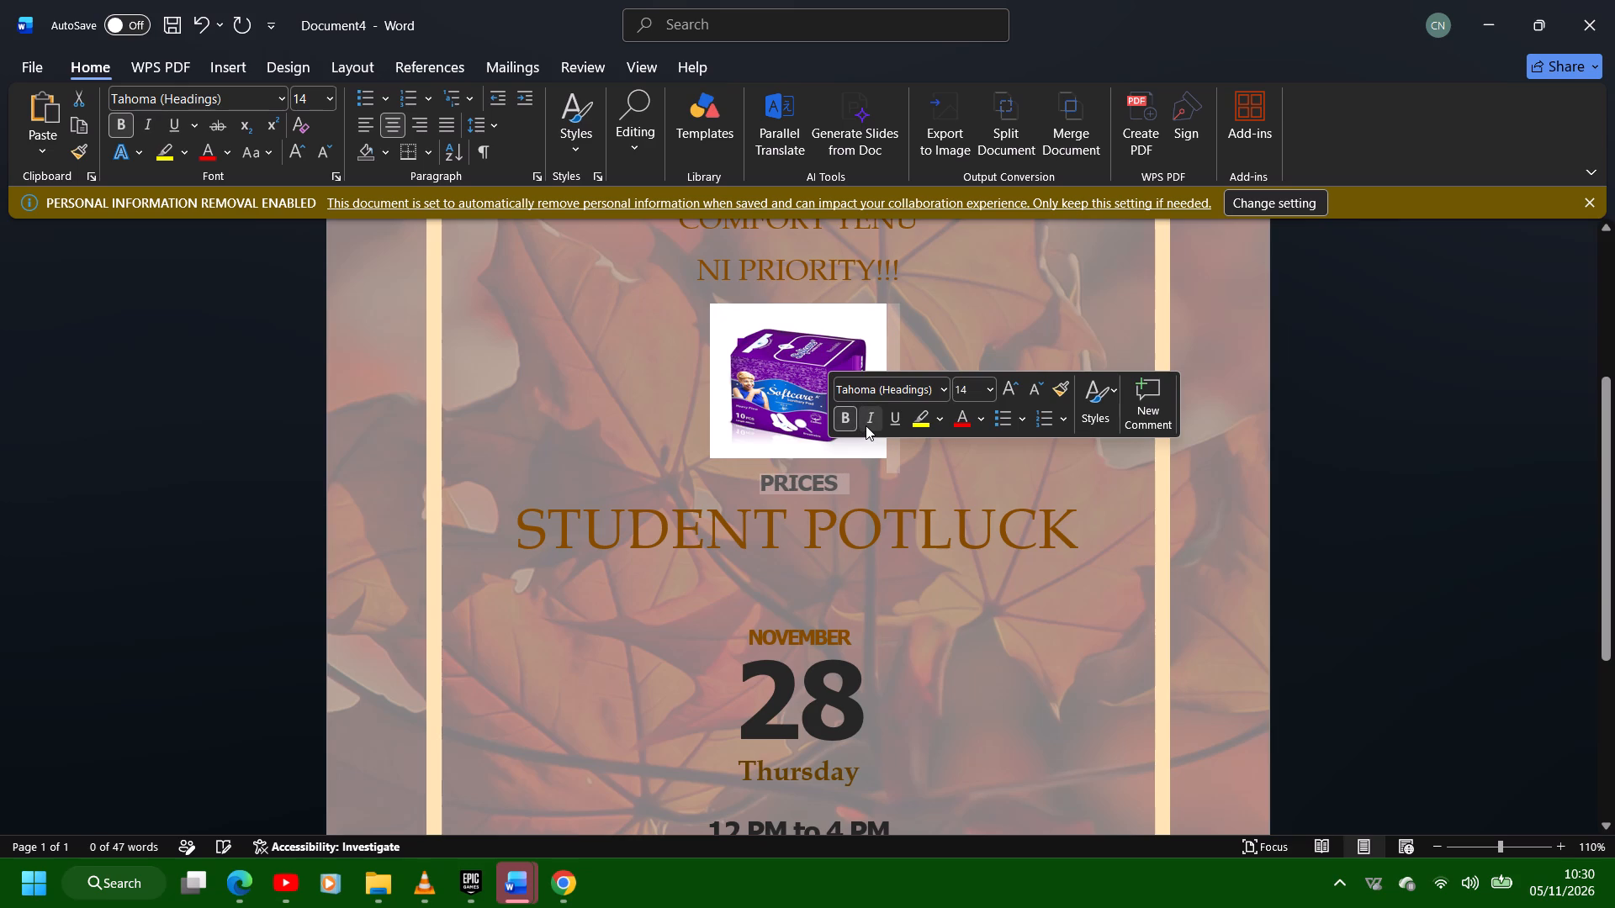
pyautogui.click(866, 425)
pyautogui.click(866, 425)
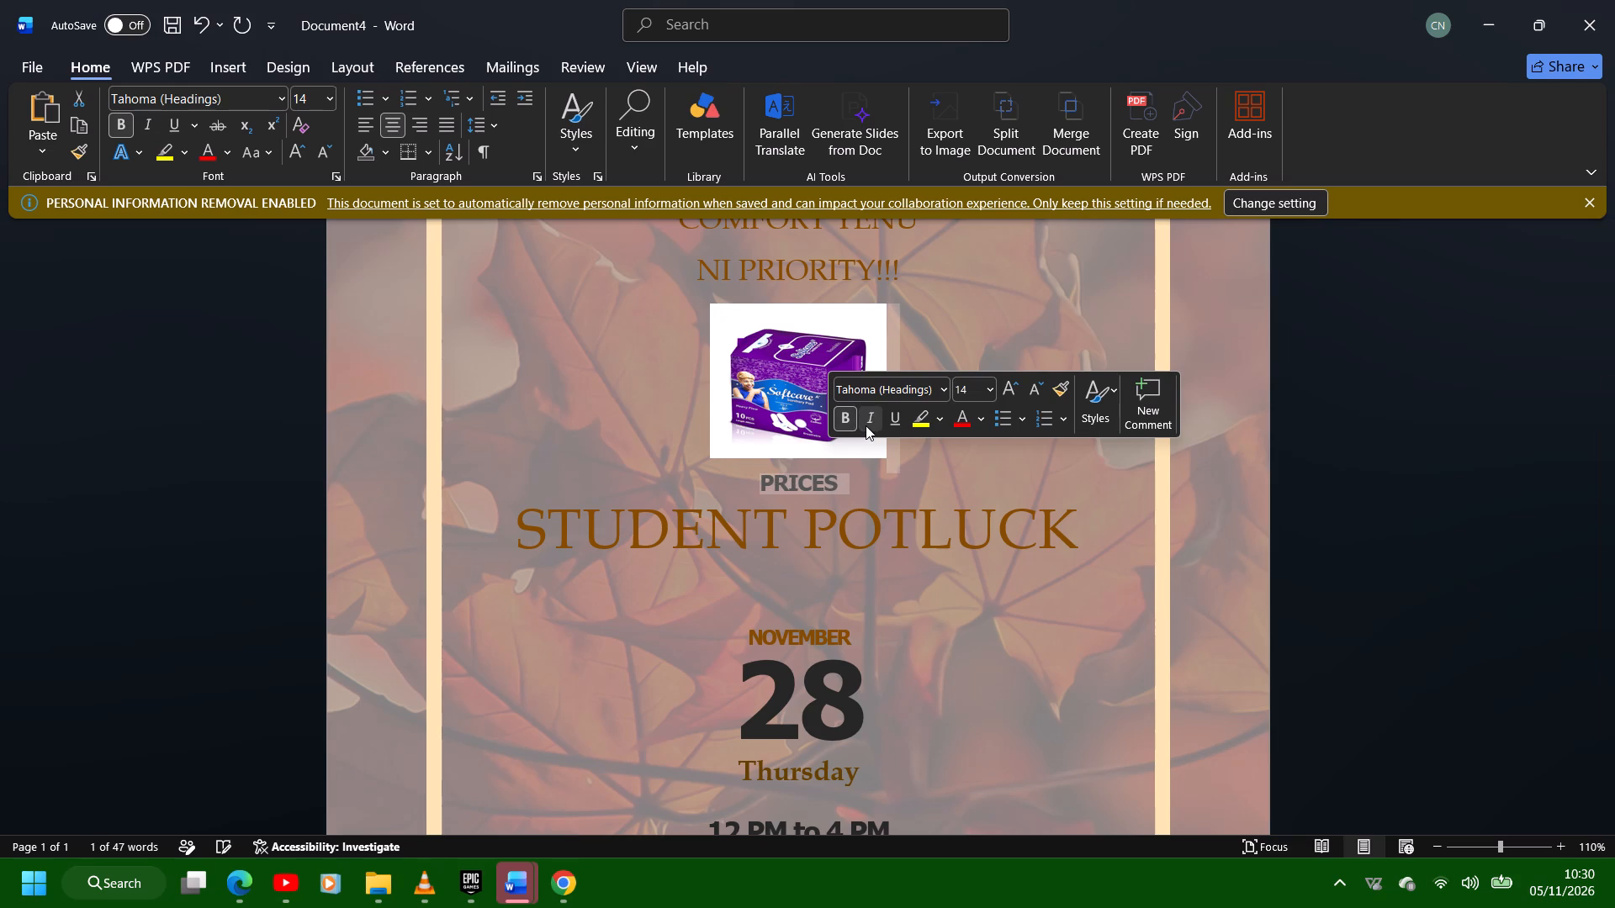
# Remove the bold formatting from the "PRICES" heading.
pyautogui.click(841, 424)
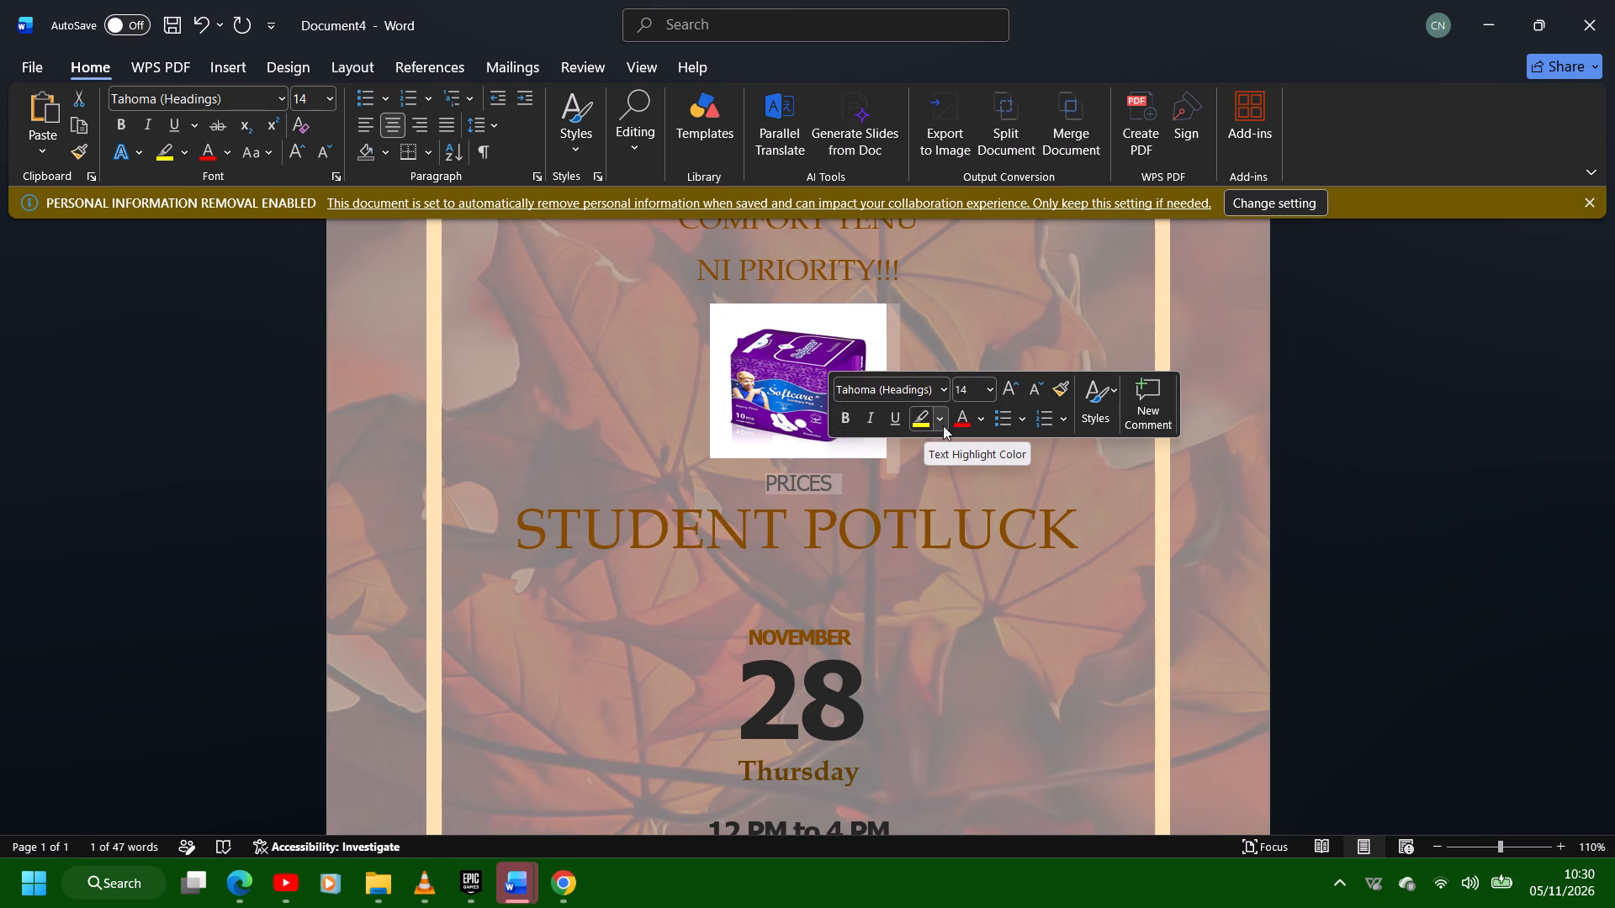
# Set the font color of the "PRICES" heading to Automatic and deselect it.
pyautogui.click(986, 428)
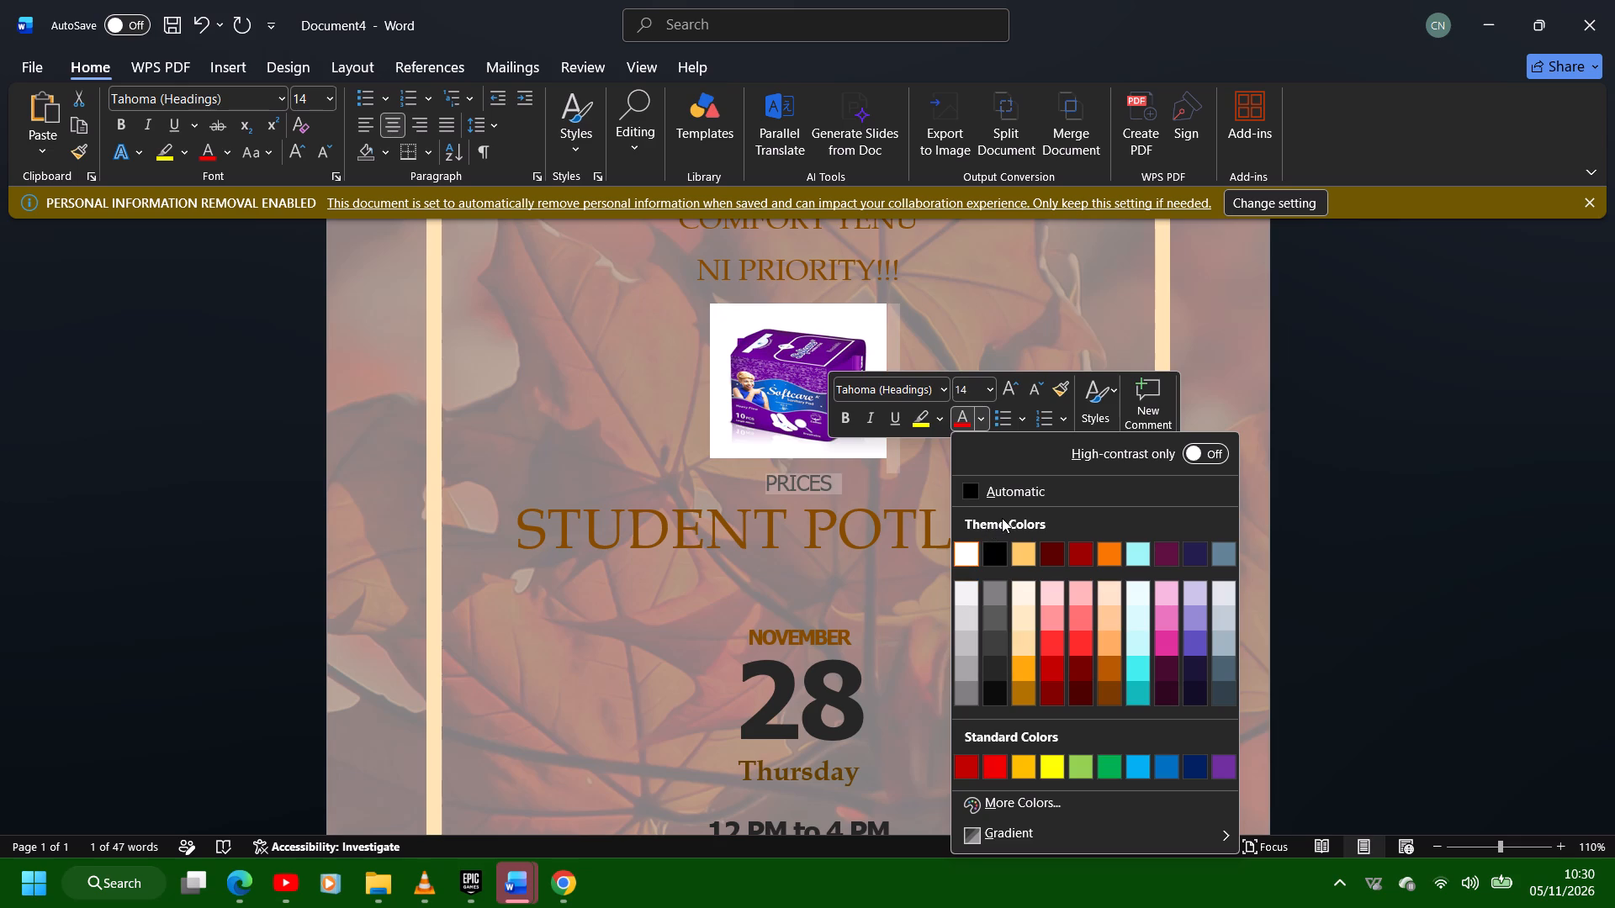
pyautogui.click(969, 479)
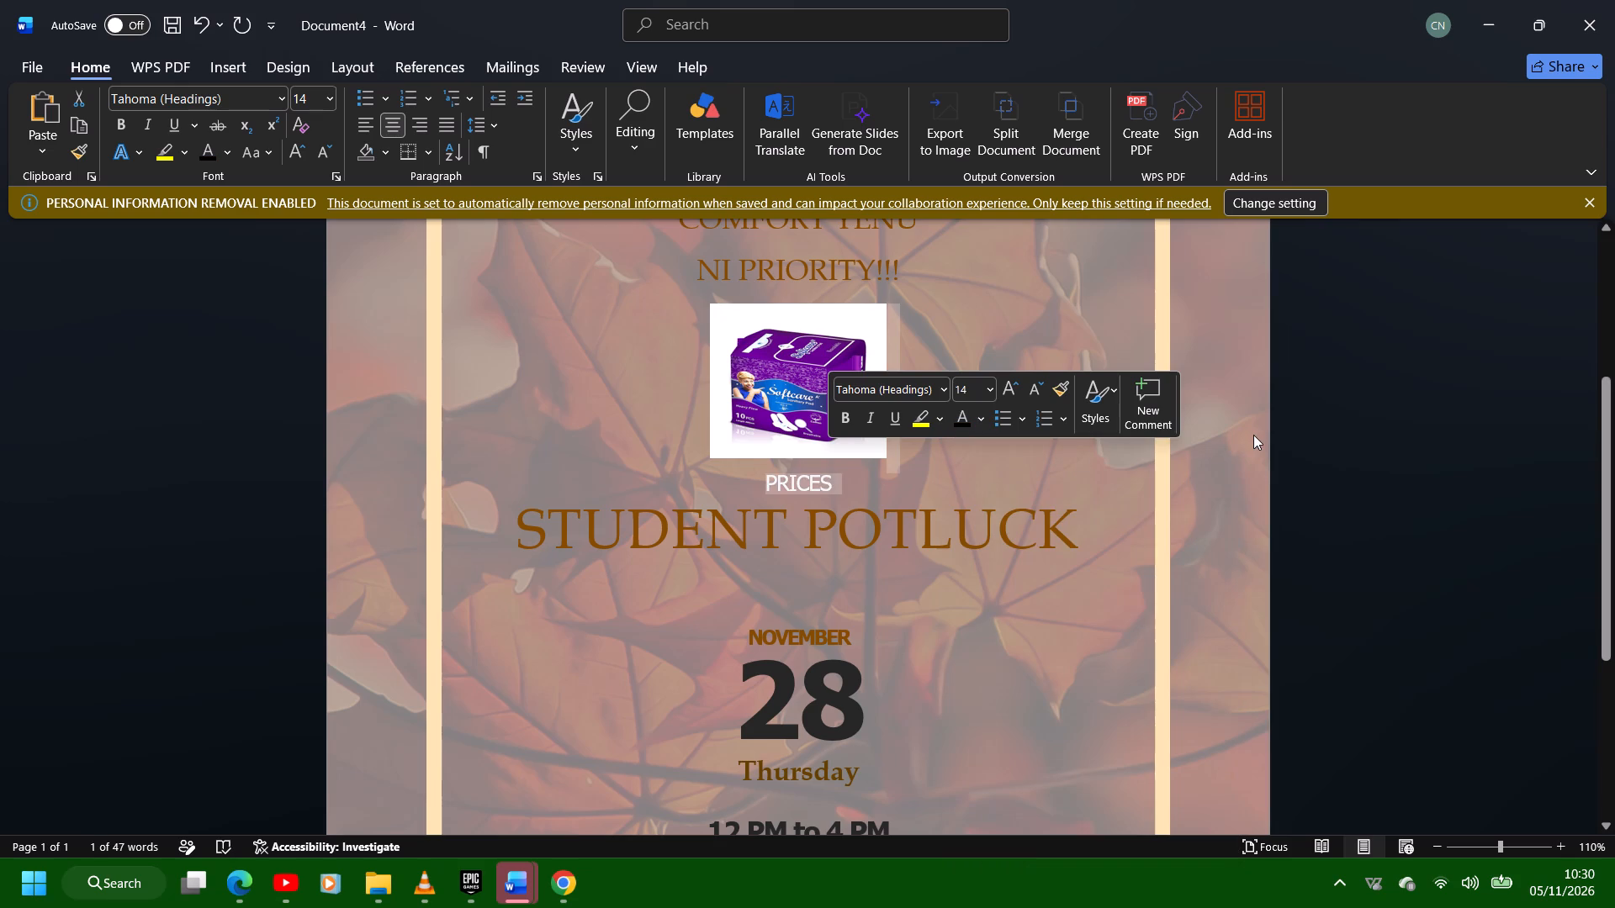
pyautogui.click(1256, 435)
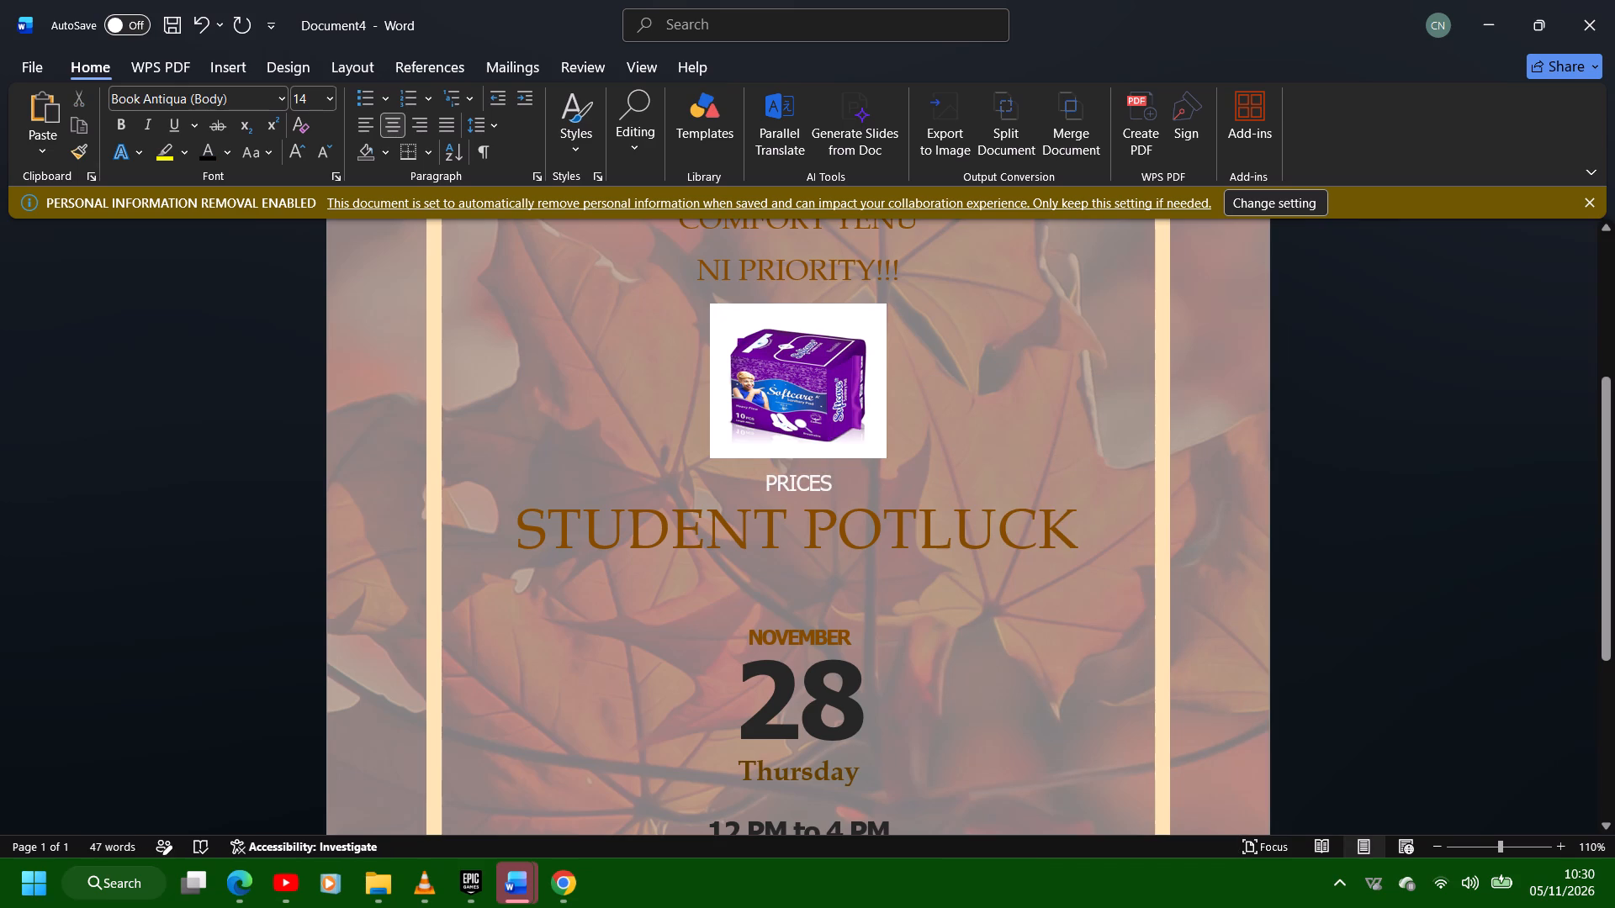
# Delete the "STUDENT POTLUCK" text below the "PRICES" heading.
pyautogui.scroll(1, 1140, 573)
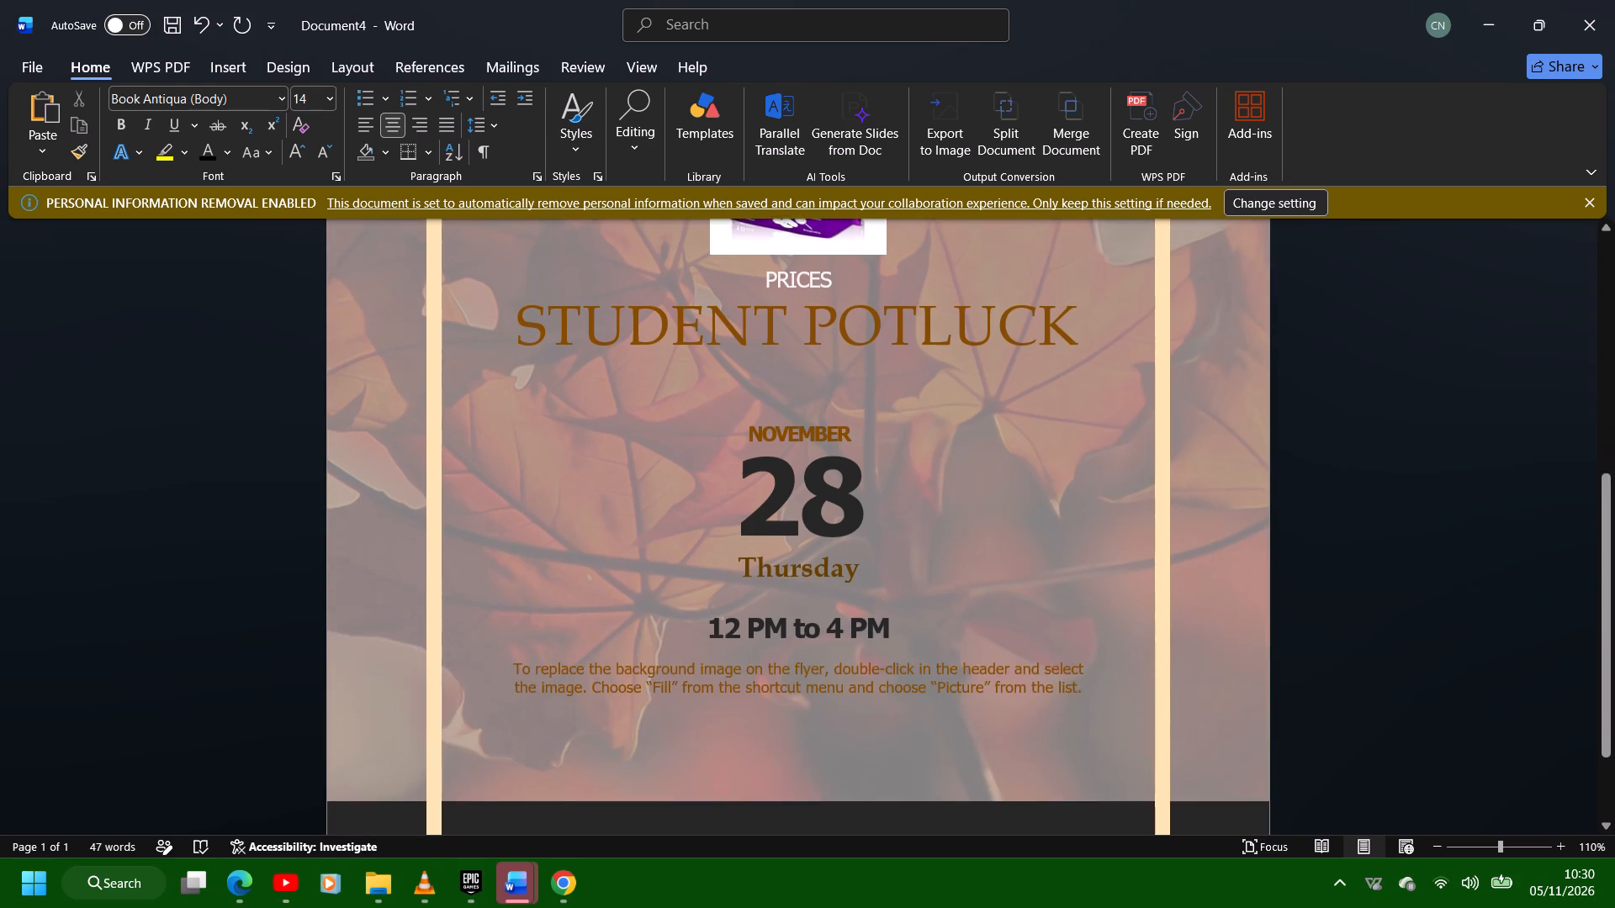
pyautogui.scroll(1, 1140, 573)
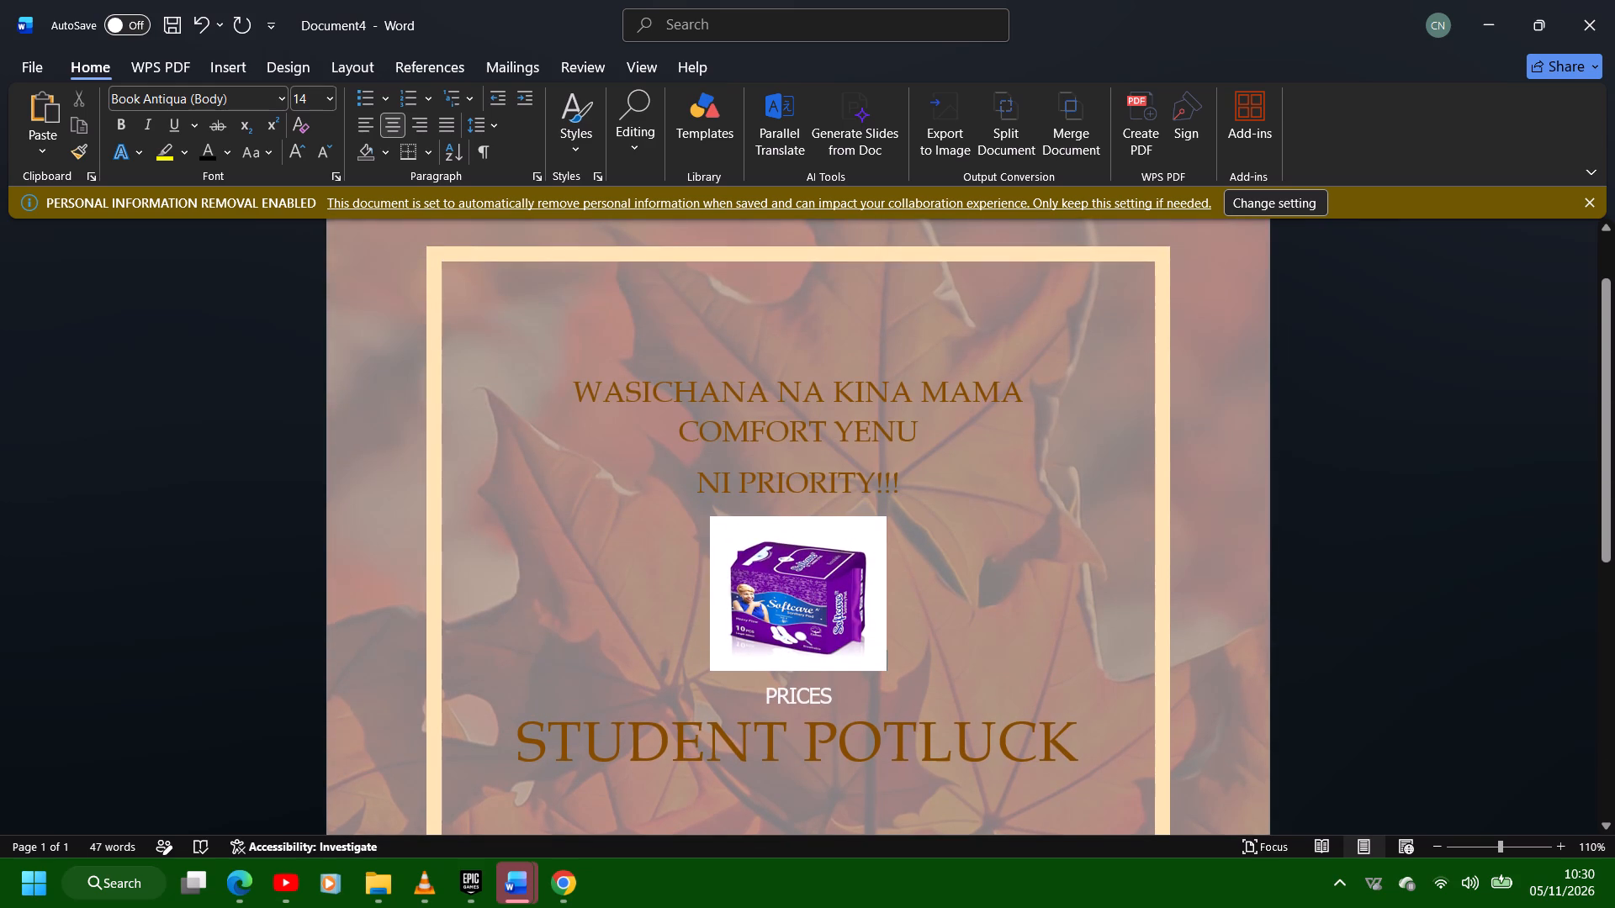
pyautogui.click(1075, 737)
pyautogui.press('BackSpace')
pyautogui.press('BackSpace')
pyautogui.press('BackSpace')
pyautogui.press('BackSpace')
pyautogui.press('BackSpace')
pyautogui.press('BackSpace')
pyautogui.press('BackSpace')
pyautogui.press('BackSpace')
pyautogui.press('BackSpace')
pyautogui.press('BackSpace')
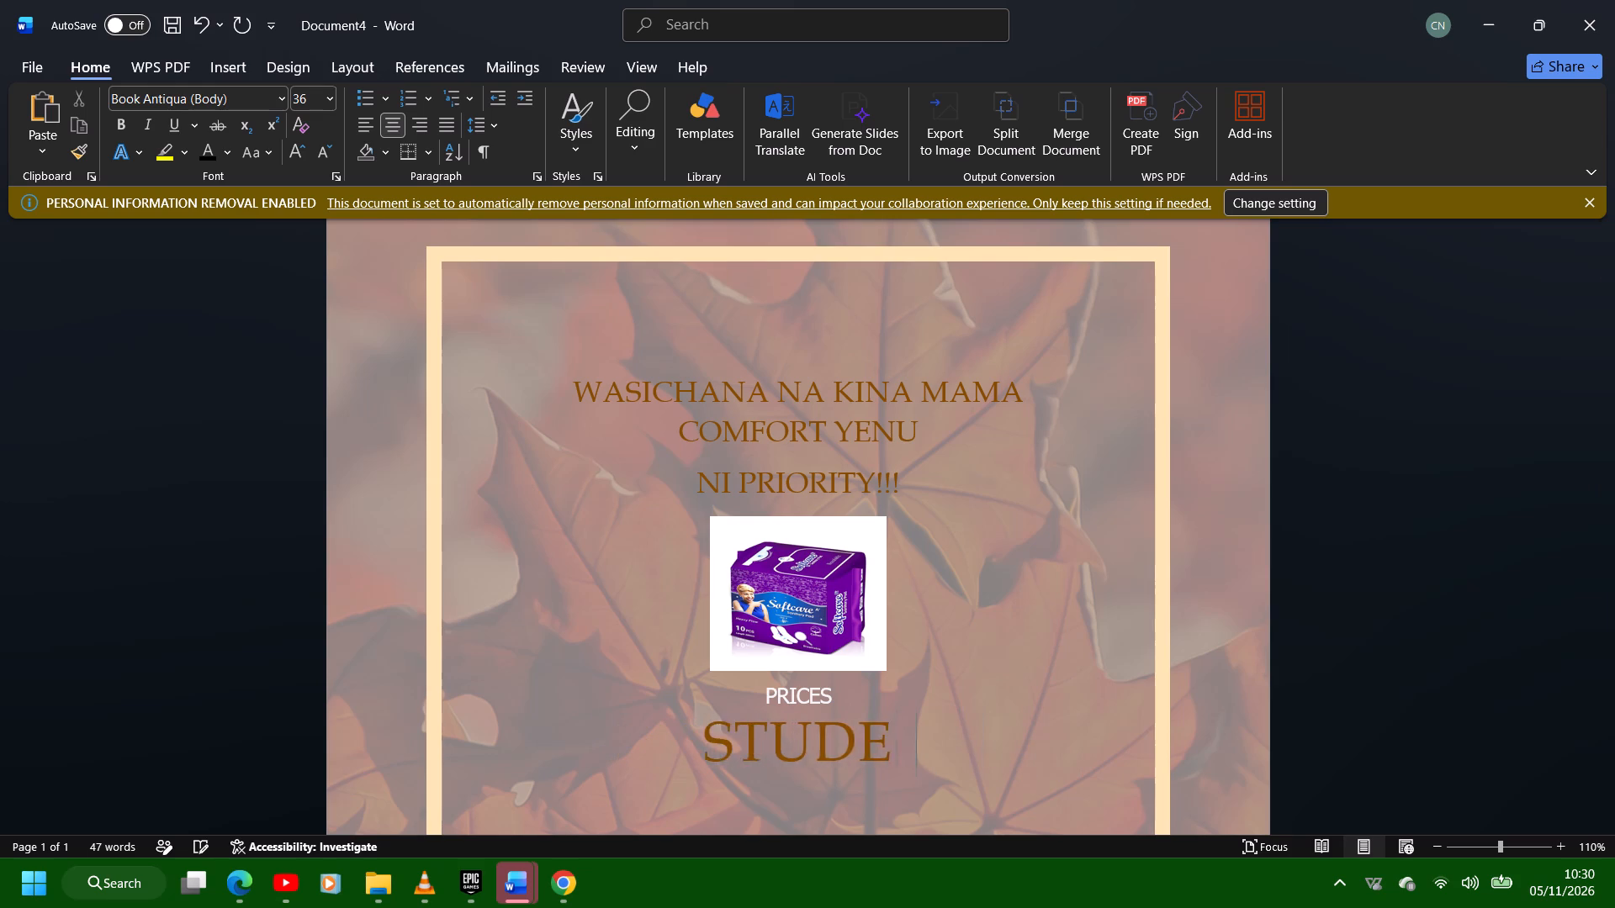
pyautogui.press('BackSpace')
pyautogui.press('BackSpace')
pyautogui.press('BackSpace')
pyautogui.press('BackSpace')
pyautogui.press('BackSpace')
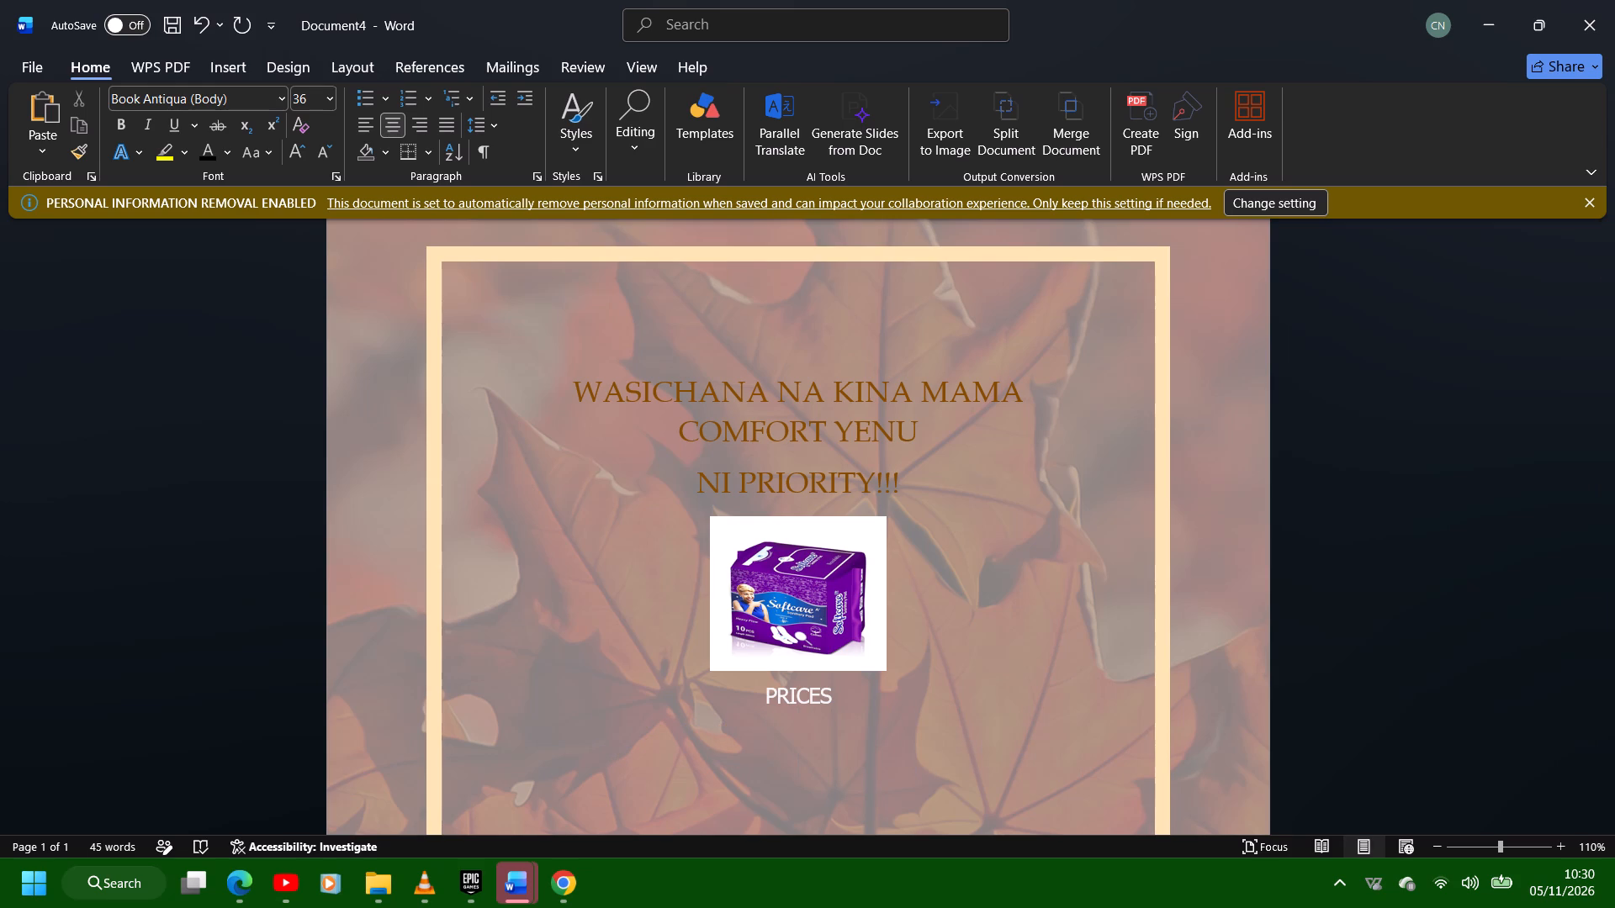
# Enter "BUY WHOLESALE-25SHPER PACK" on the emptied line below the "PRICES" heading.
pyautogui.press('b')
pyautogui.write('UY')
pyautogui.press('space')
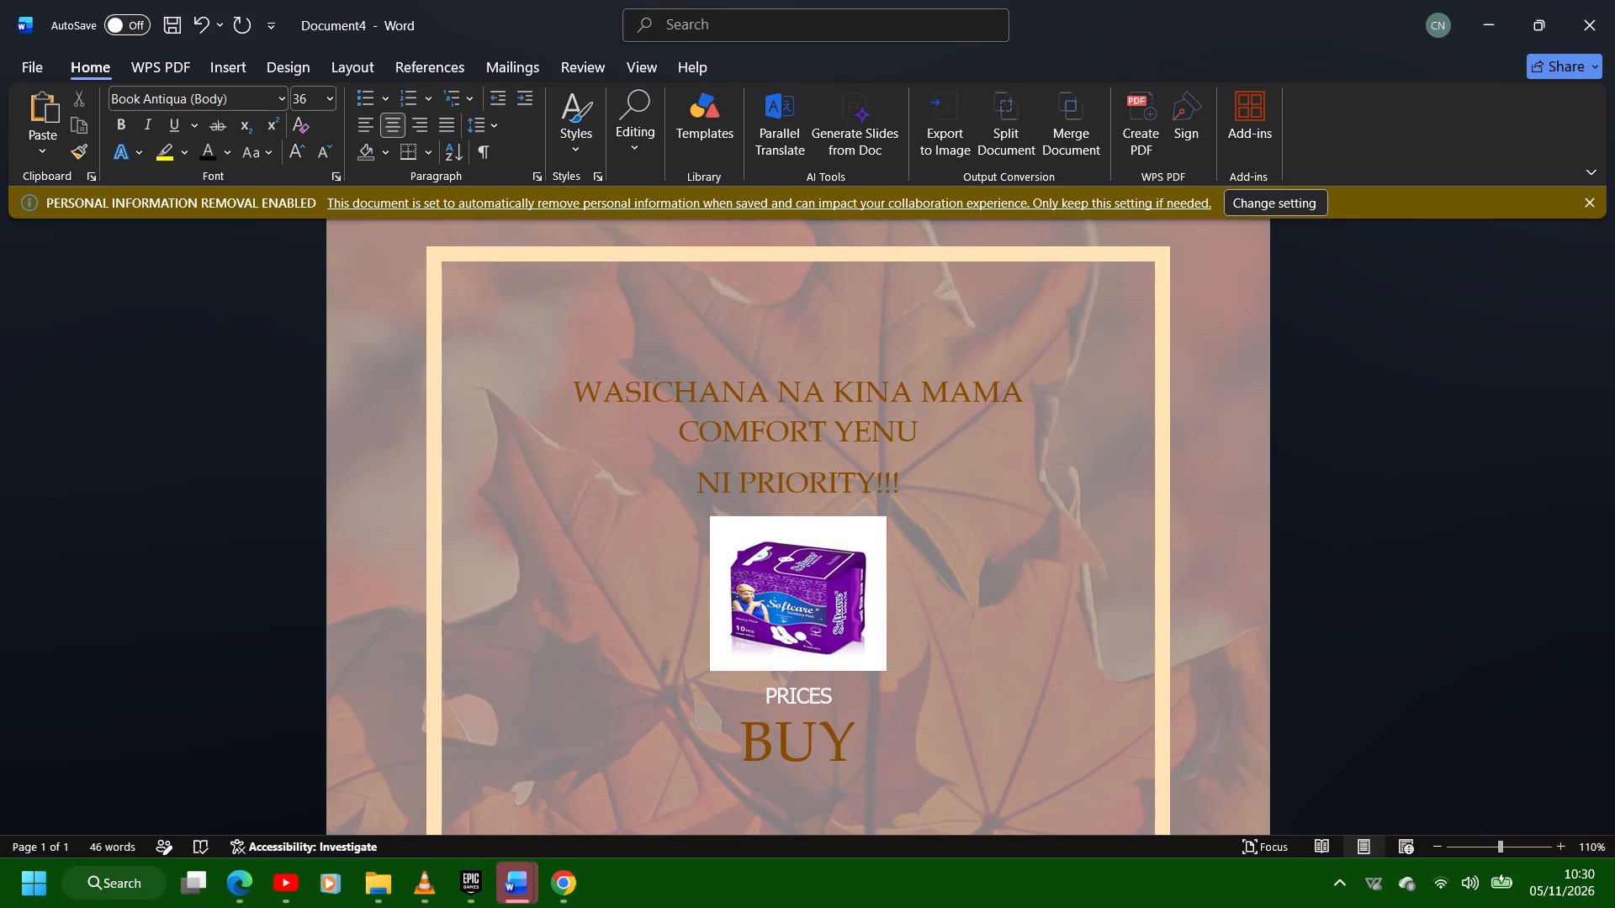
pyautogui.press('w')
pyautogui.write('HOLES')
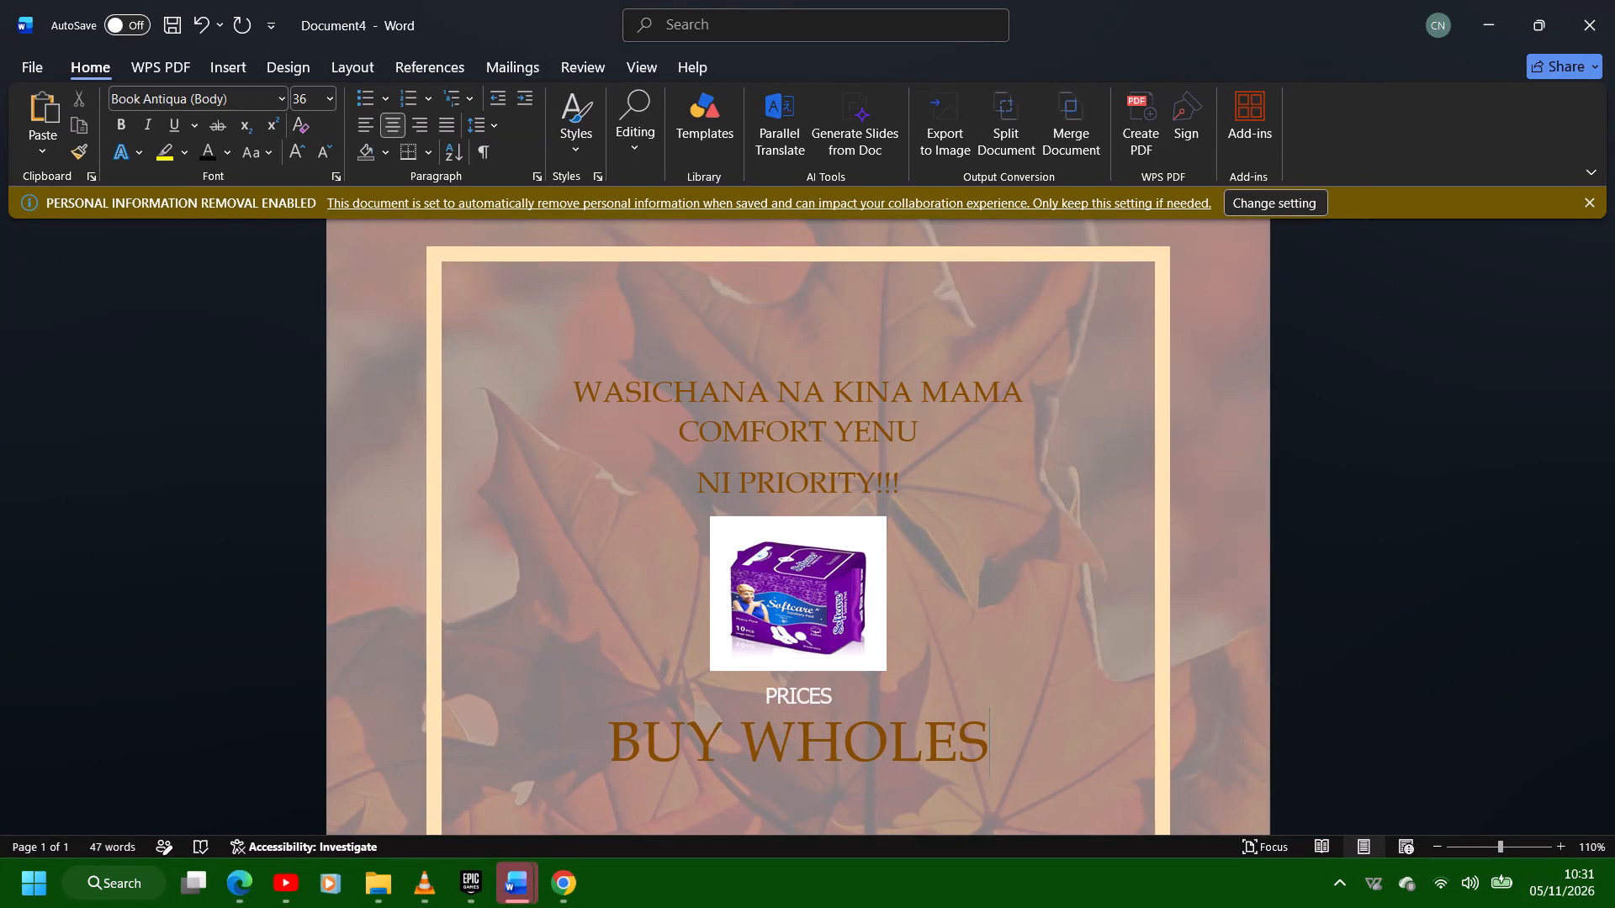
pyautogui.press('a')
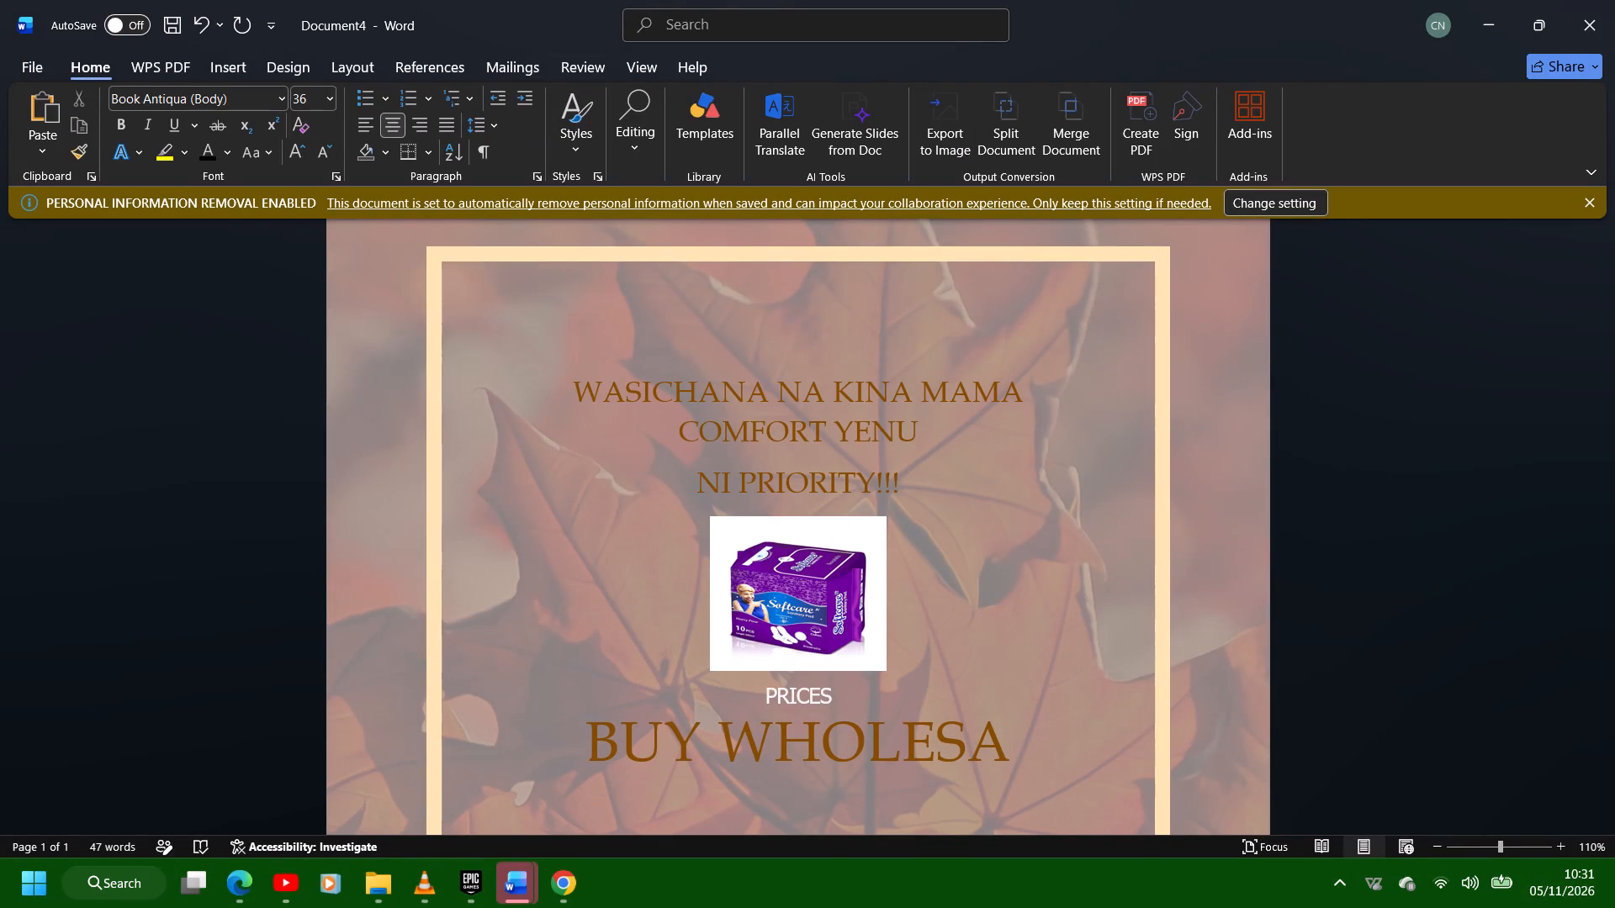
pyautogui.write('LE')
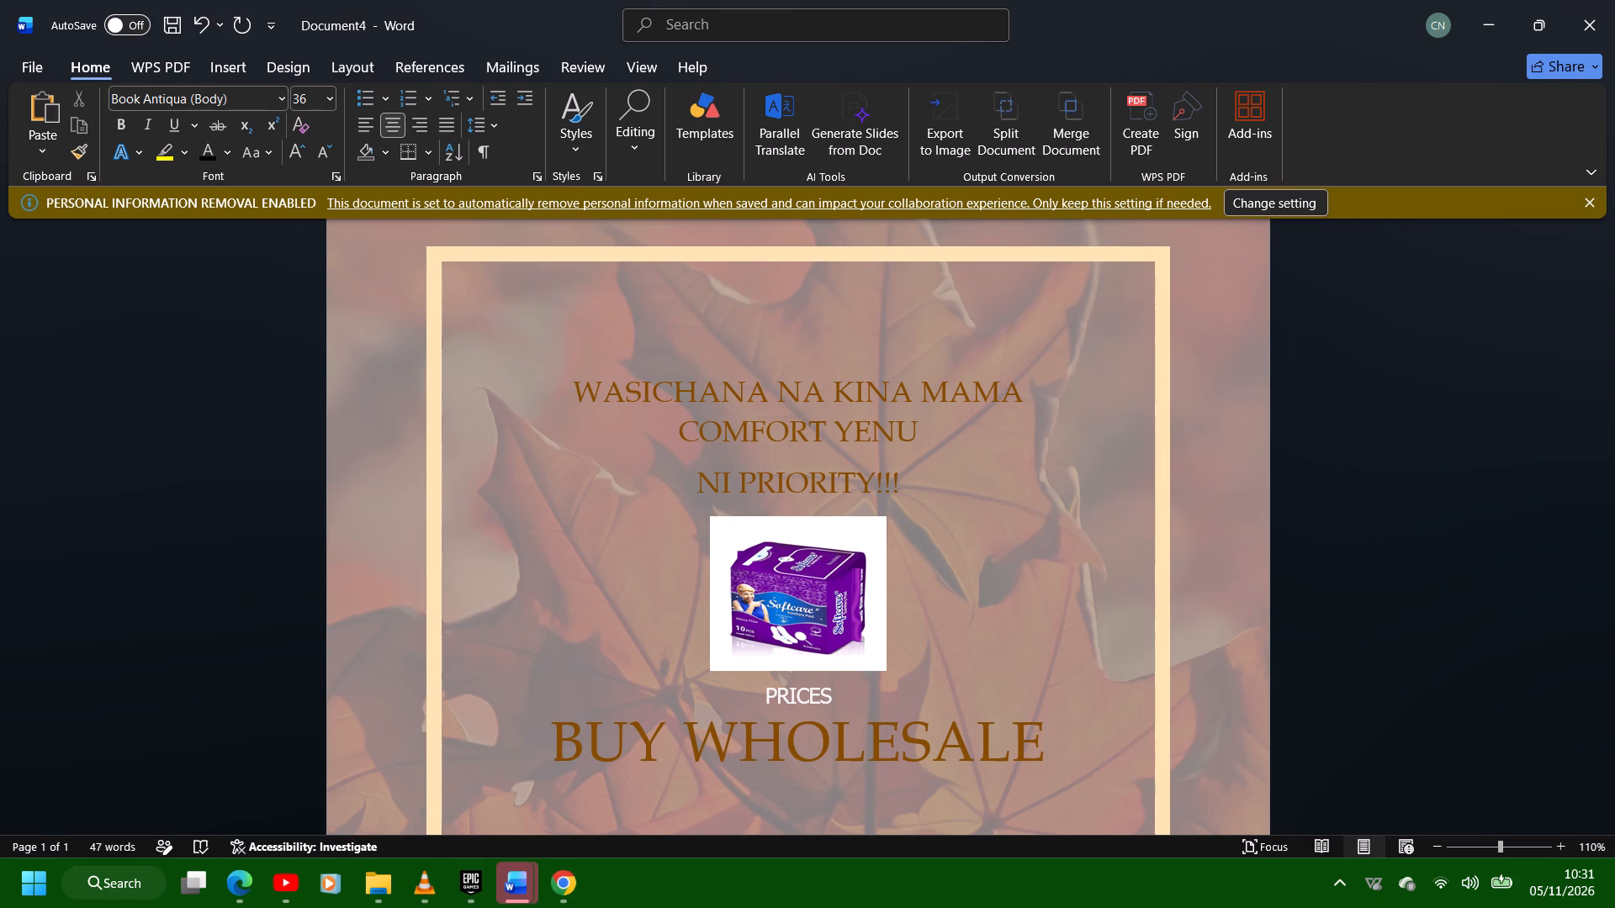
pyautogui.press('-')
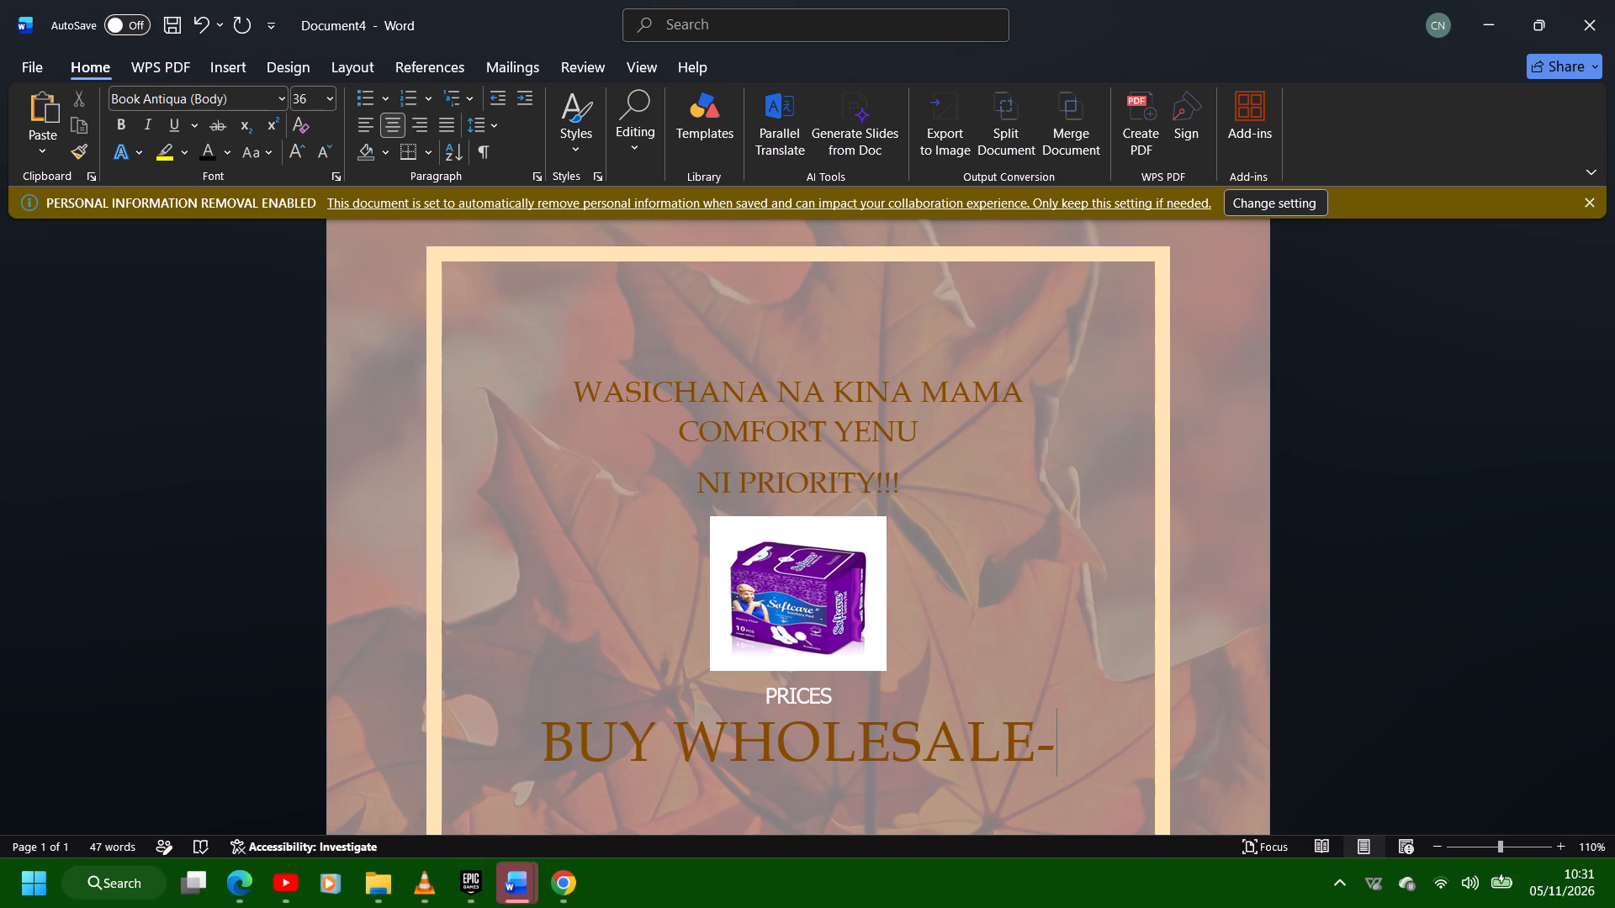
pyautogui.write('25')
pyautogui.write('SH')
pyautogui.write('PER')
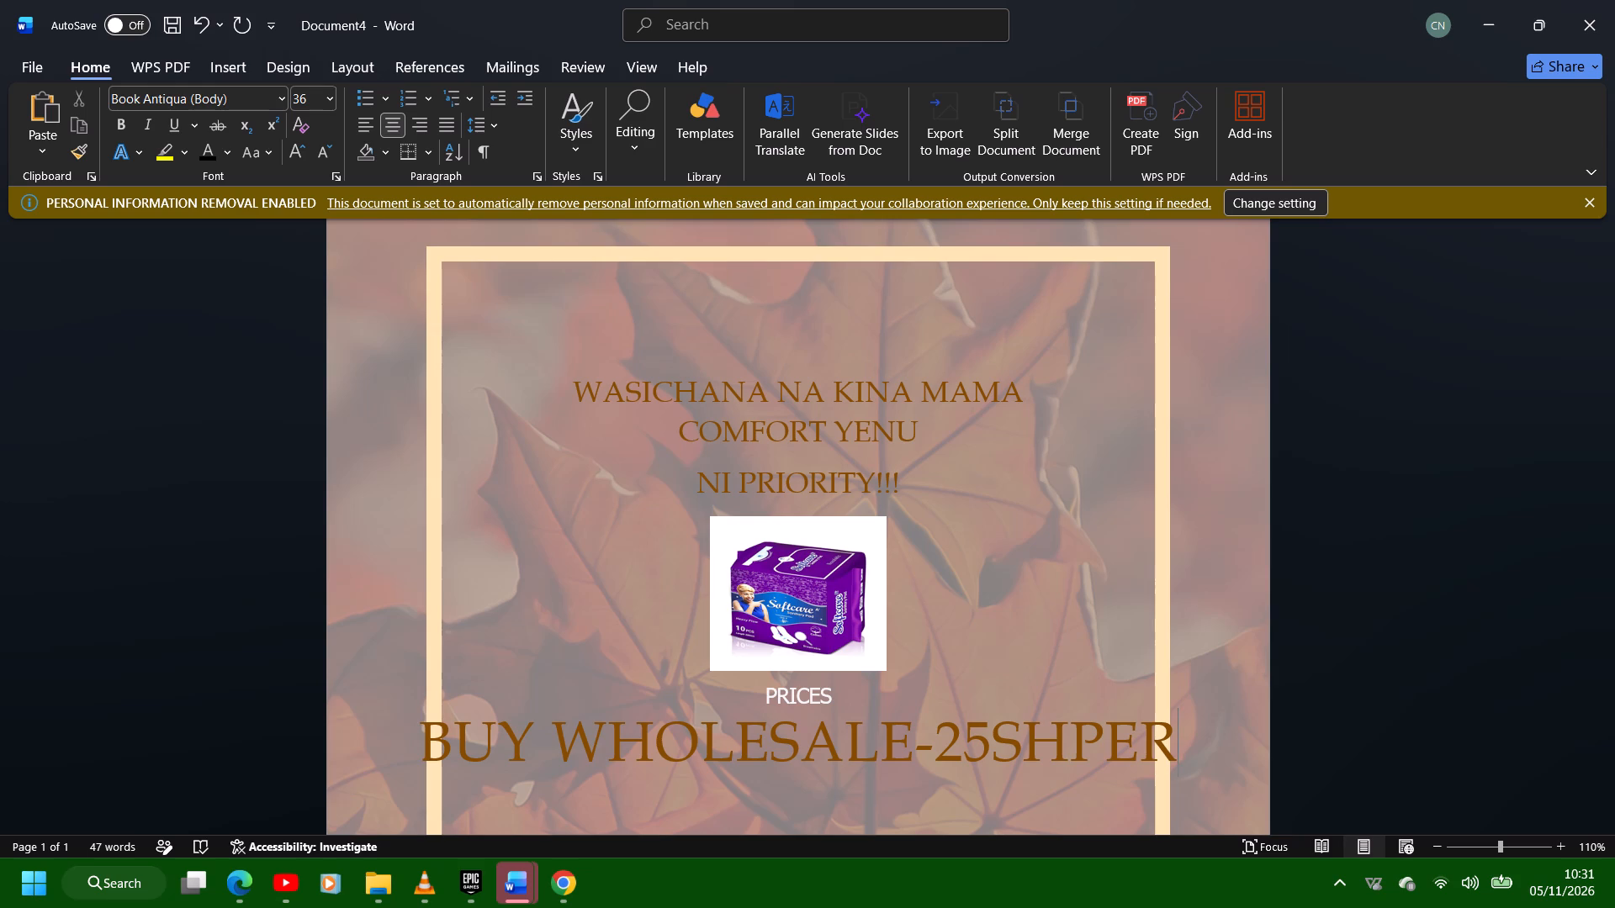
pyautogui.press('space')
pyautogui.write('PAC')
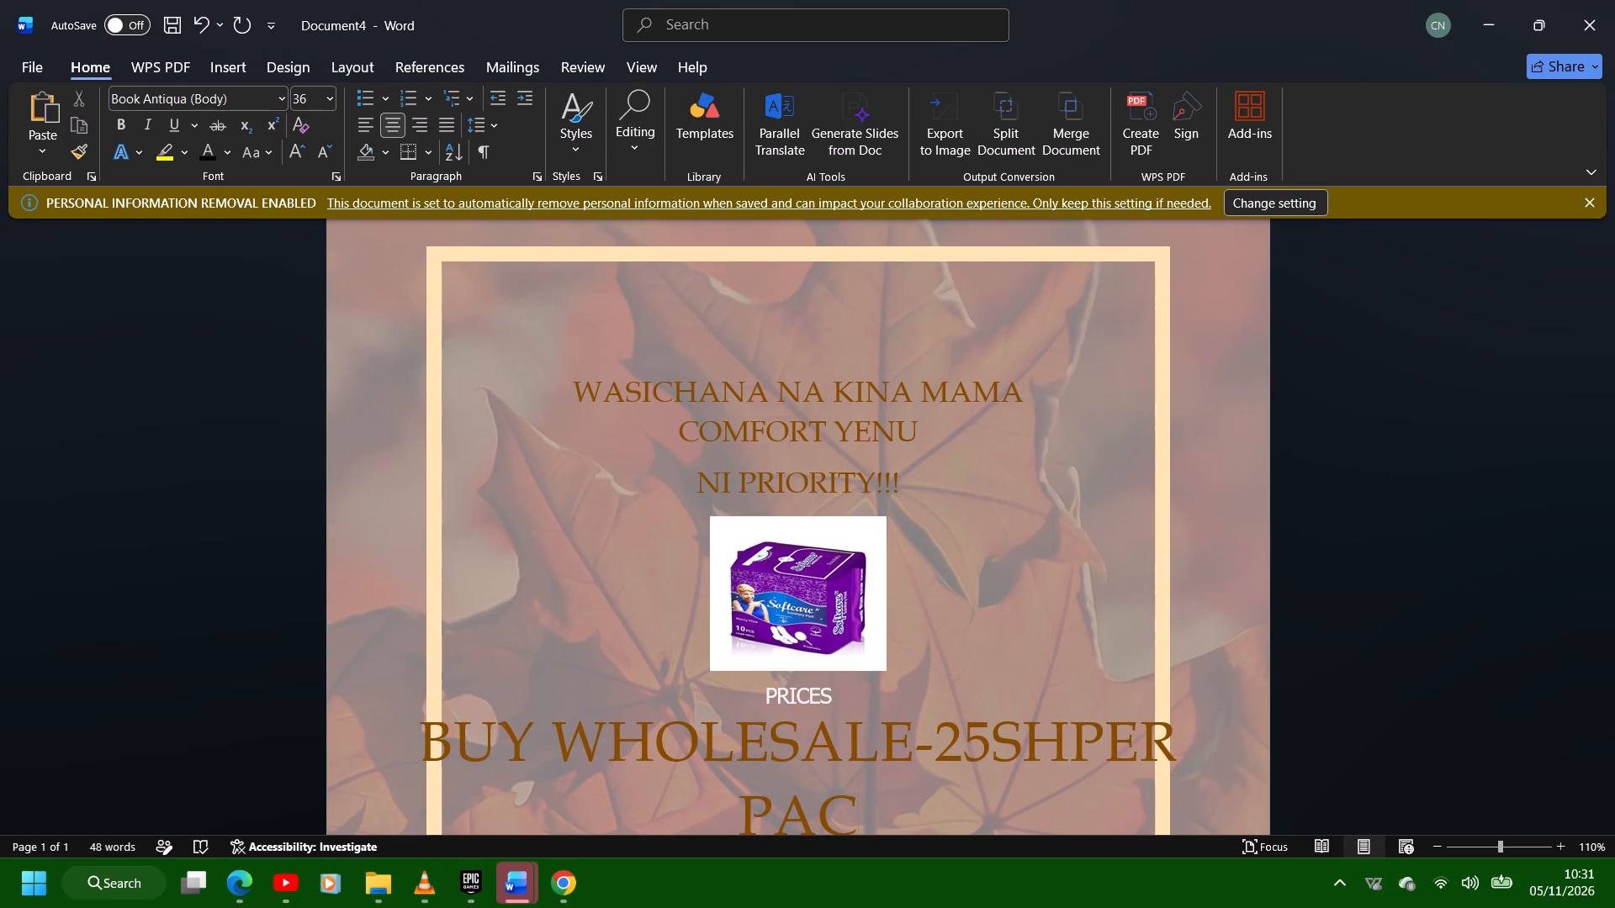
pyautogui.press('k')
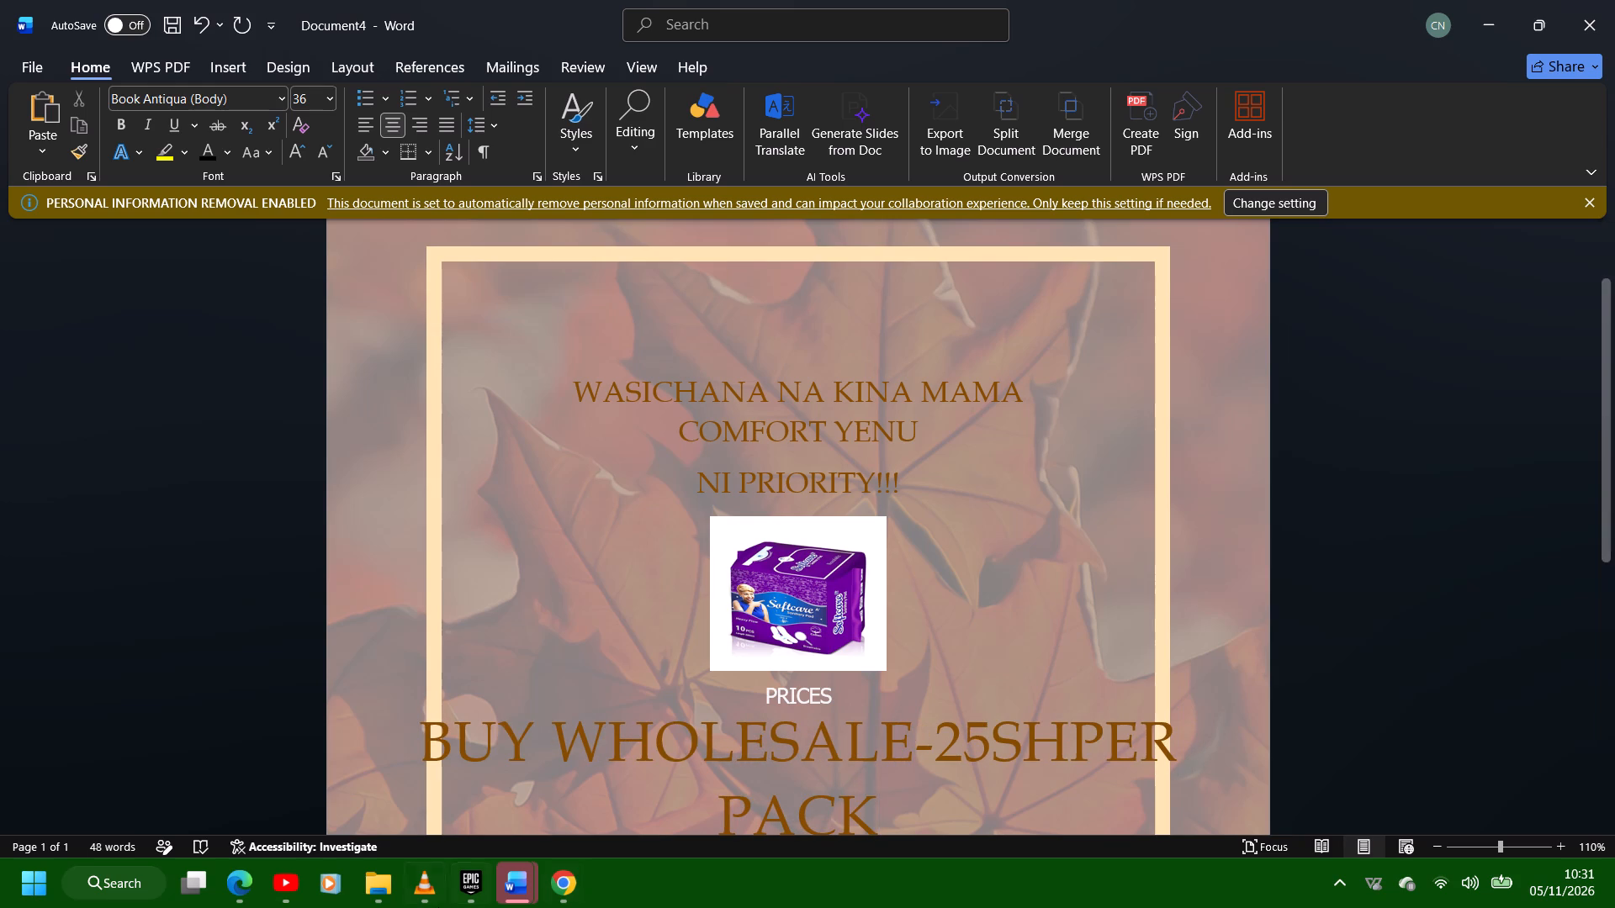
# Reduce the "BUY WHOLESALE-25SHPER PACK" line to font size 14.
pyautogui.scroll(-2, 521, 893)
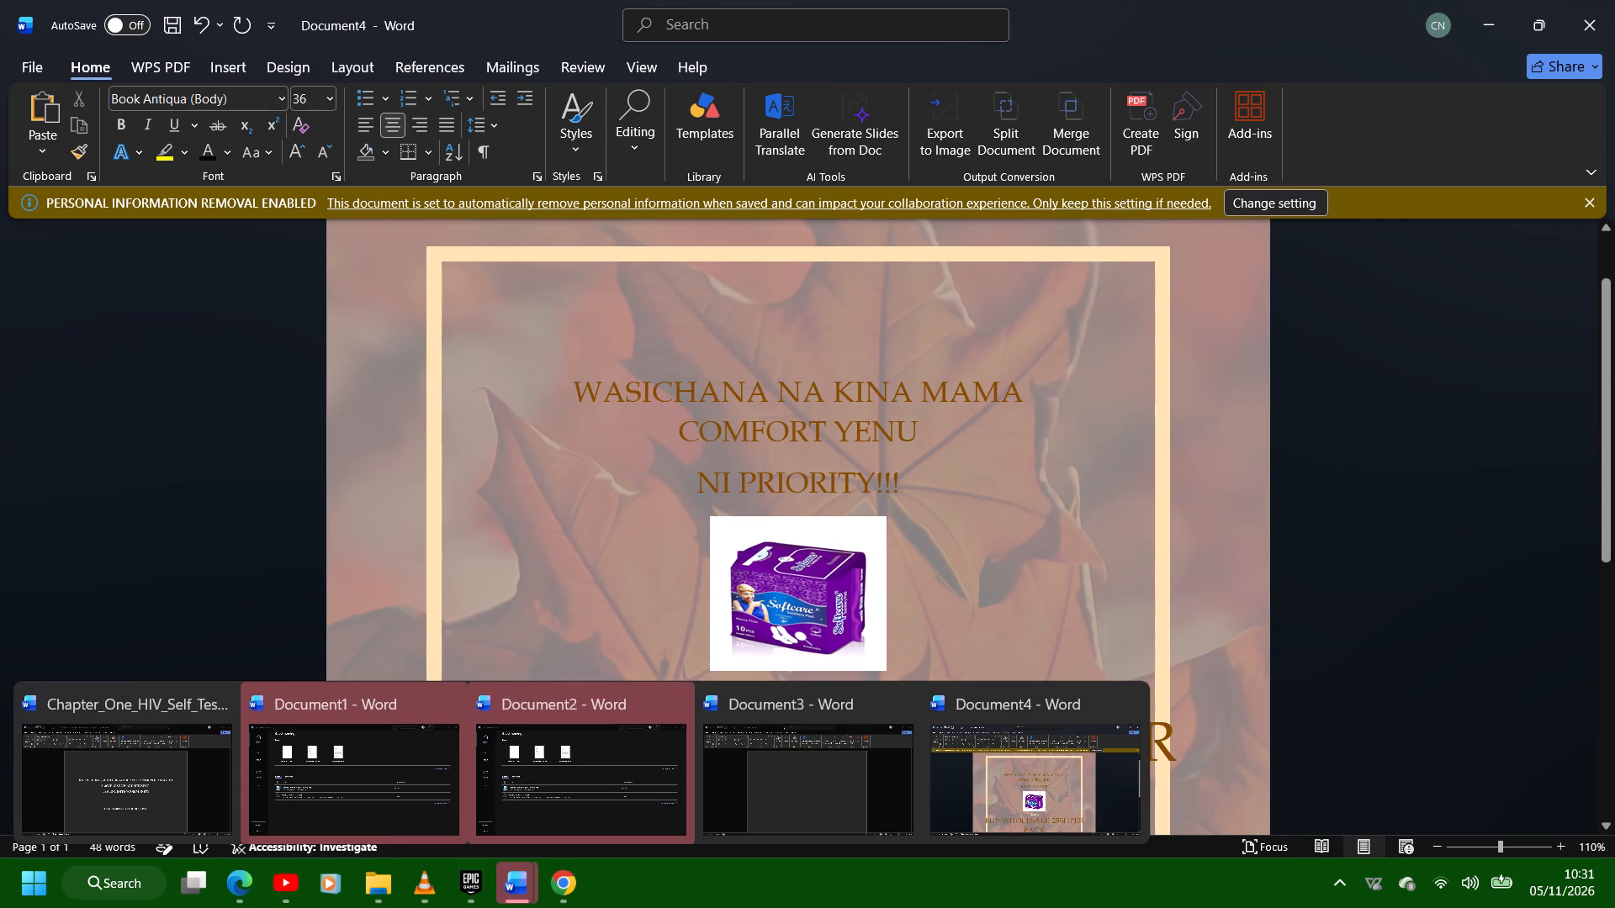
pyautogui.scroll(-1, 943, 567)
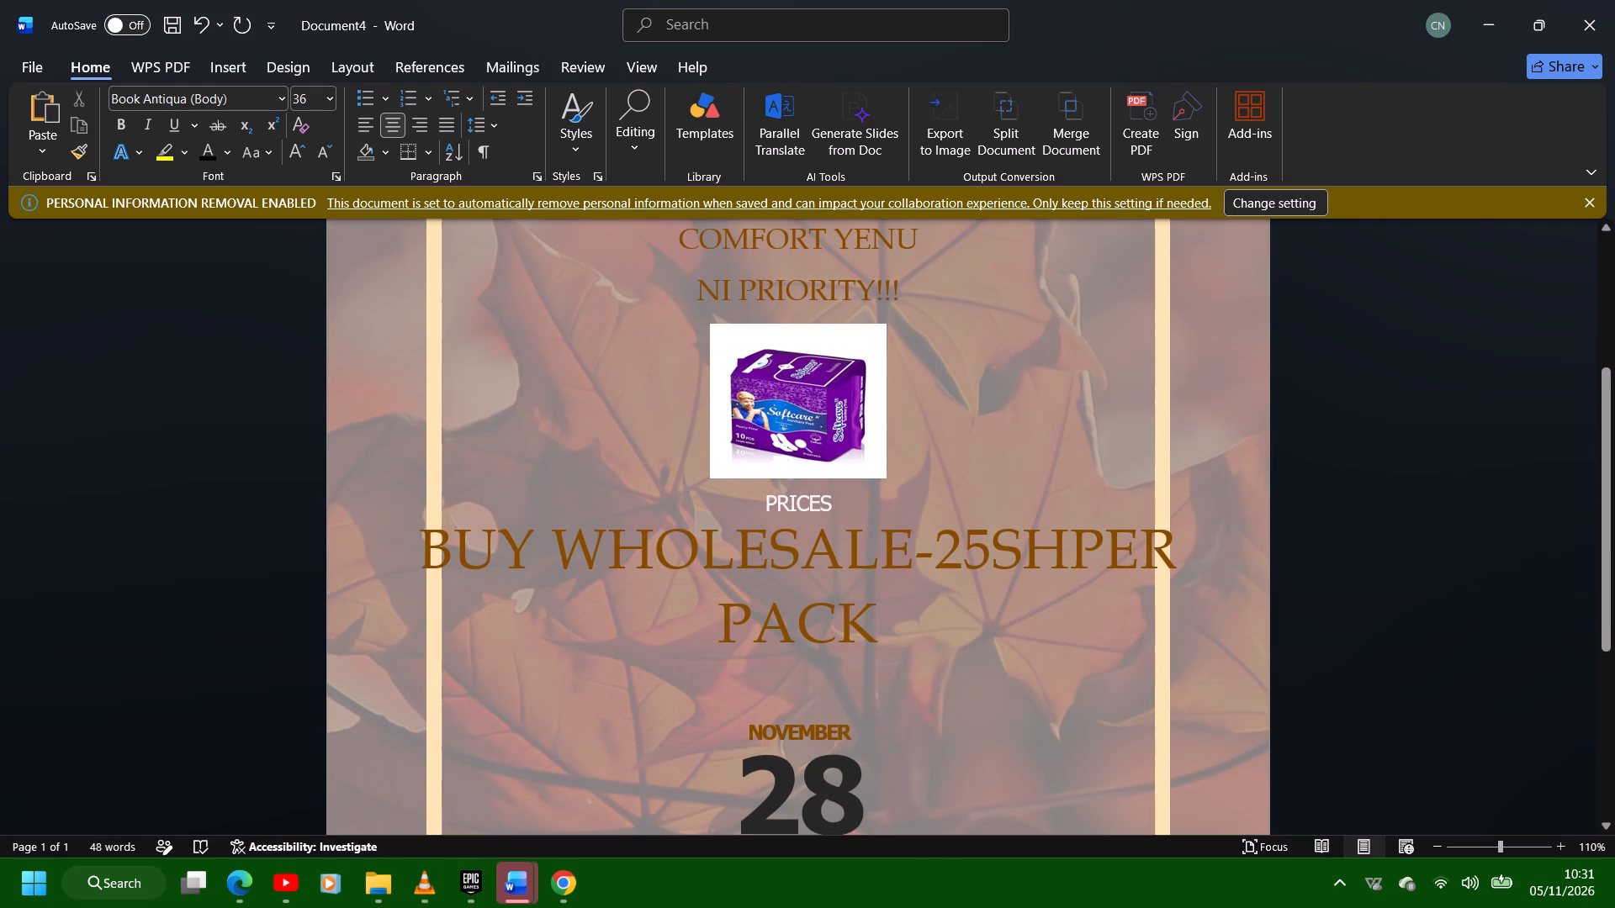
pyautogui.moveTo(422, 540); pyautogui.dragTo(813, 620)
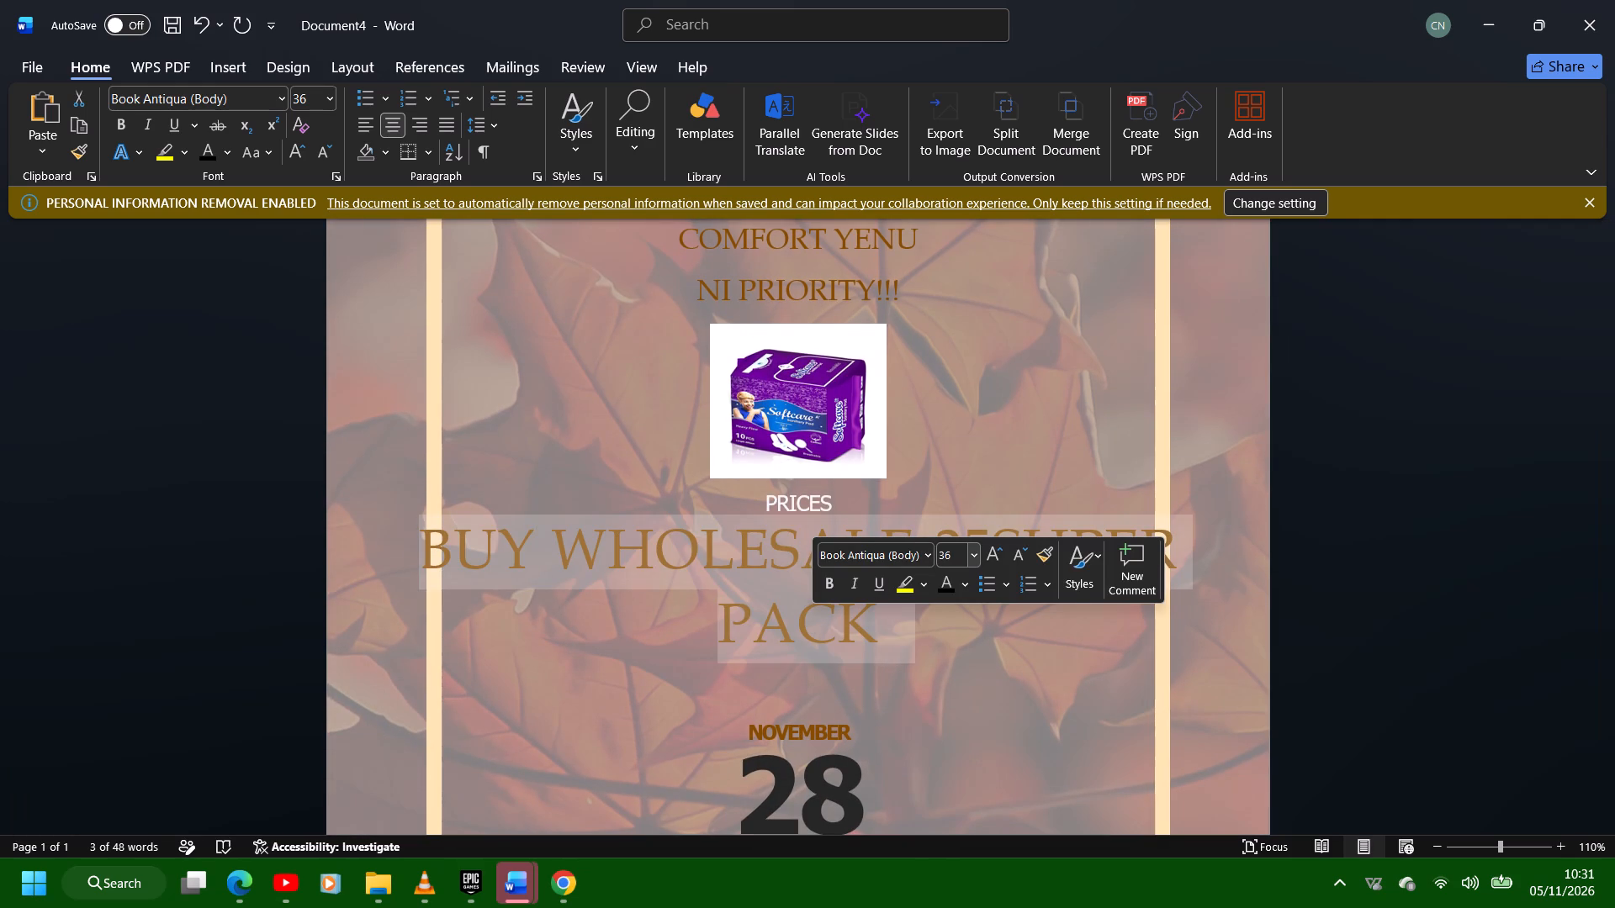
pyautogui.click(1016, 561)
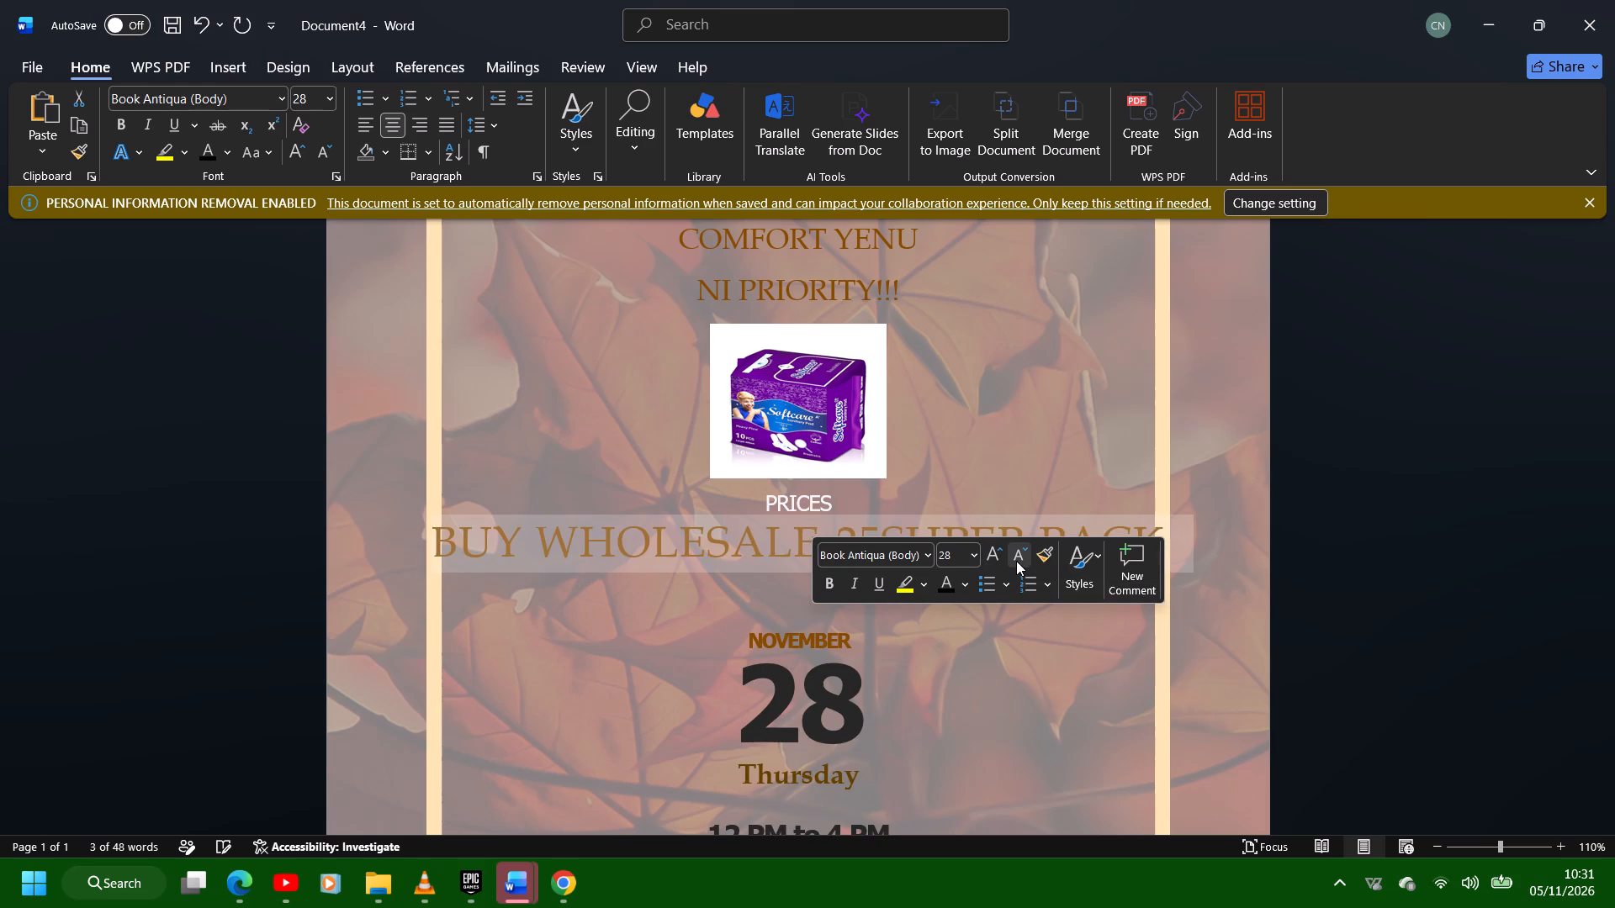
pyautogui.click(1016, 561)
pyautogui.click(1016, 561)
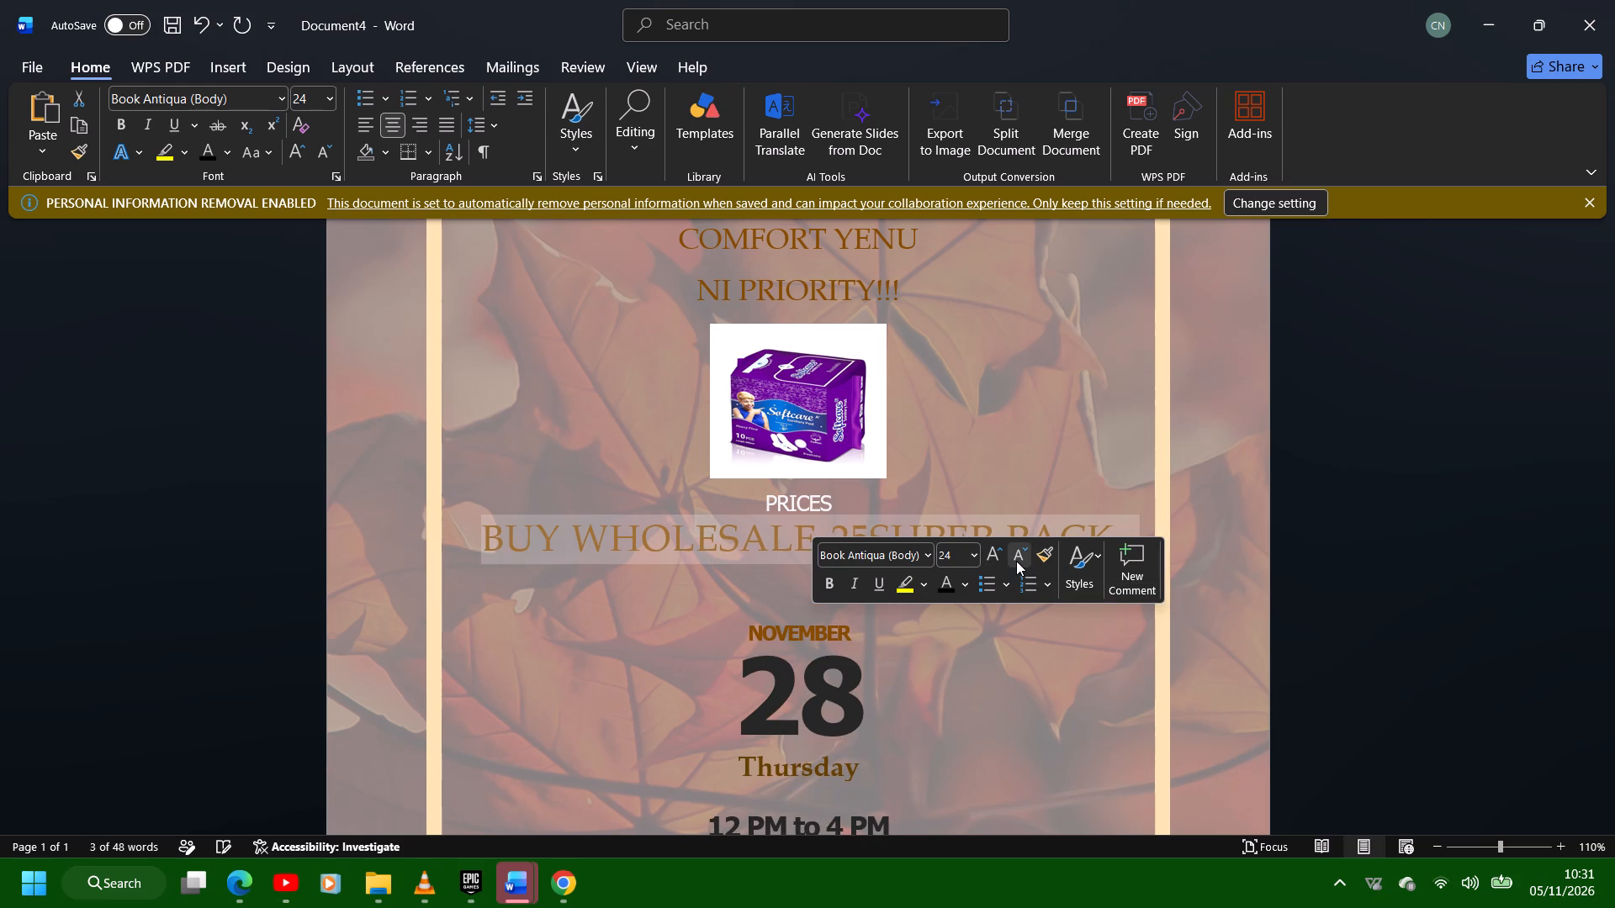
pyautogui.click(1016, 561)
pyautogui.doubleClick(1016, 561)
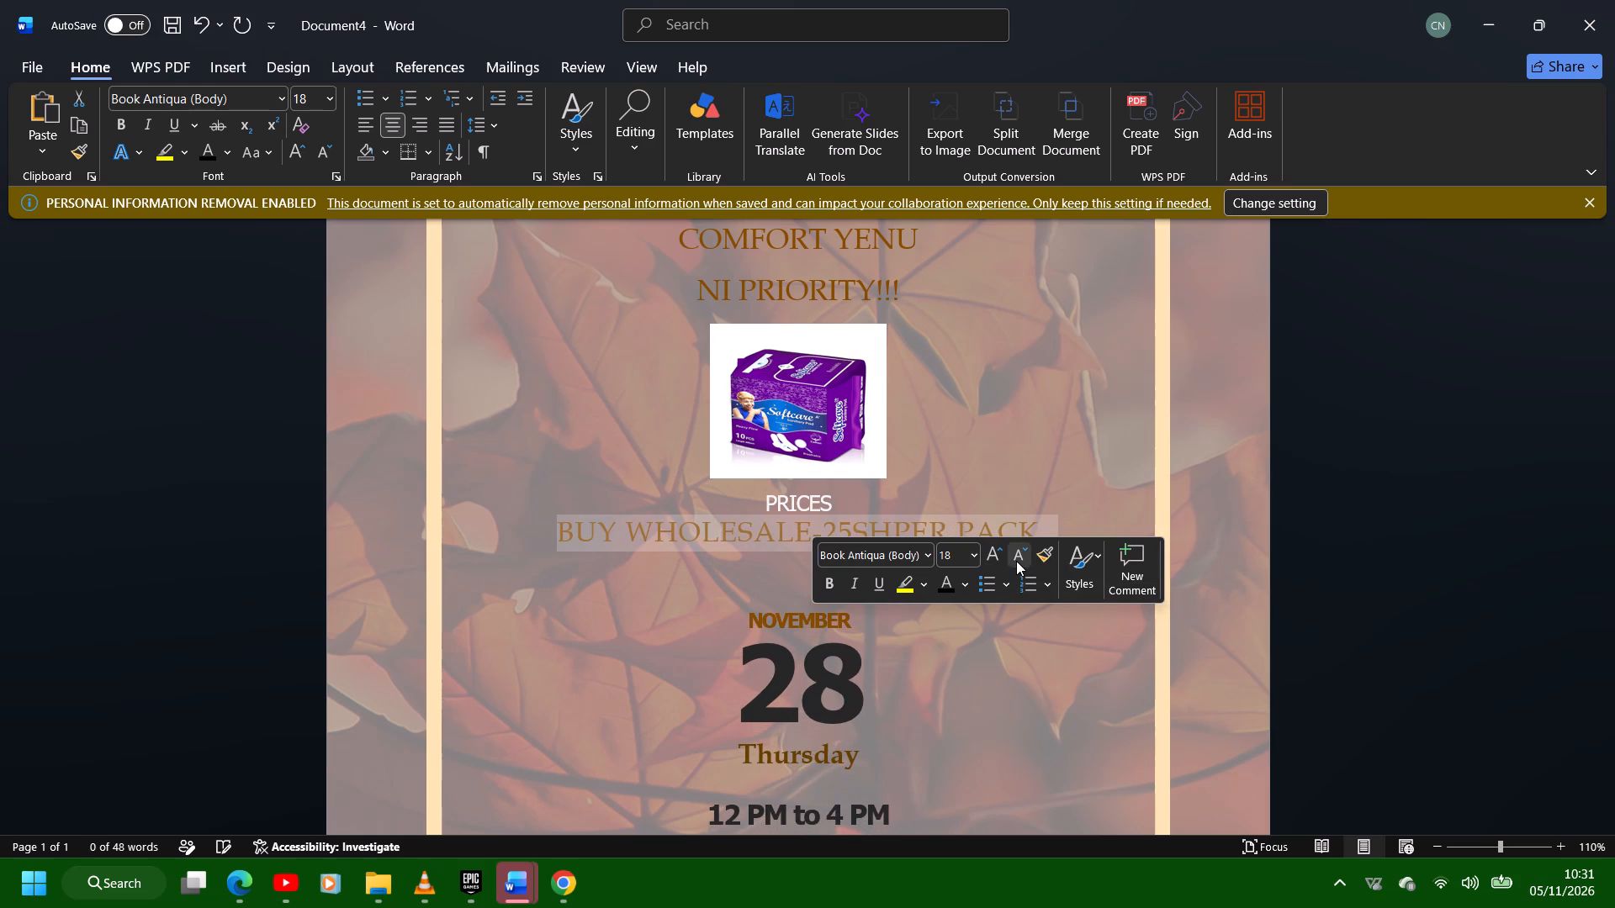
pyautogui.tripleClick(1016, 561)
pyautogui.doubleClick(1016, 561)
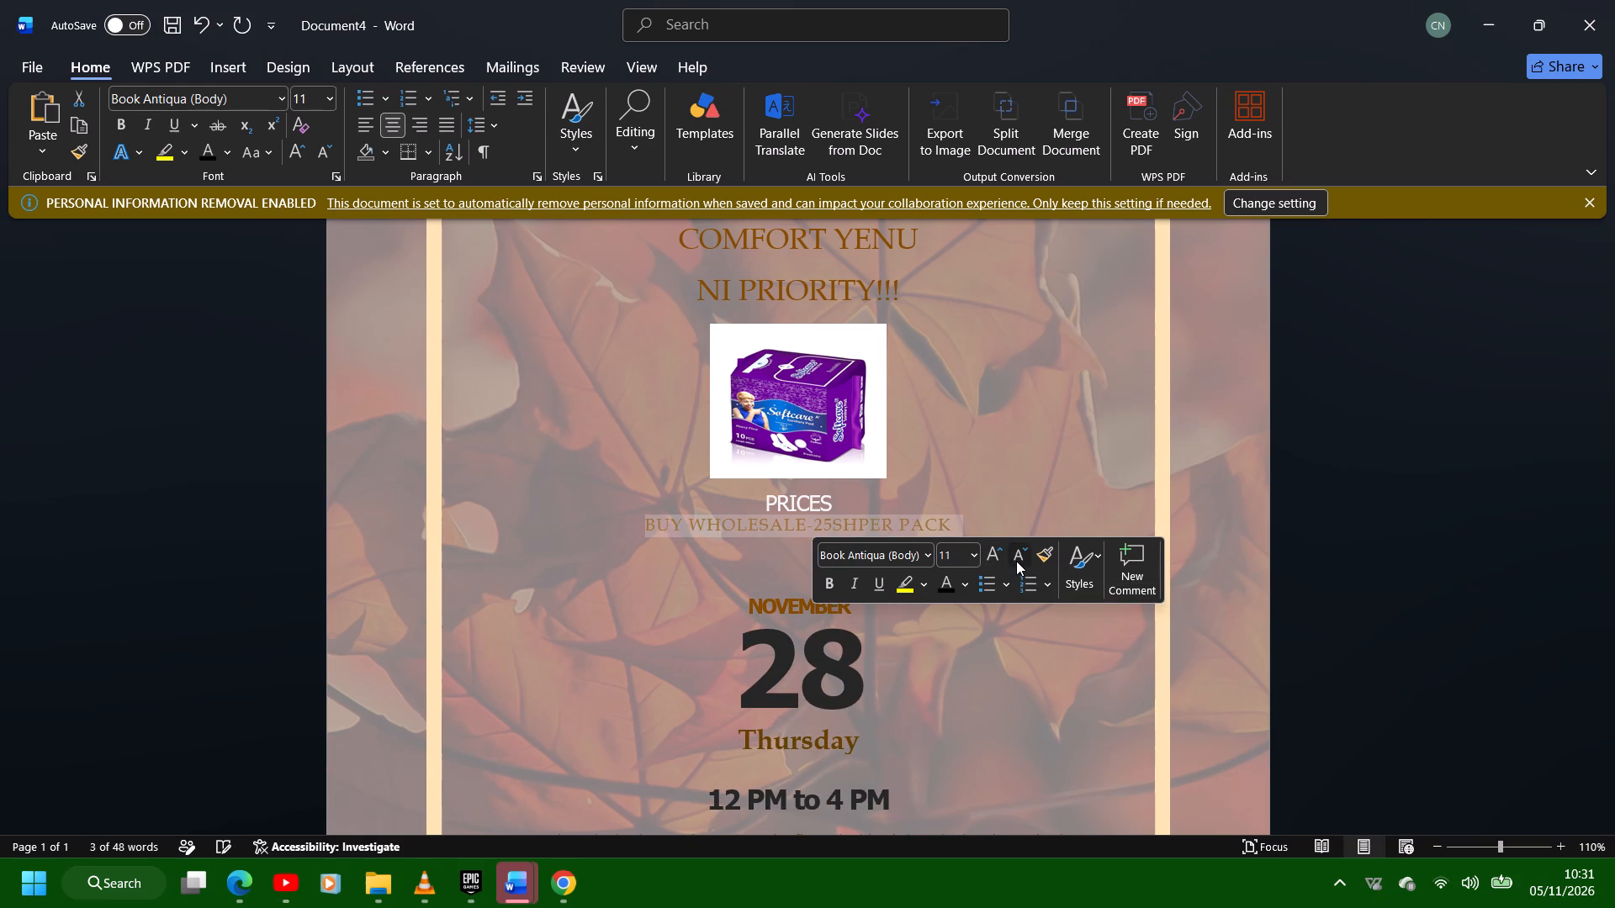
pyautogui.click(1016, 561)
pyautogui.click(1016, 561)
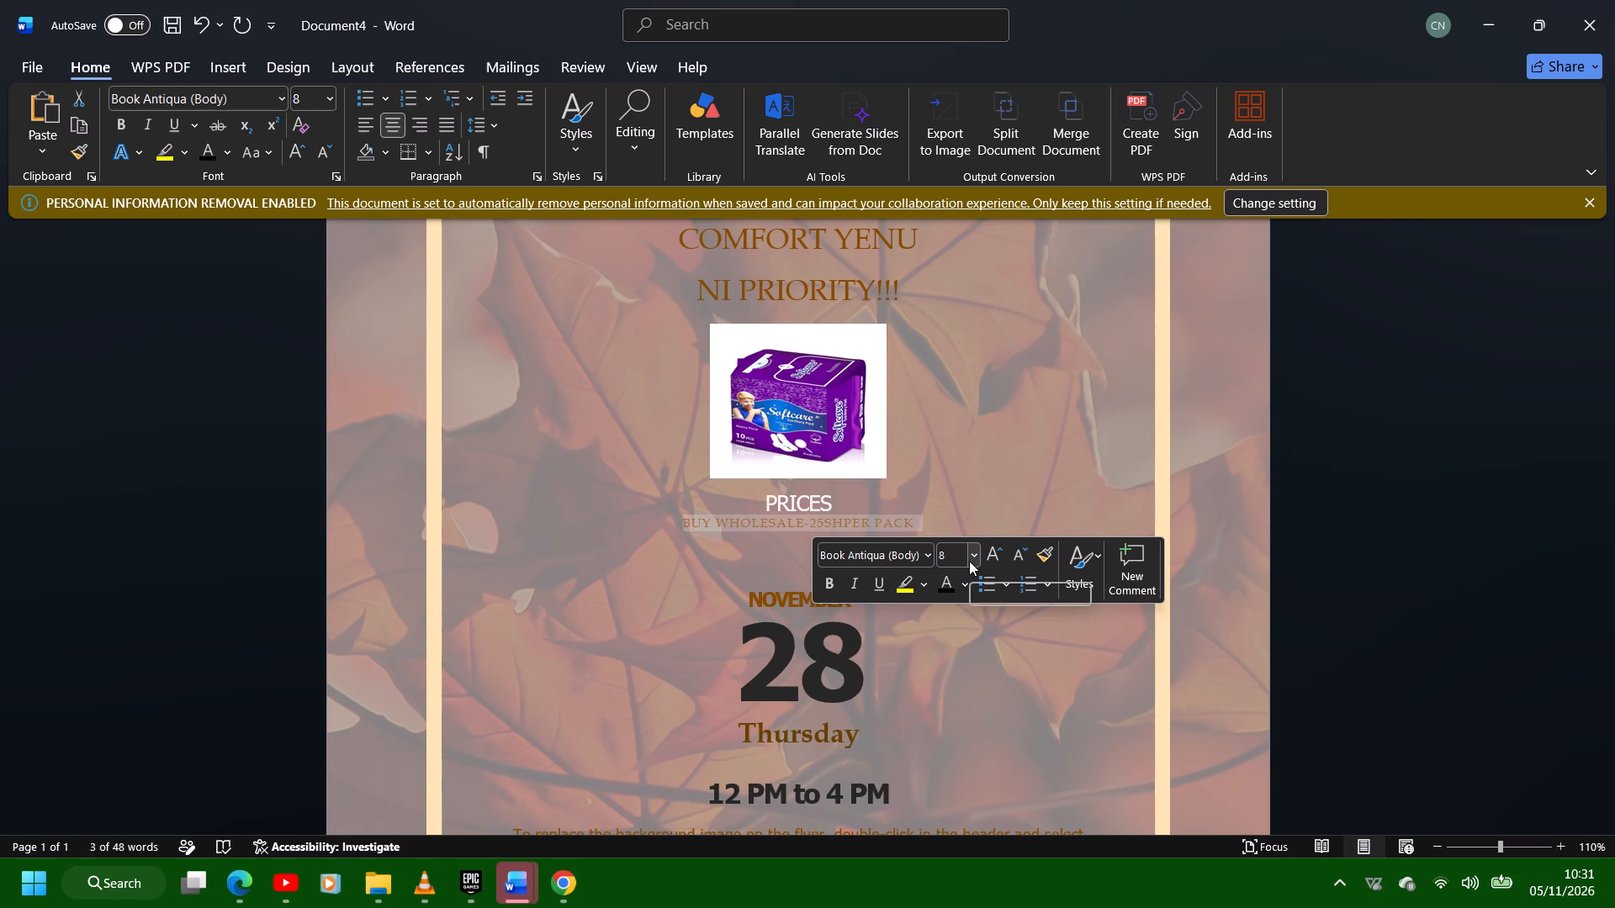
pyautogui.click(969, 561)
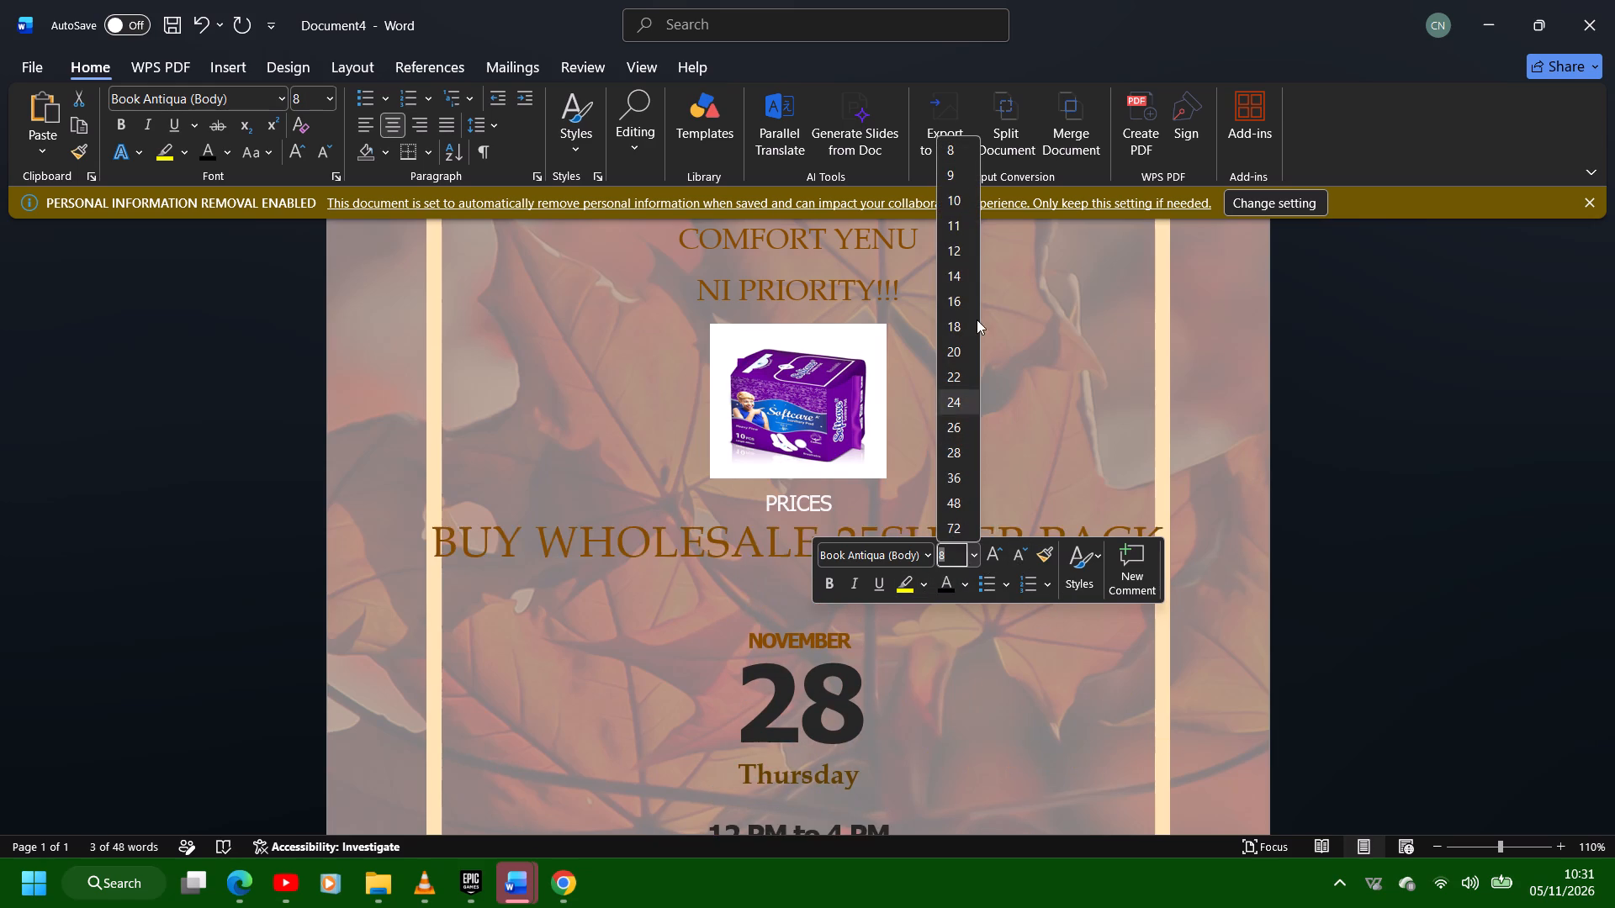
pyautogui.click(967, 273)
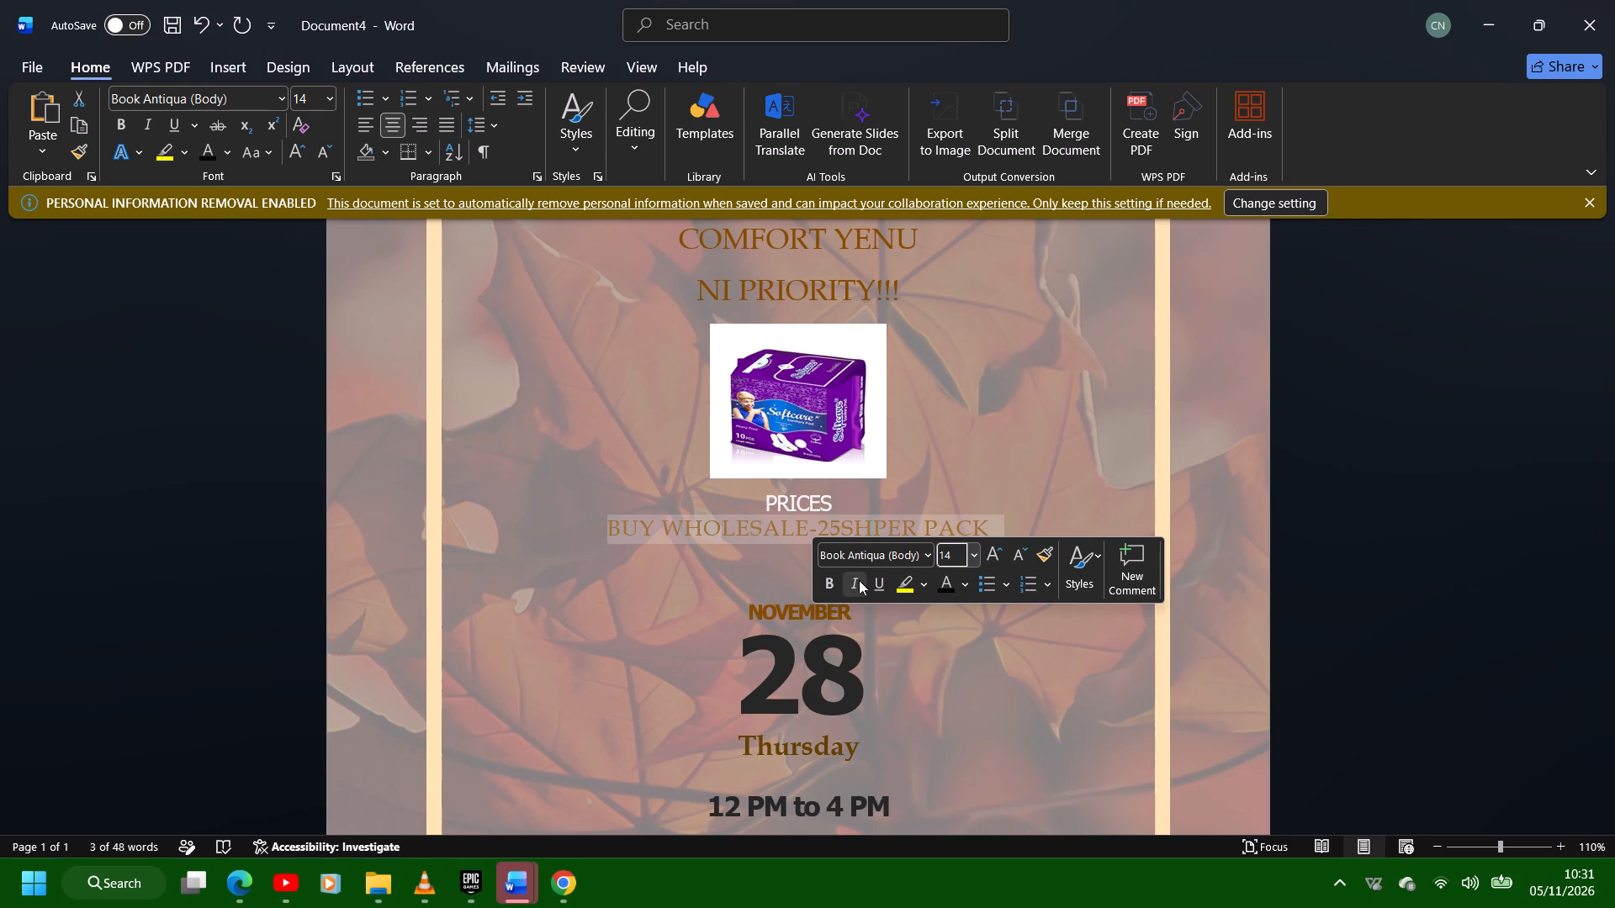
# Set the text highlight of the "BUY WHOLESALE-25SHPER PACK" line to No Color.
pyautogui.click(922, 593)
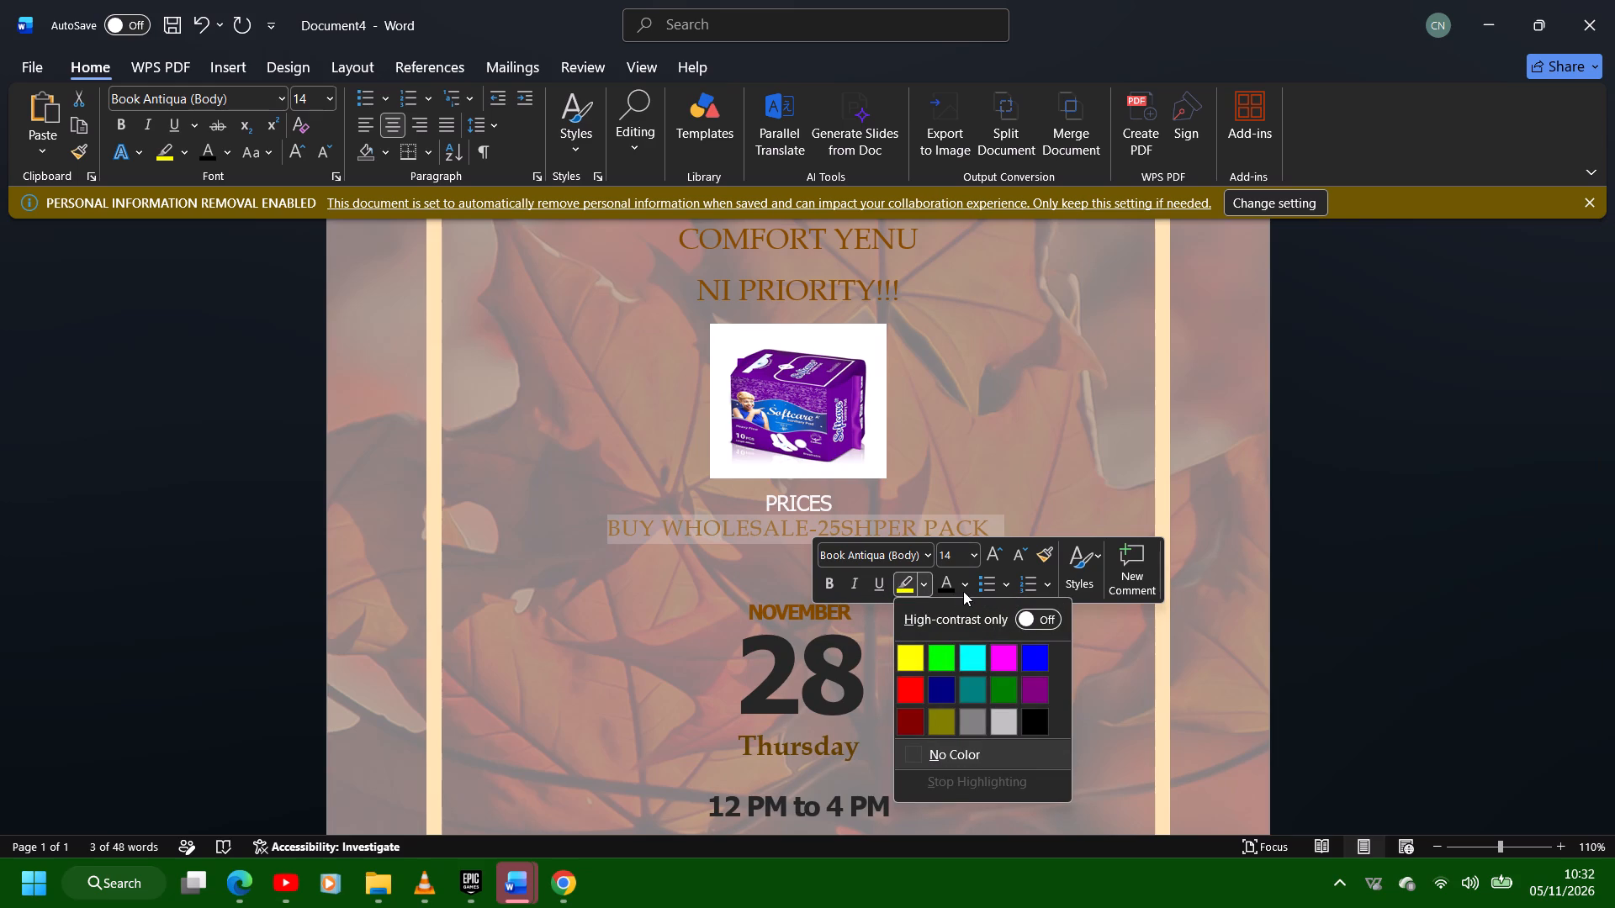
pyautogui.click(928, 591)
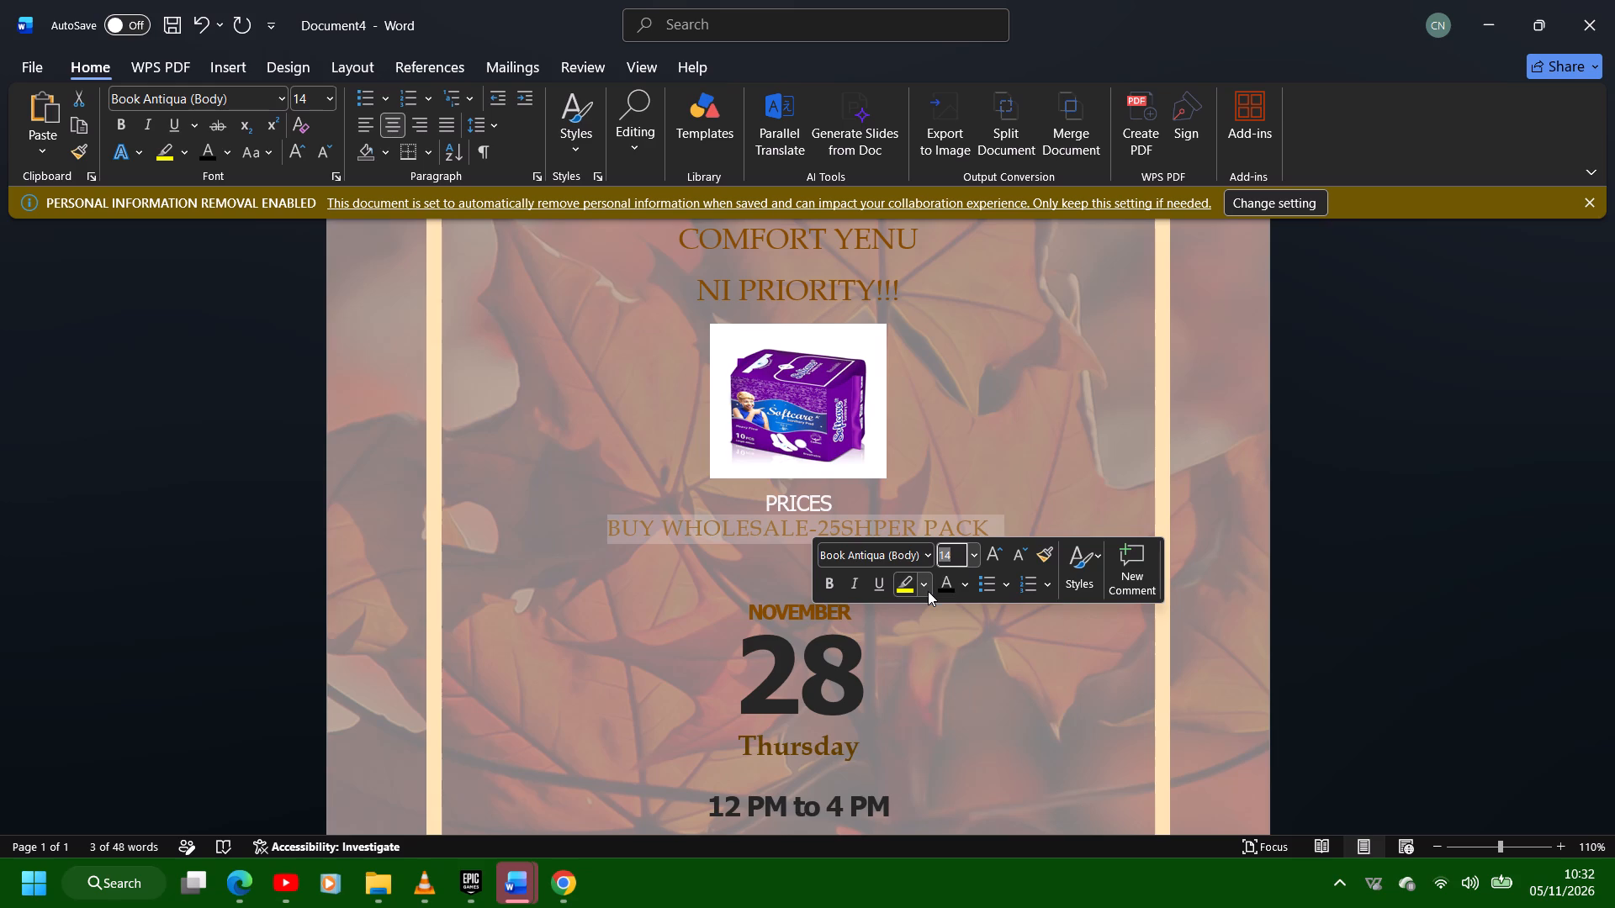
pyautogui.click(928, 591)
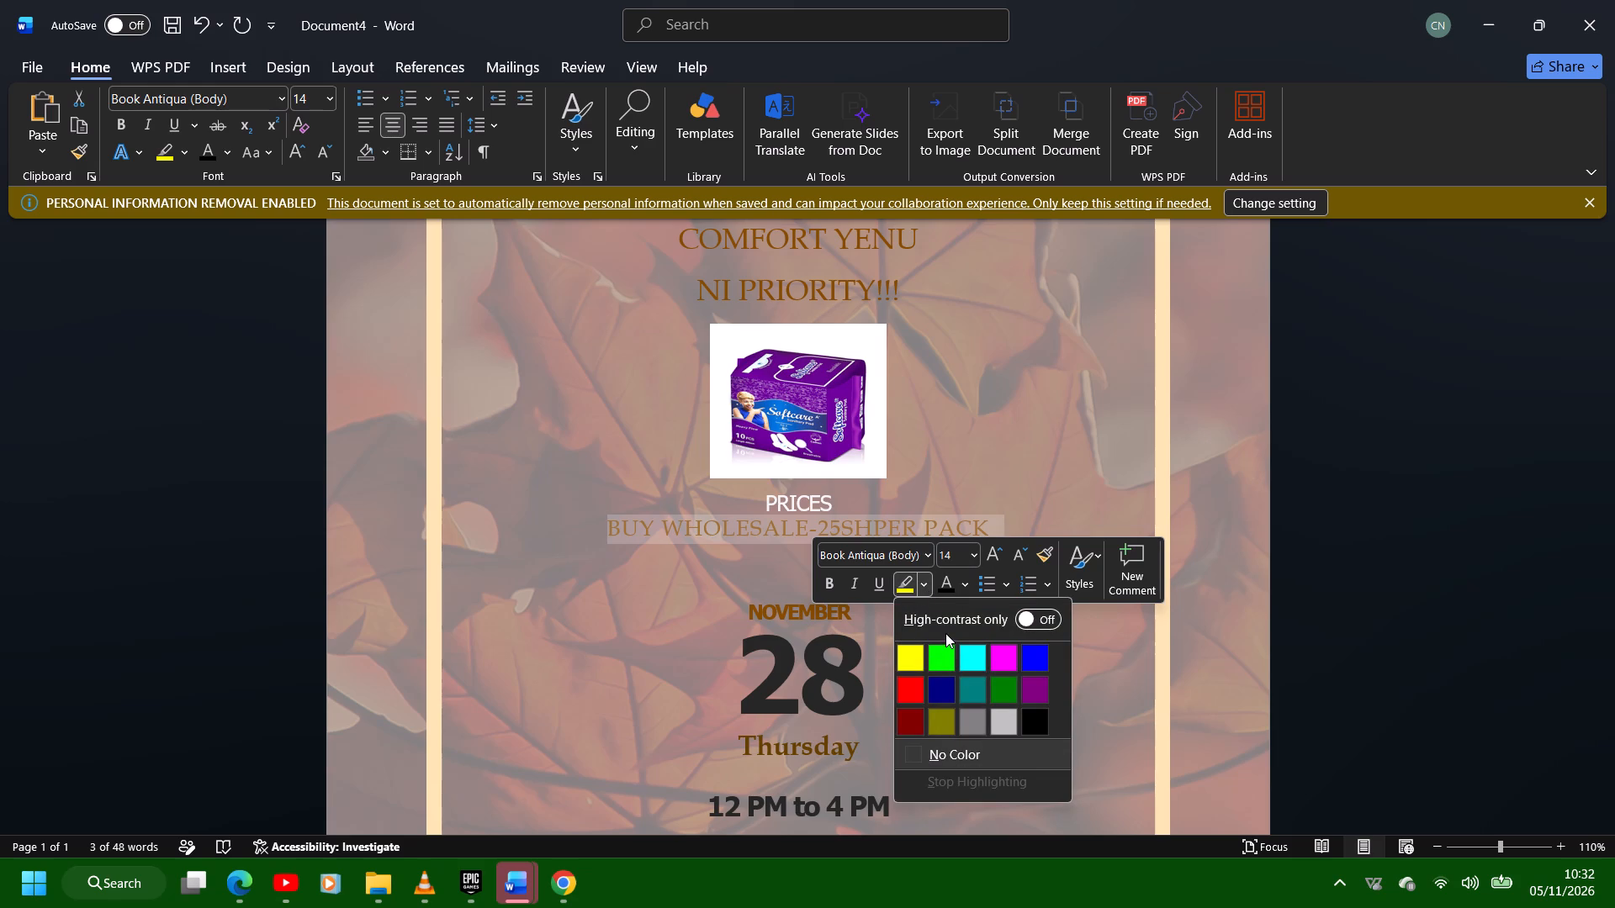
pyautogui.click(961, 747)
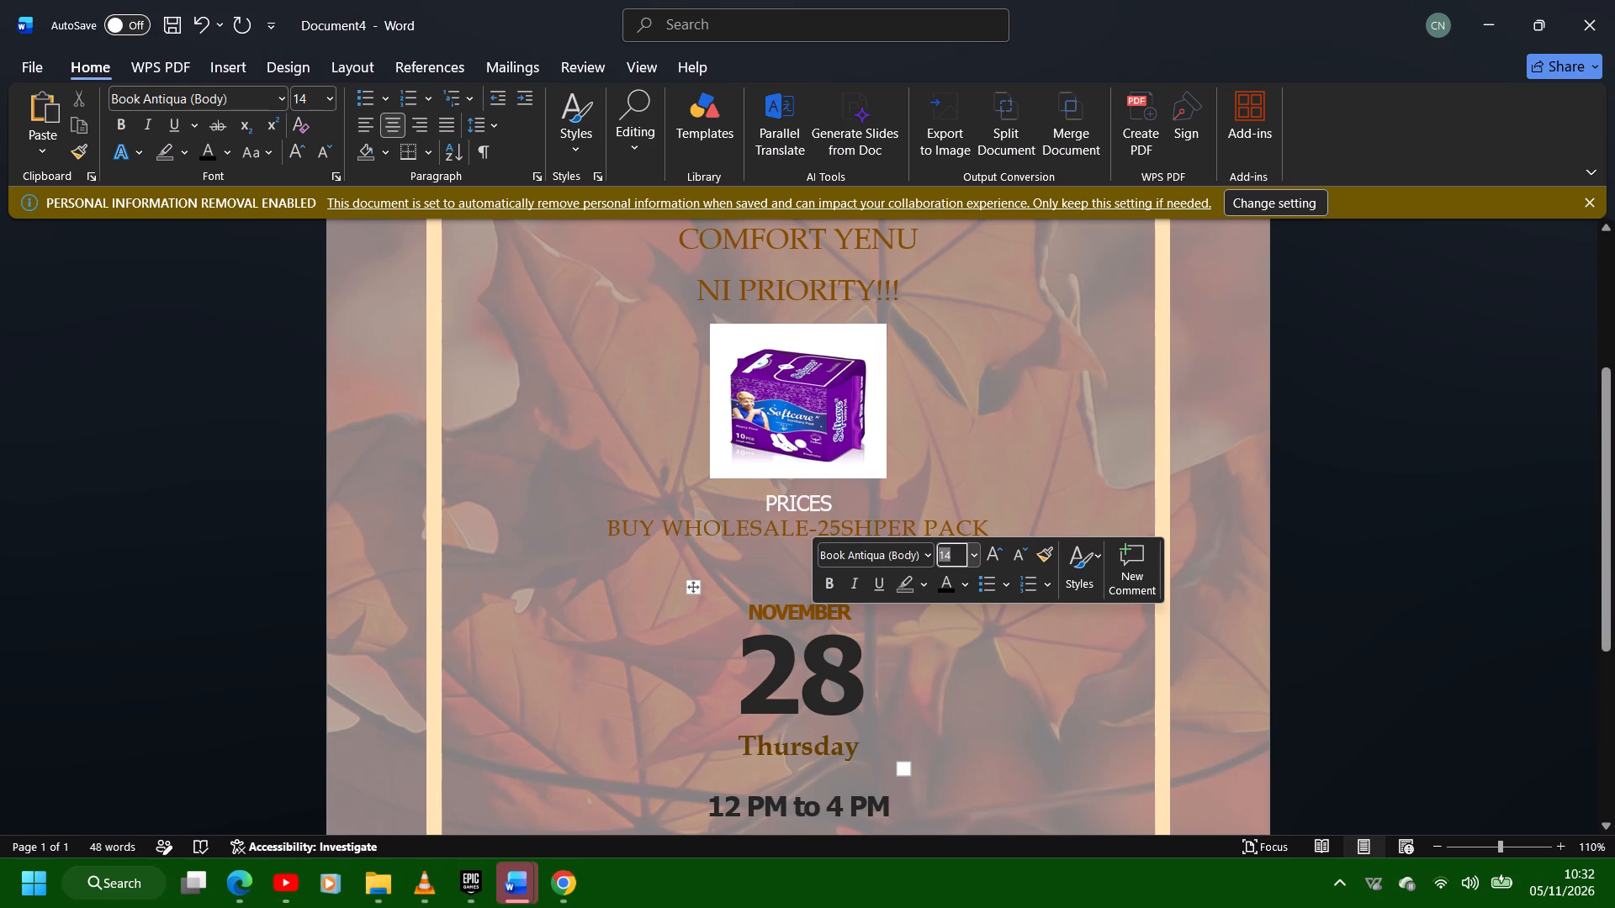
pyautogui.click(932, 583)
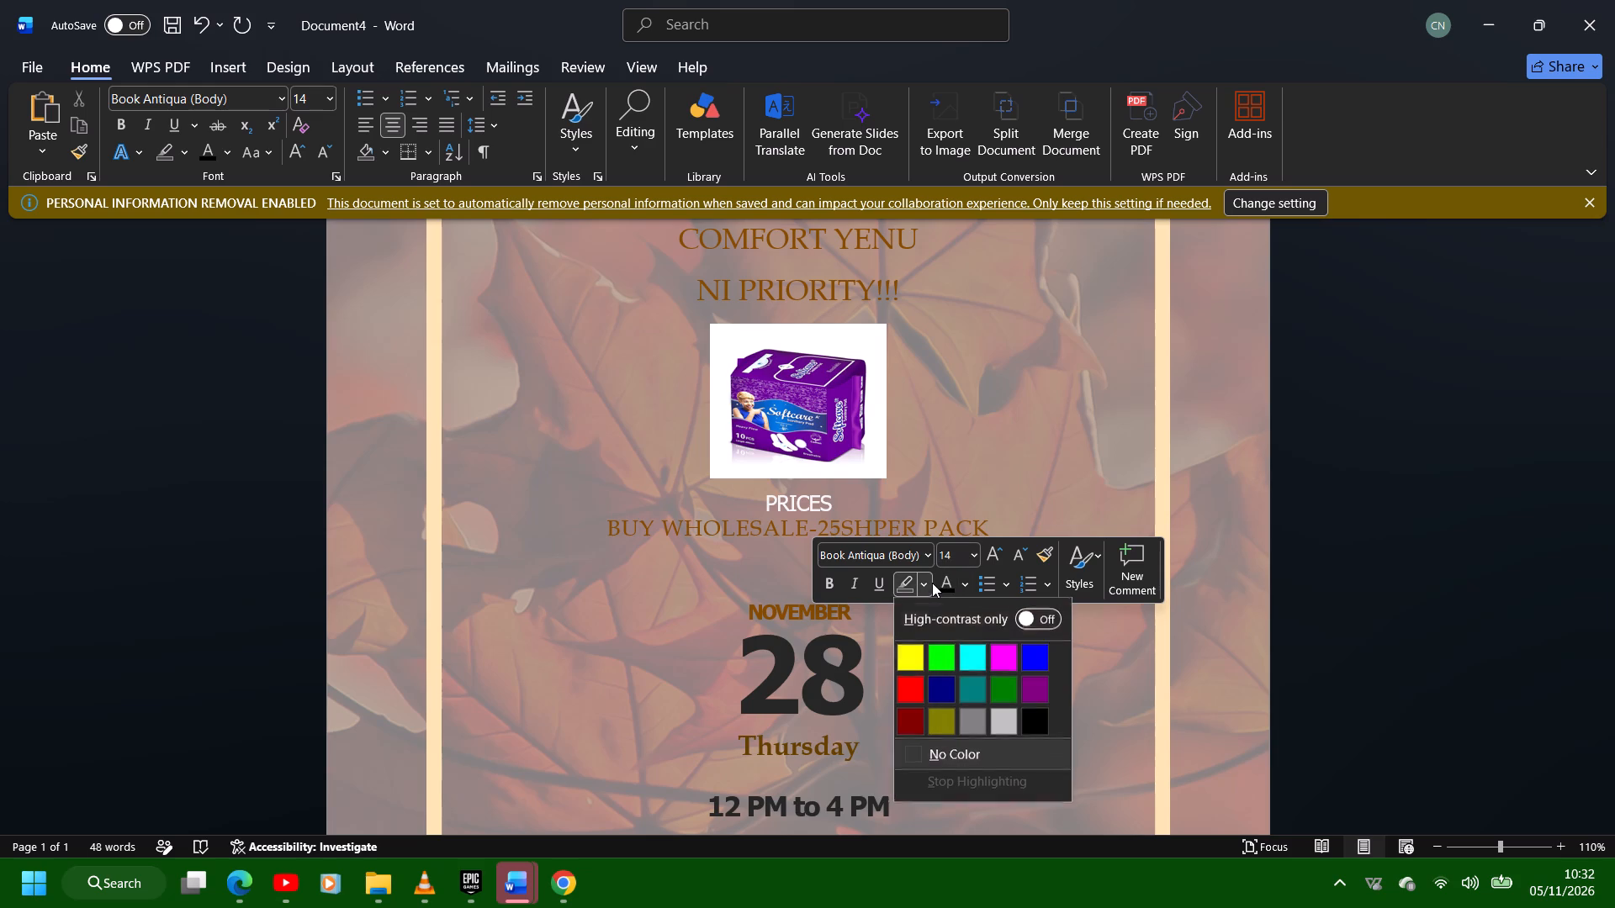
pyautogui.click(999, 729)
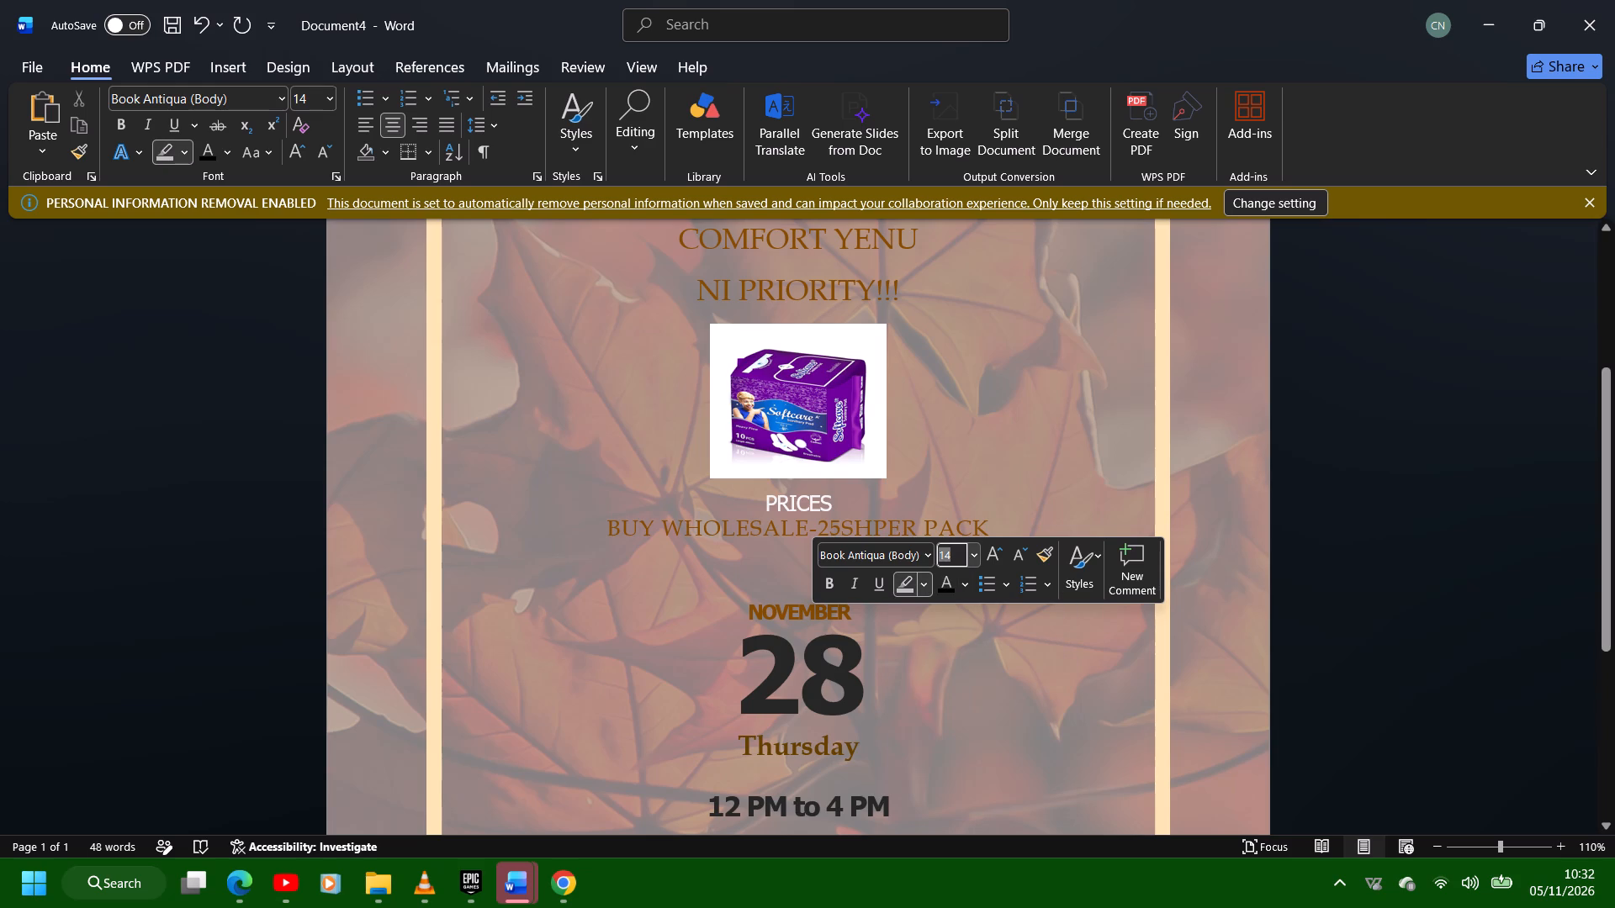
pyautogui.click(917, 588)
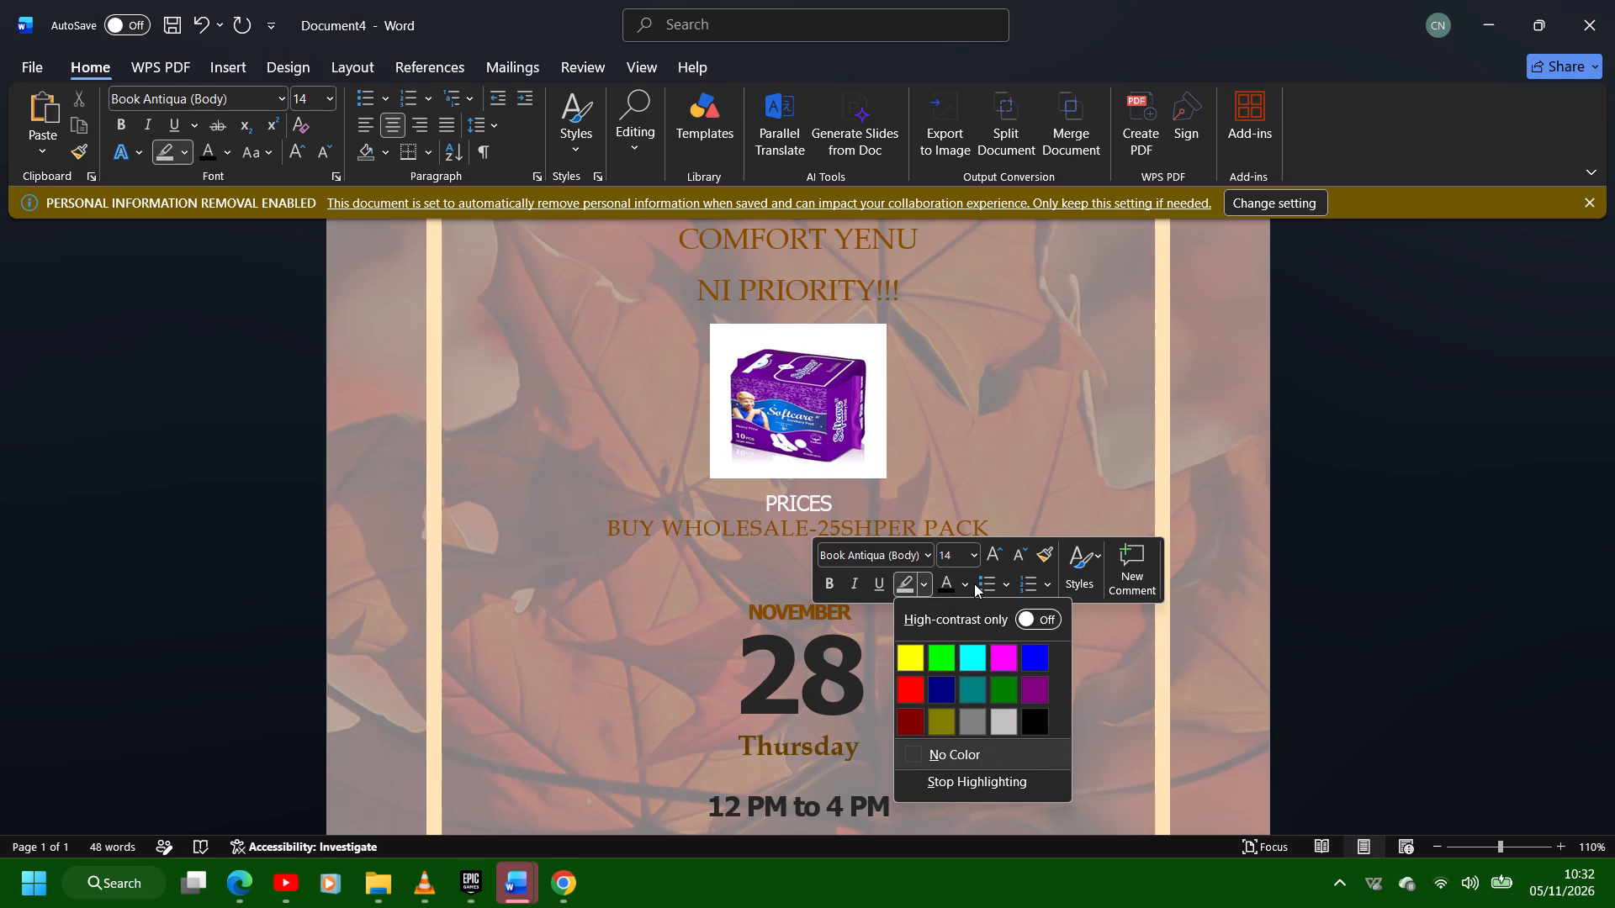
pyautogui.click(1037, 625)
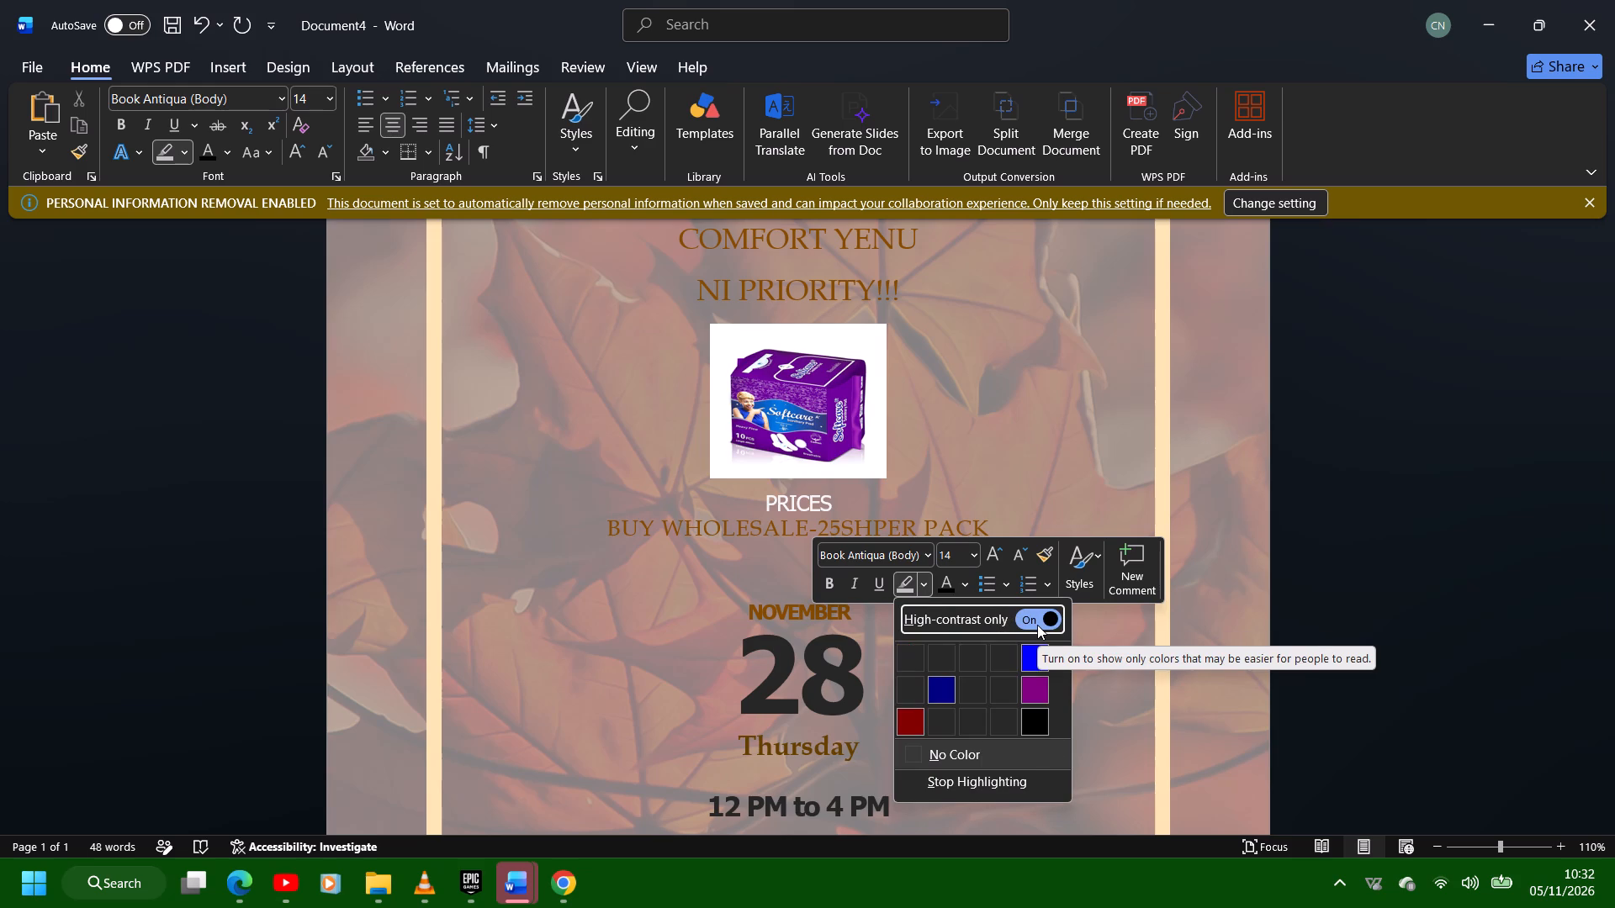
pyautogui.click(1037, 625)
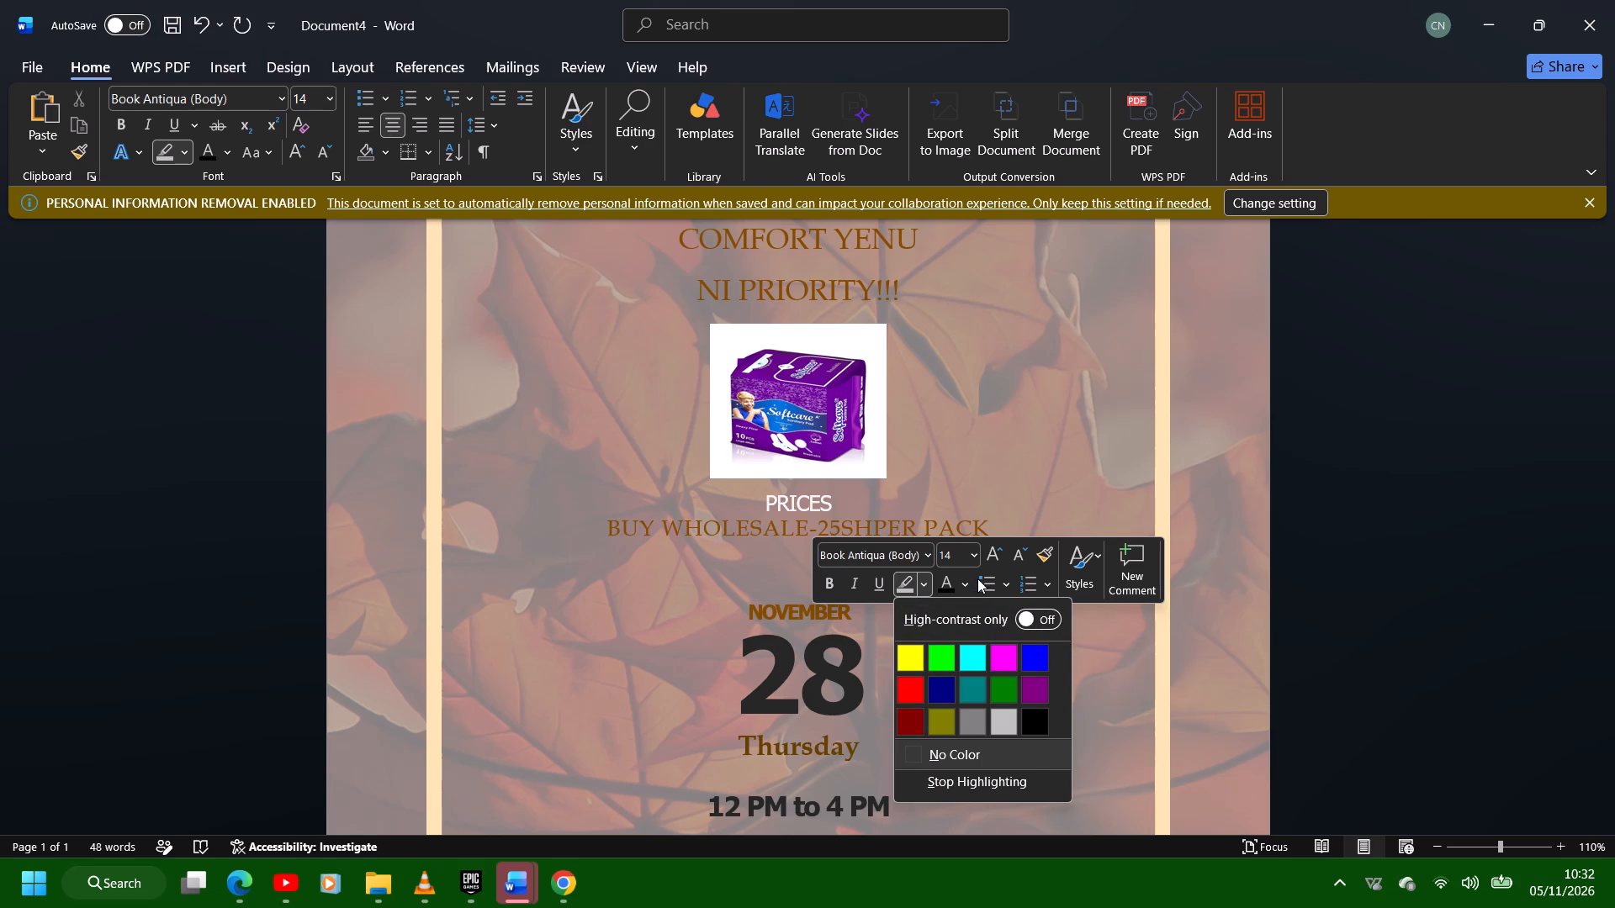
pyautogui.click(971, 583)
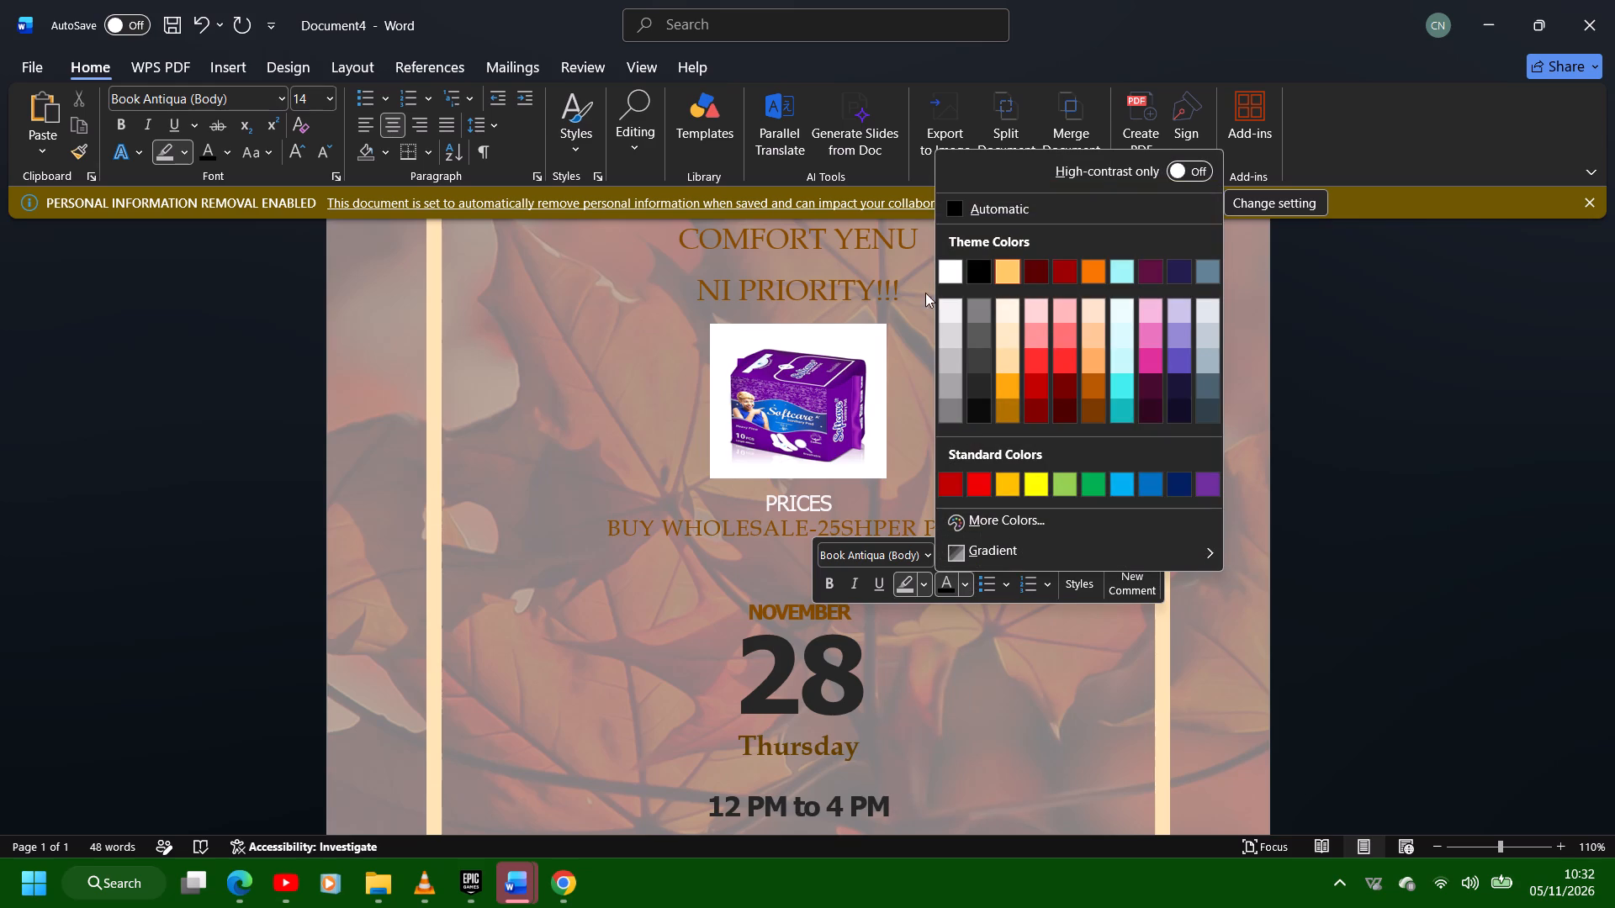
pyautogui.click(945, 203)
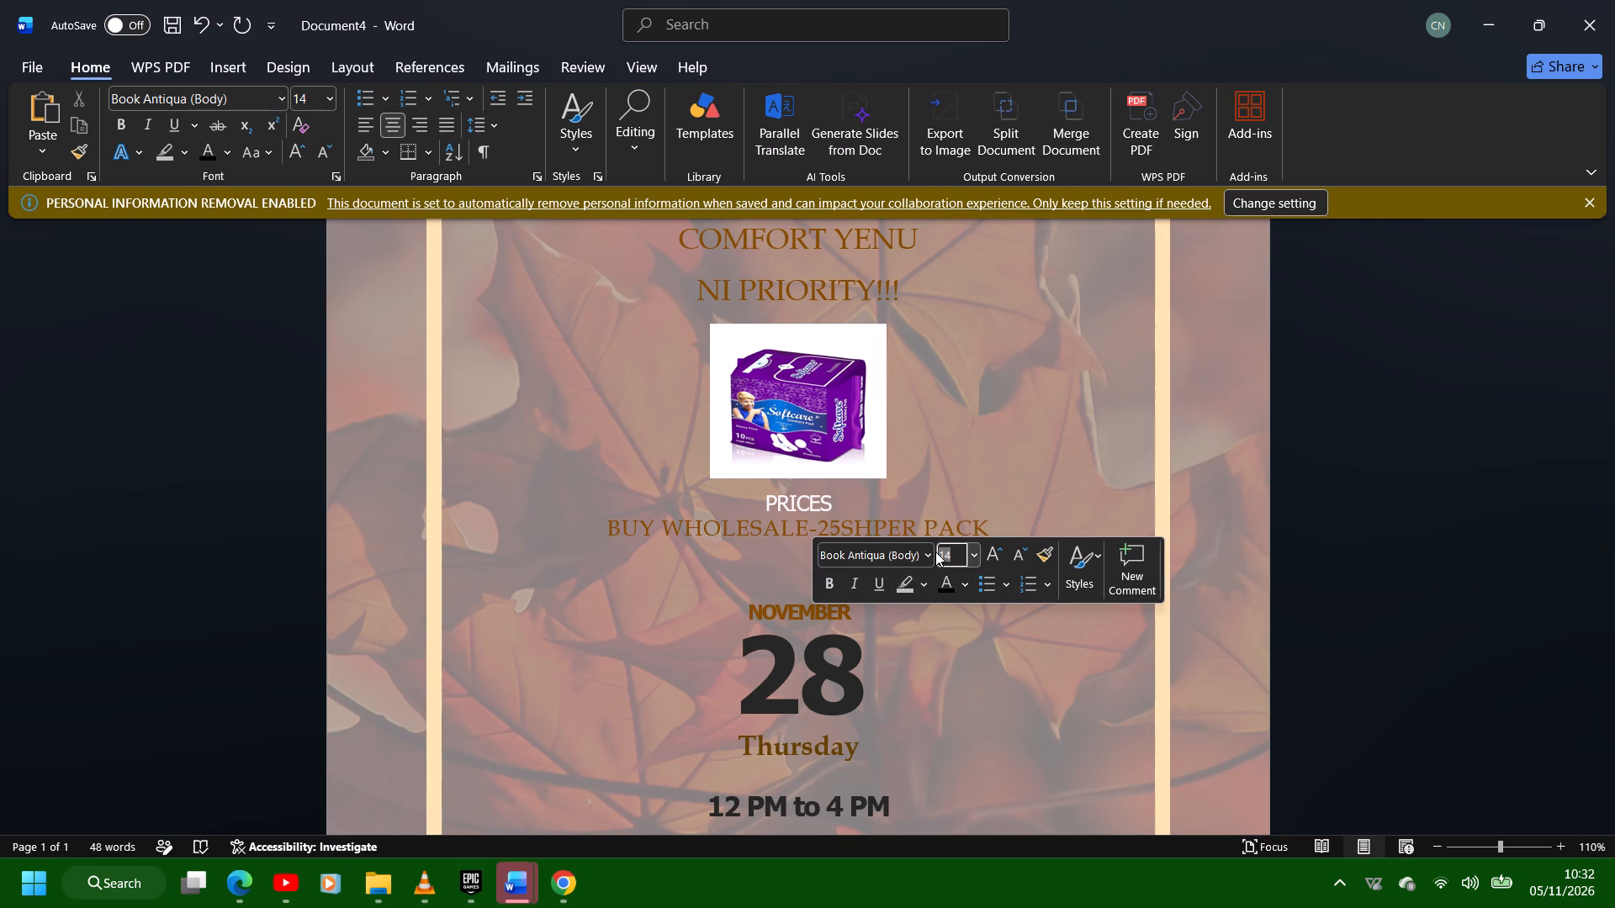
# Set the font color of the "BUY WHOLESALE-25SHPER PACK" line to Automatic.
pyautogui.click(678, 519)
pyautogui.moveTo(611, 531); pyautogui.dragTo(956, 534)
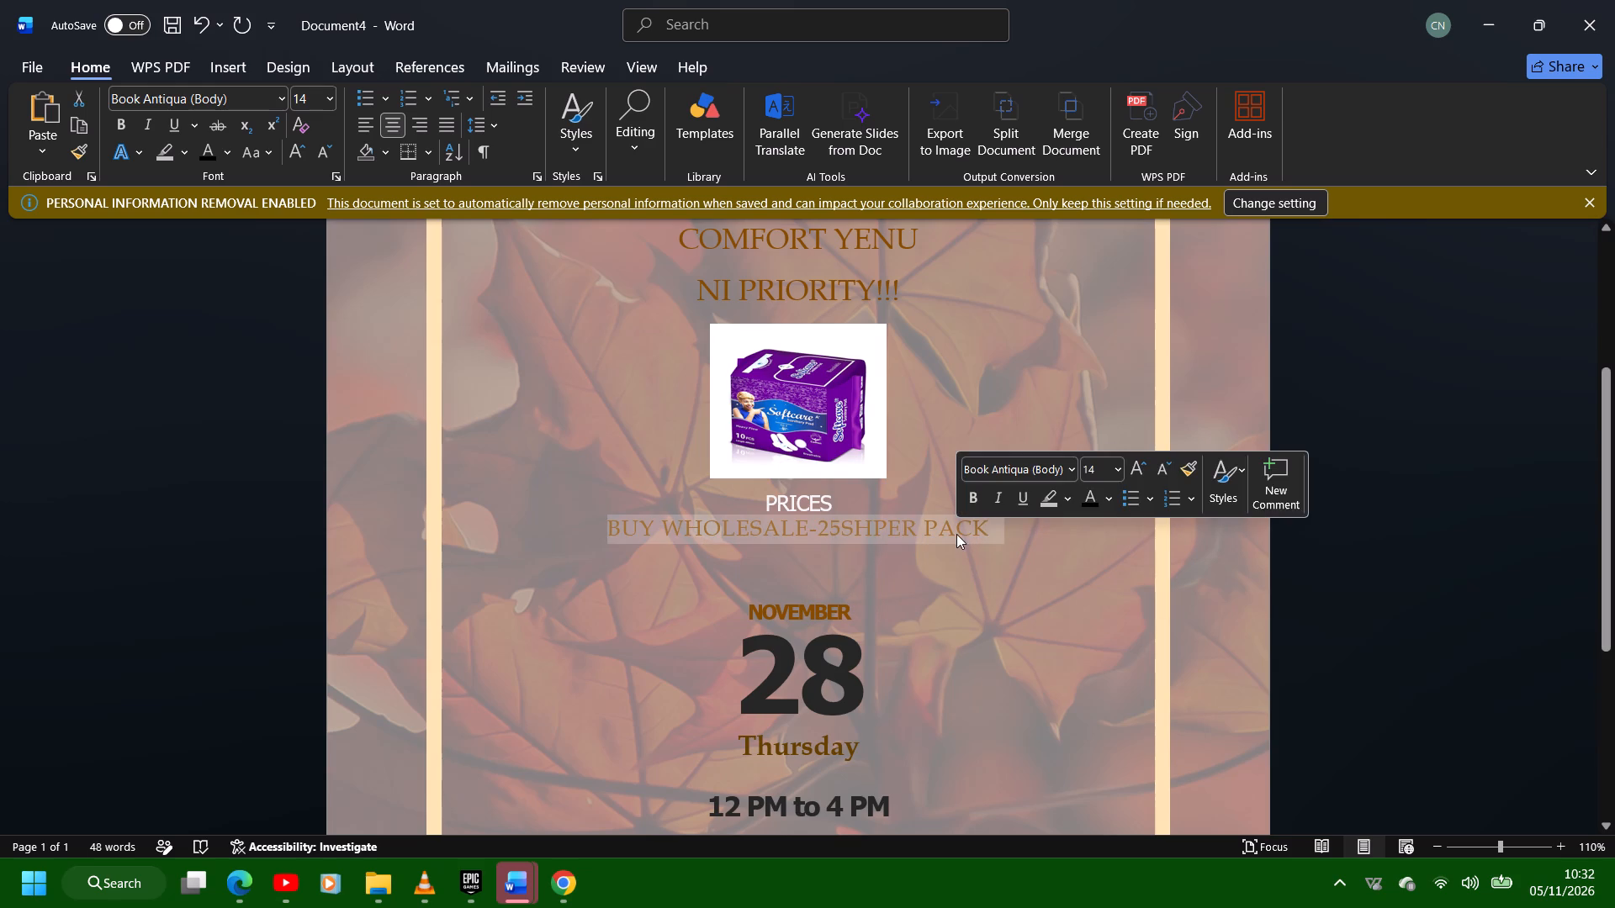
pyautogui.click(1104, 503)
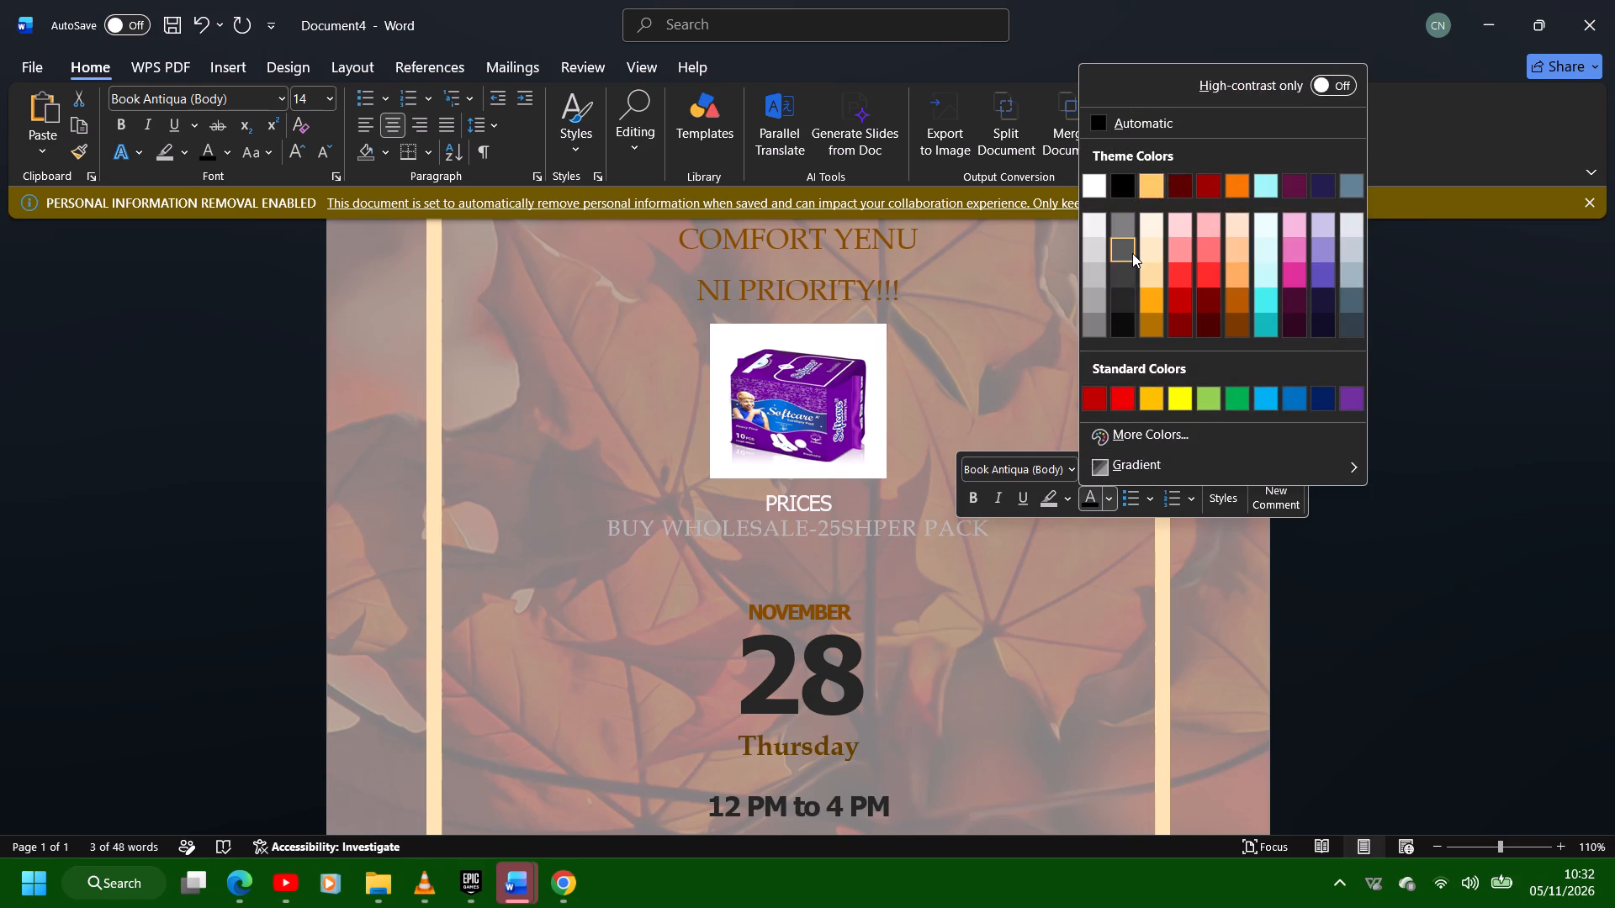
pyautogui.click(1138, 123)
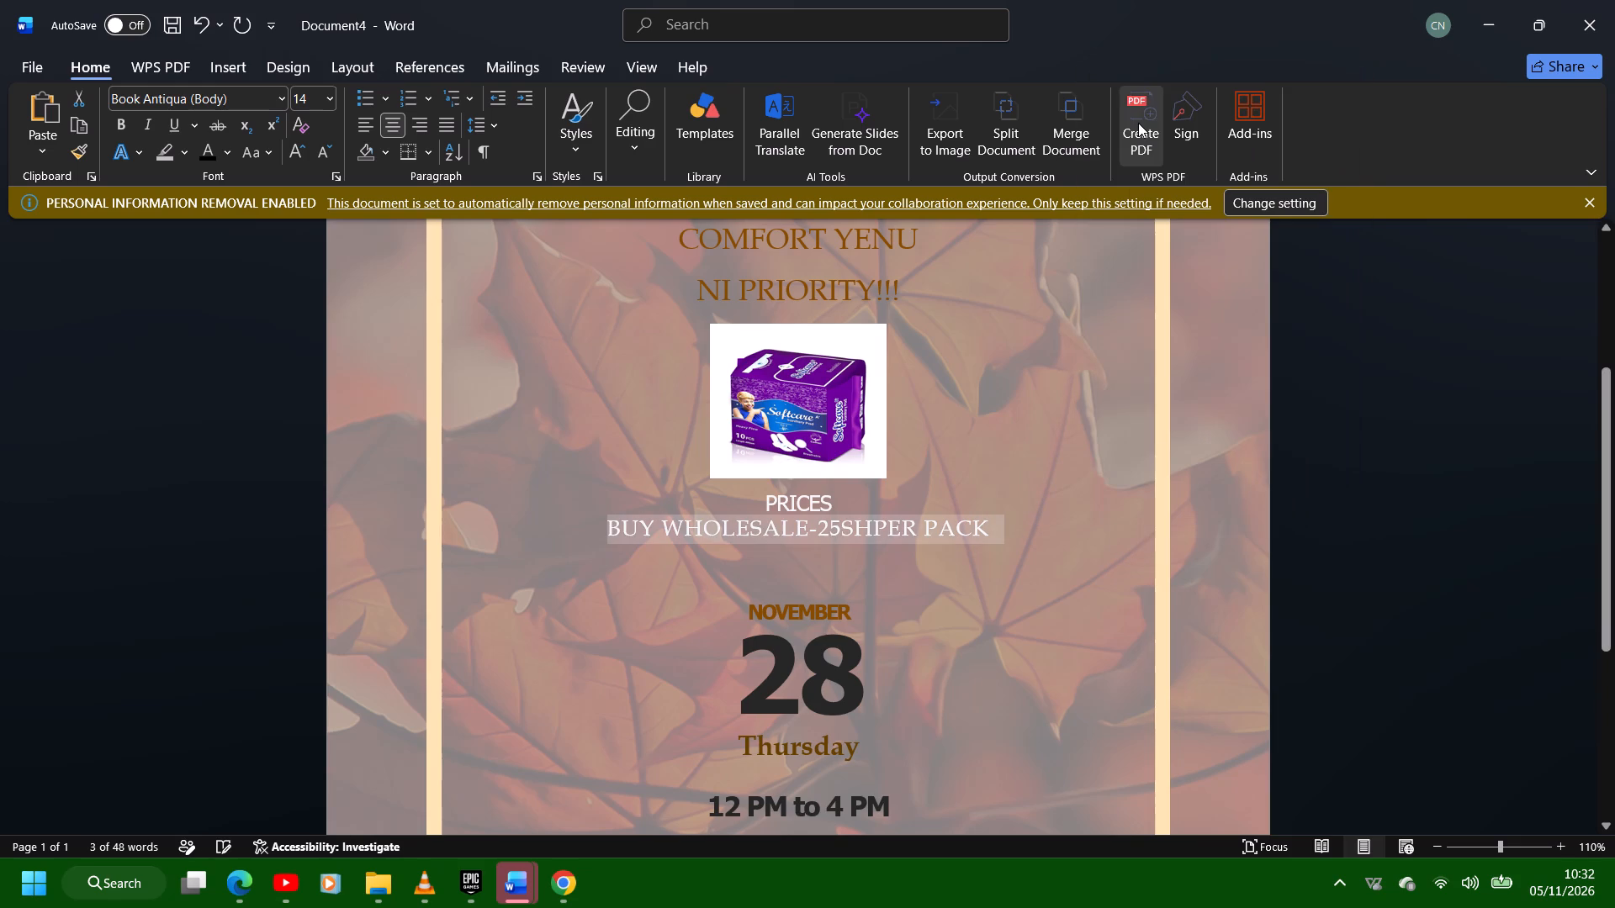
# Insert a blank line between the "PRICES" heading and the "BUY WHOLESALE-25SHPER PACK" line.
pyautogui.click(848, 506)
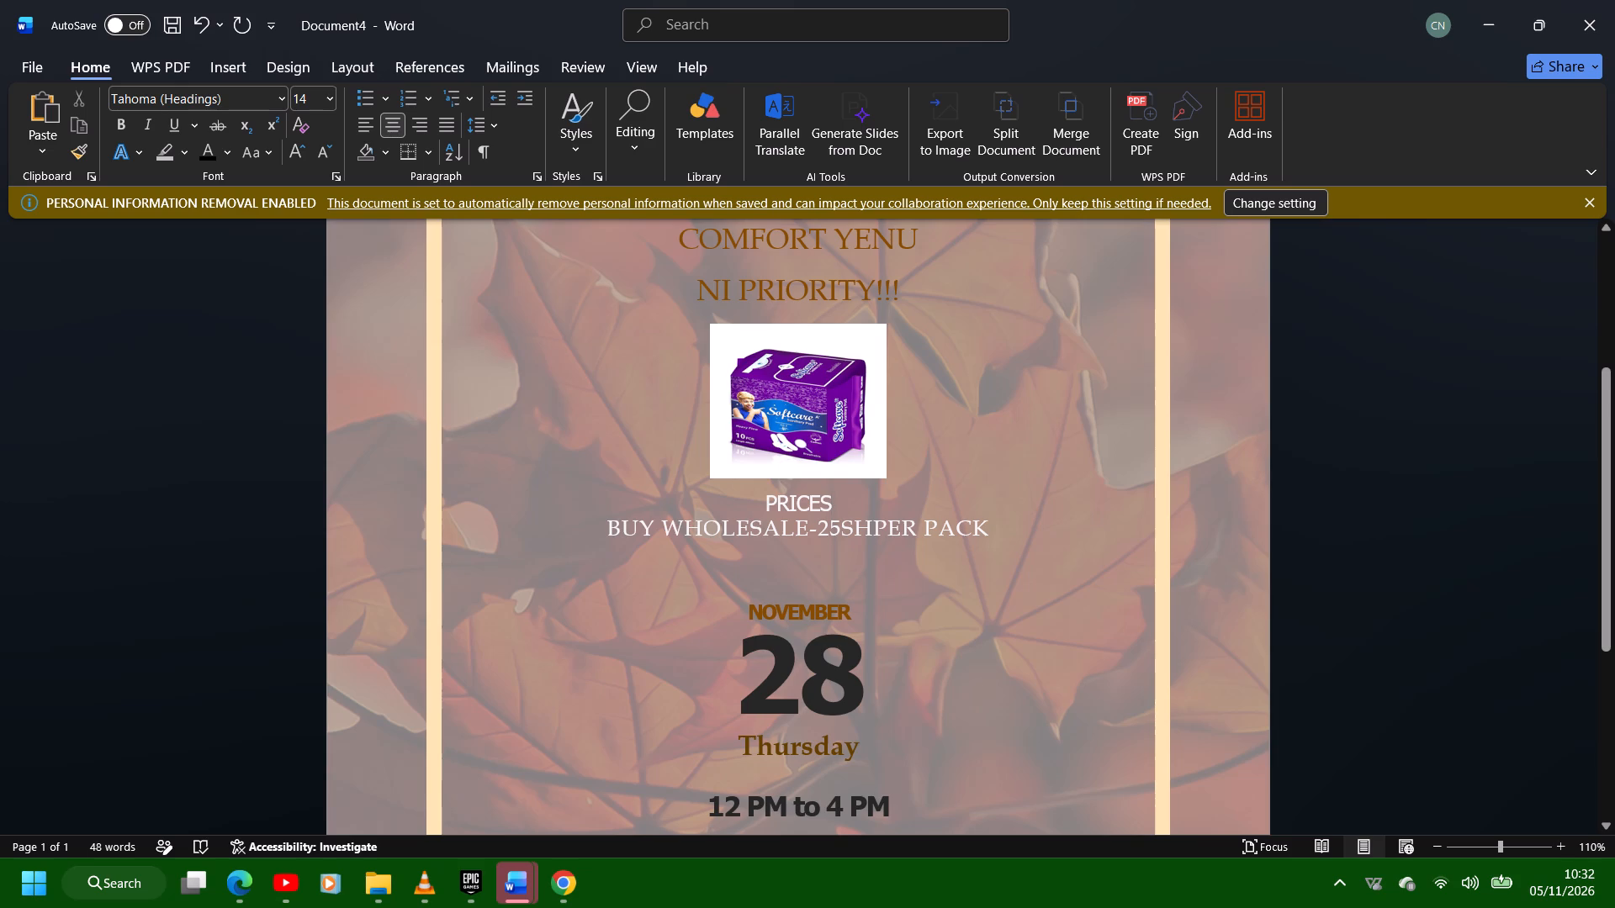
pyautogui.press('Return')
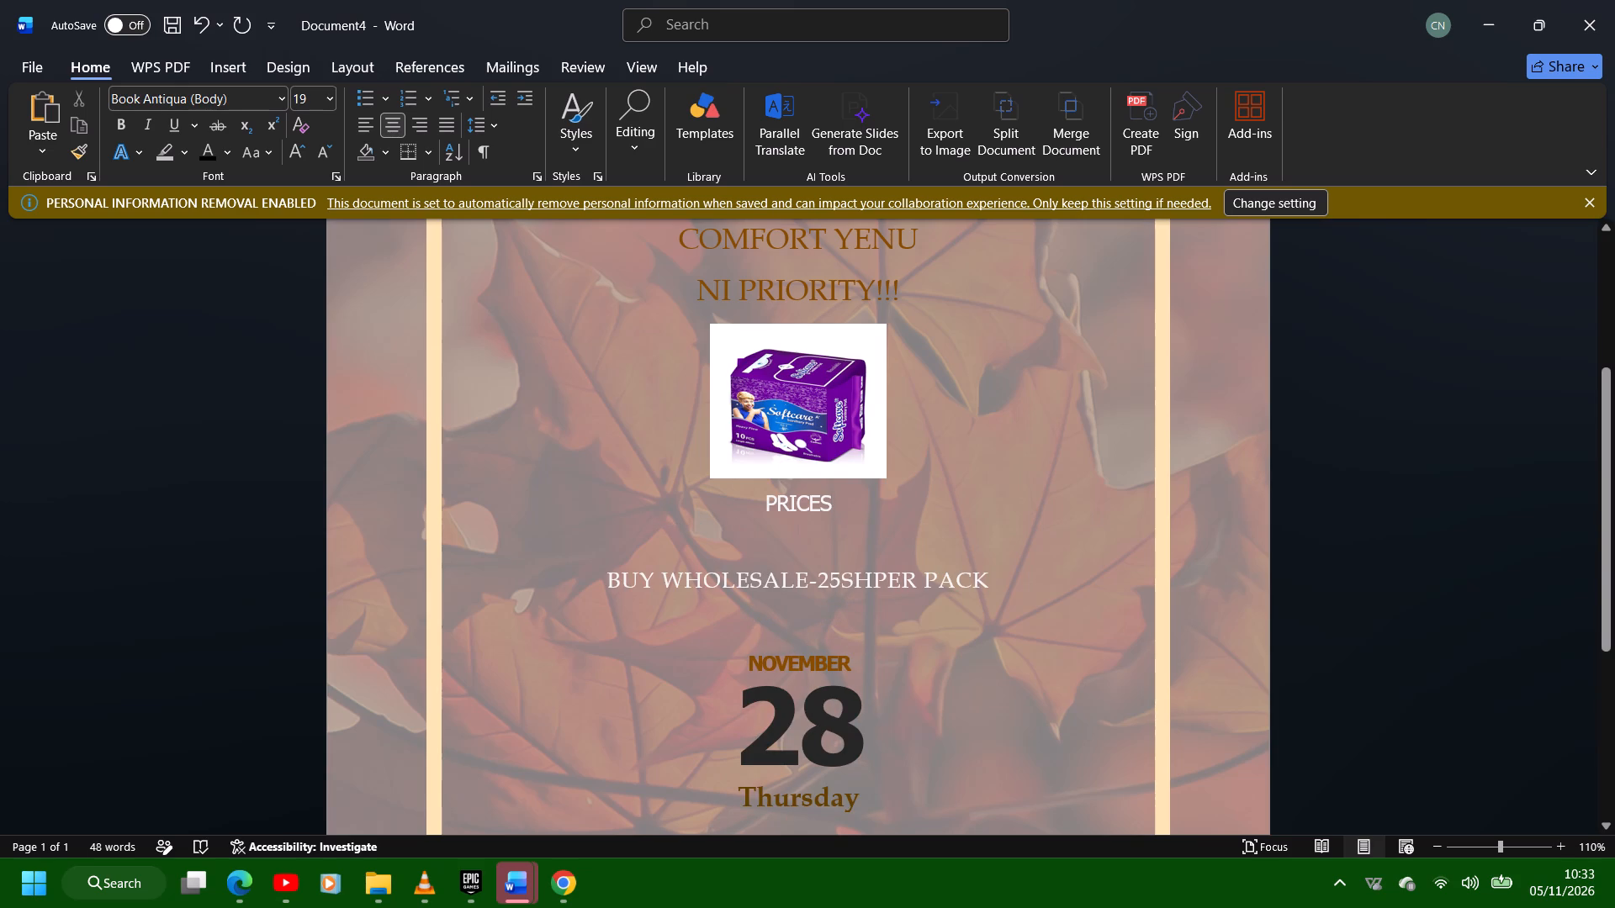
# Add a new line reading "BUNDLE OFFER -3 FOR 50 BOB" below the "BUY WHOLESALE-25SHPER PACK" line.
pyautogui.click(1007, 567)
pyautogui.press('Return')
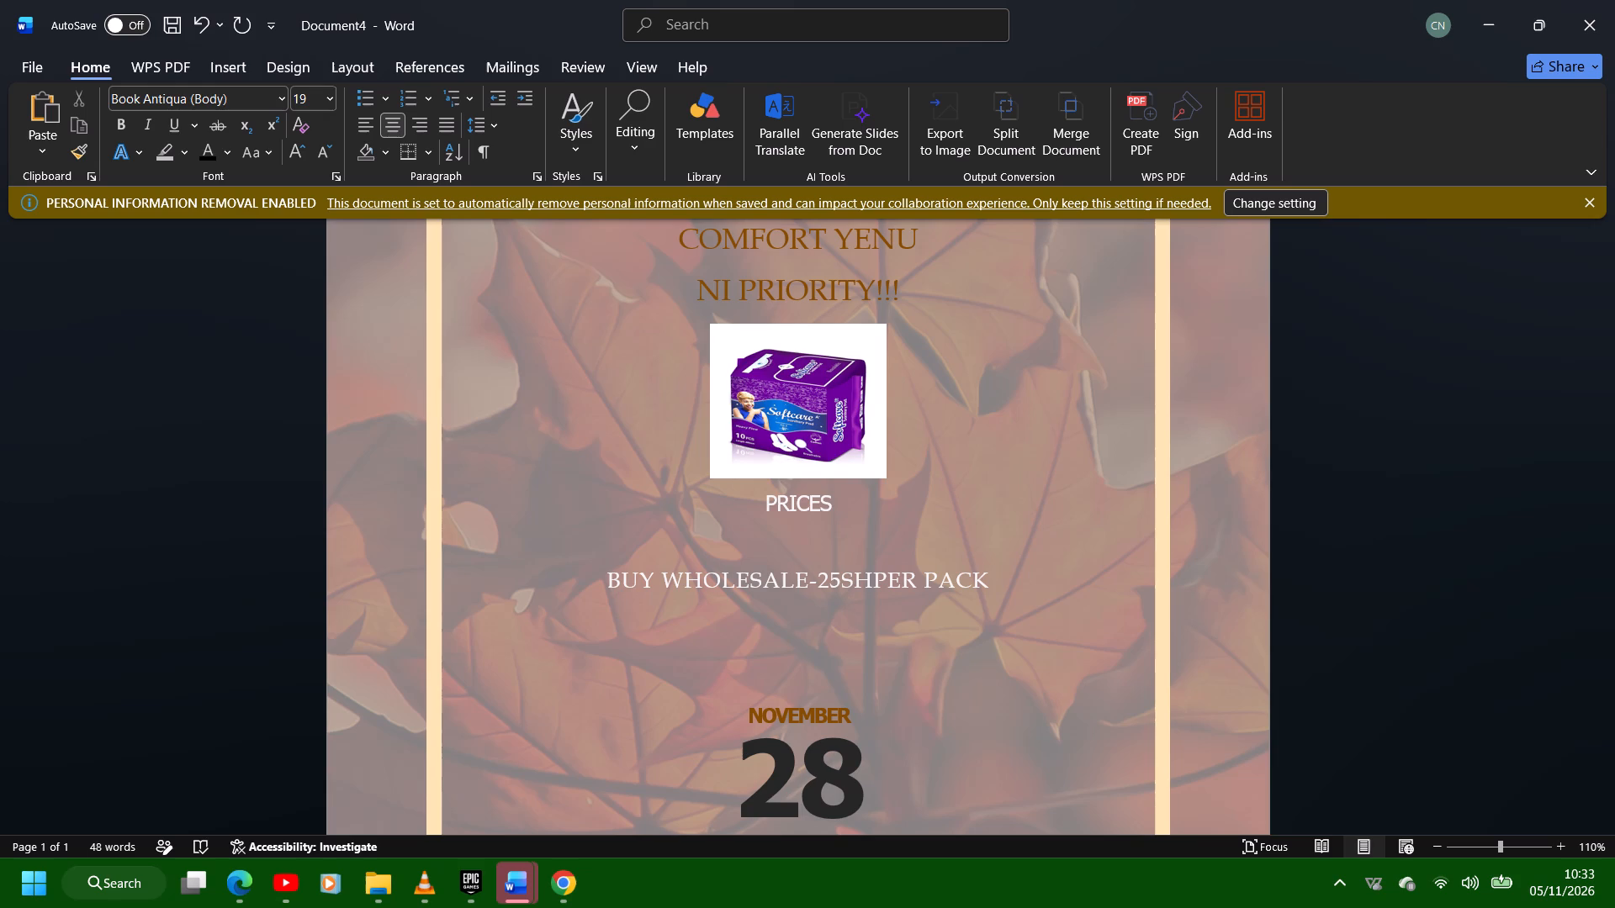
pyautogui.press('b')
pyautogui.press('u')
pyautogui.write('ND')
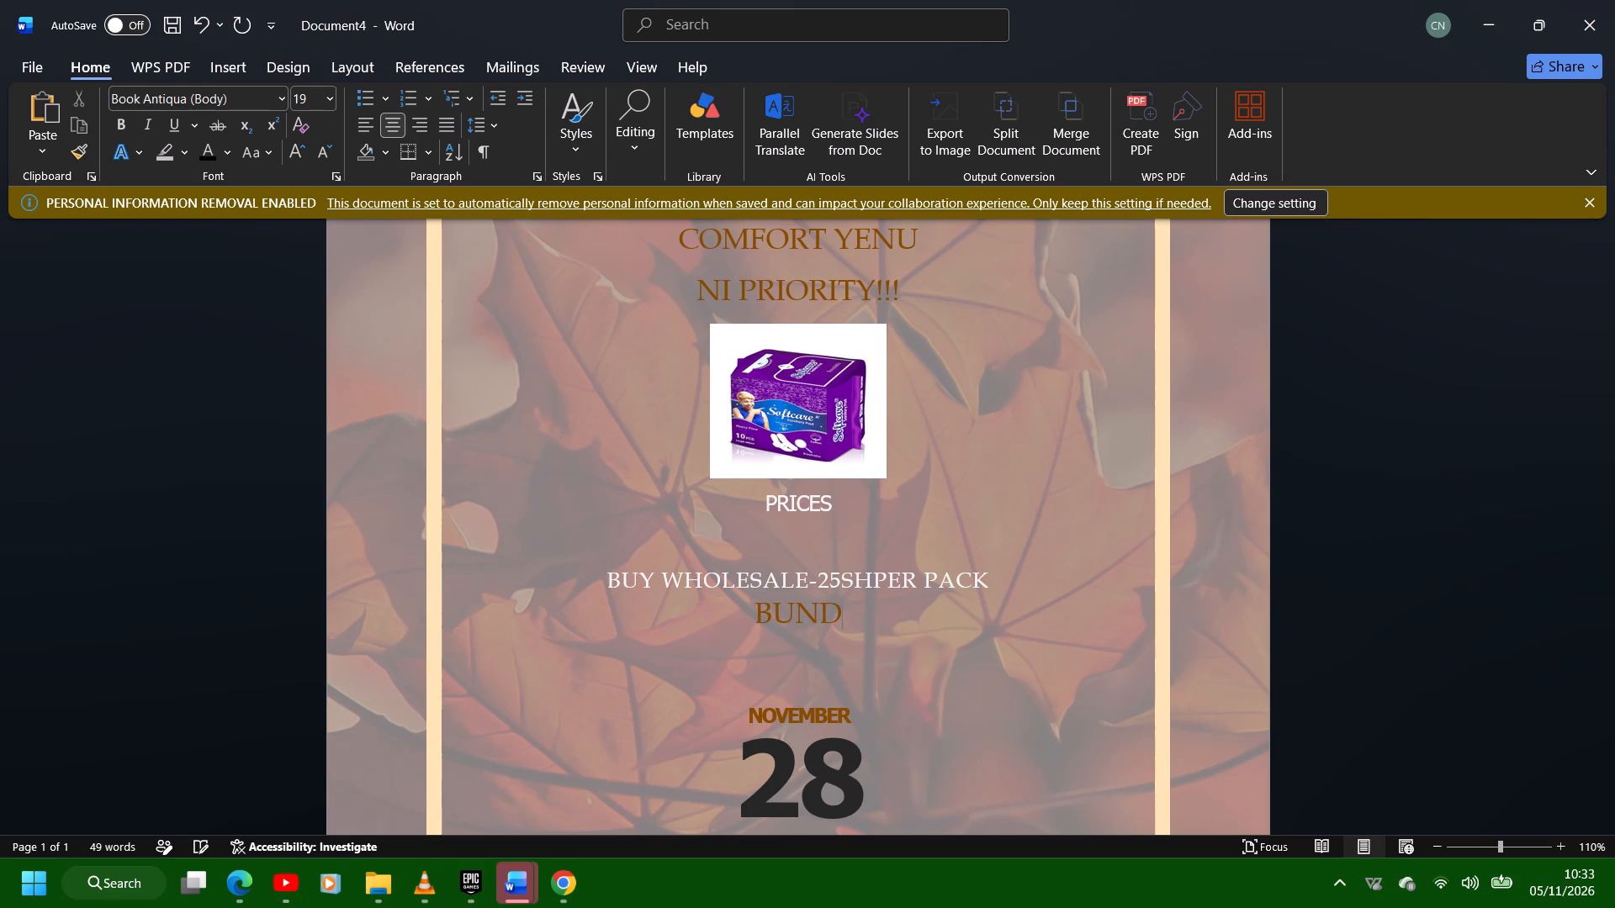
pyautogui.write('LE')
pyautogui.press('space')
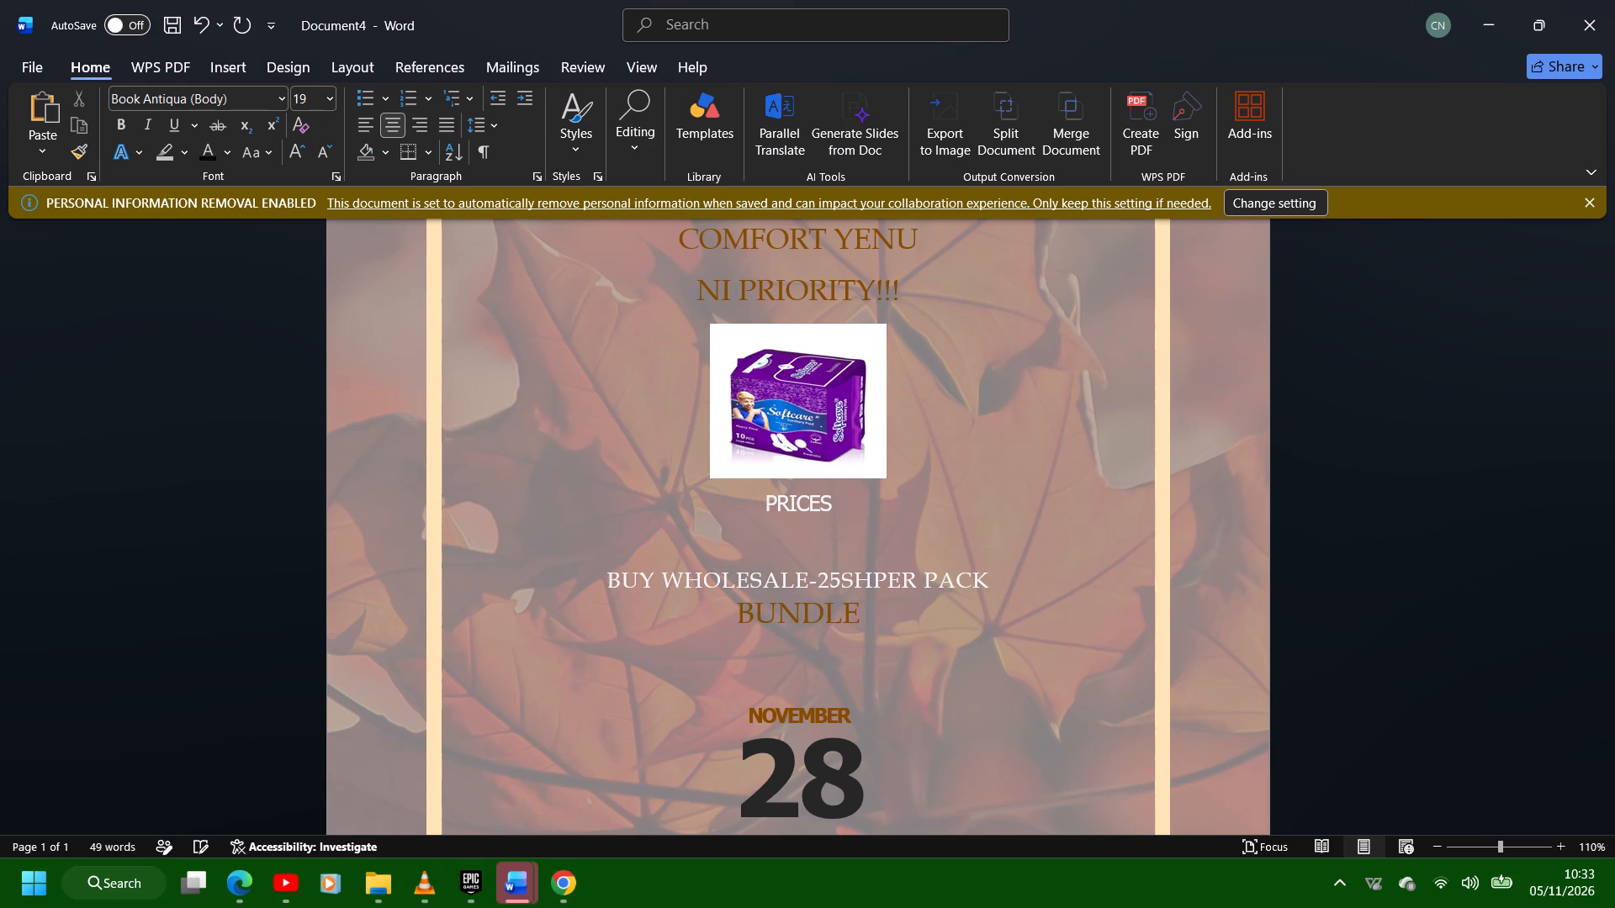
pyautogui.write('OFF')
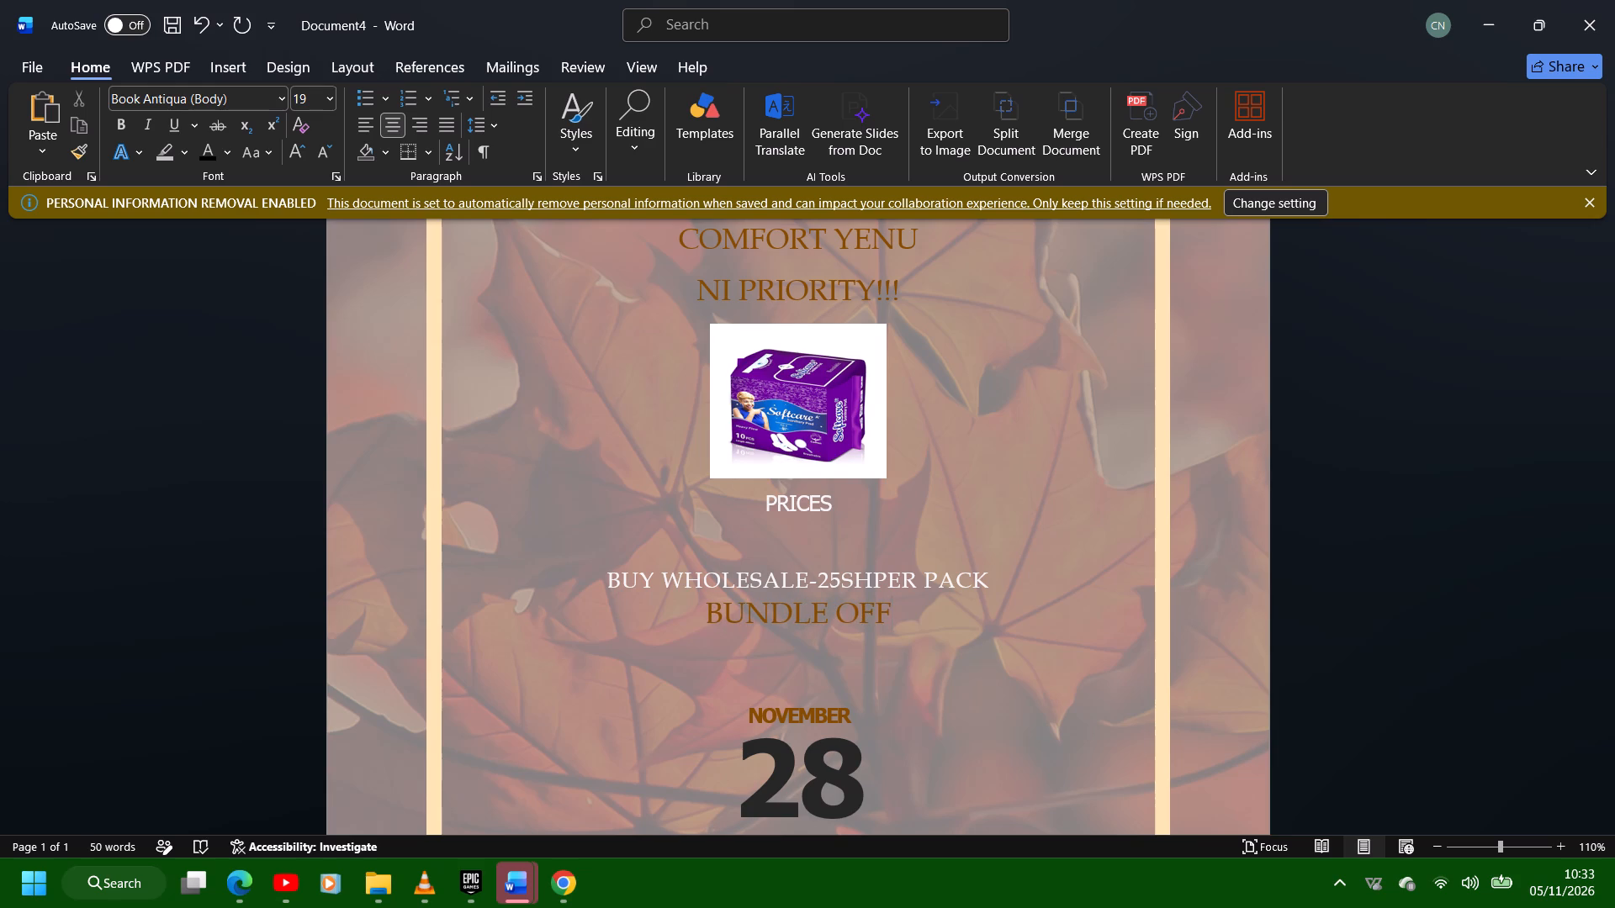
pyautogui.write('ER')
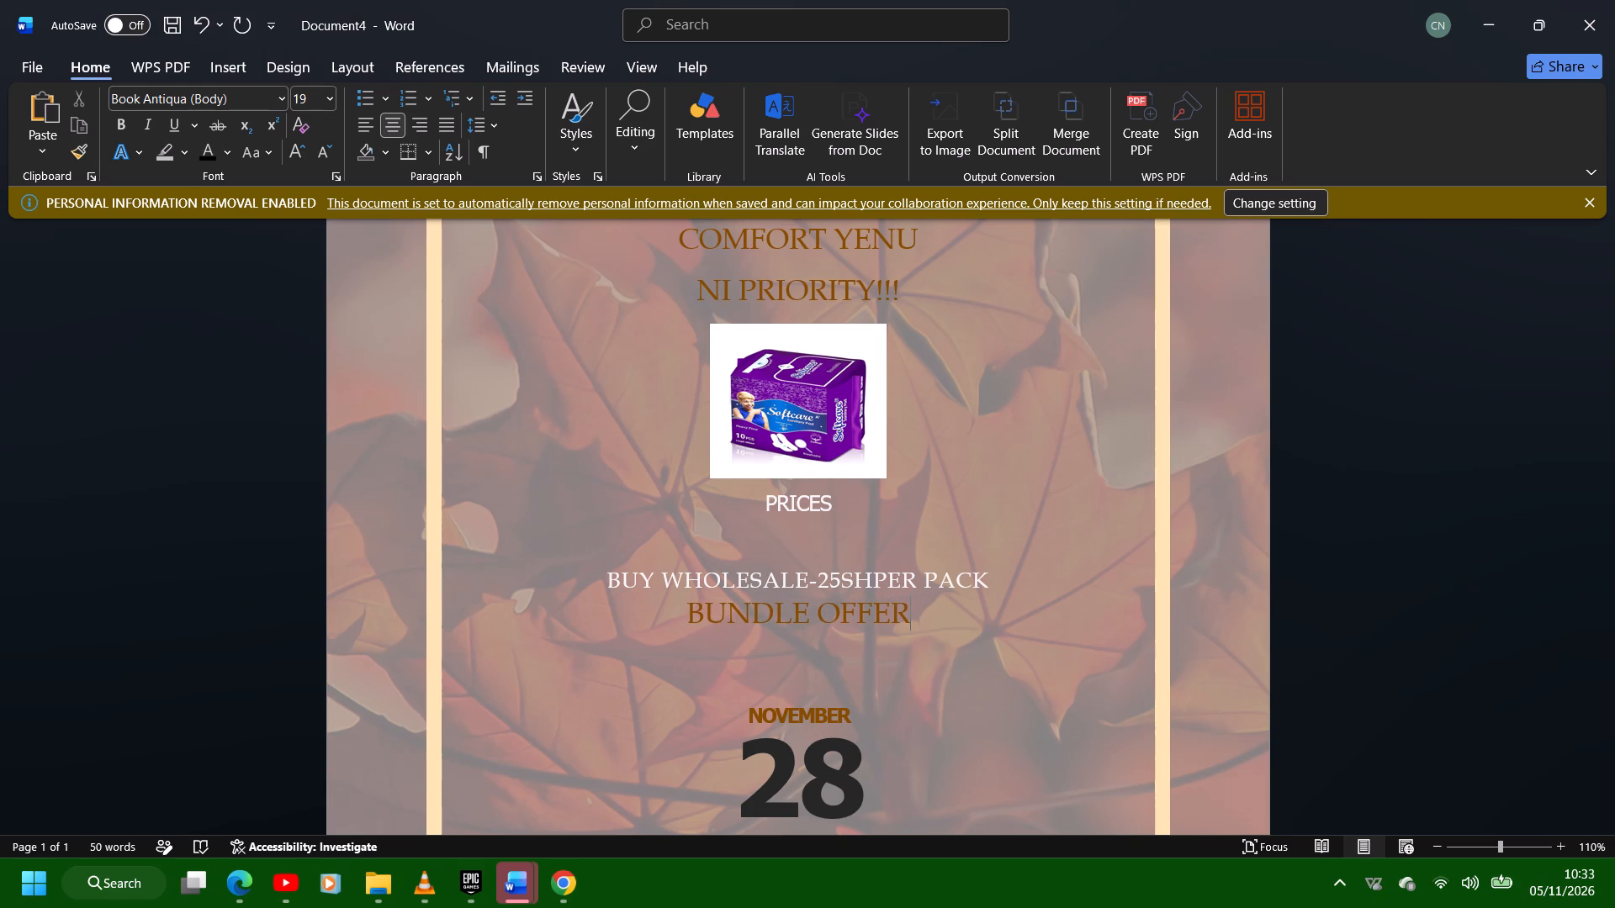
pyautogui.press('space')
pyautogui.press('-')
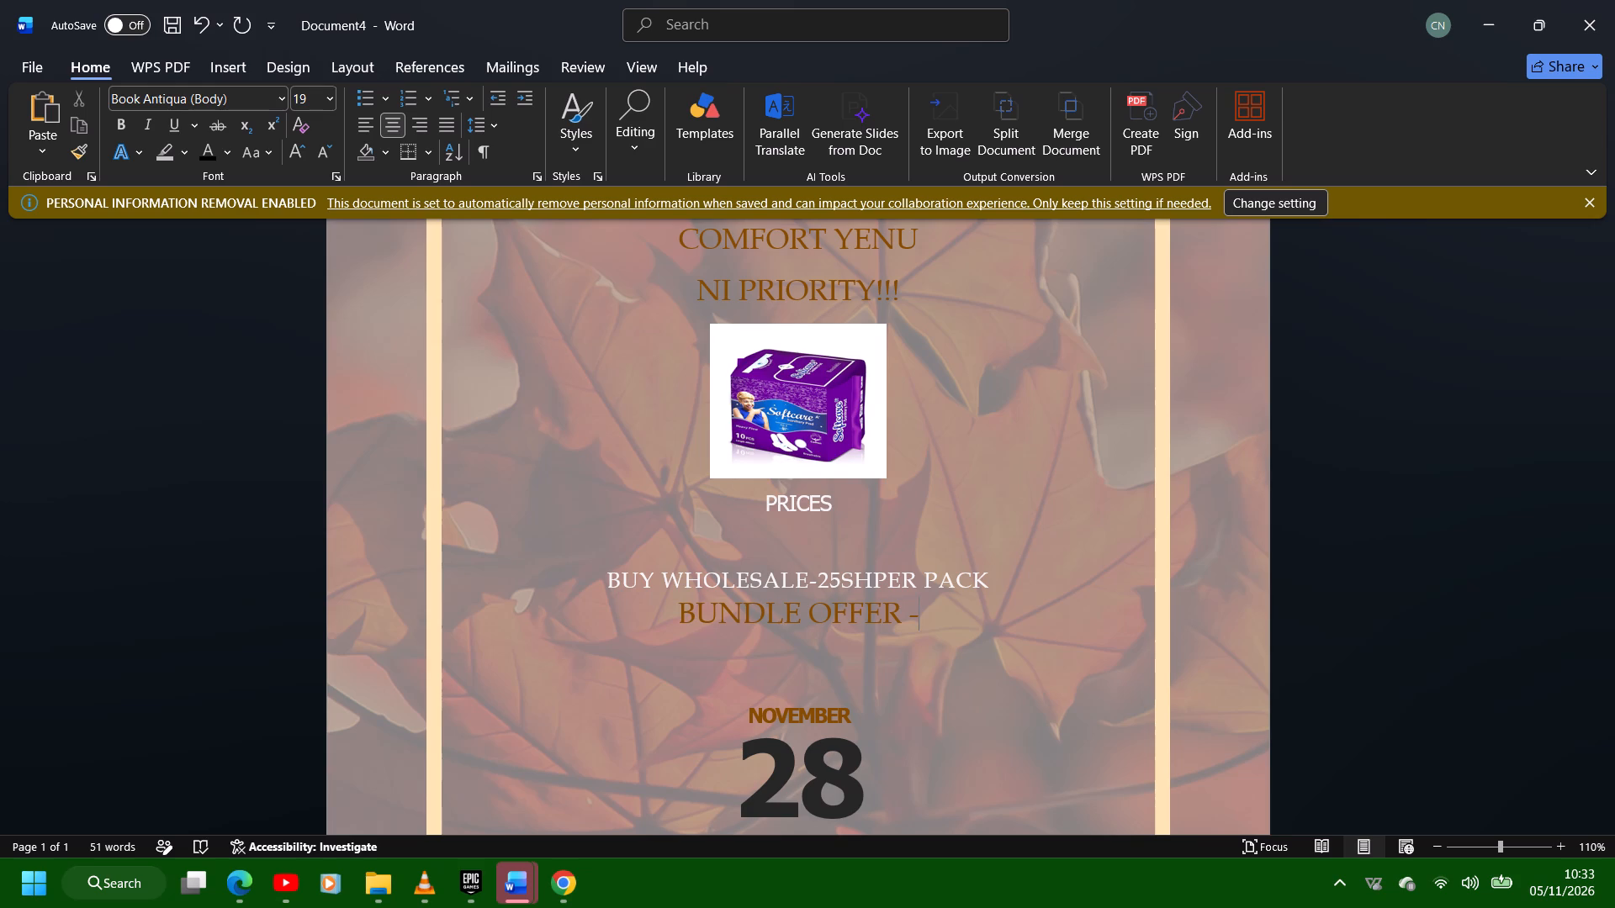
pyautogui.write('3 FOR')
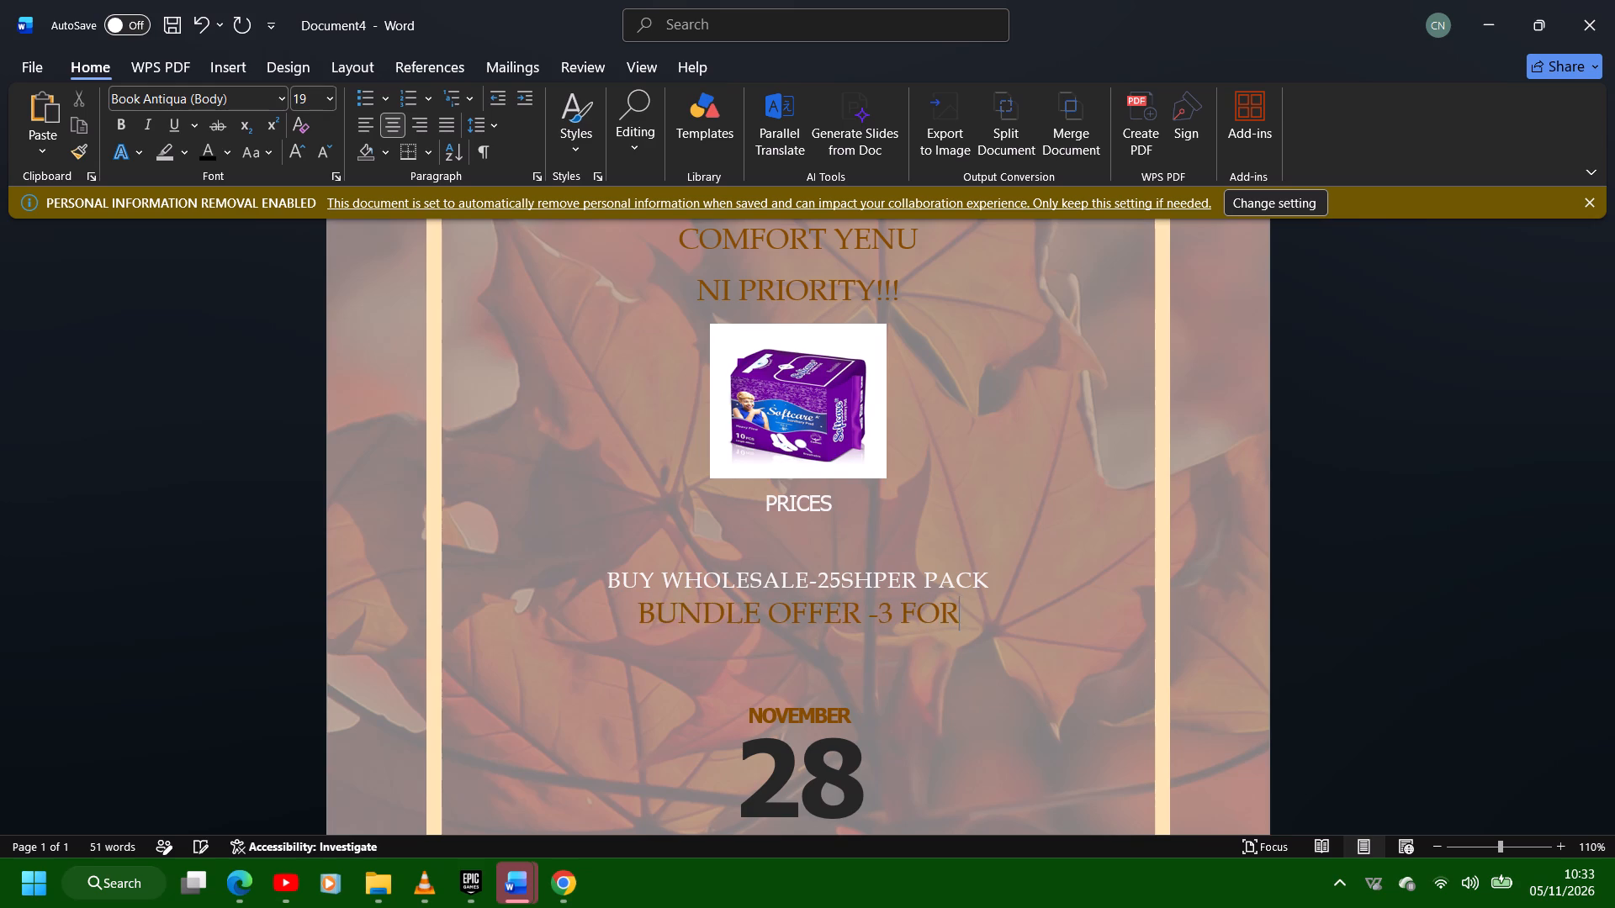
pyautogui.press('space')
pyautogui.write('50 BOB')
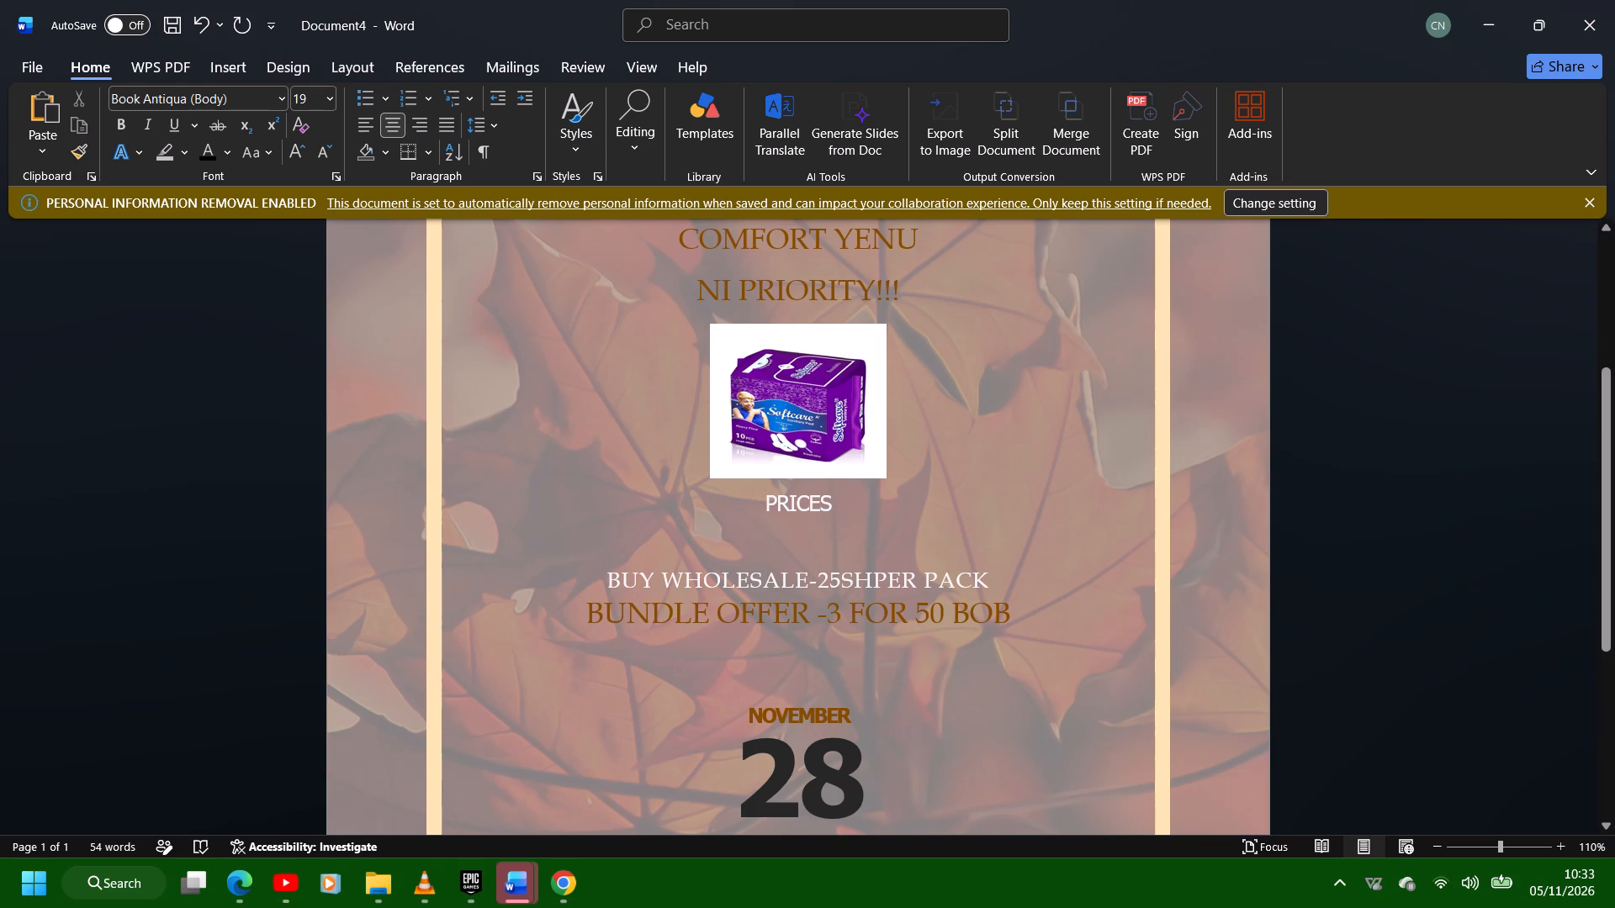
# Set the font color of the "BUNDLE OFFER -3 FOR 50 BOB" line to Automatic.
pyautogui.moveTo(585, 616); pyautogui.dragTo(1059, 616)
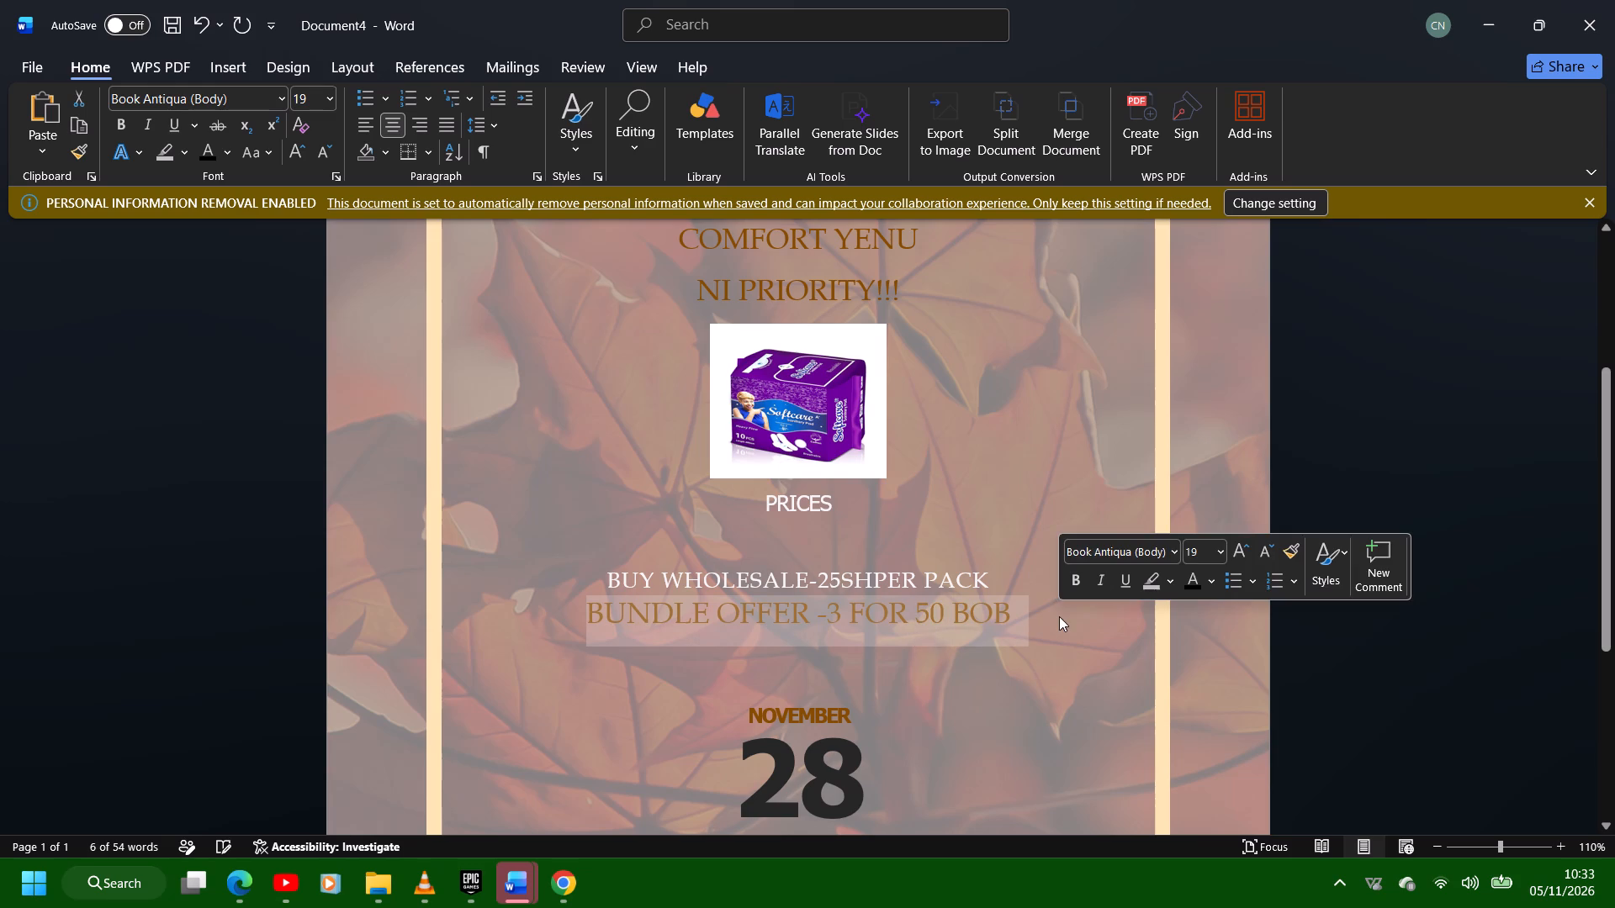
pyautogui.click(1215, 579)
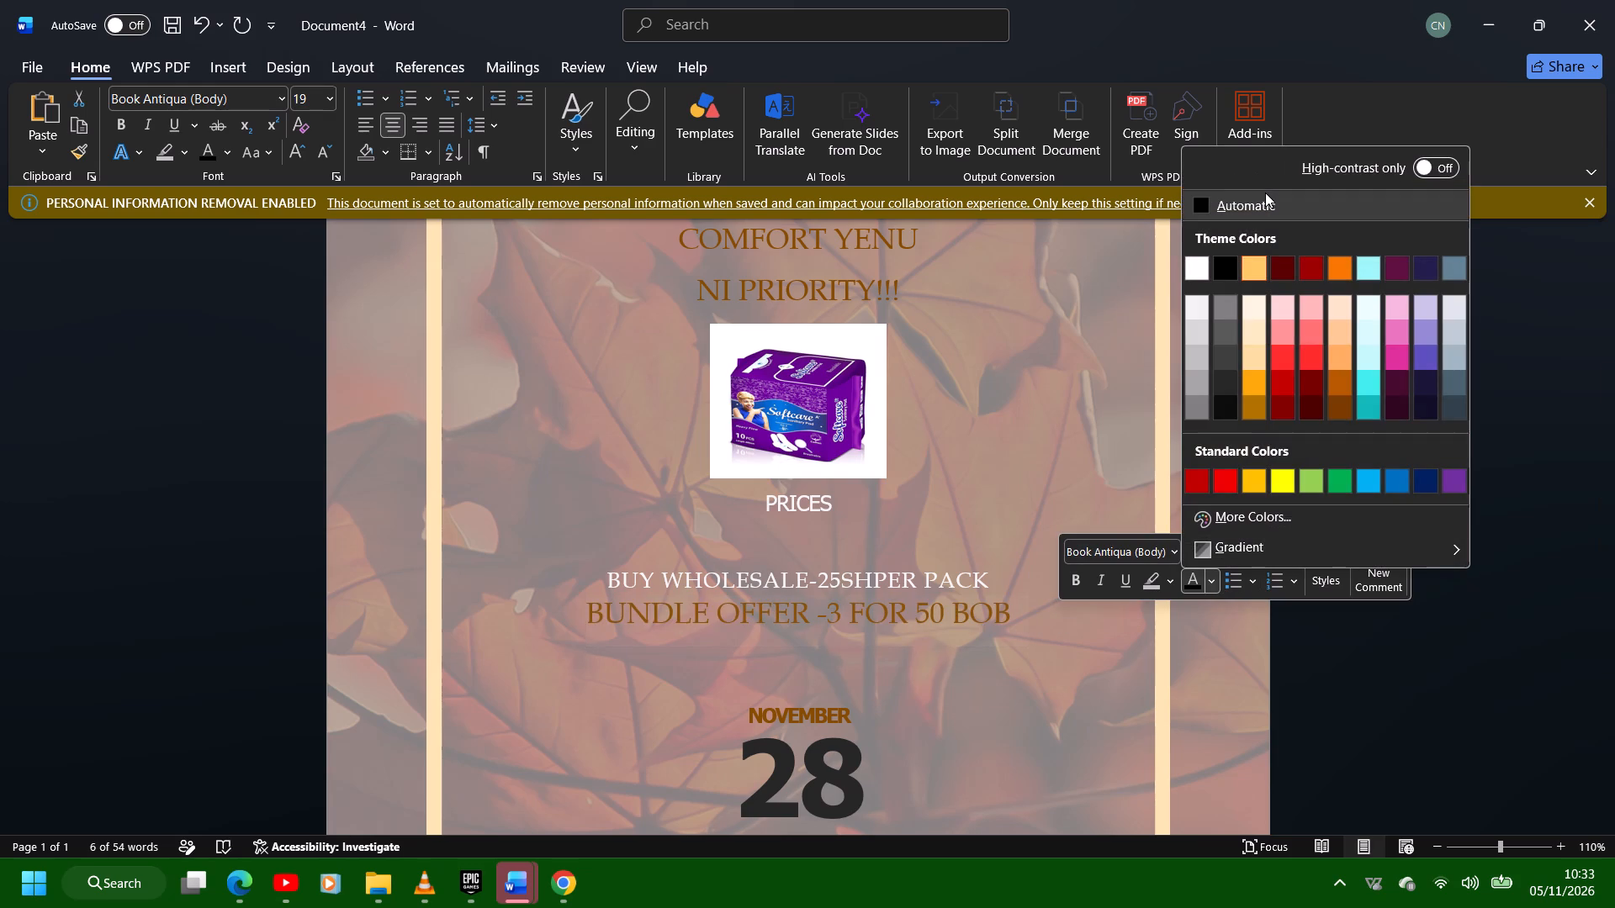
pyautogui.click(1265, 193)
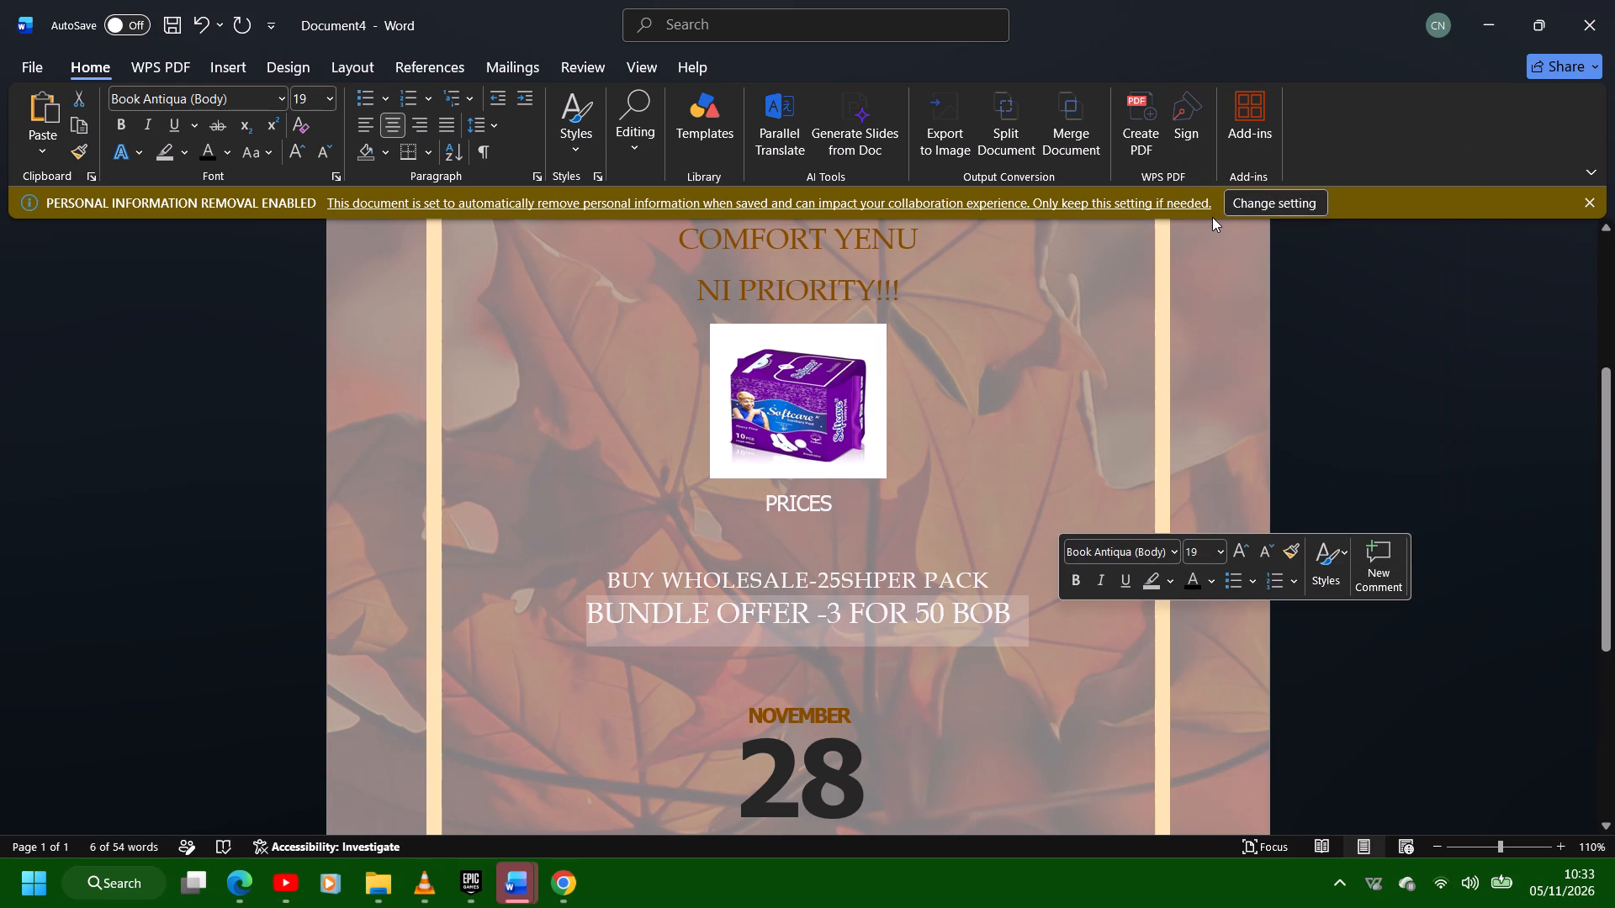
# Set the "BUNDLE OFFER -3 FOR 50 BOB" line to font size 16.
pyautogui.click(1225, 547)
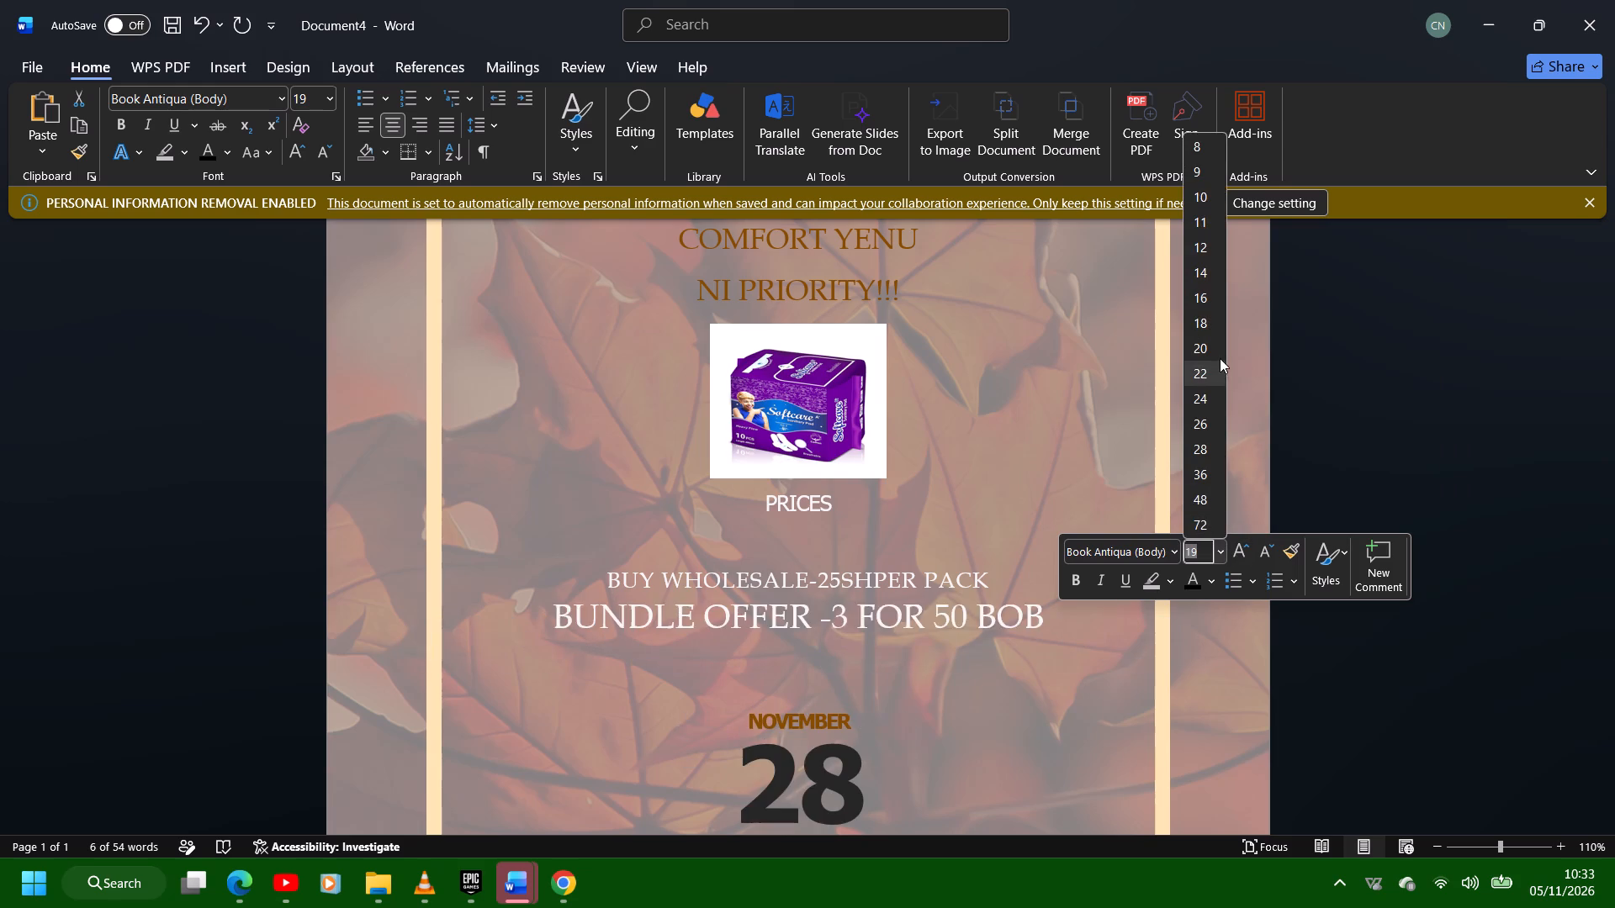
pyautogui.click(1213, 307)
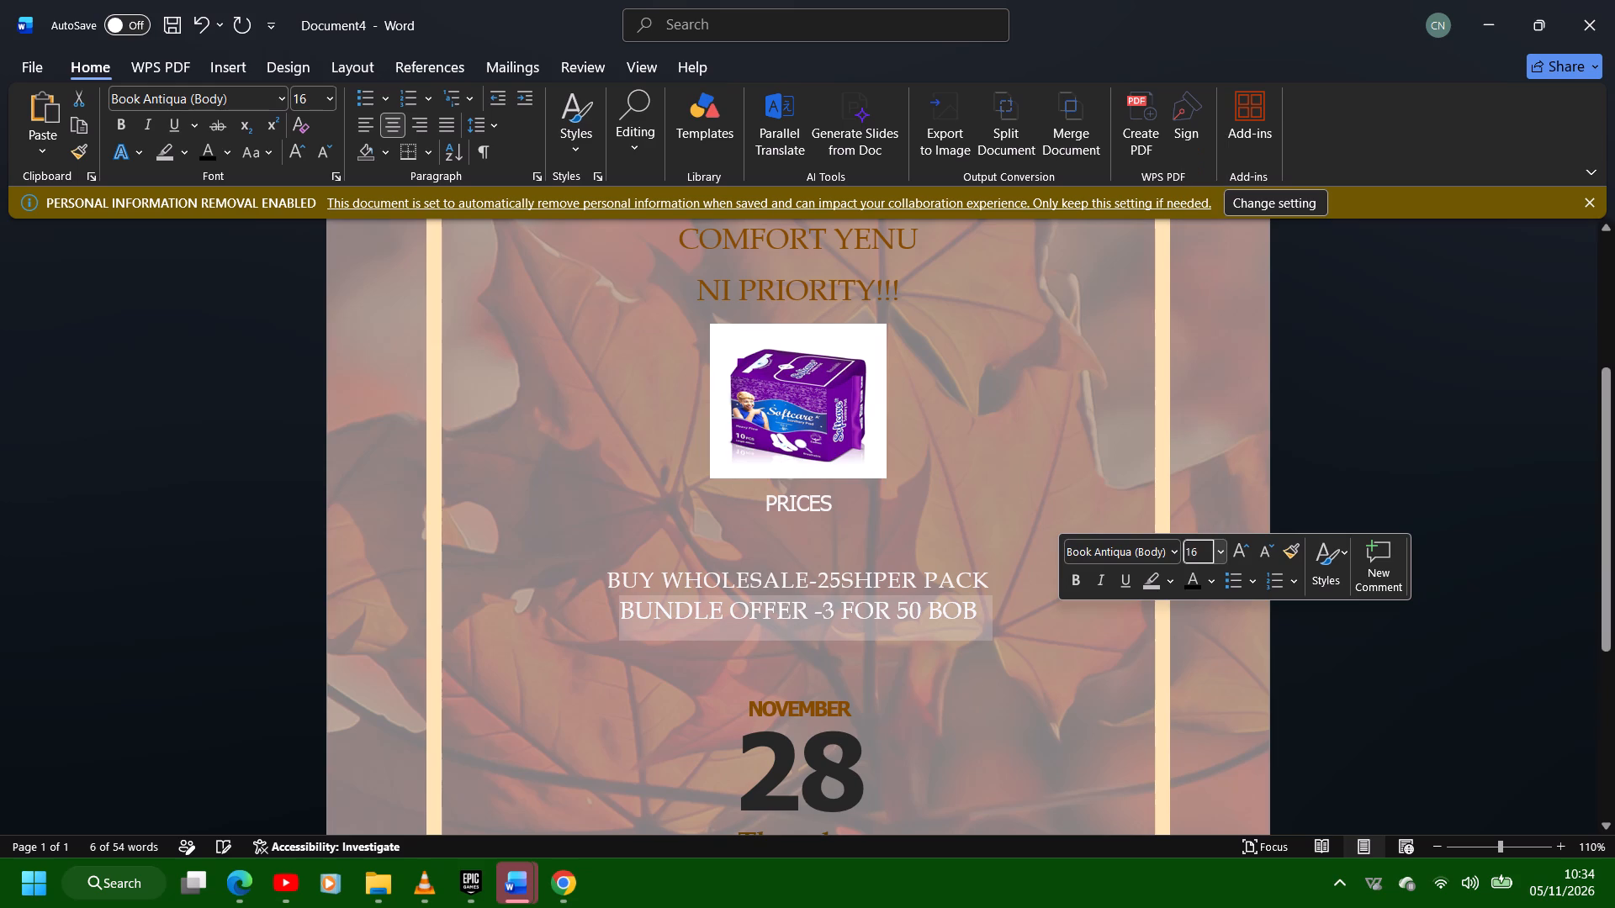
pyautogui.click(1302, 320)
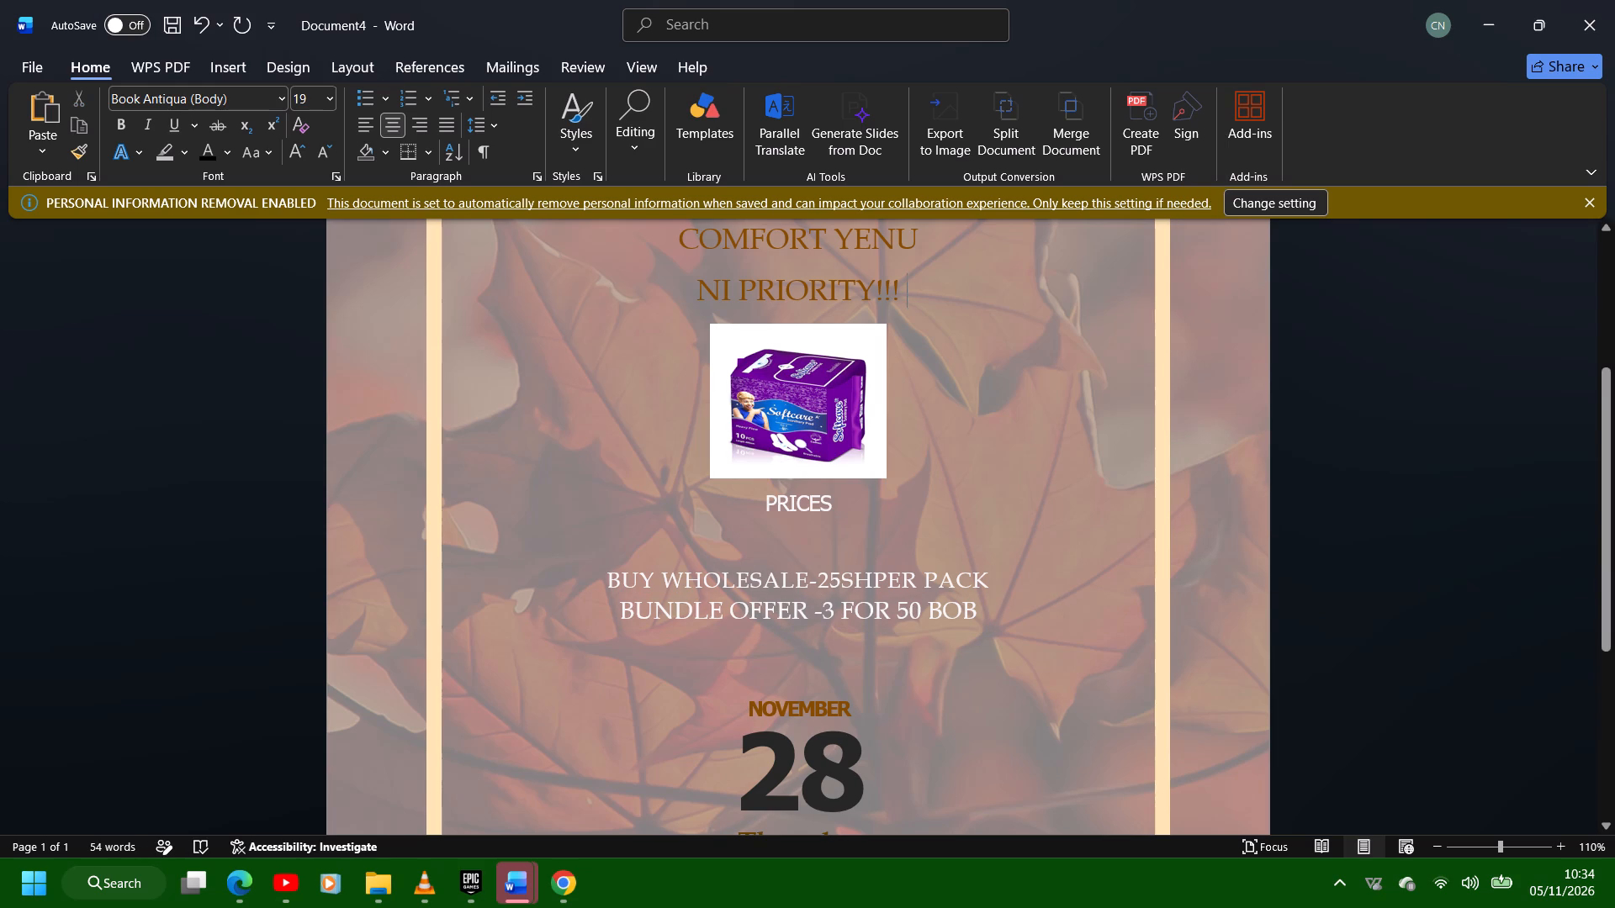
# Set both the "BUY WHOLESALE-25SHPER PACK" and "BUNDLE OFFER -3 FOR 50 BOB" lines to font size 12.
pyautogui.moveTo(575, 573); pyautogui.dragTo(659, 630)
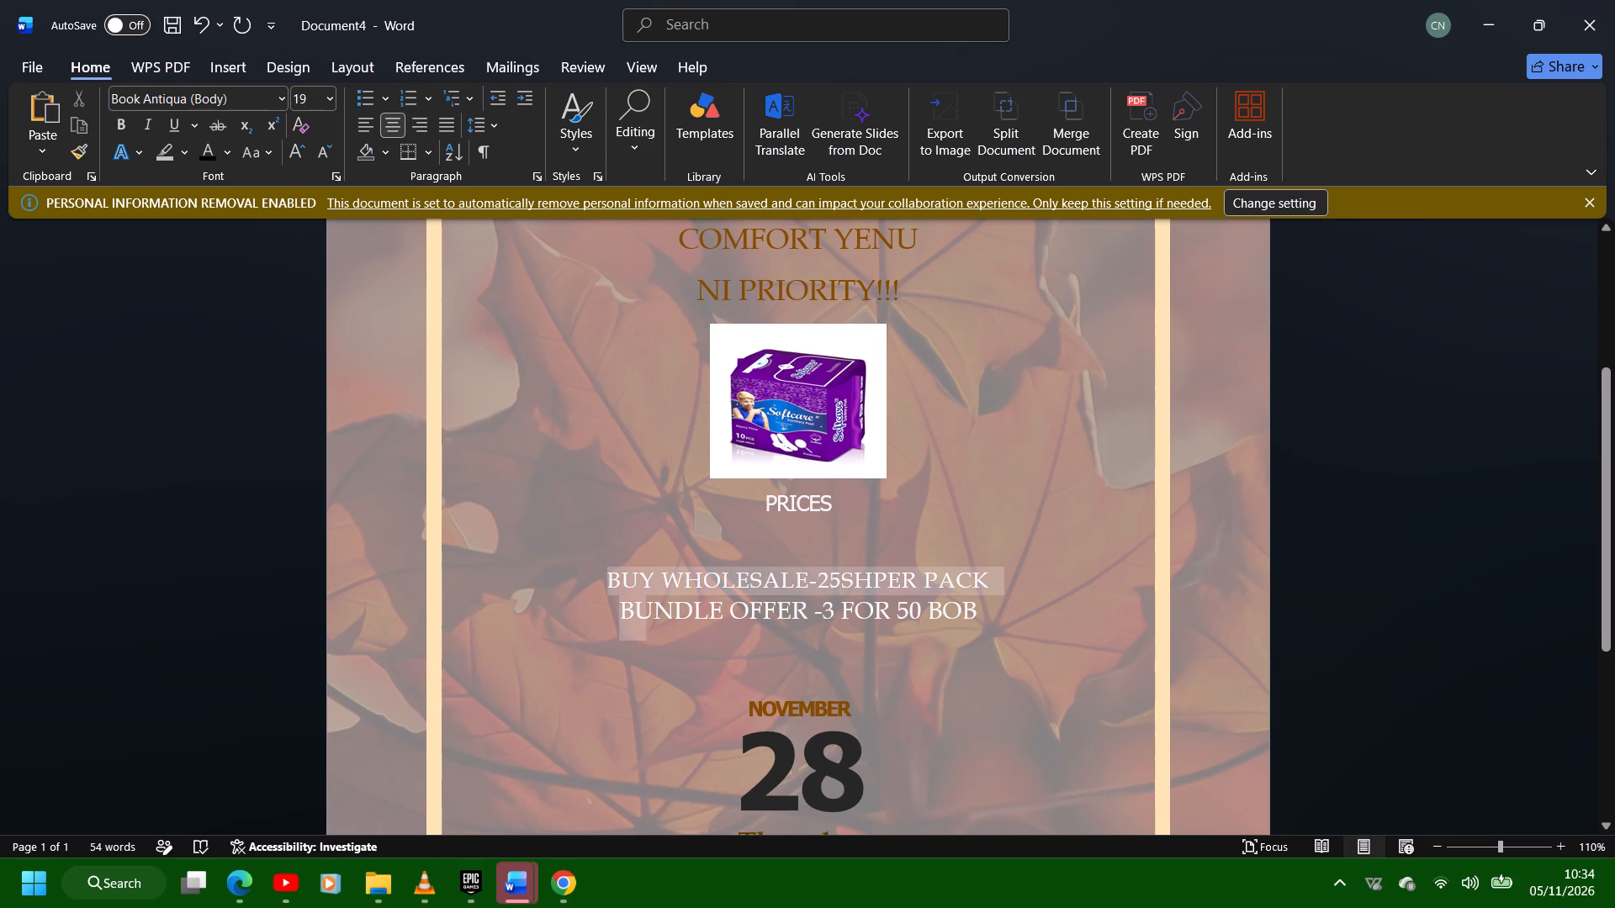
pyautogui.moveTo(659, 630); pyautogui.dragTo(799, 666)
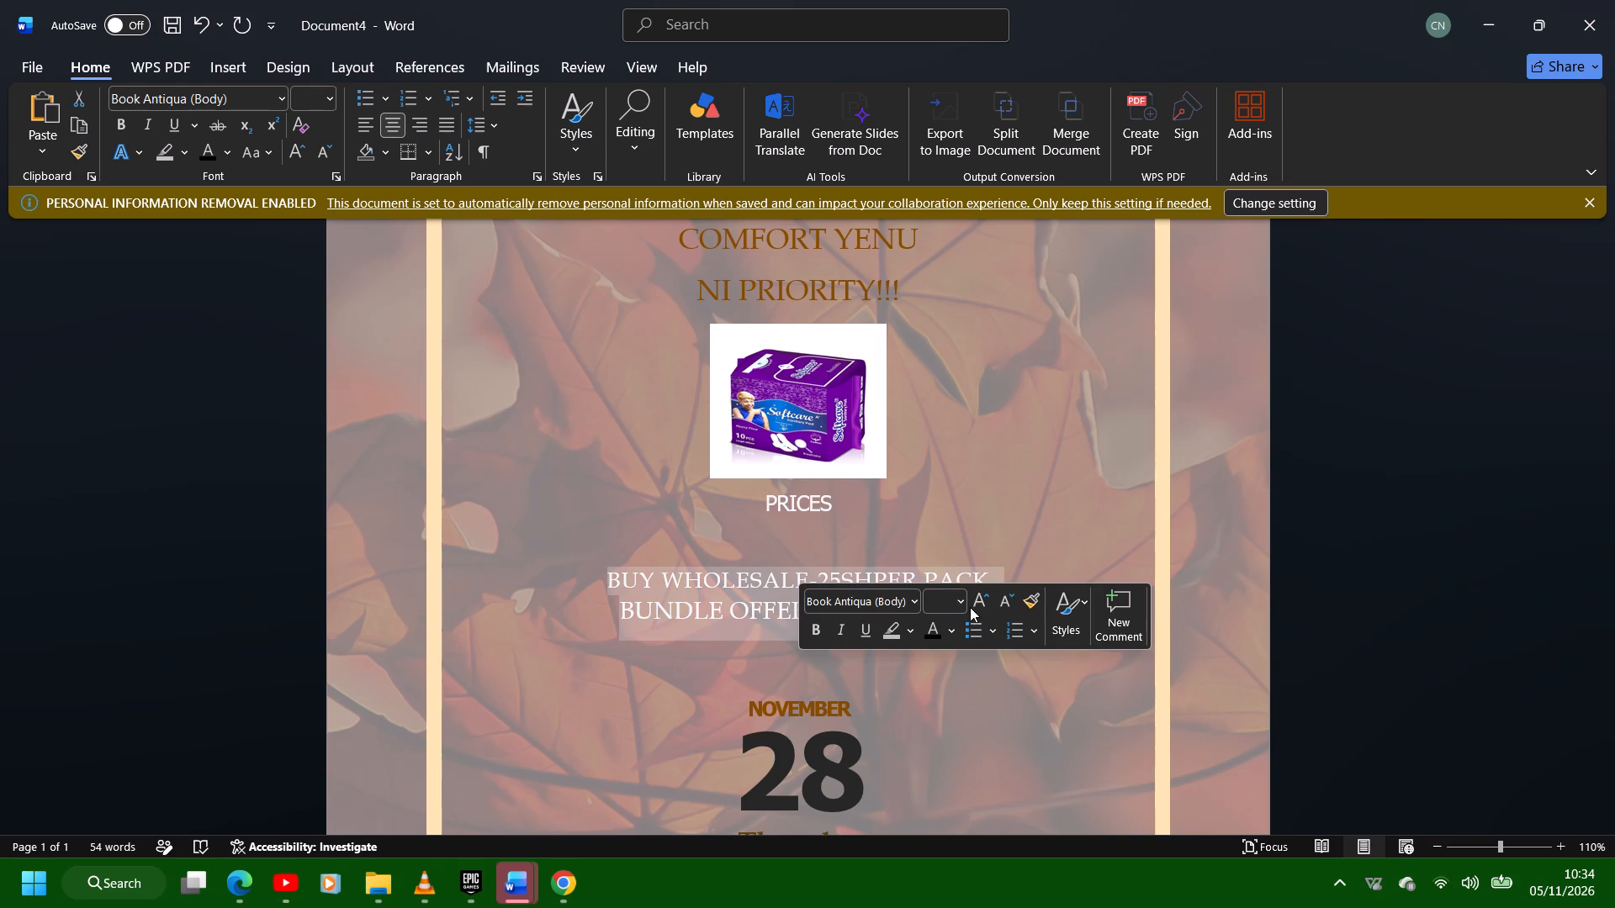
pyautogui.click(961, 604)
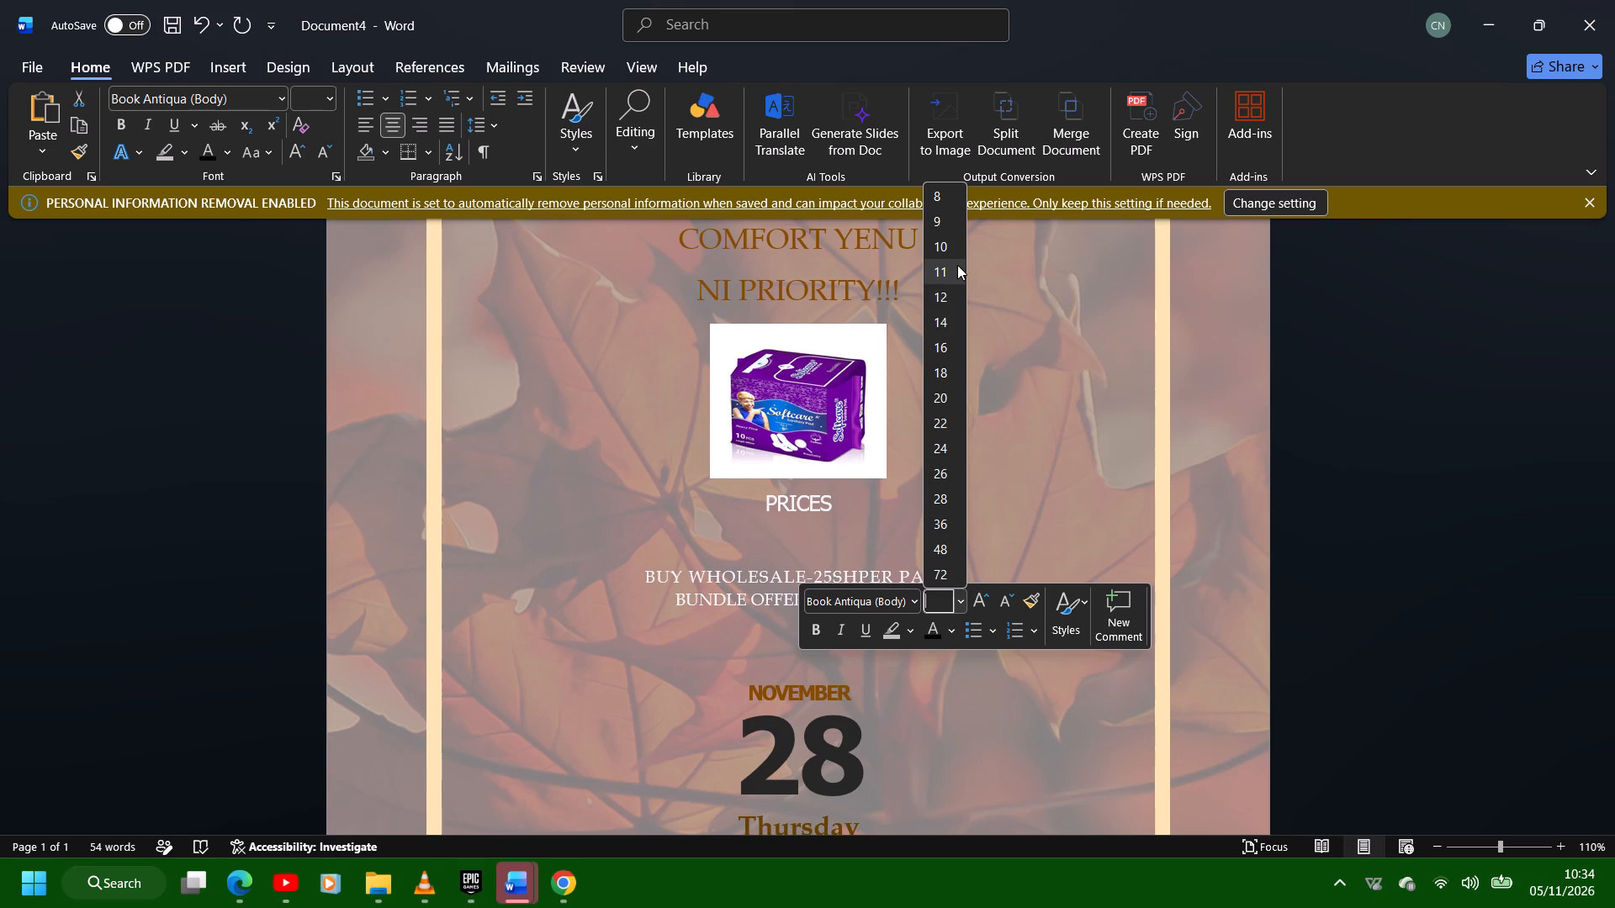
pyautogui.click(953, 294)
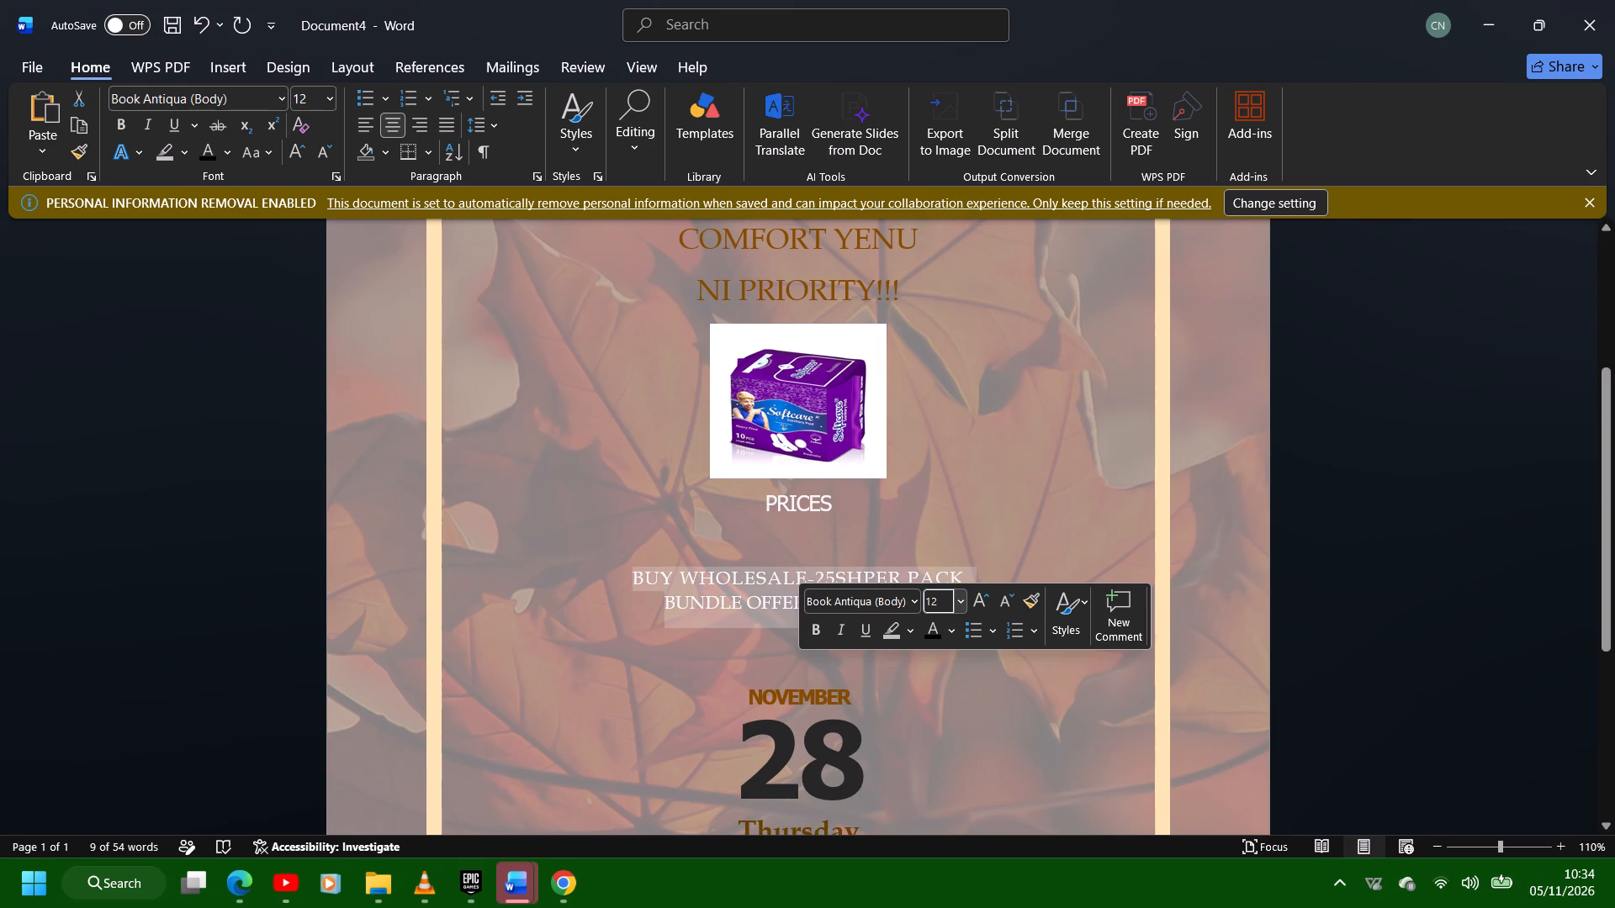
pyautogui.doubleClick(991, 357)
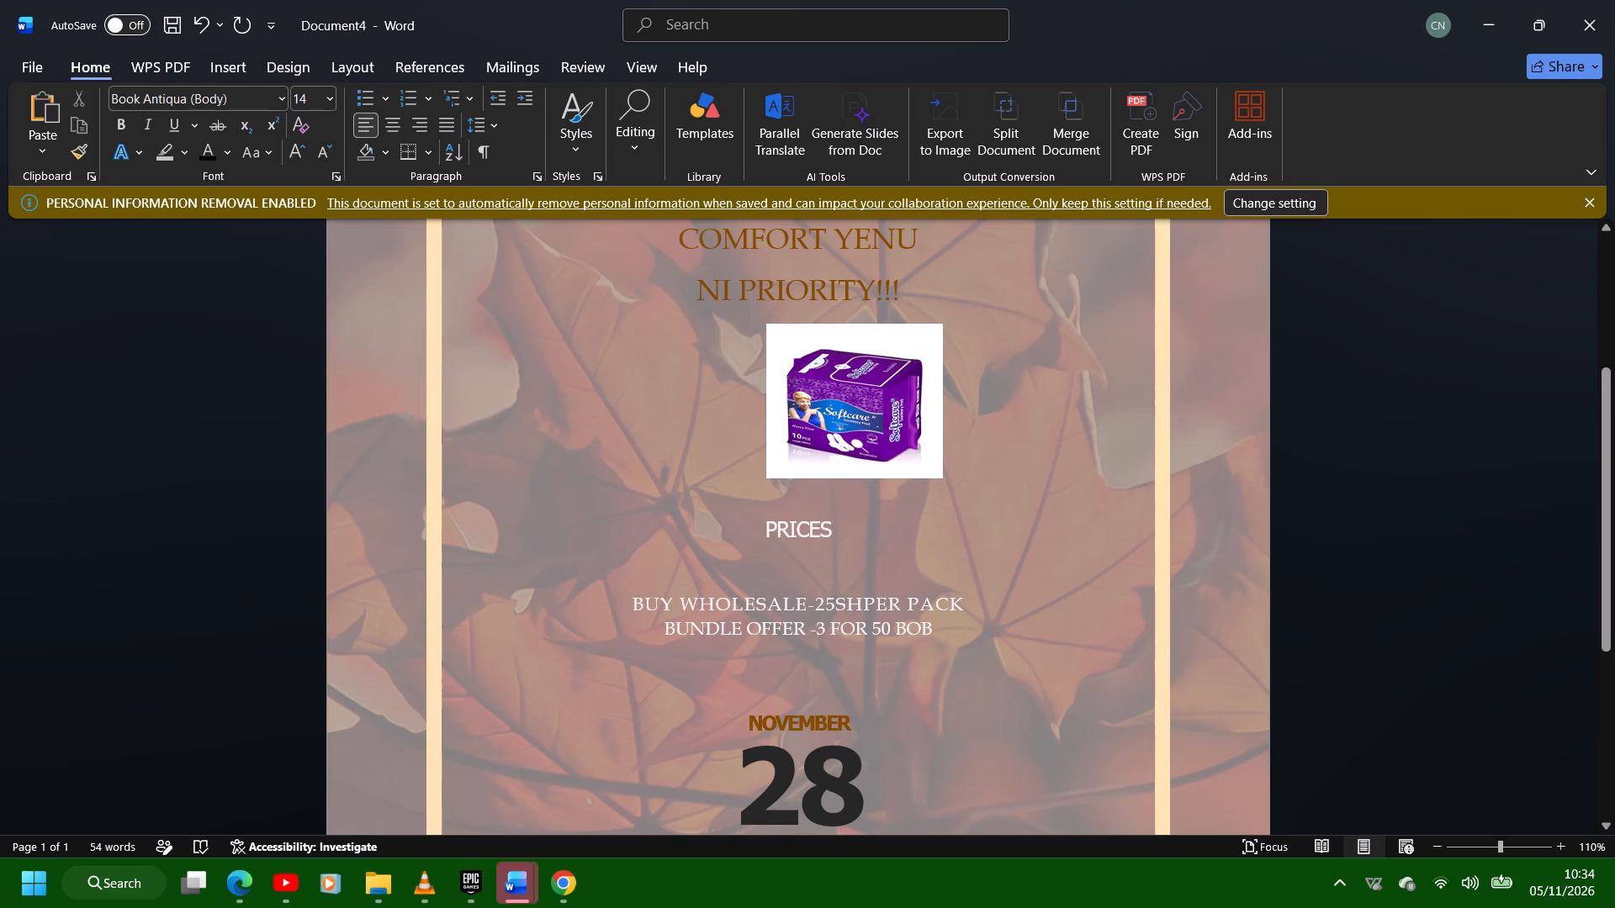
pyautogui.scroll(1, 1004, 556)
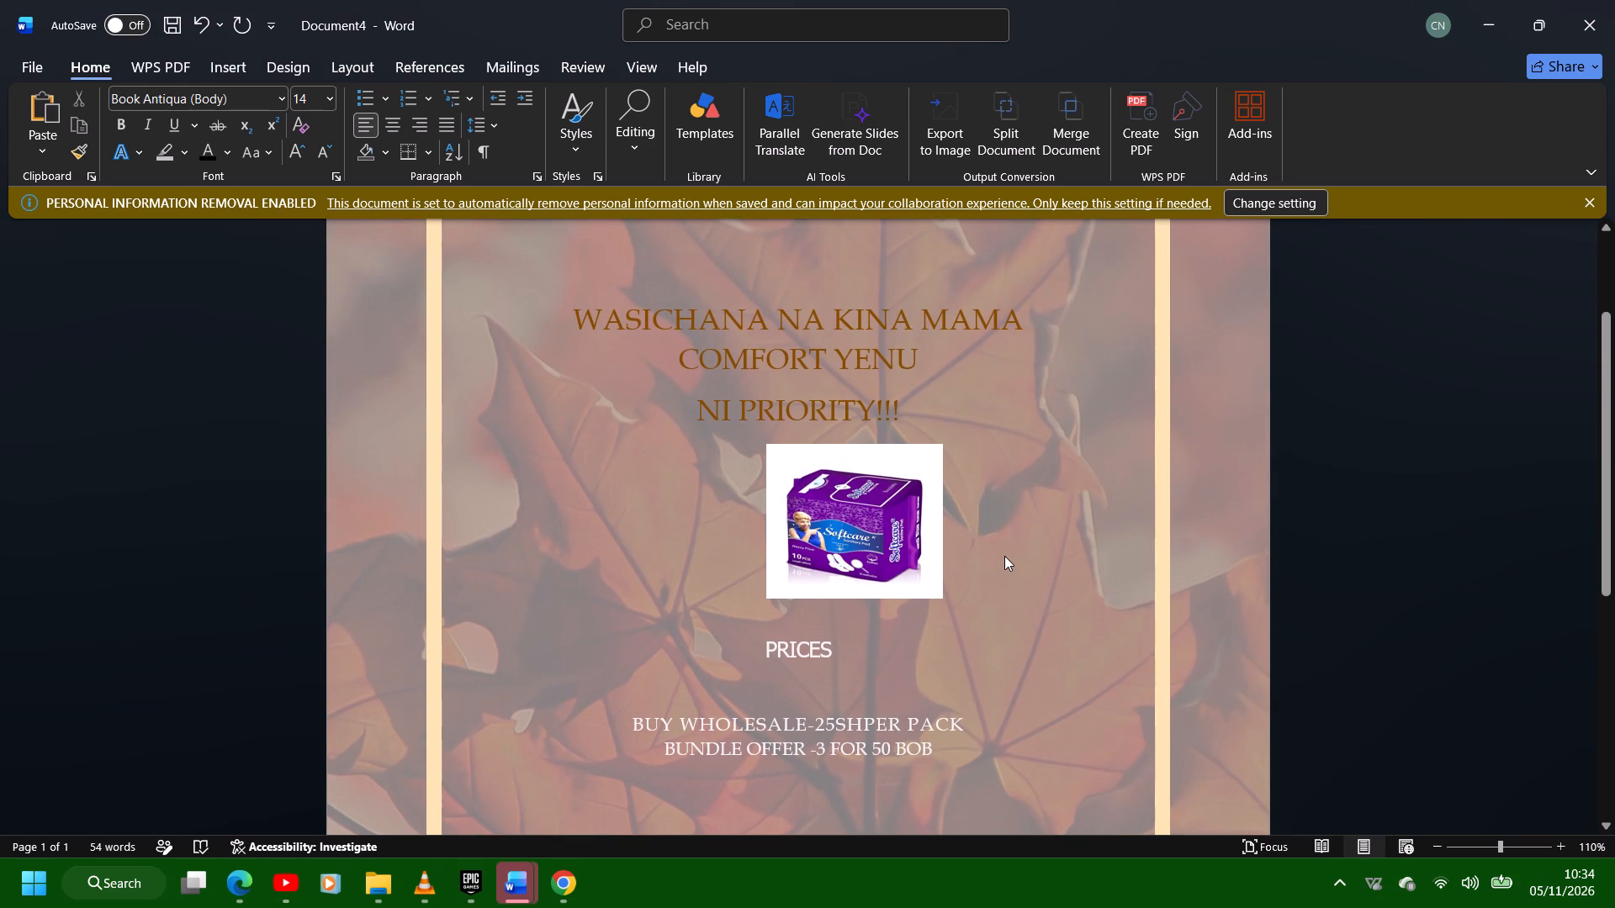
# Add a colon directly after the "PRICES" heading below the Softcare picture.
pyautogui.scroll(-1, 1004, 556)
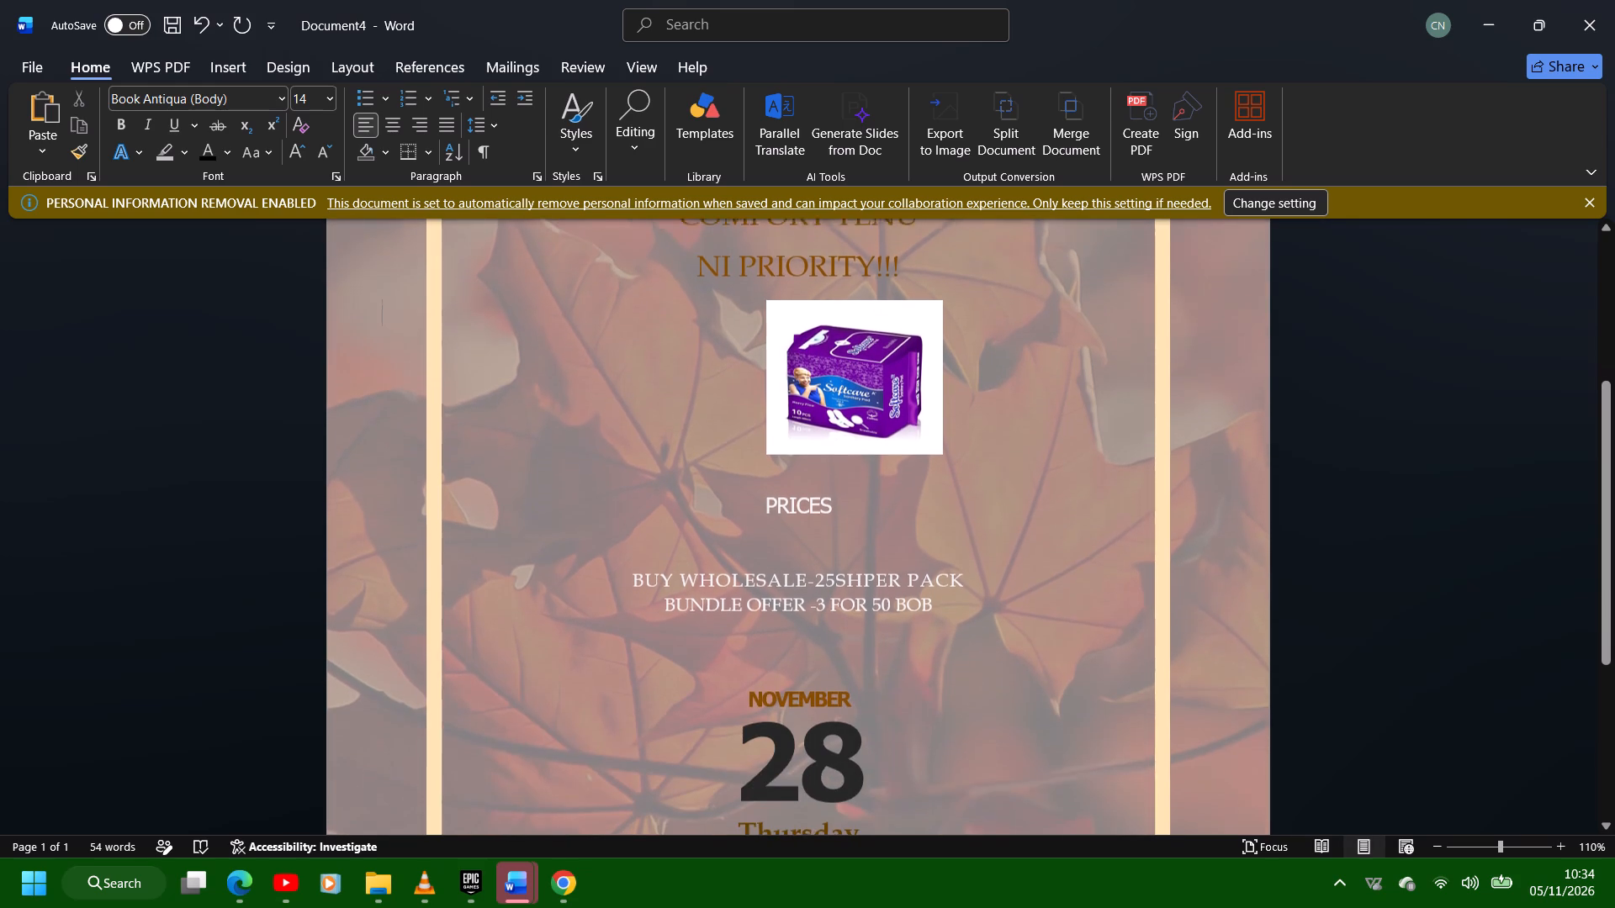
pyautogui.scroll(-1, 1004, 556)
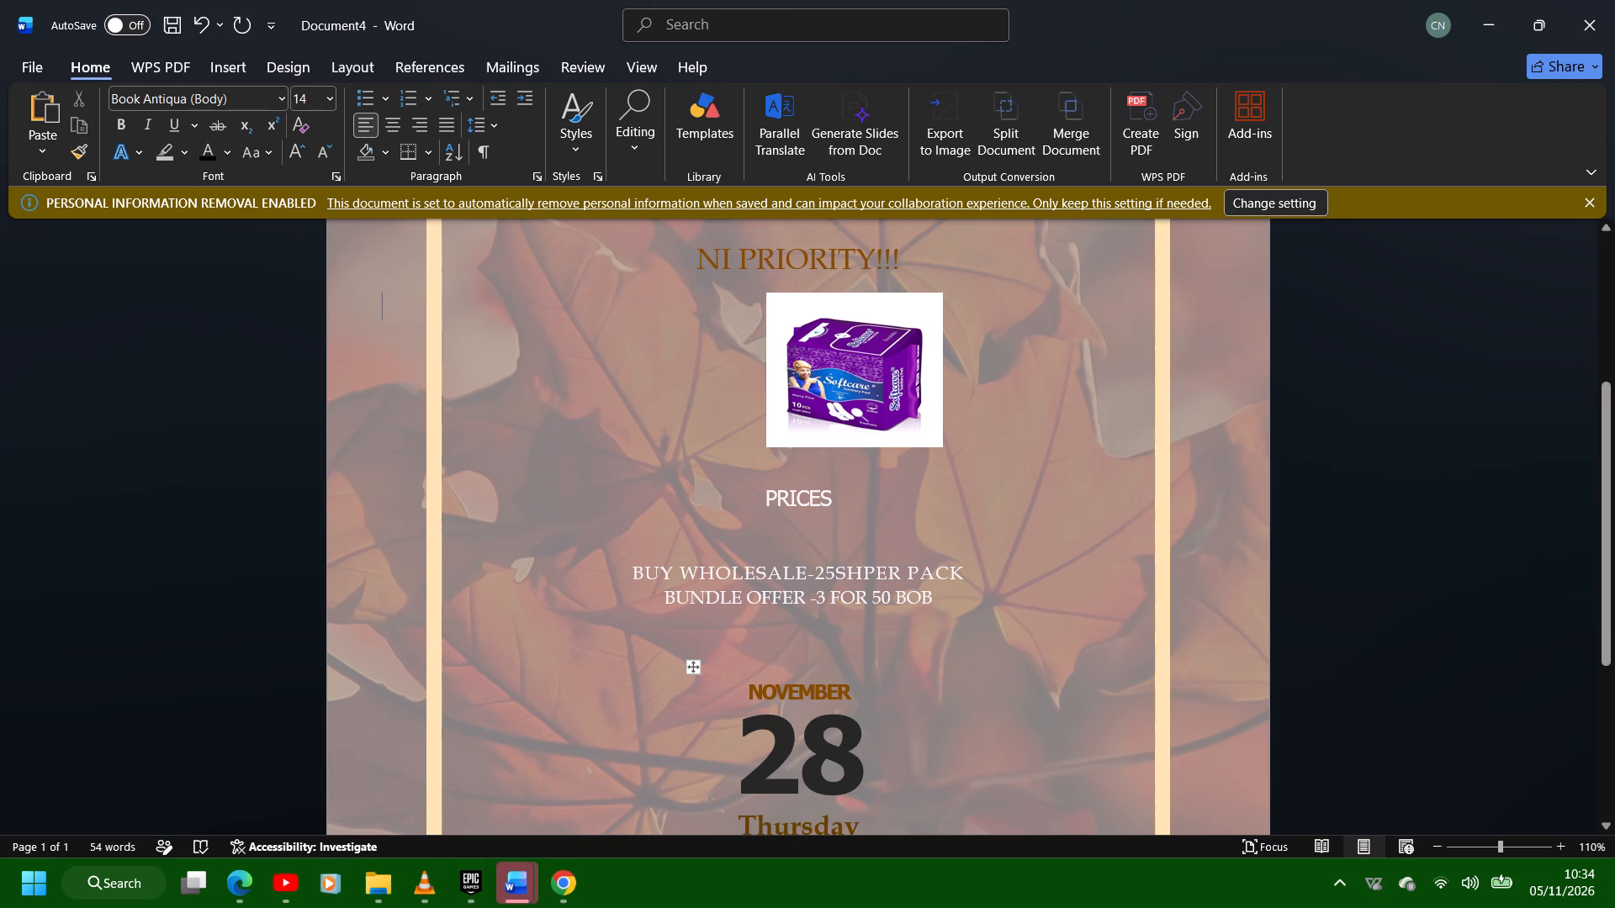
pyautogui.click(867, 503)
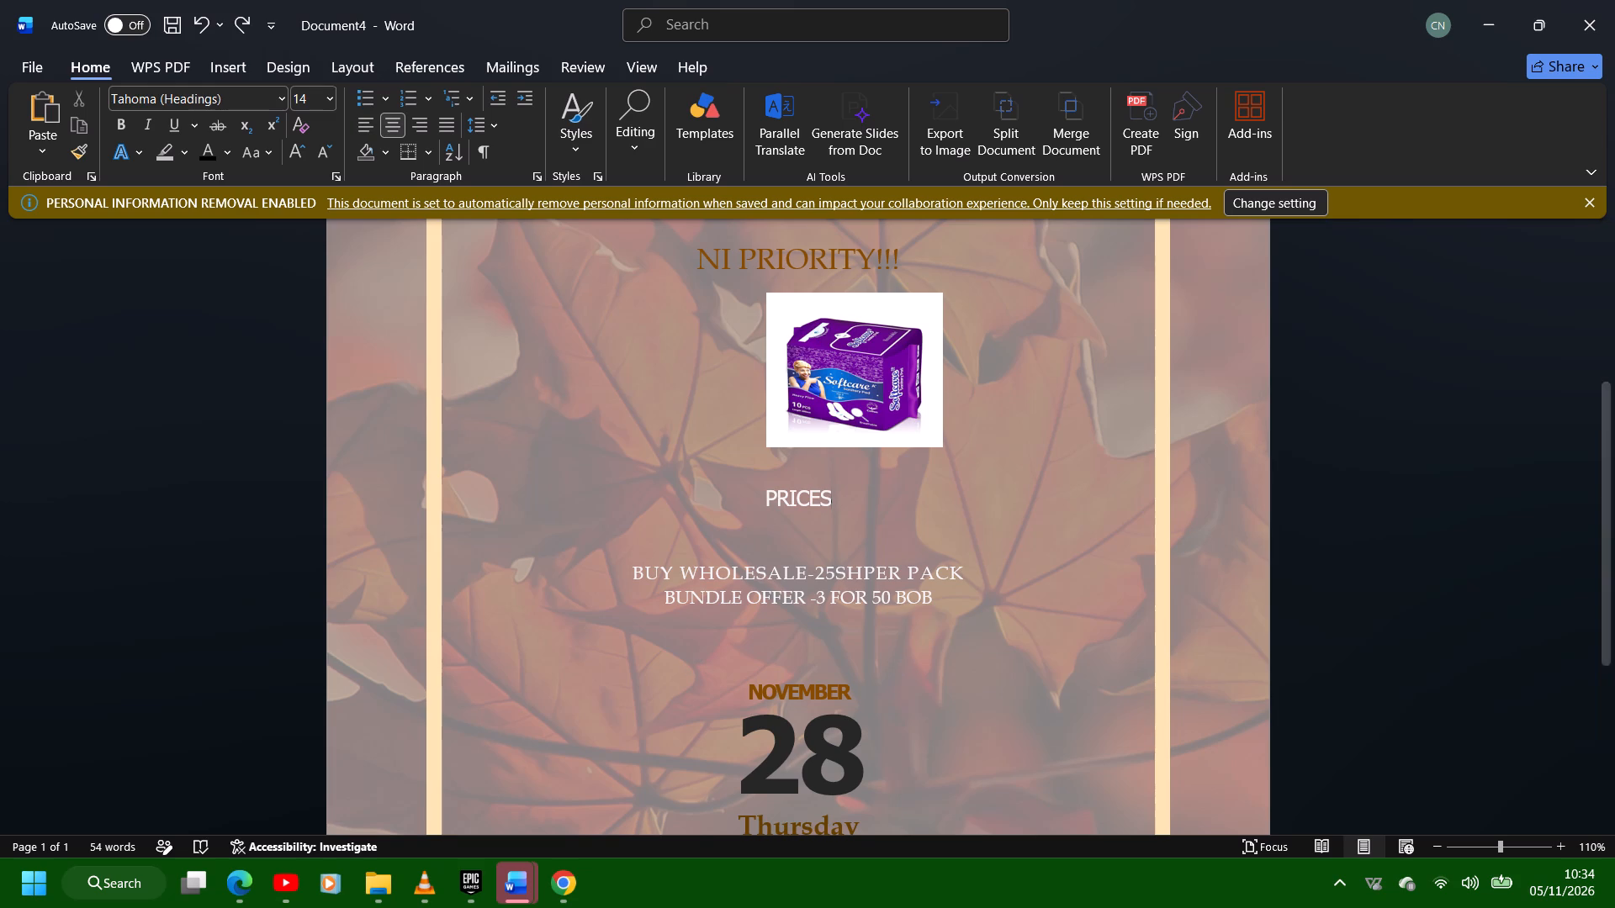
pyautogui.hotkey('shift', ':')
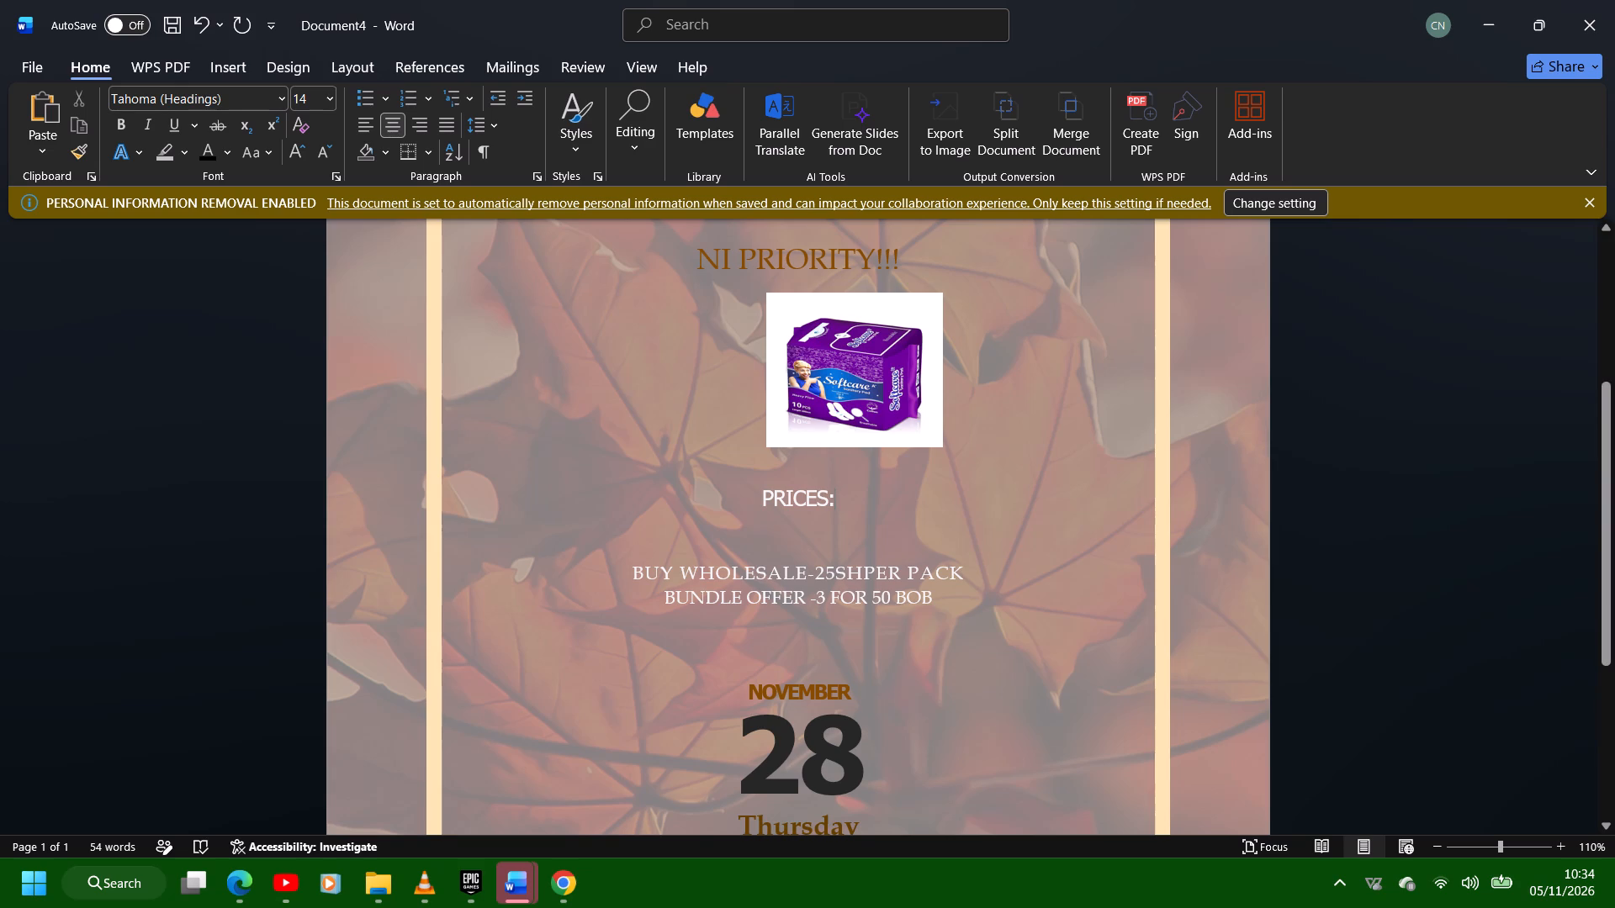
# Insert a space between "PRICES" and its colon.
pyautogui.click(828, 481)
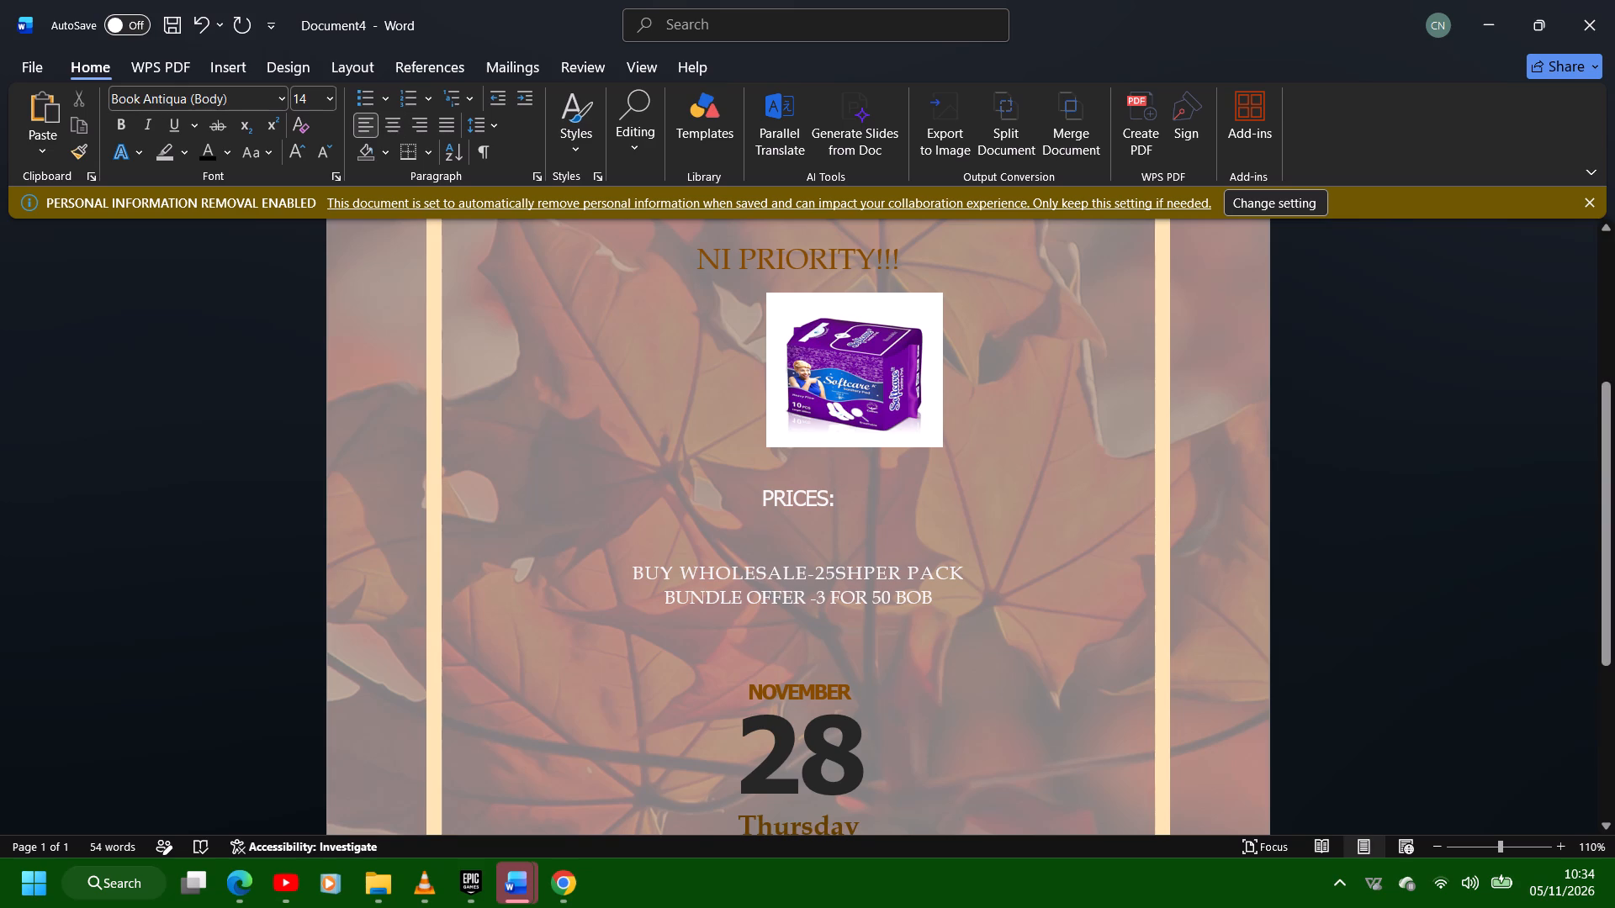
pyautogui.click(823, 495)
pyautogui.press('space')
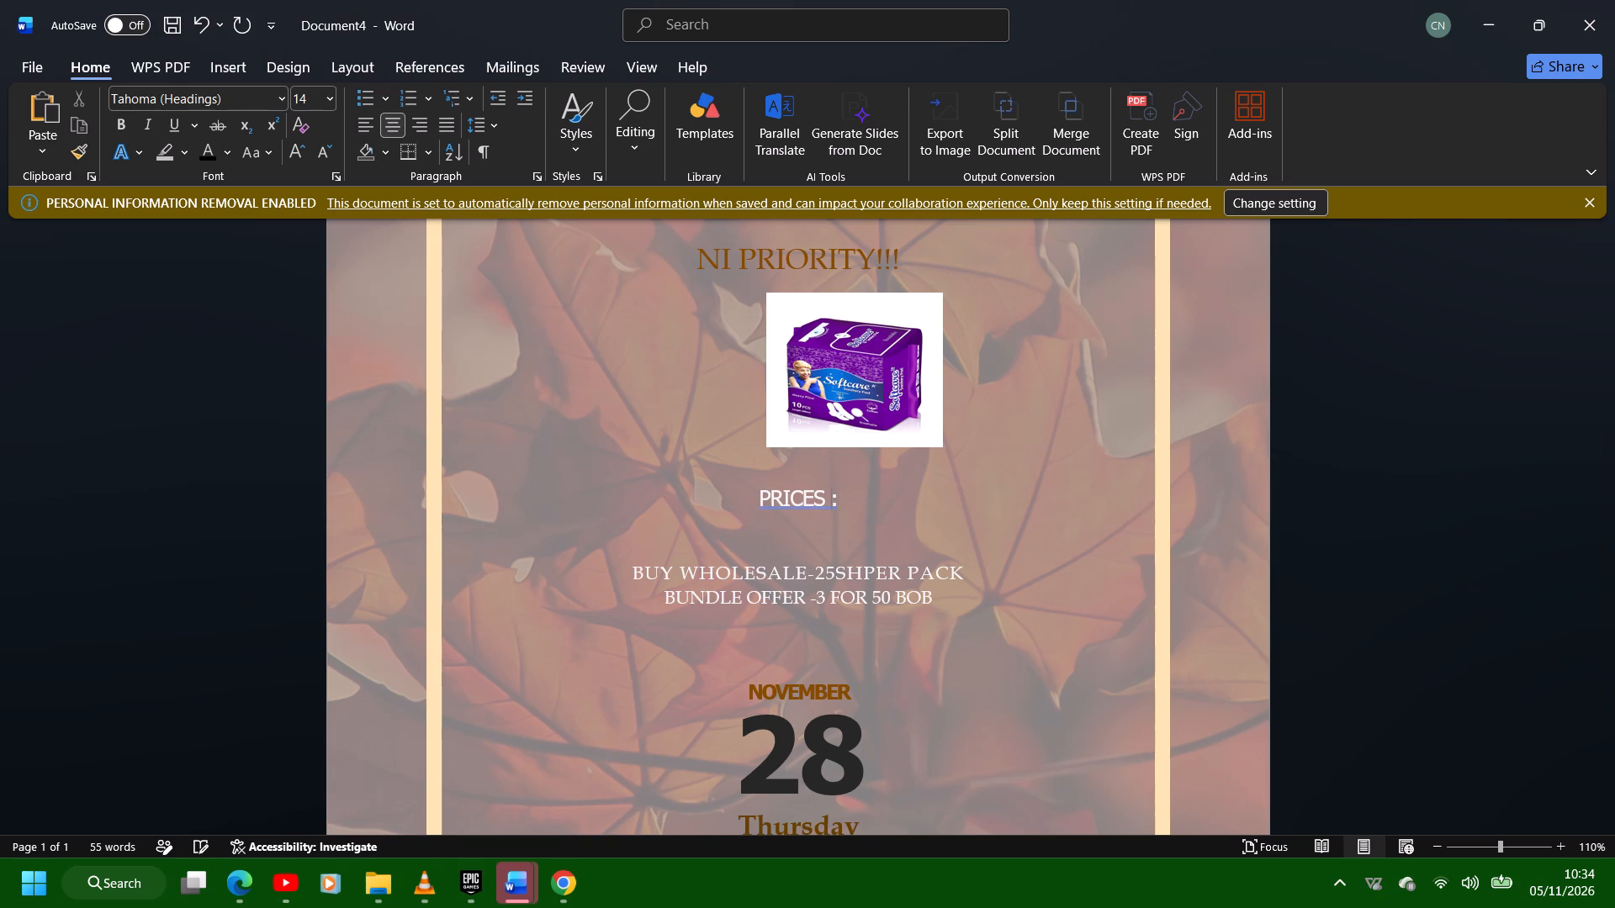
# Set the whole "PRICES :" heading to font size 16.
pyautogui.click(761, 494)
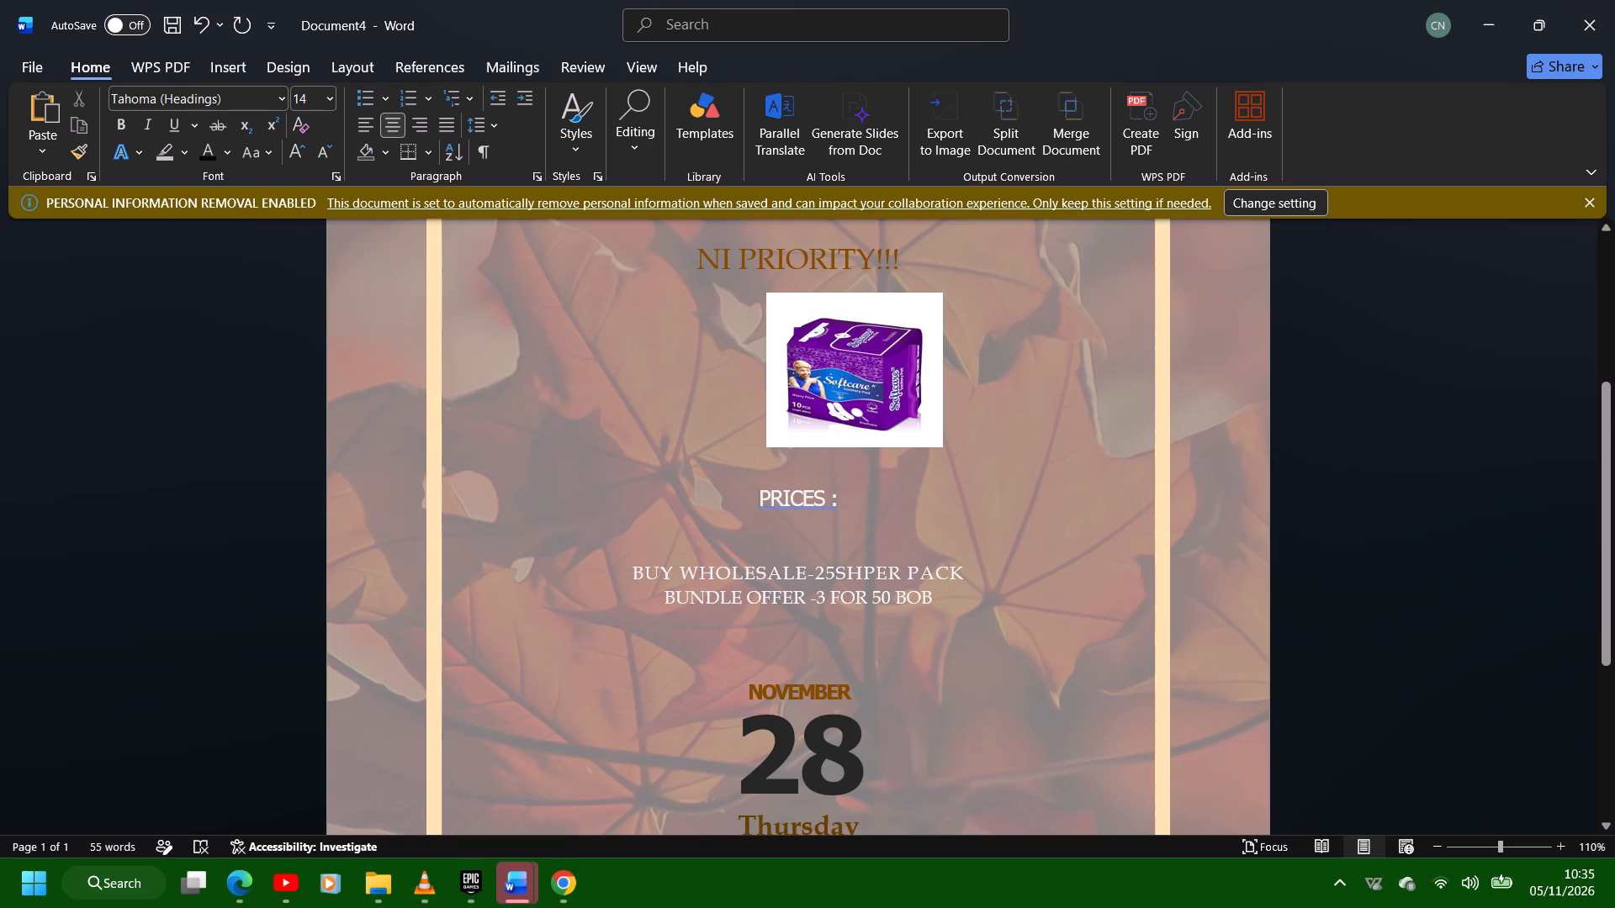
pyautogui.moveTo(757, 494); pyautogui.dragTo(841, 494)
pyautogui.moveTo(841, 494); pyautogui.dragTo(844, 494)
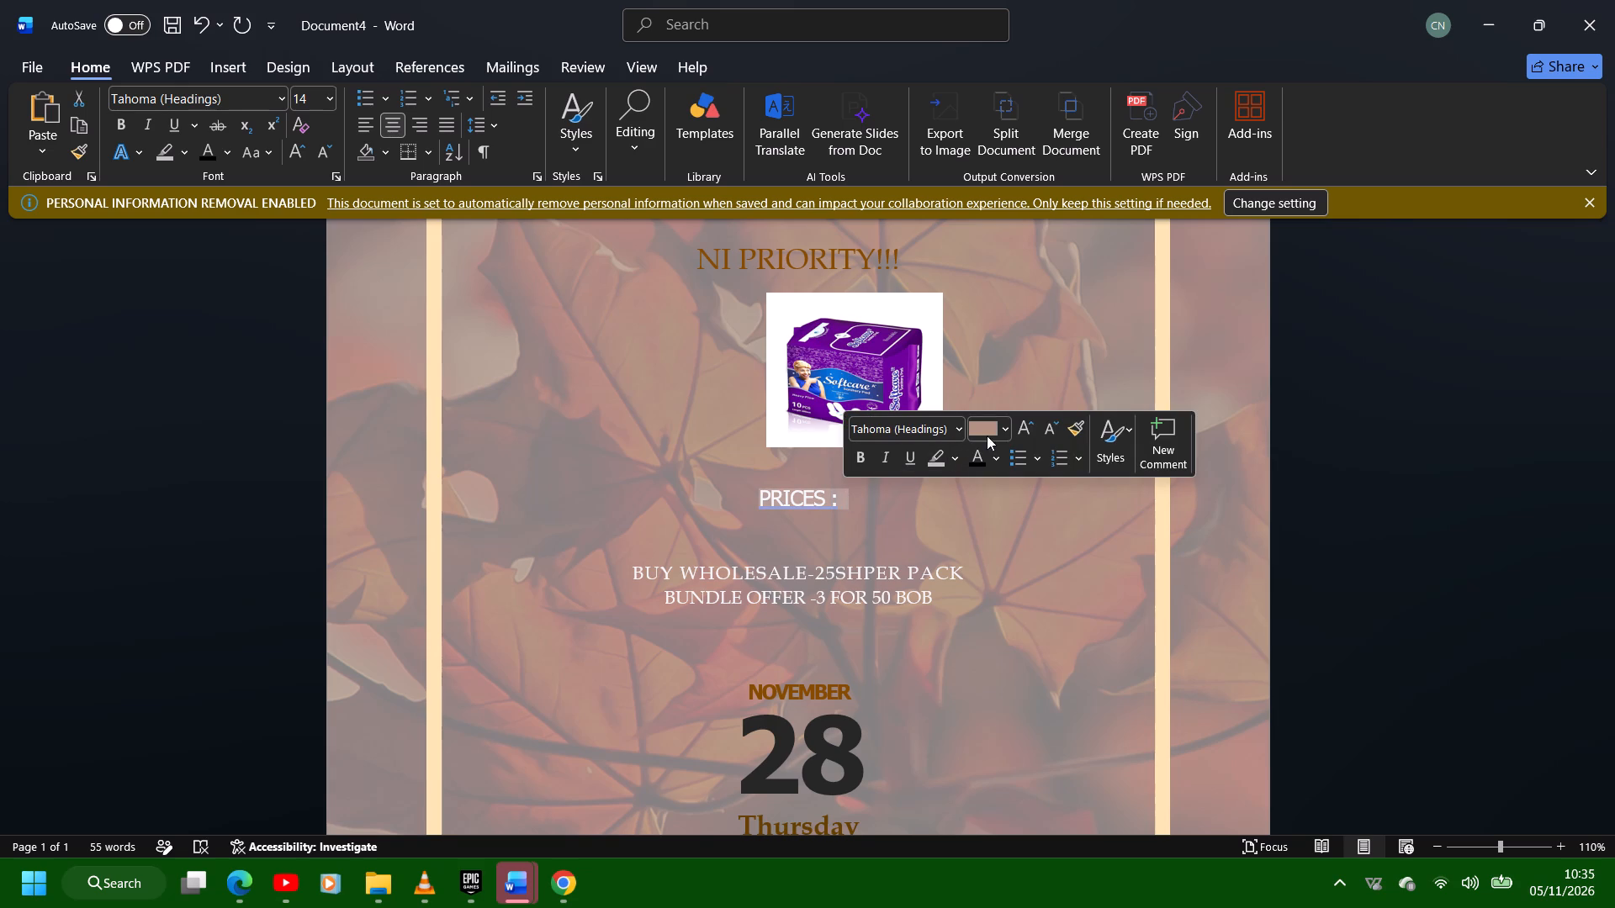
pyautogui.click(1004, 428)
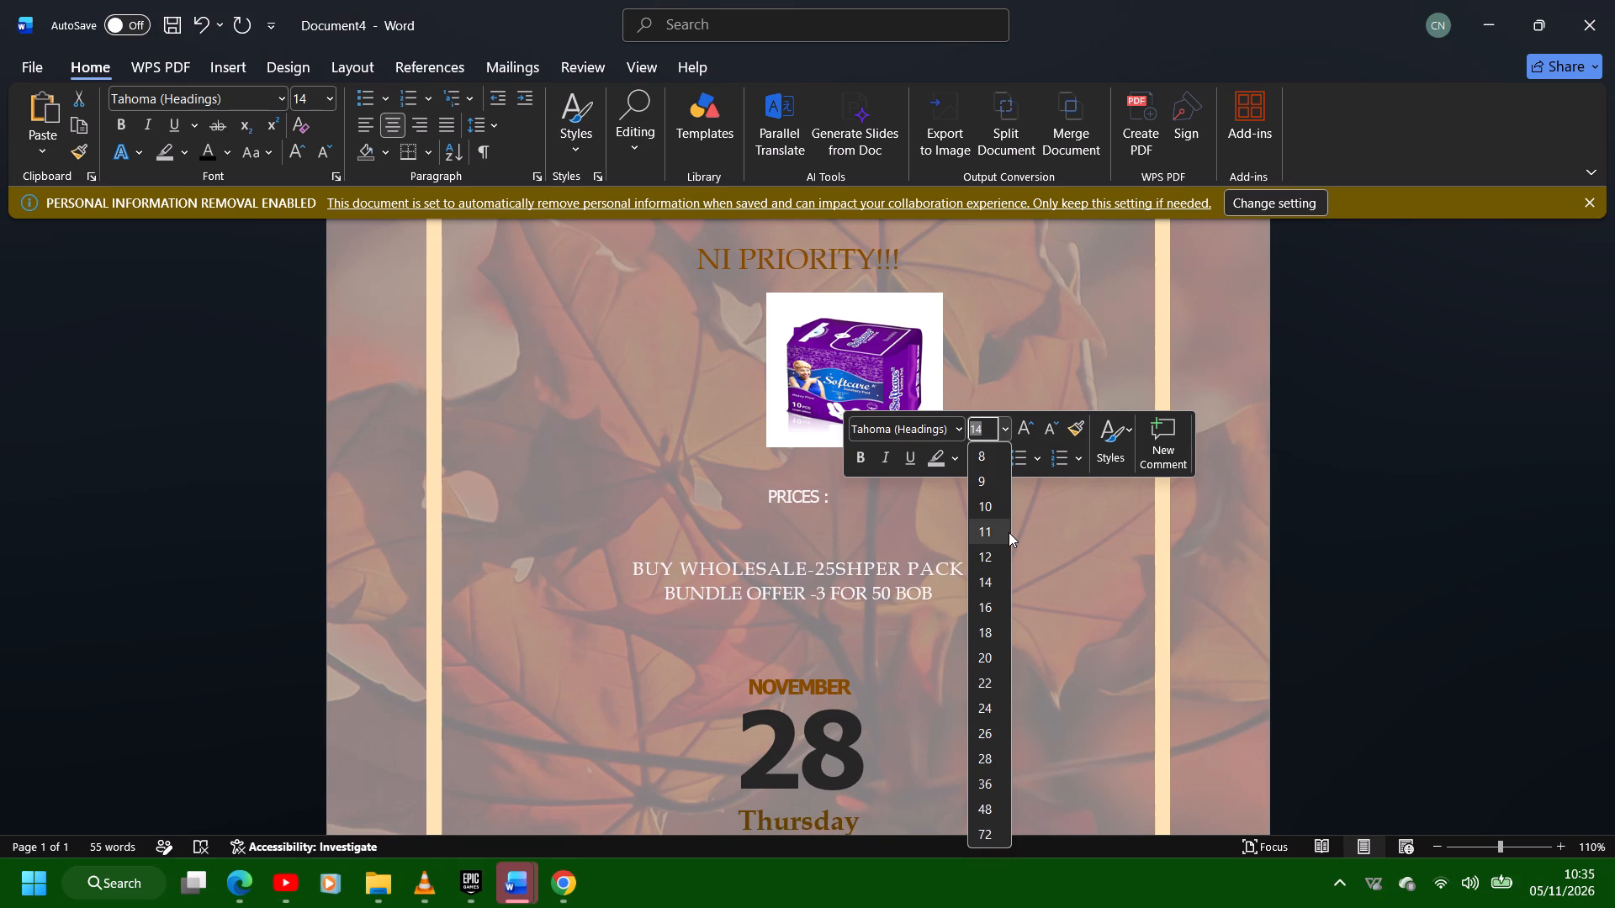
pyautogui.click(1002, 604)
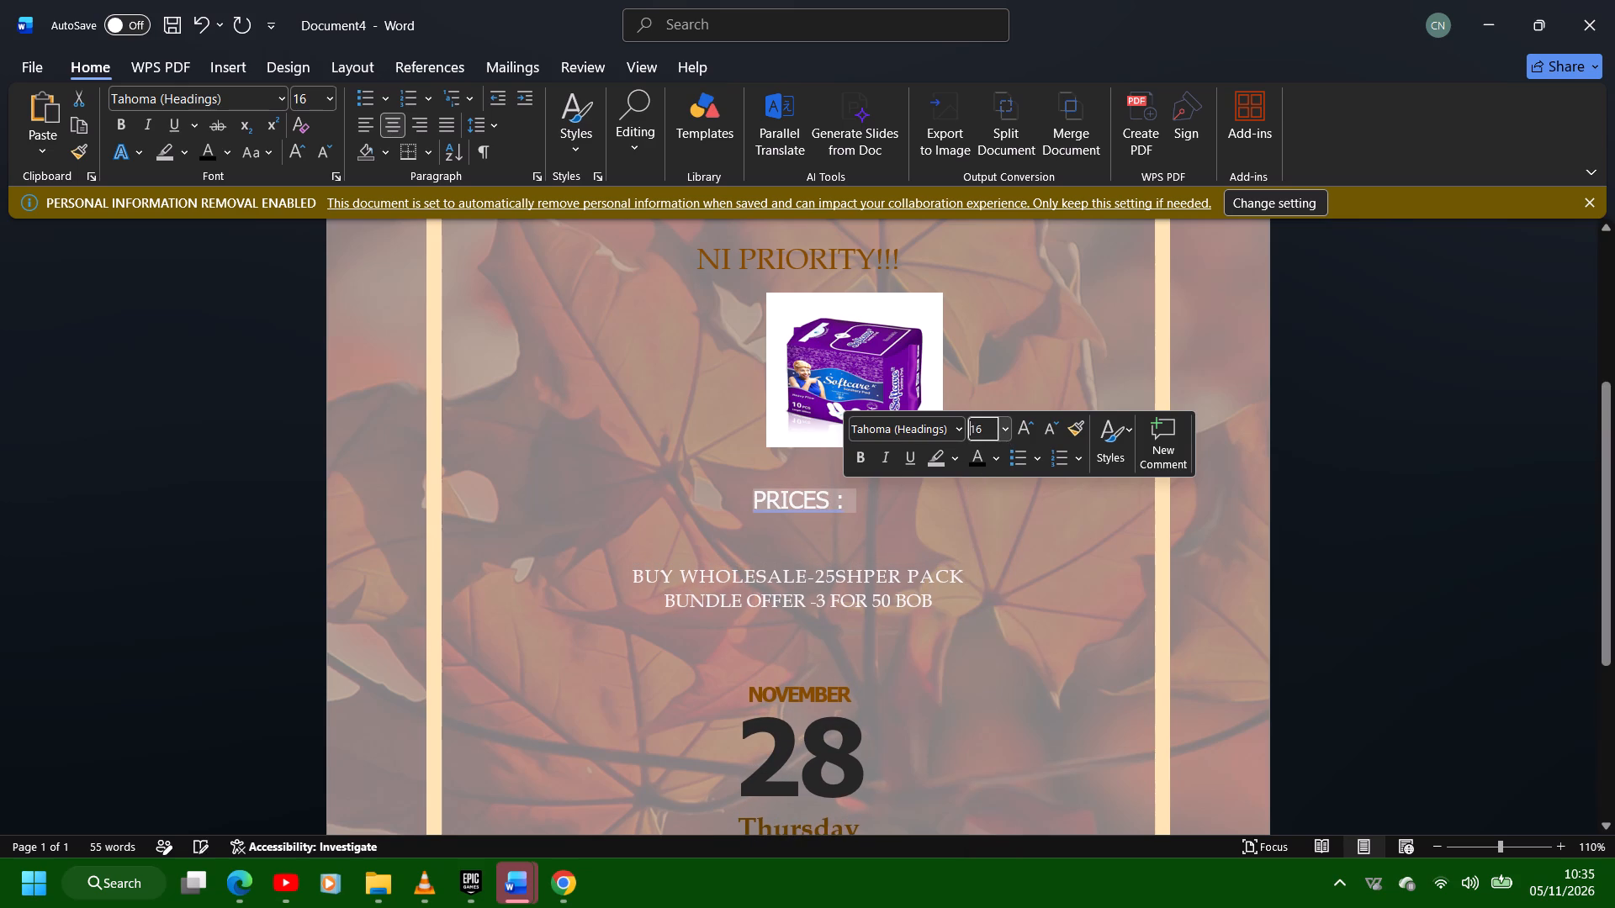
pyautogui.click(919, 488)
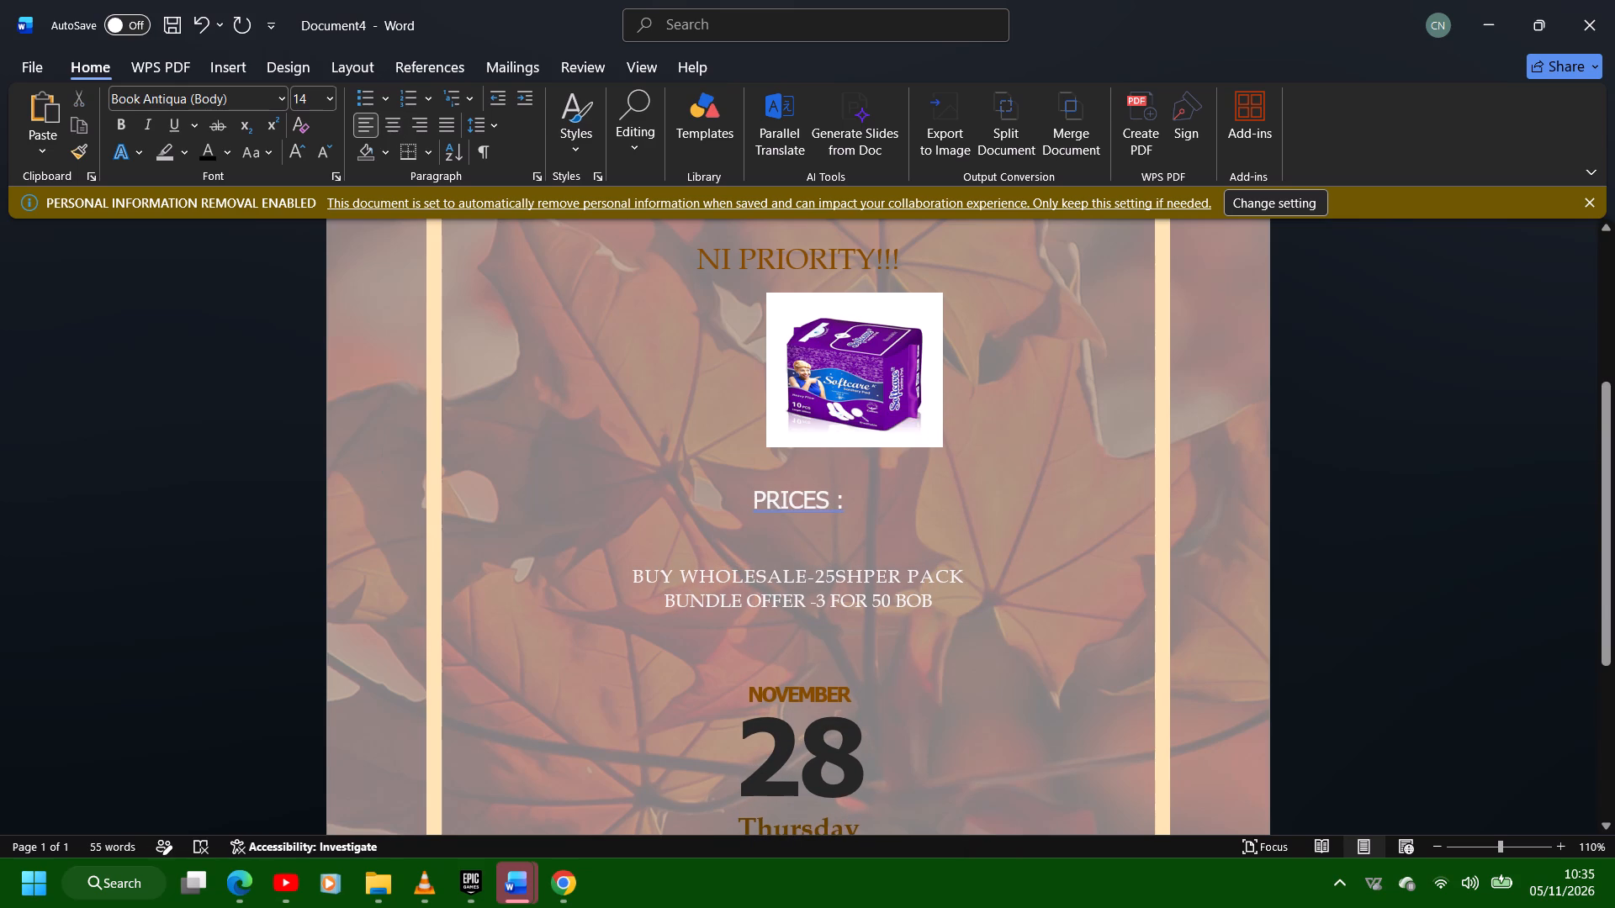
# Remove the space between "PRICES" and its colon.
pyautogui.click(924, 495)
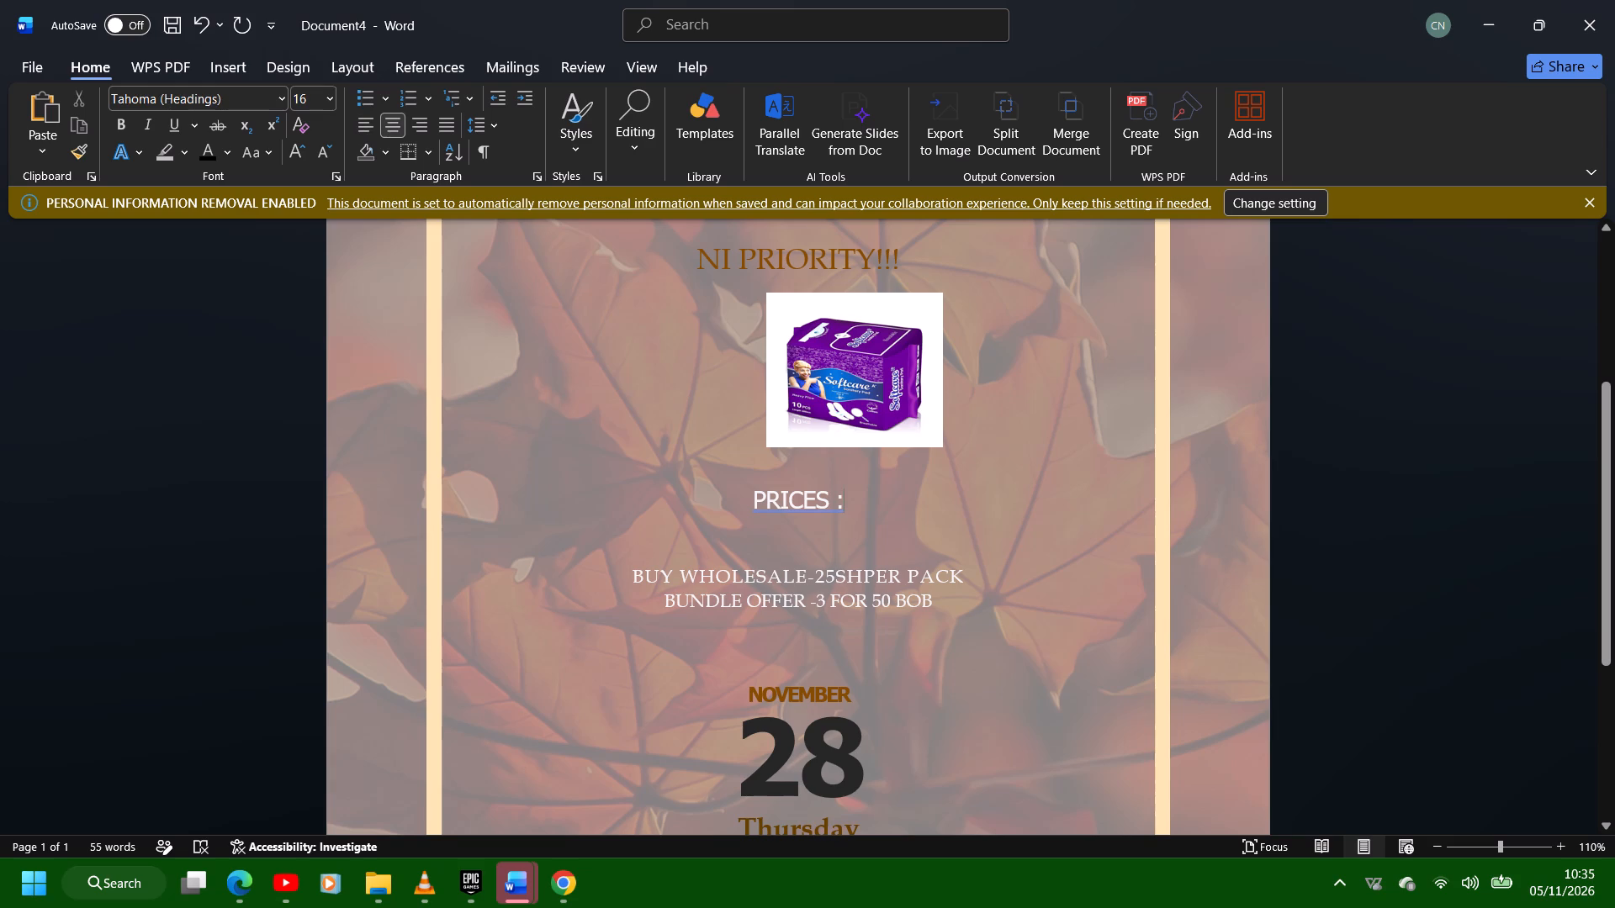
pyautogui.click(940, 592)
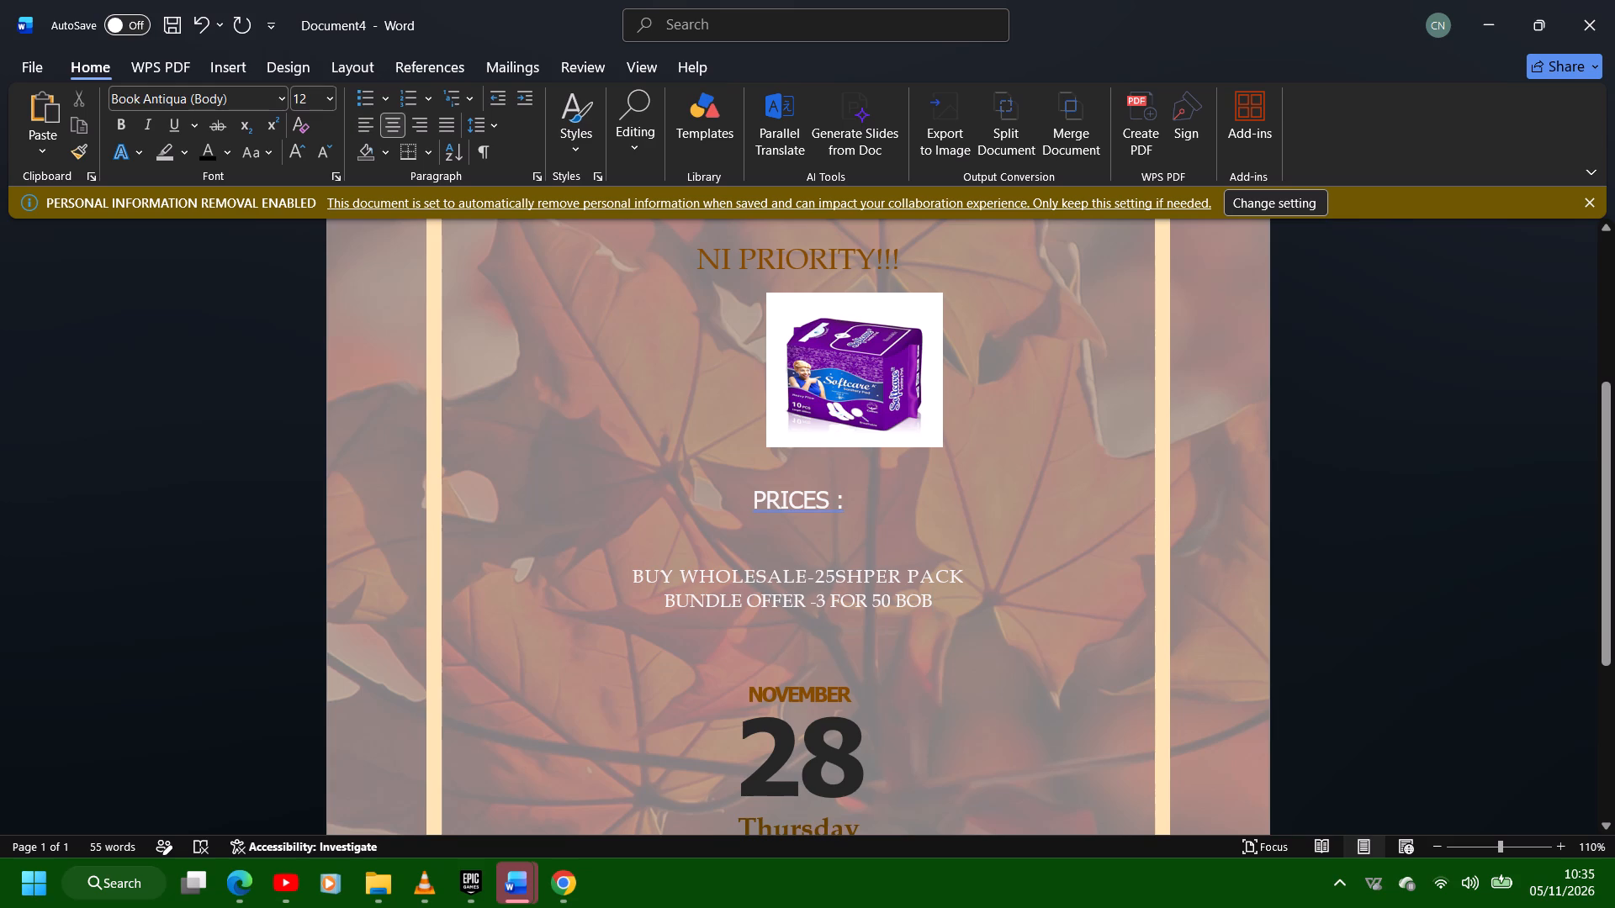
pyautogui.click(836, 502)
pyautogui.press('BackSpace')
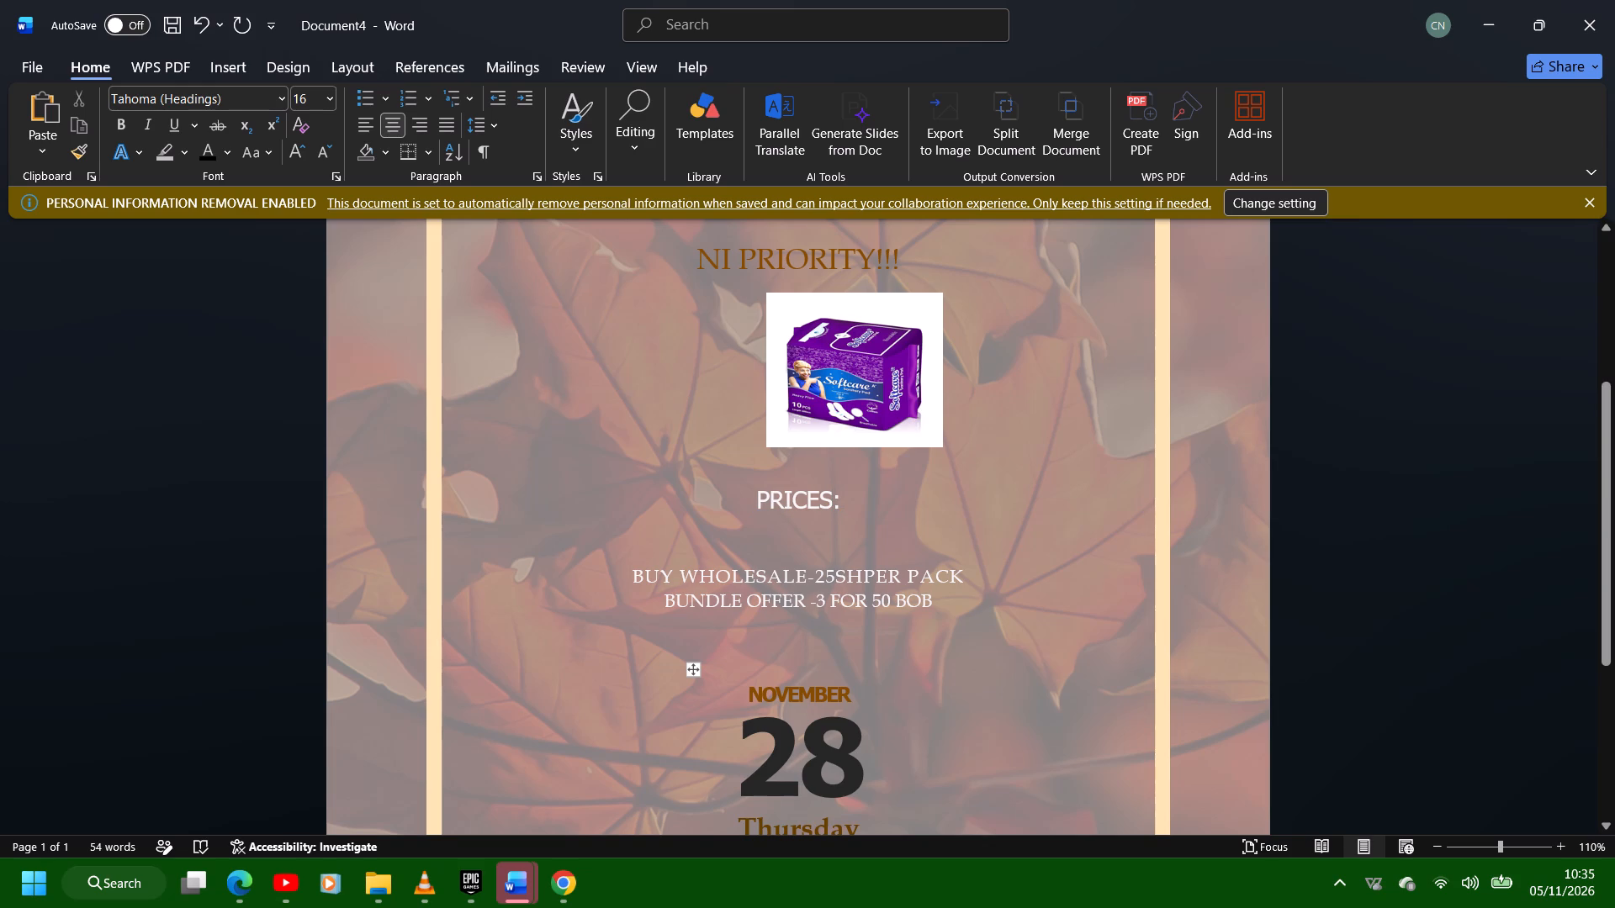
# Replace the "NOVEMBER" text above the large 28 with "GO FOR SUPPER SOFT".
pyautogui.scroll(-1, 900, 679)
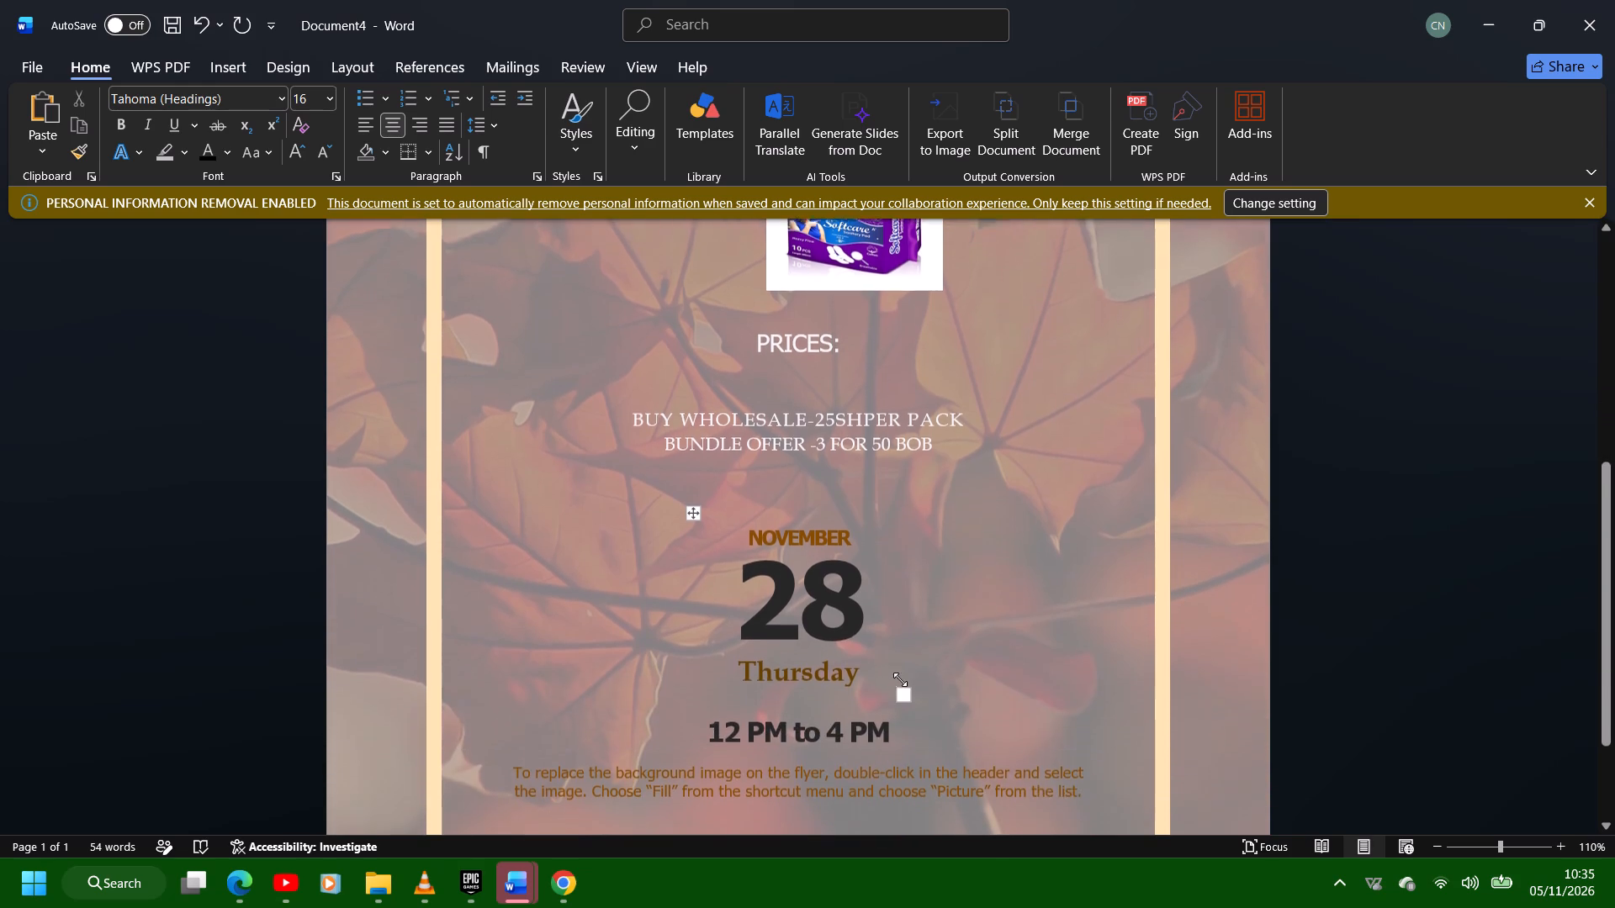
pyautogui.scroll(-3, 900, 679)
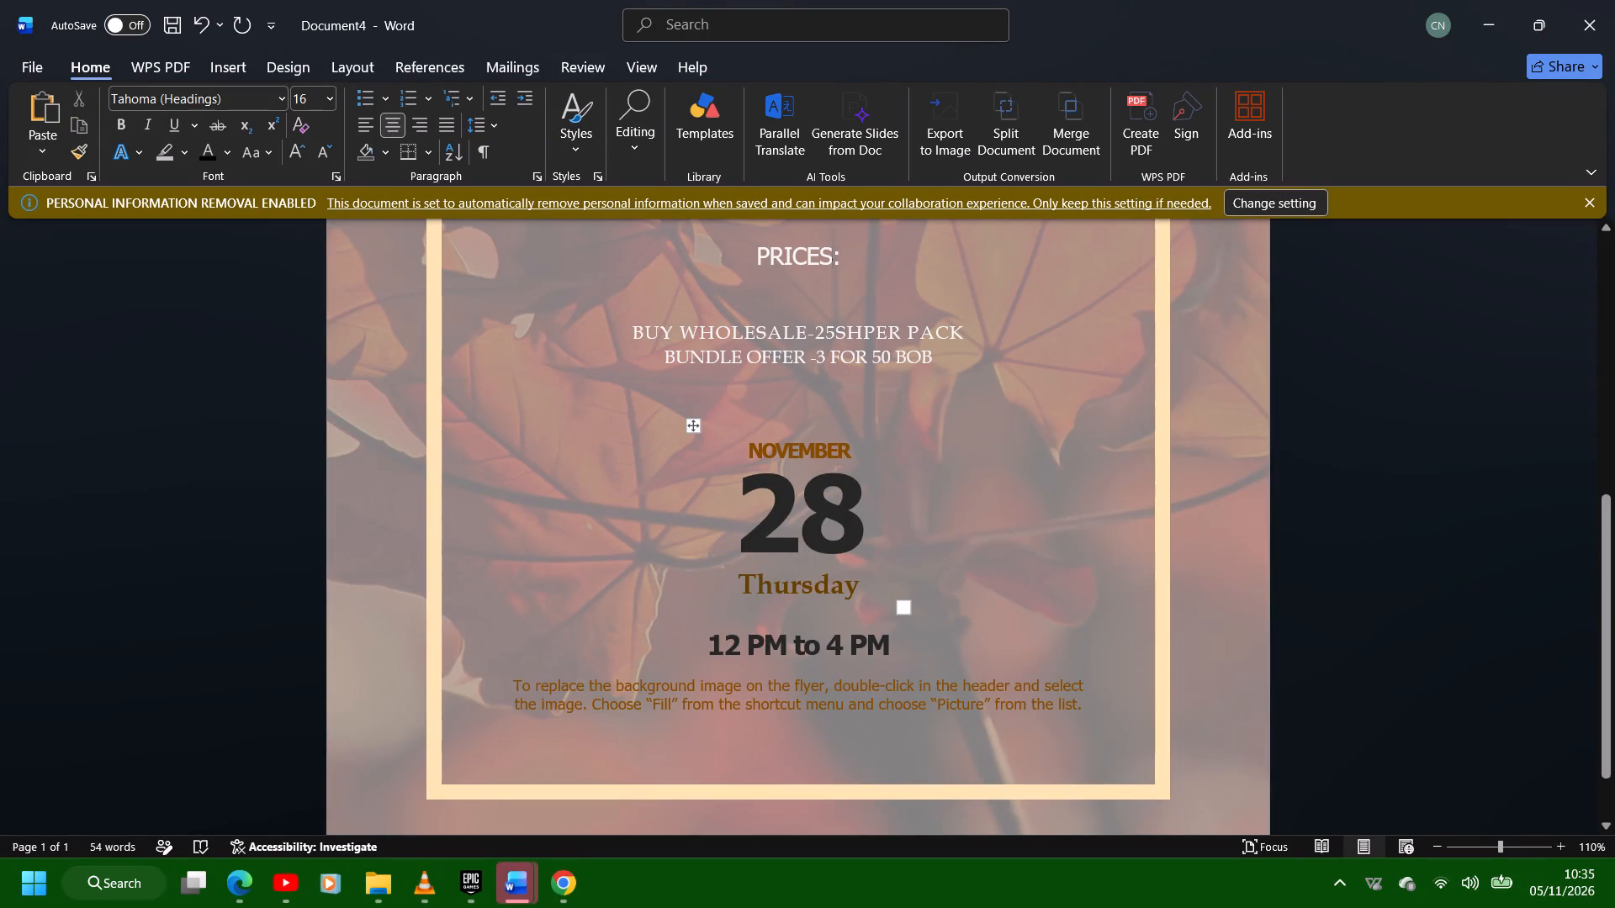
pyautogui.click(879, 451)
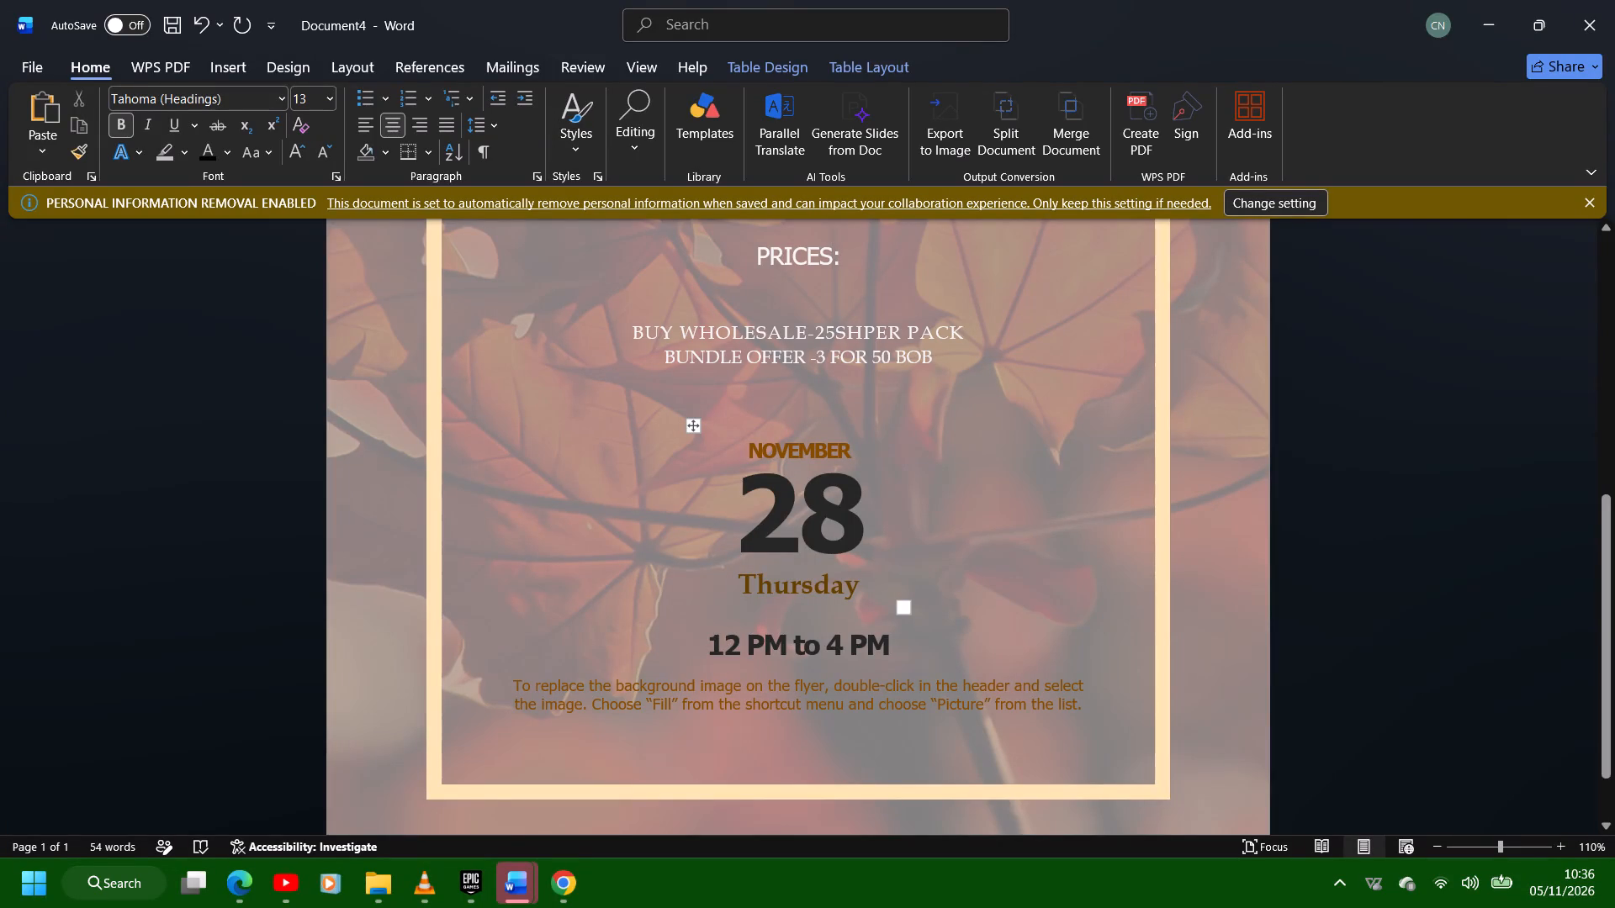
pyautogui.click(871, 449)
pyautogui.press('BackSpace')
pyautogui.press('BackSpace')
pyautogui.press('BackSpace')
pyautogui.press('BackSpace')
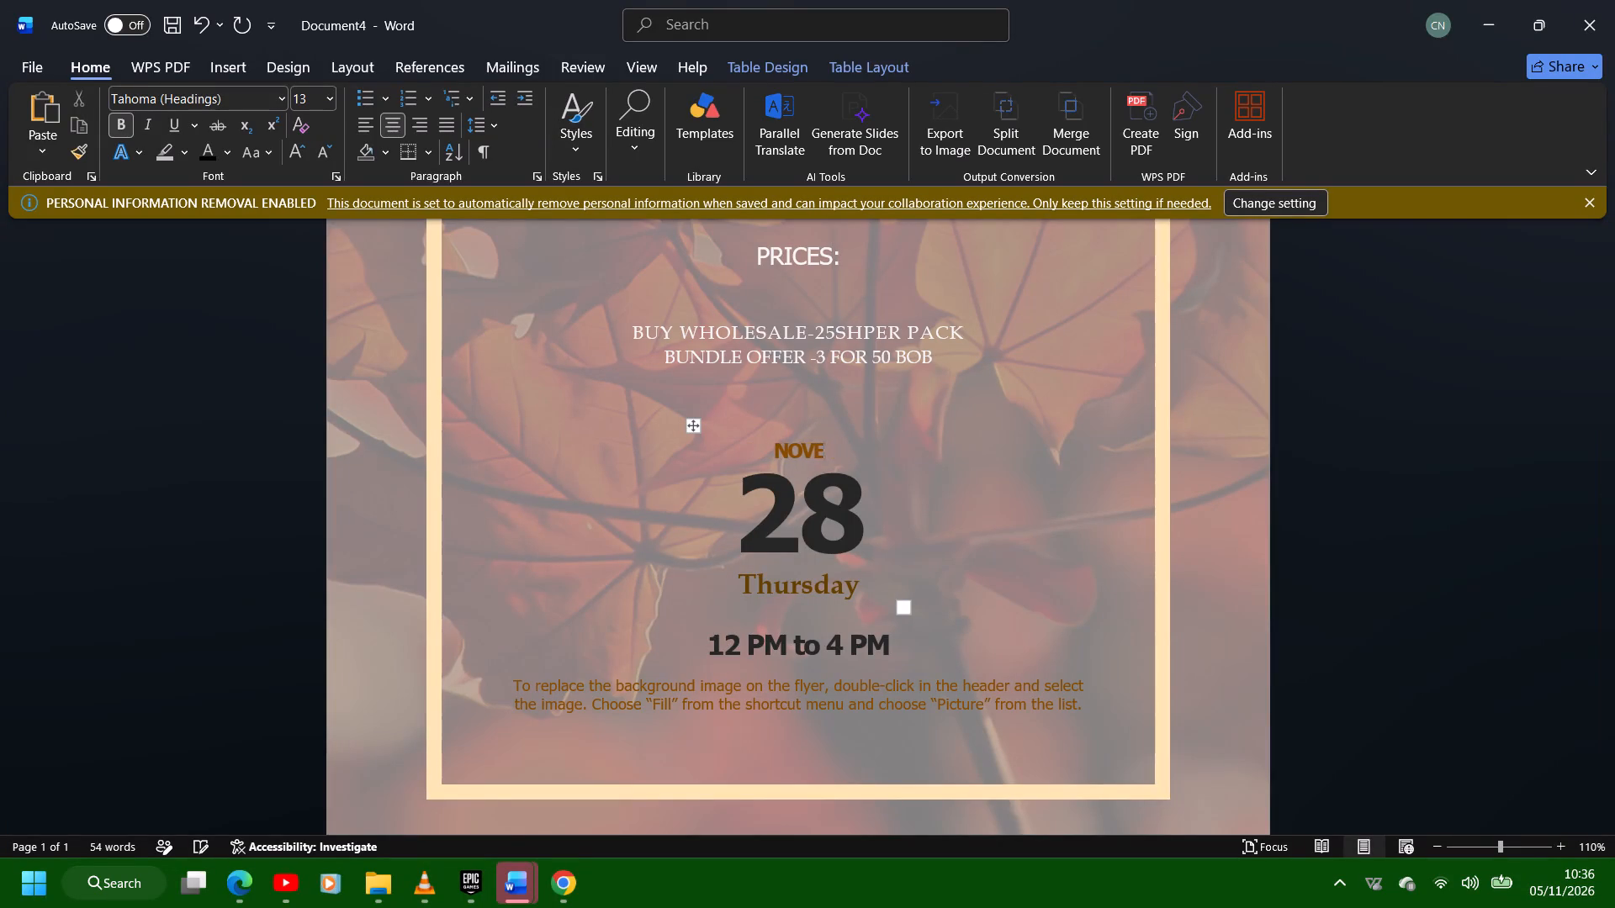
pyautogui.press('BackSpace')
pyautogui.press('BackSpace')
pyautogui.press('BackSpace')
pyautogui.press('BackSpace')
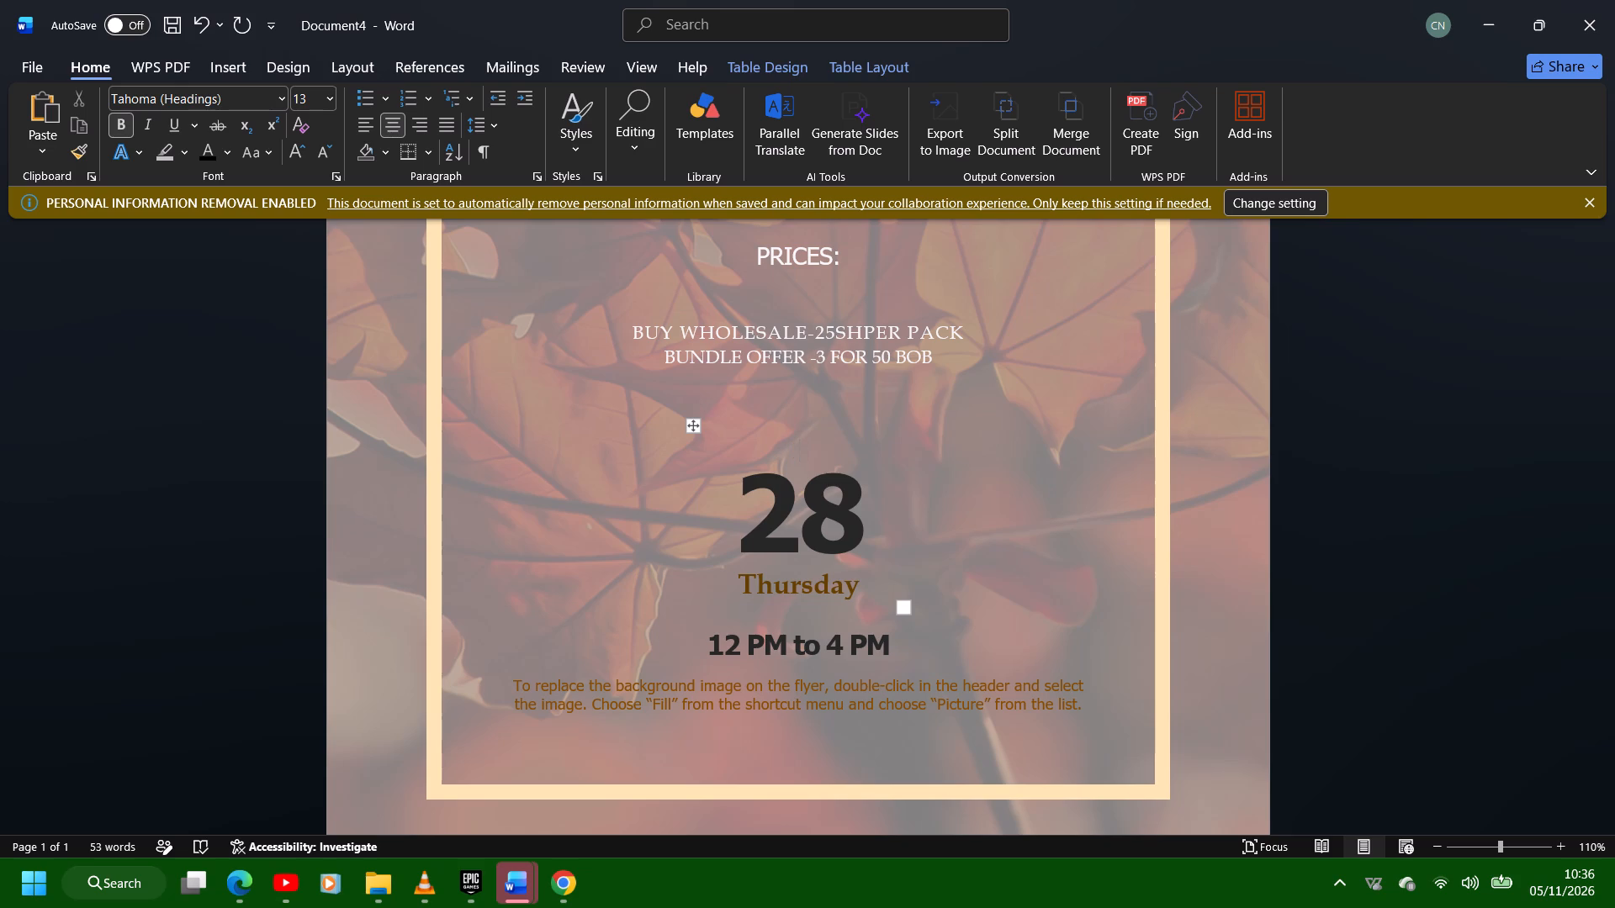
pyautogui.write('GO FO')
pyautogui.press('space')
pyautogui.press('BackSpace')
pyautogui.write('R')
pyautogui.press('space')
pyautogui.write('SU')
pyautogui.write('PP')
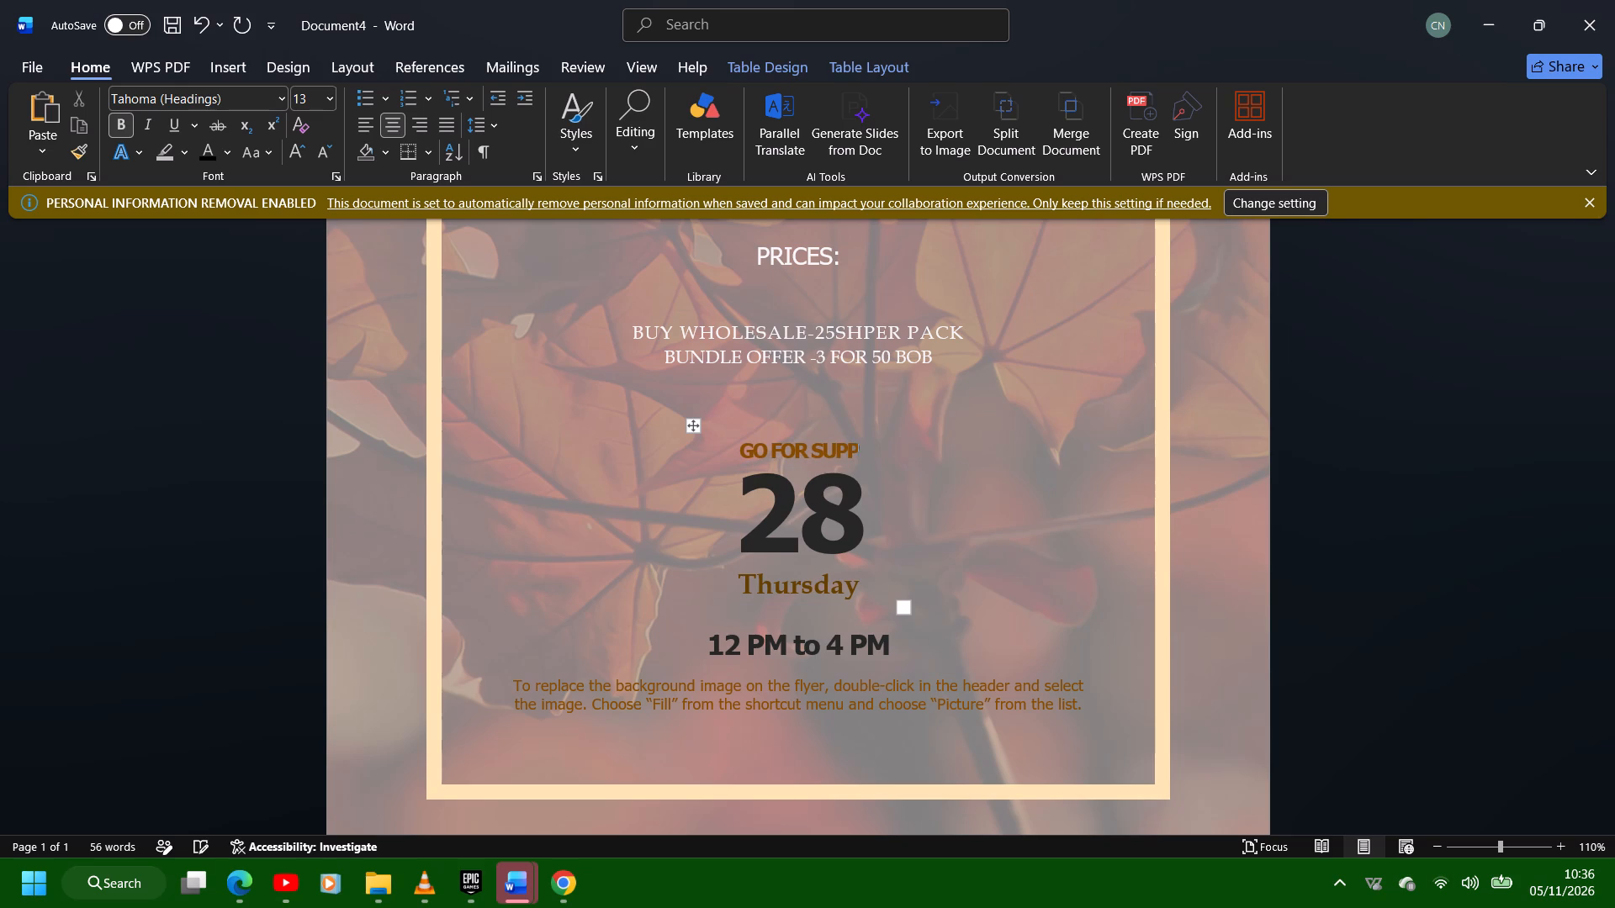
pyautogui.write('ER')
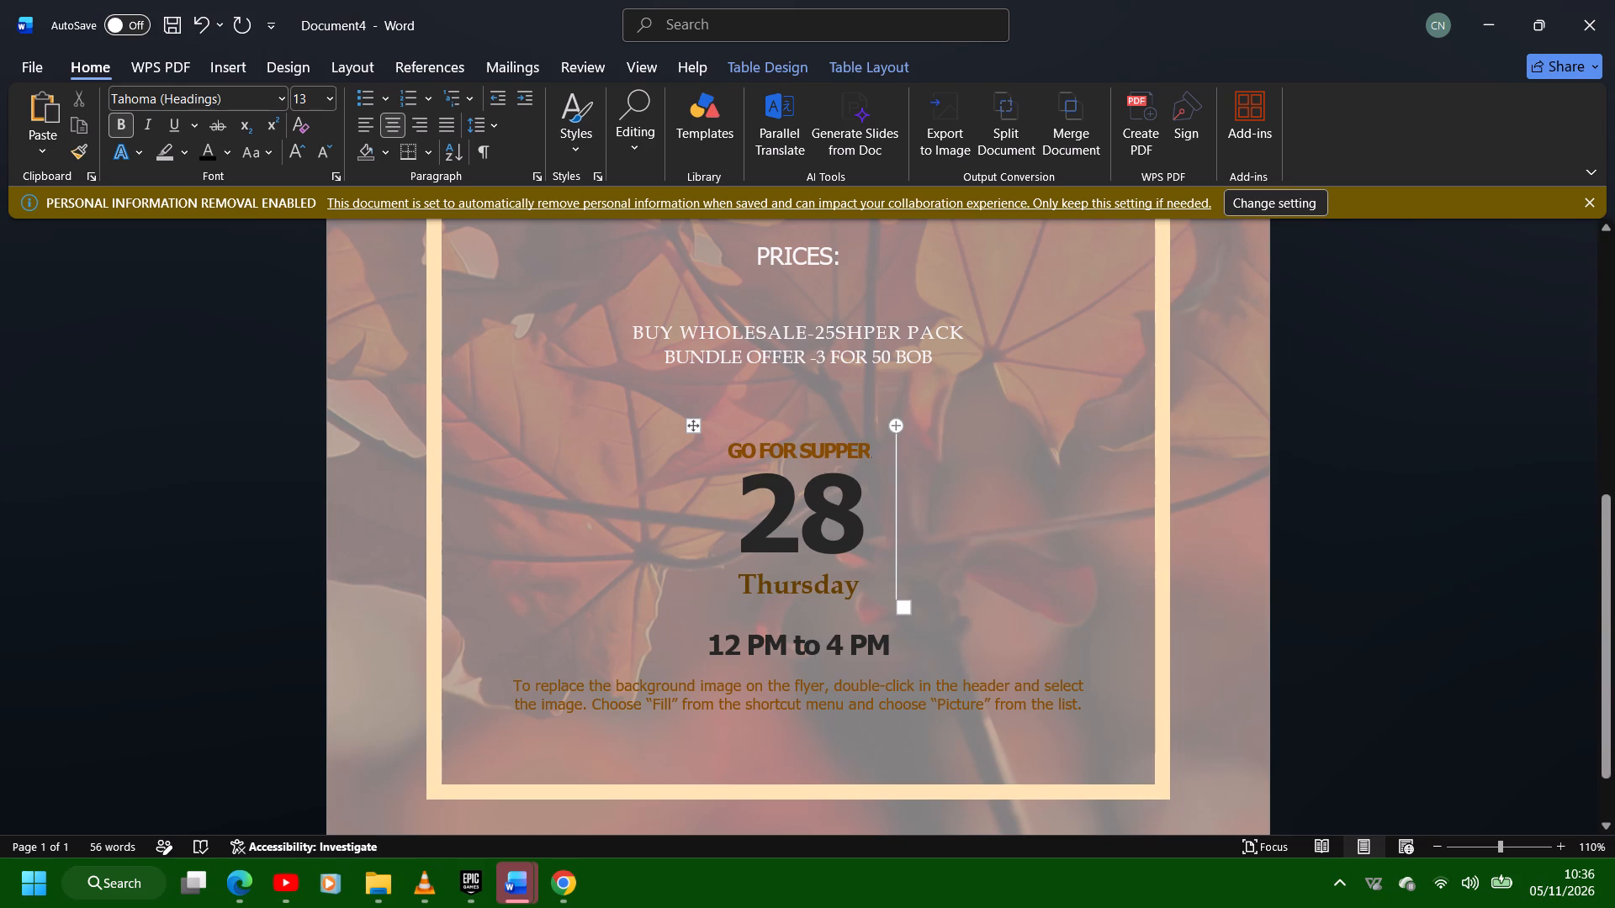
pyautogui.press('space')
pyautogui.write('SOFT')
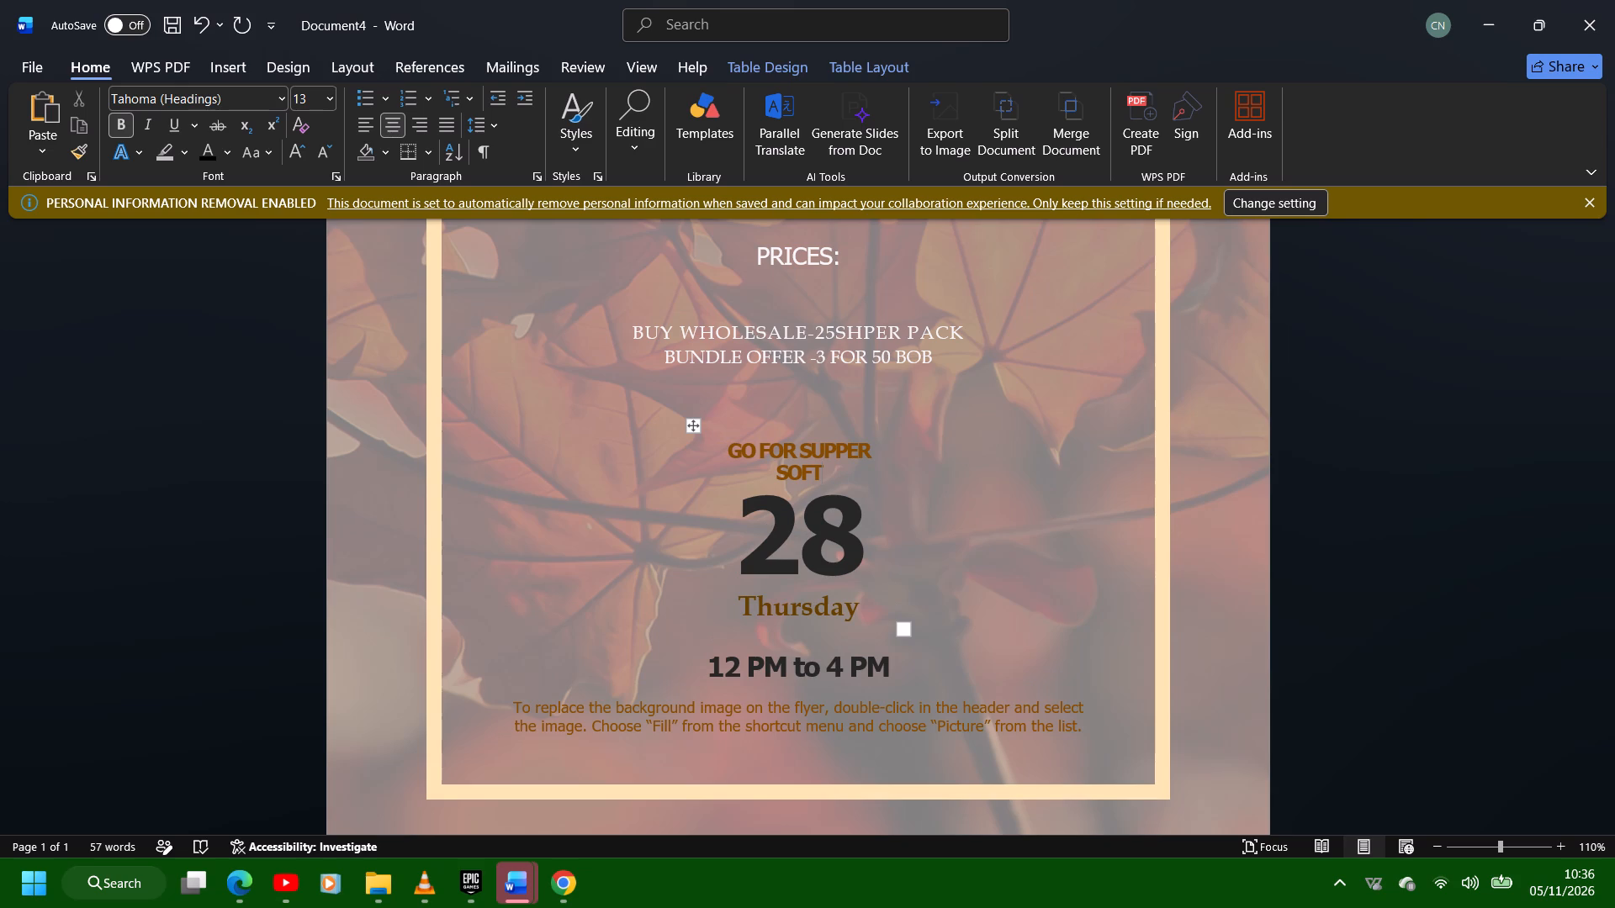
pyautogui.press('BackSpace')
pyautogui.press('BackSpace')
pyautogui.press('BackSpace')
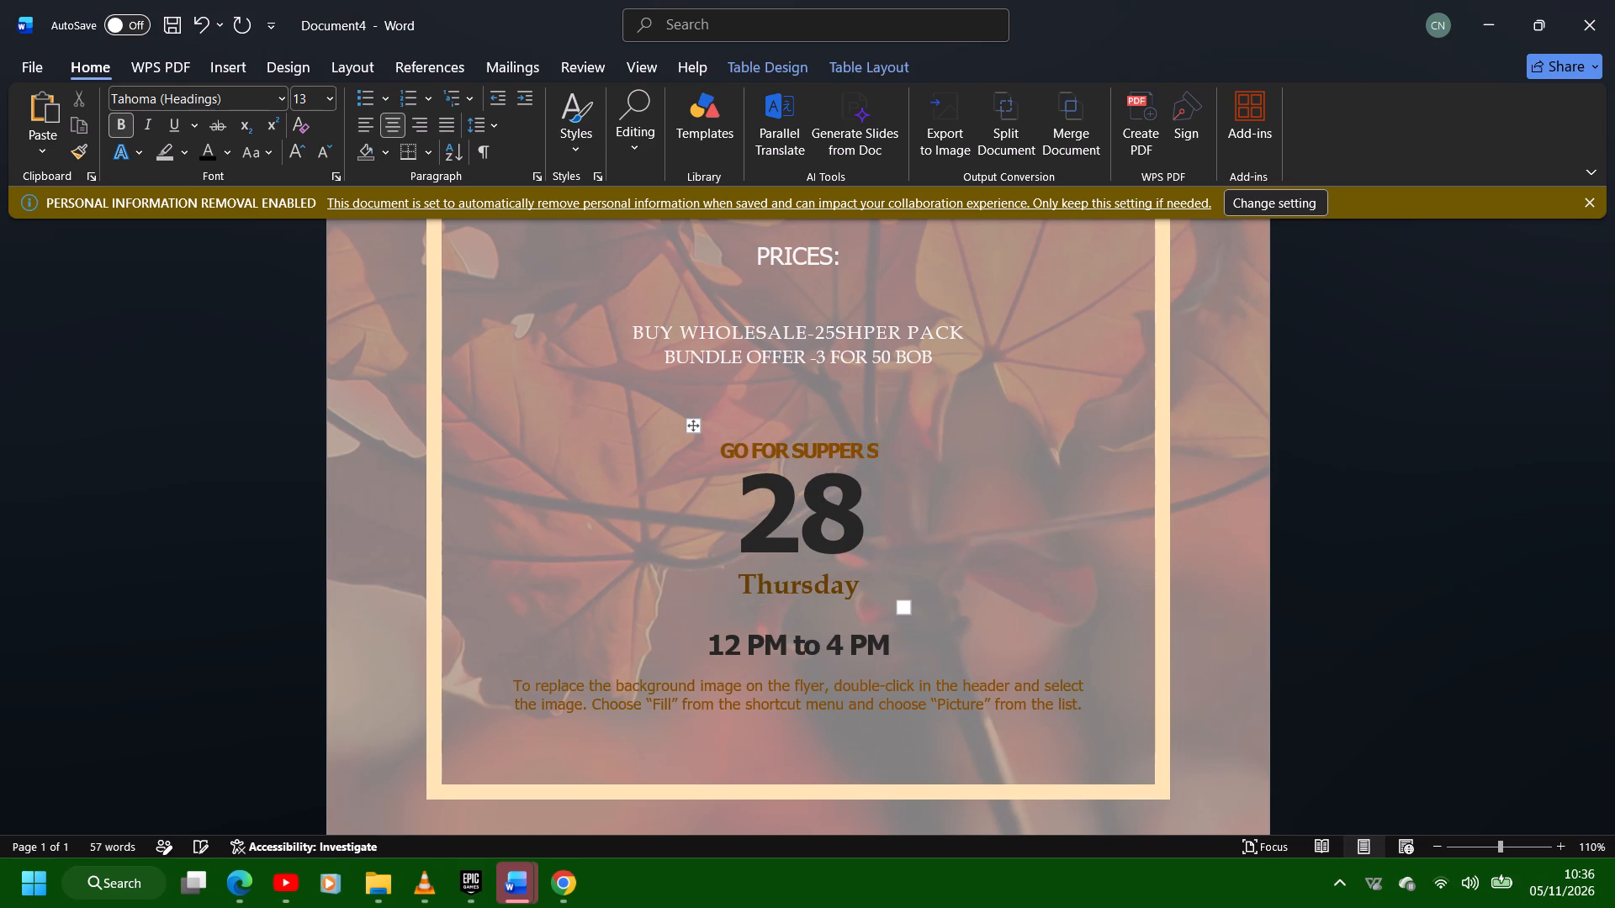
pyautogui.write('OFT')
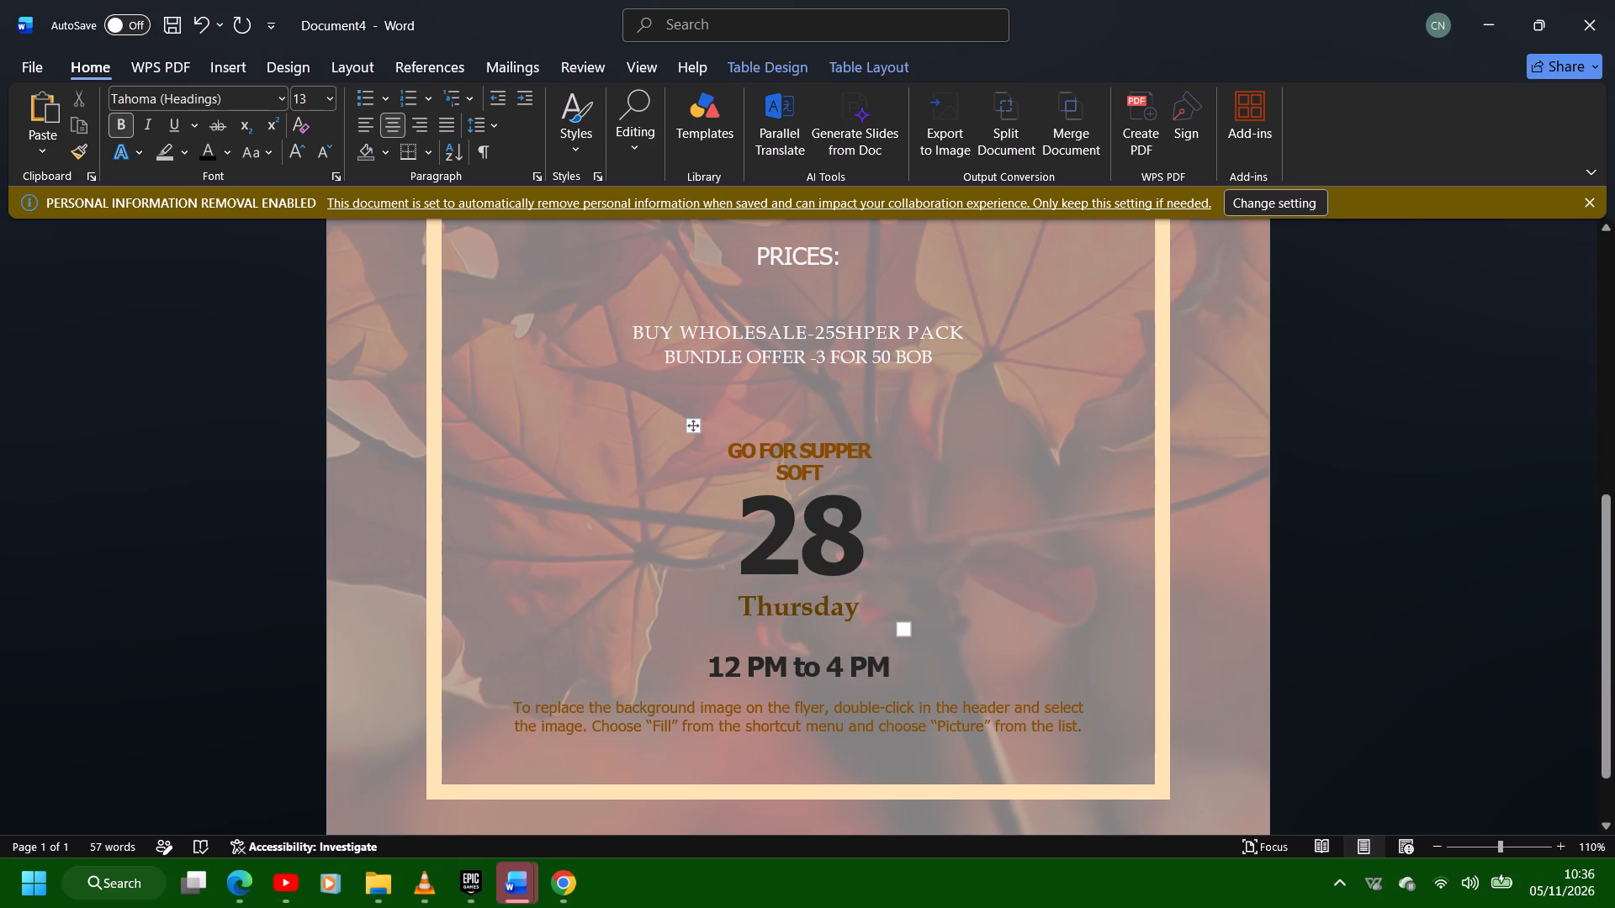
# Replace the large "28" with "SOFTCARE PADS".
pyautogui.click(871, 504)
pyautogui.press('BackSpace')
pyautogui.press('BackSpace')
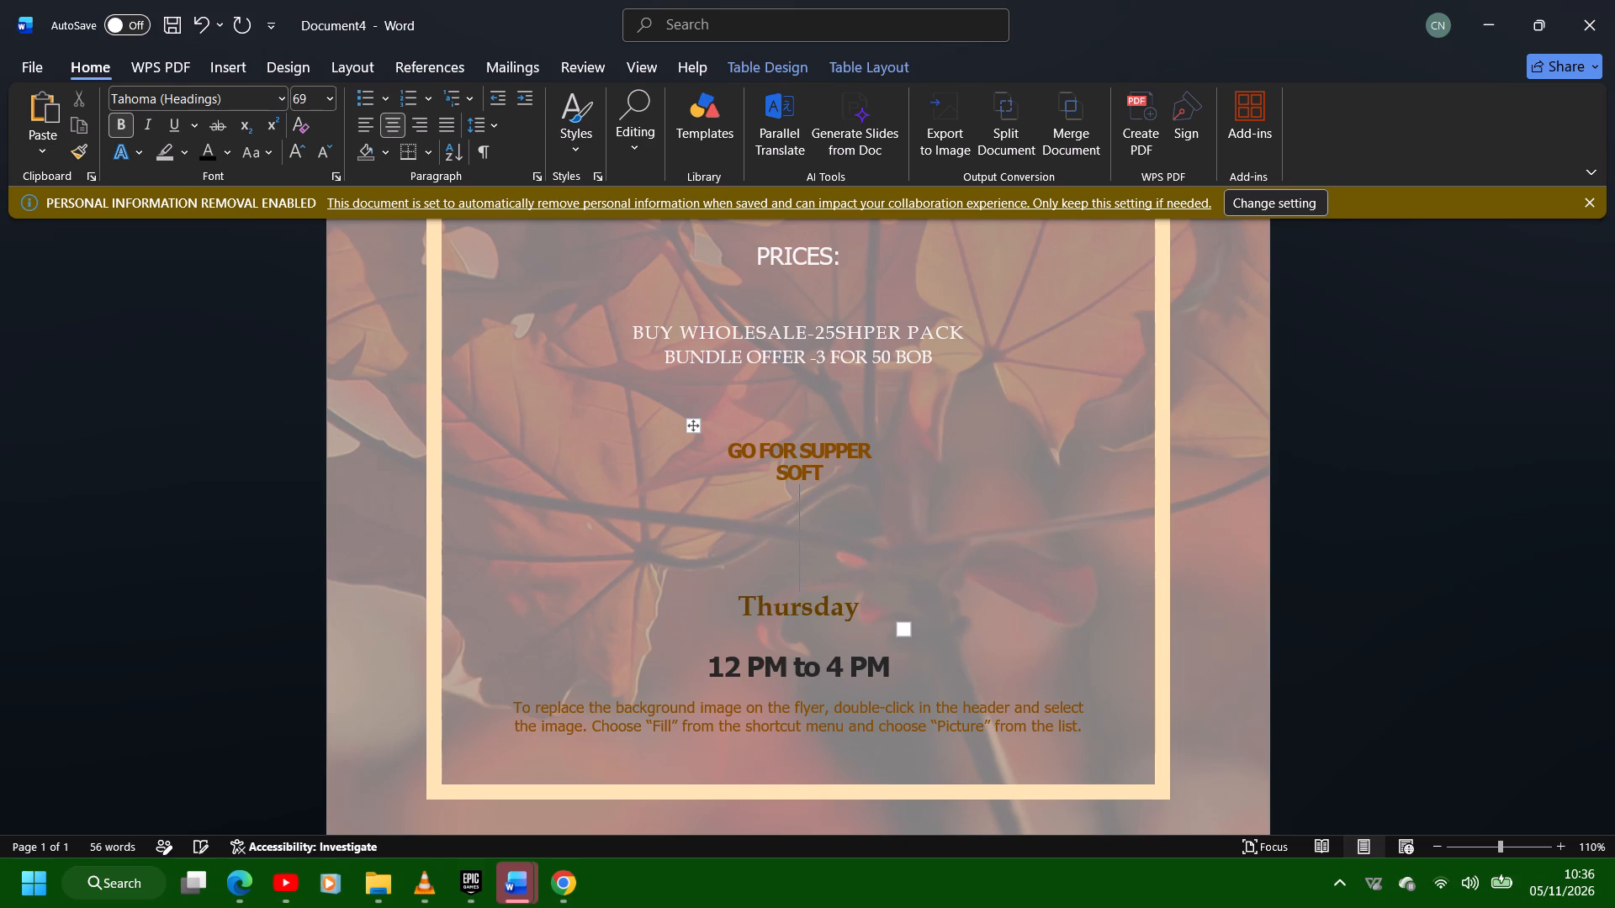
pyautogui.write('SOFT')
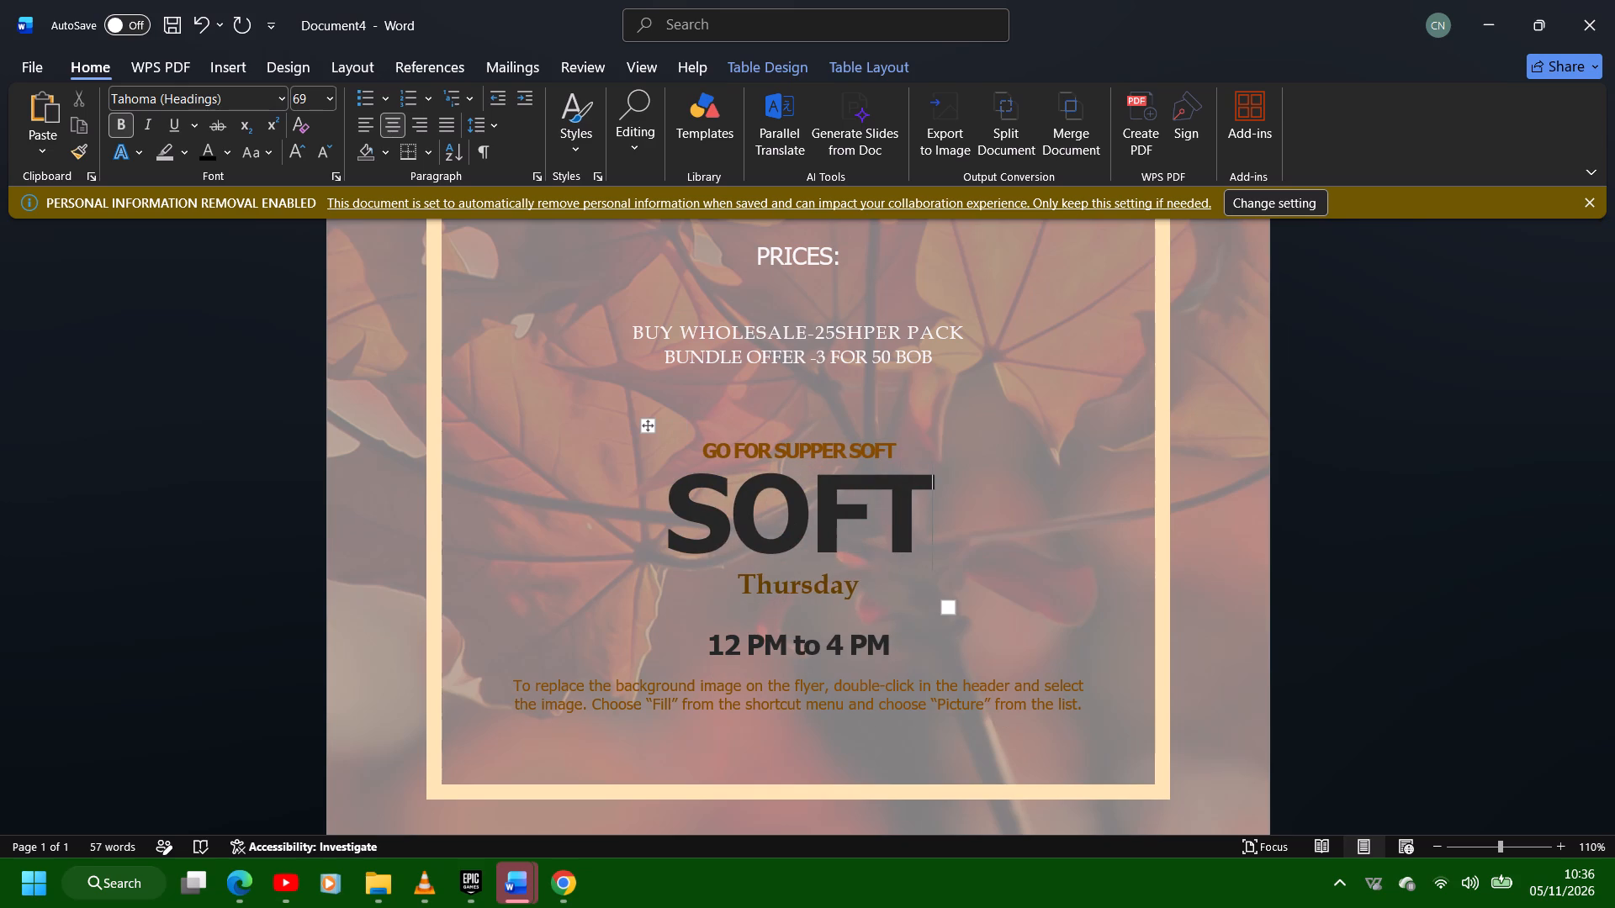
pyautogui.write('CARE PADS')
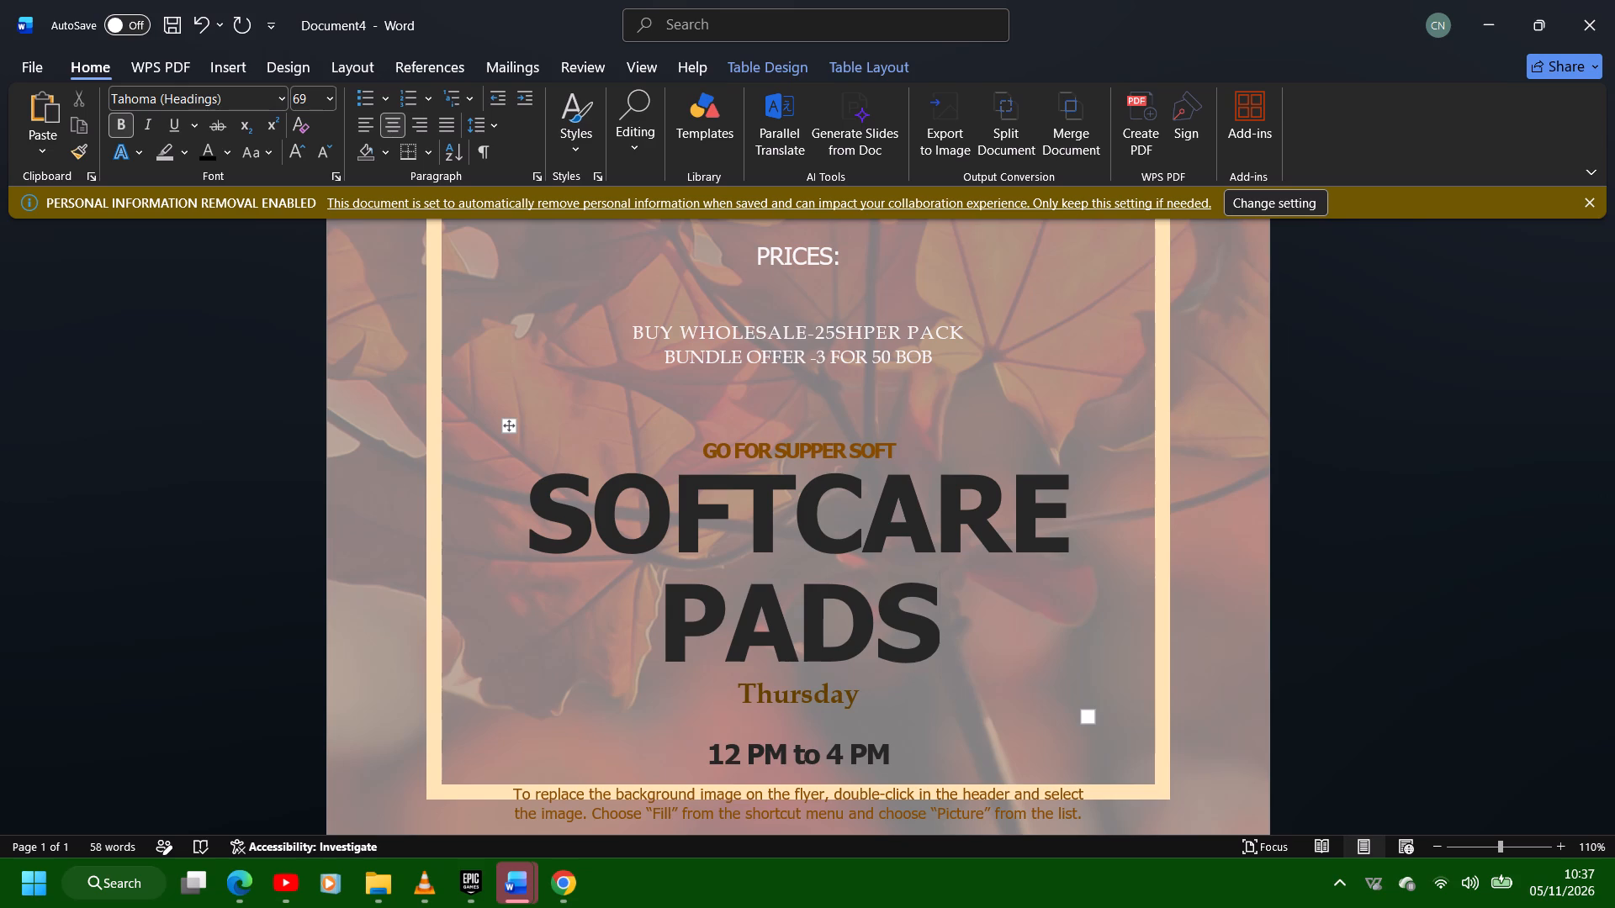
# Replace "Thursday" below the large "SOFTCARE PADS" heading with "ON ANY DAY YOU LIKE:ALWAYS AVAILABLE".
pyautogui.click(885, 709)
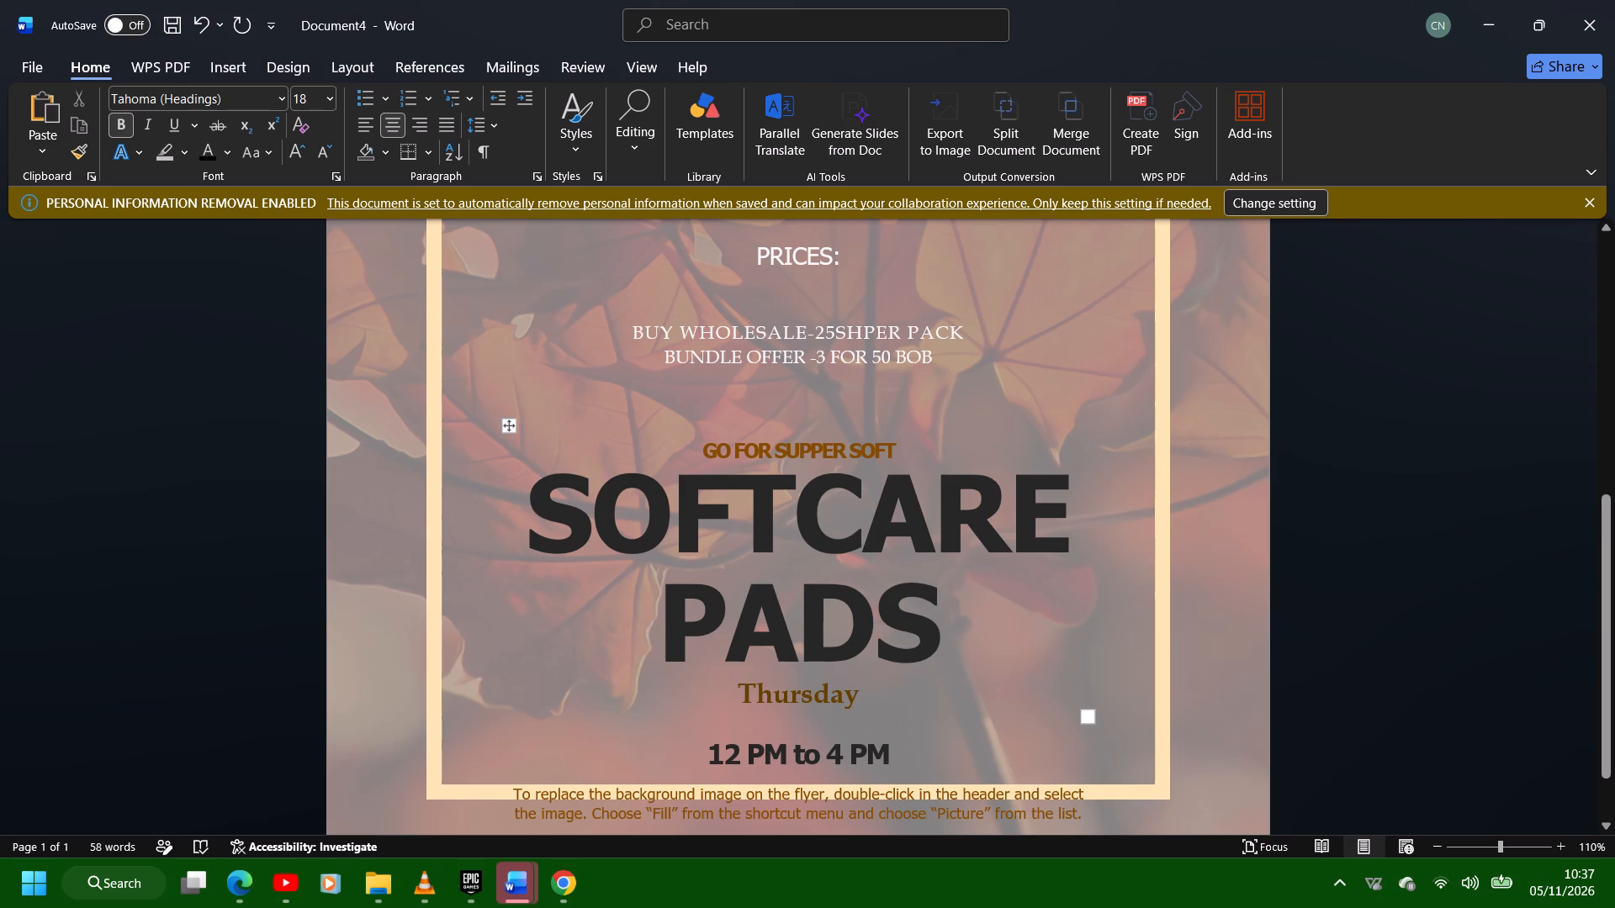
pyautogui.click(876, 695)
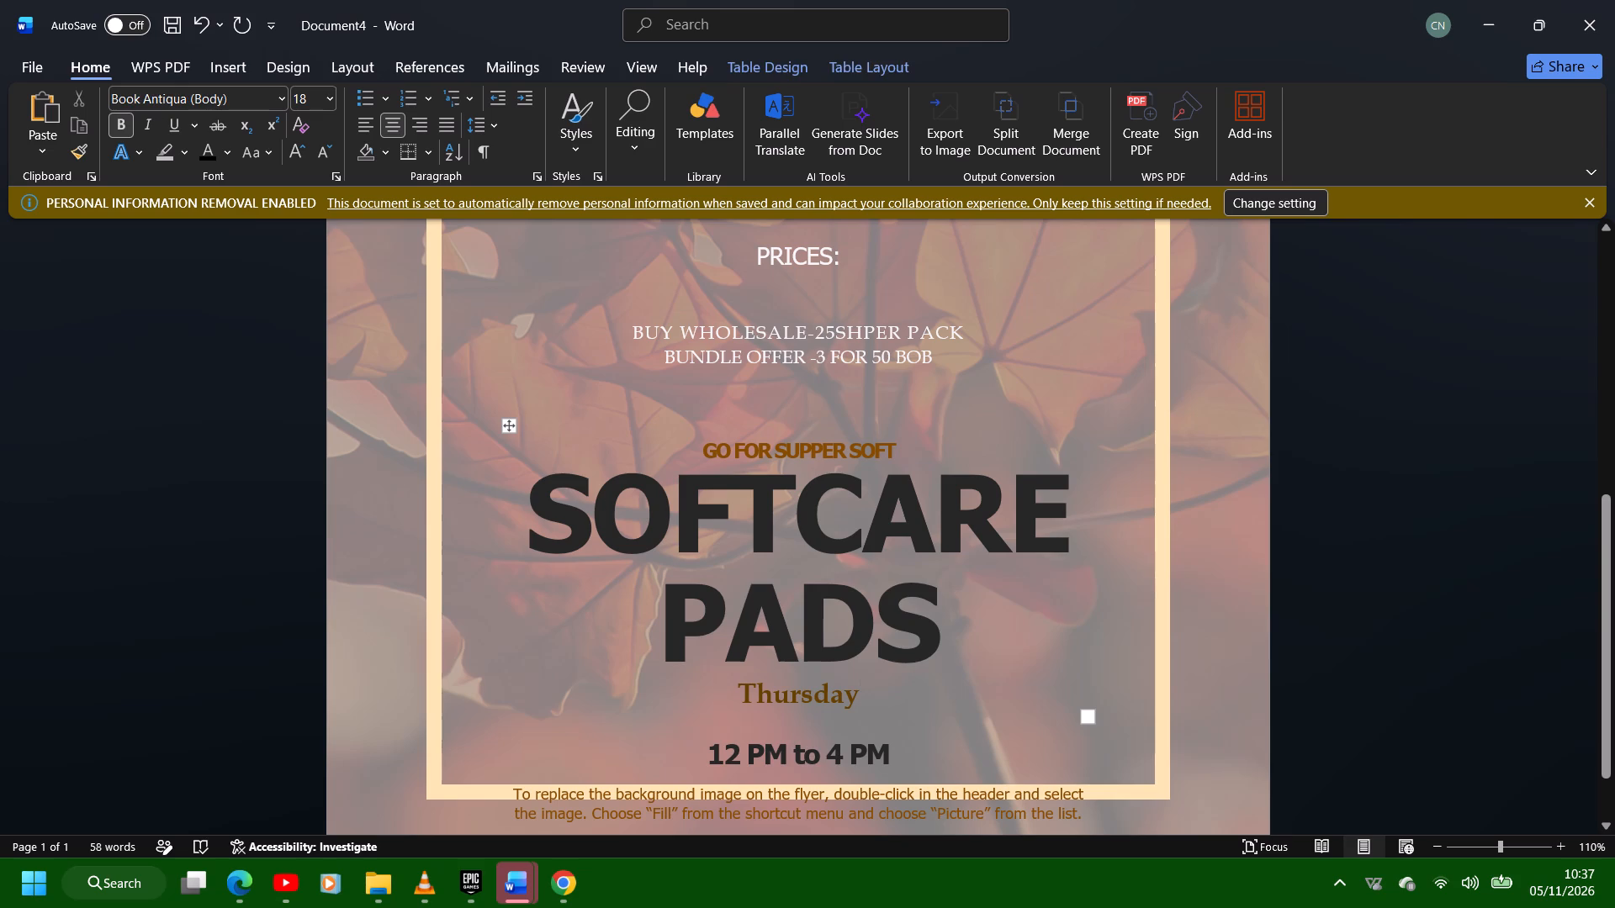
pyautogui.press('BackSpace')
pyautogui.press('BackSpace')
pyautogui.press('BackSpace')
pyautogui.press('BackSpace')
pyautogui.press('BackSpace')
pyautogui.press('BackSpace')
pyautogui.press('BackSpace')
pyautogui.press('BackSpace')
pyautogui.press('BackSpace')
pyautogui.press('BackSpace')
pyautogui.press('BackSpace')
pyautogui.press('BackSpace')
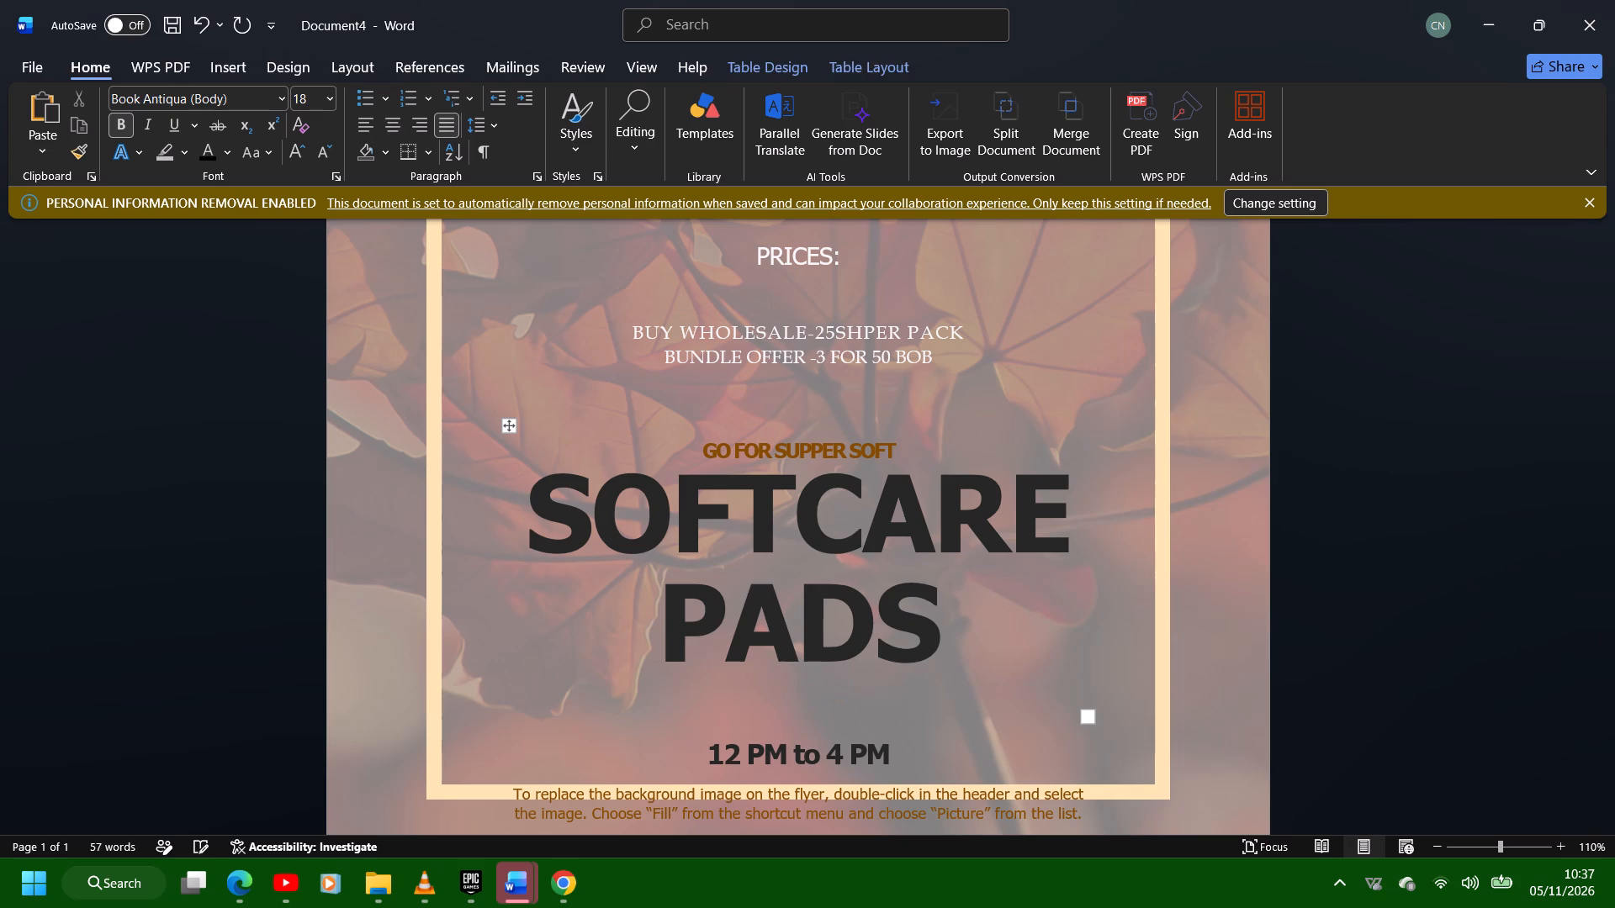
pyautogui.write('ON')
pyautogui.press('space')
pyautogui.write('AN')
pyautogui.write('Y')
pyautogui.press('space')
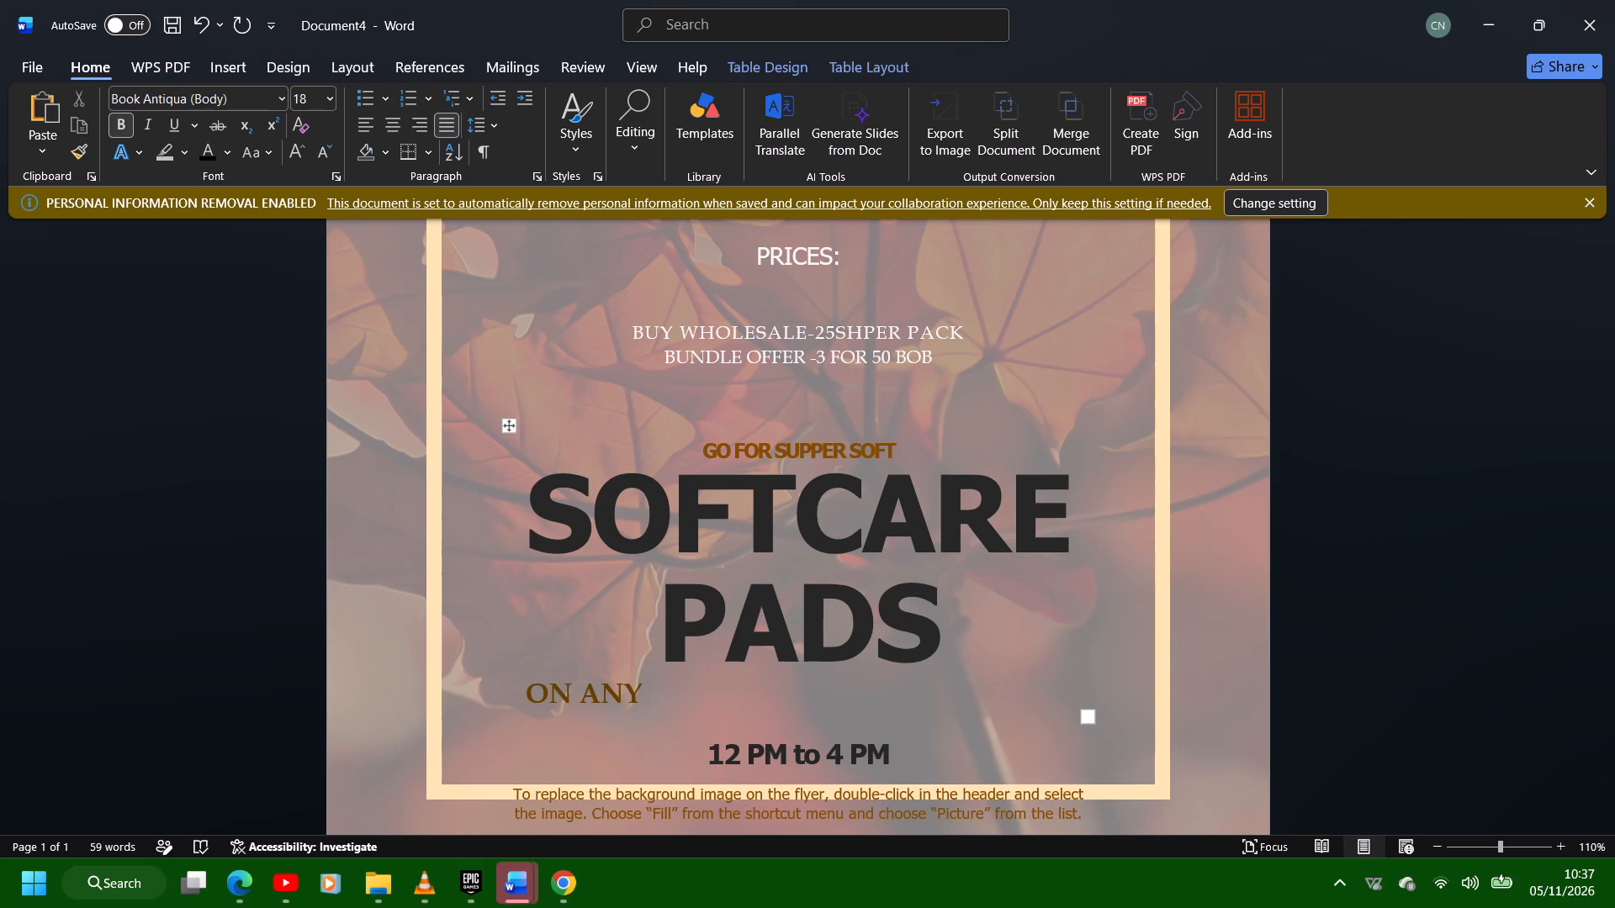
pyautogui.write('DAY')
pyautogui.press('space')
pyautogui.write('YOU LIKE')
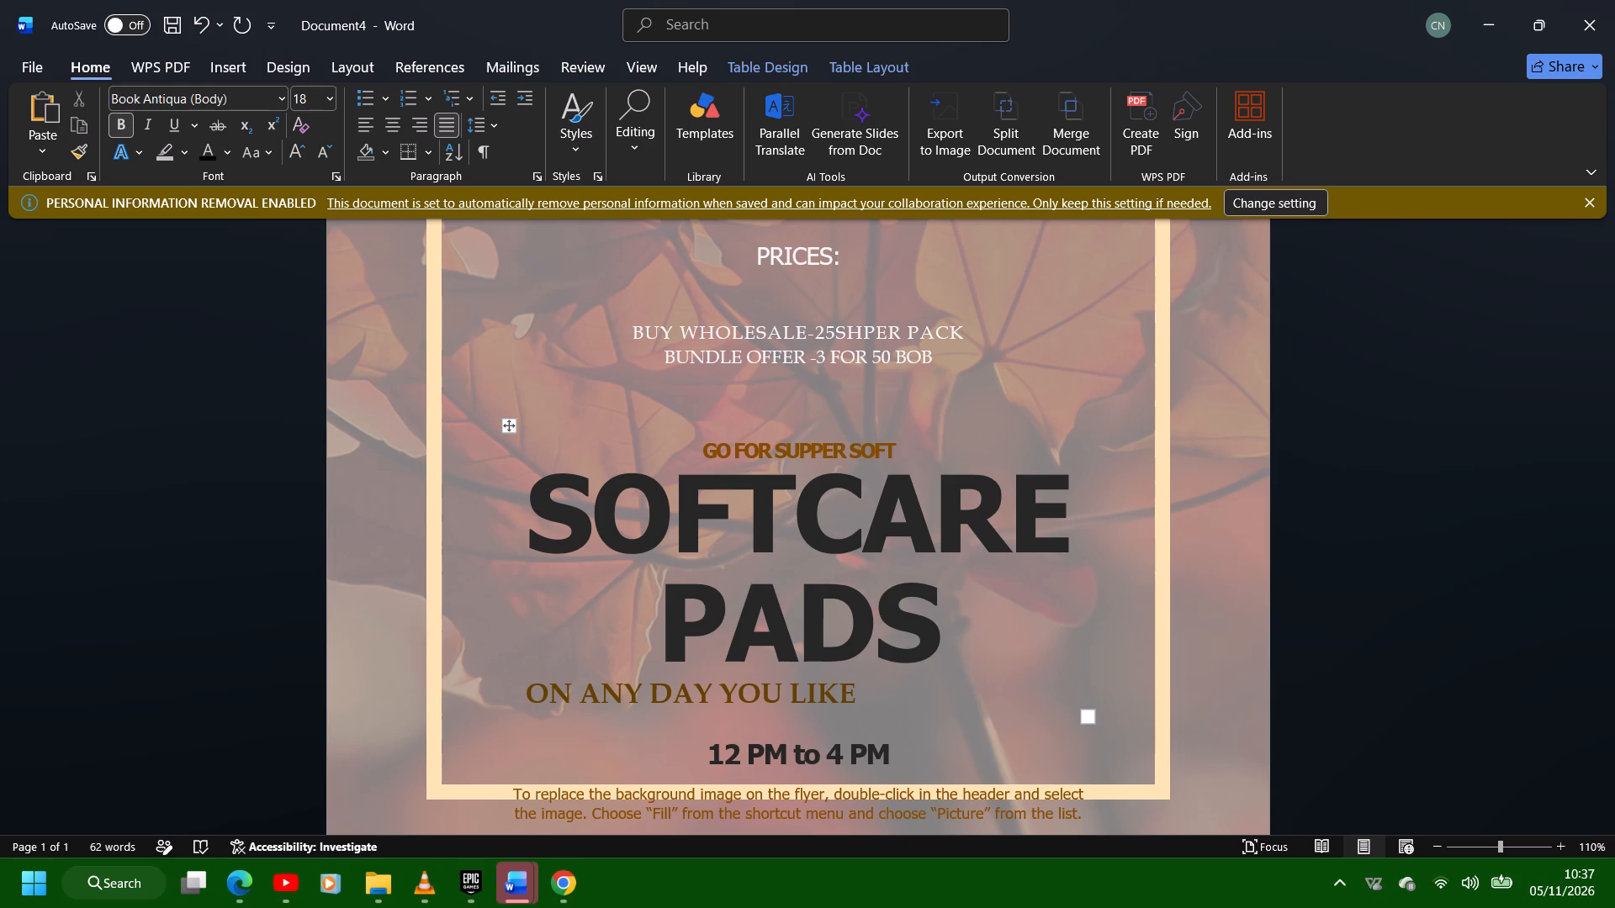
pyautogui.hotkey('shift', ':')
pyautogui.write('AL')
pyautogui.write('WAYS')
pyautogui.press('space')
pyautogui.write('A')
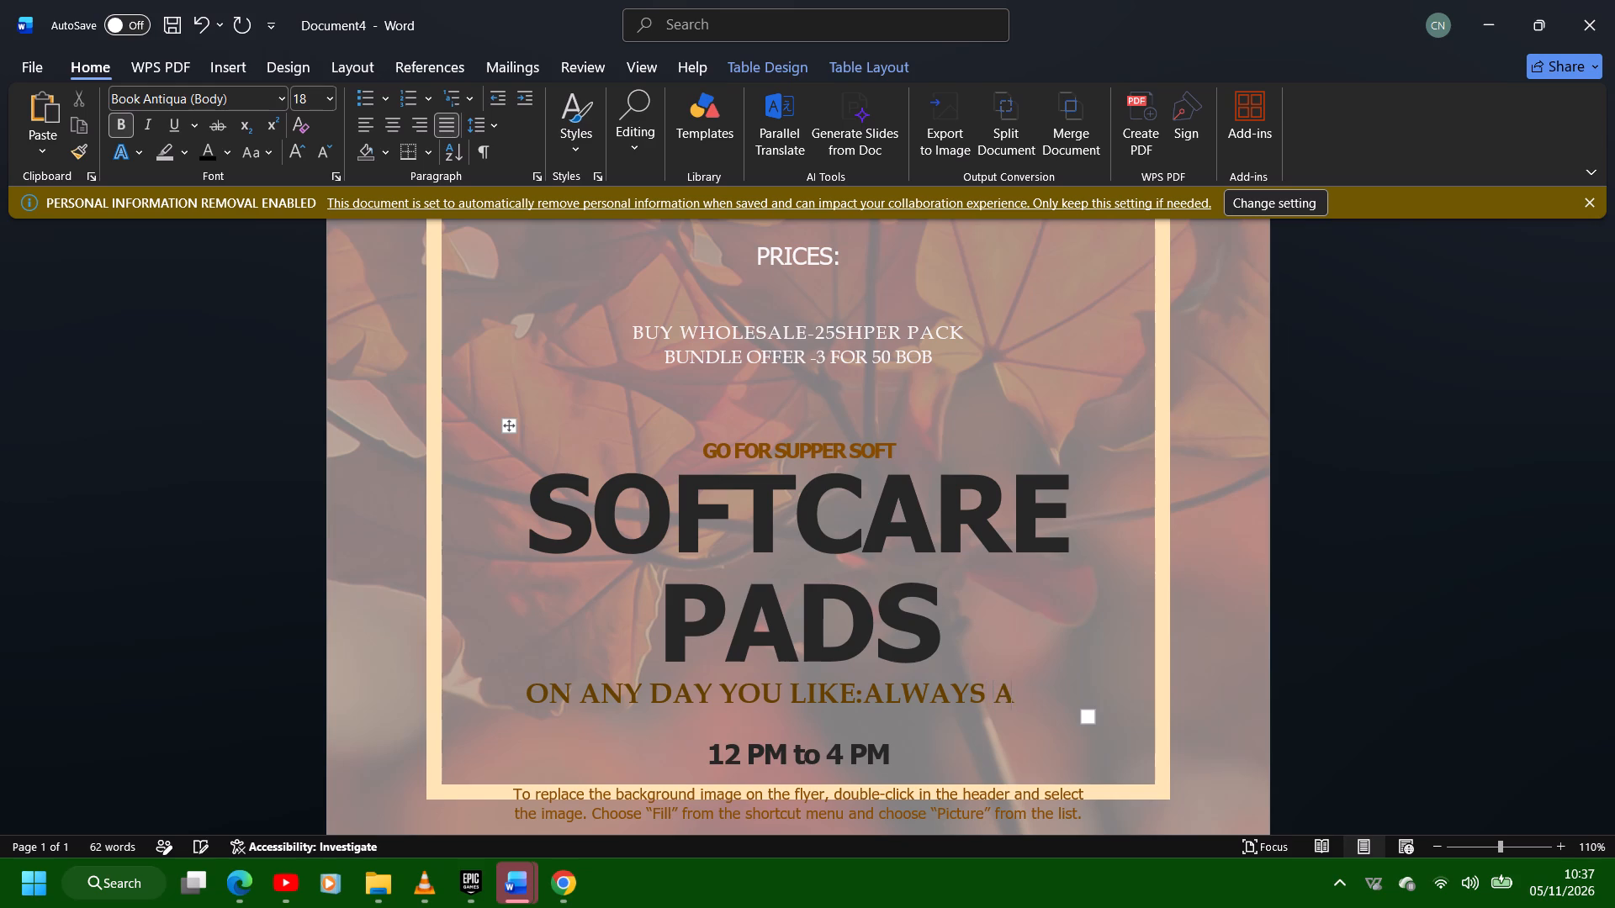
pyautogui.write('VA')
pyautogui.press('i')
pyautogui.write('LAB')
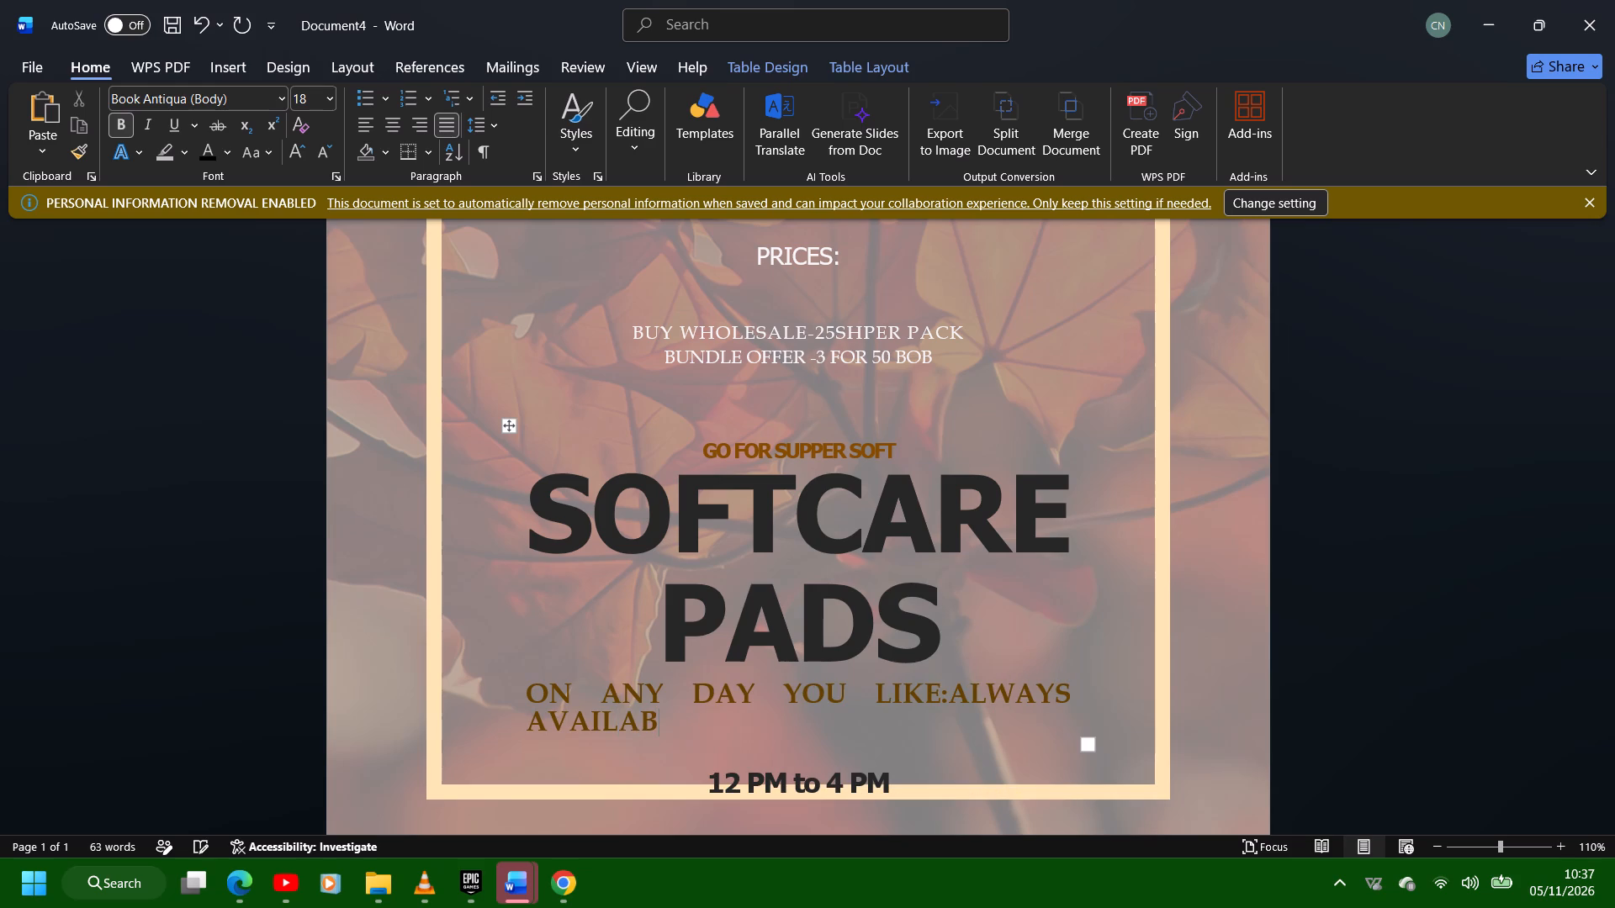
pyautogui.write('LE')
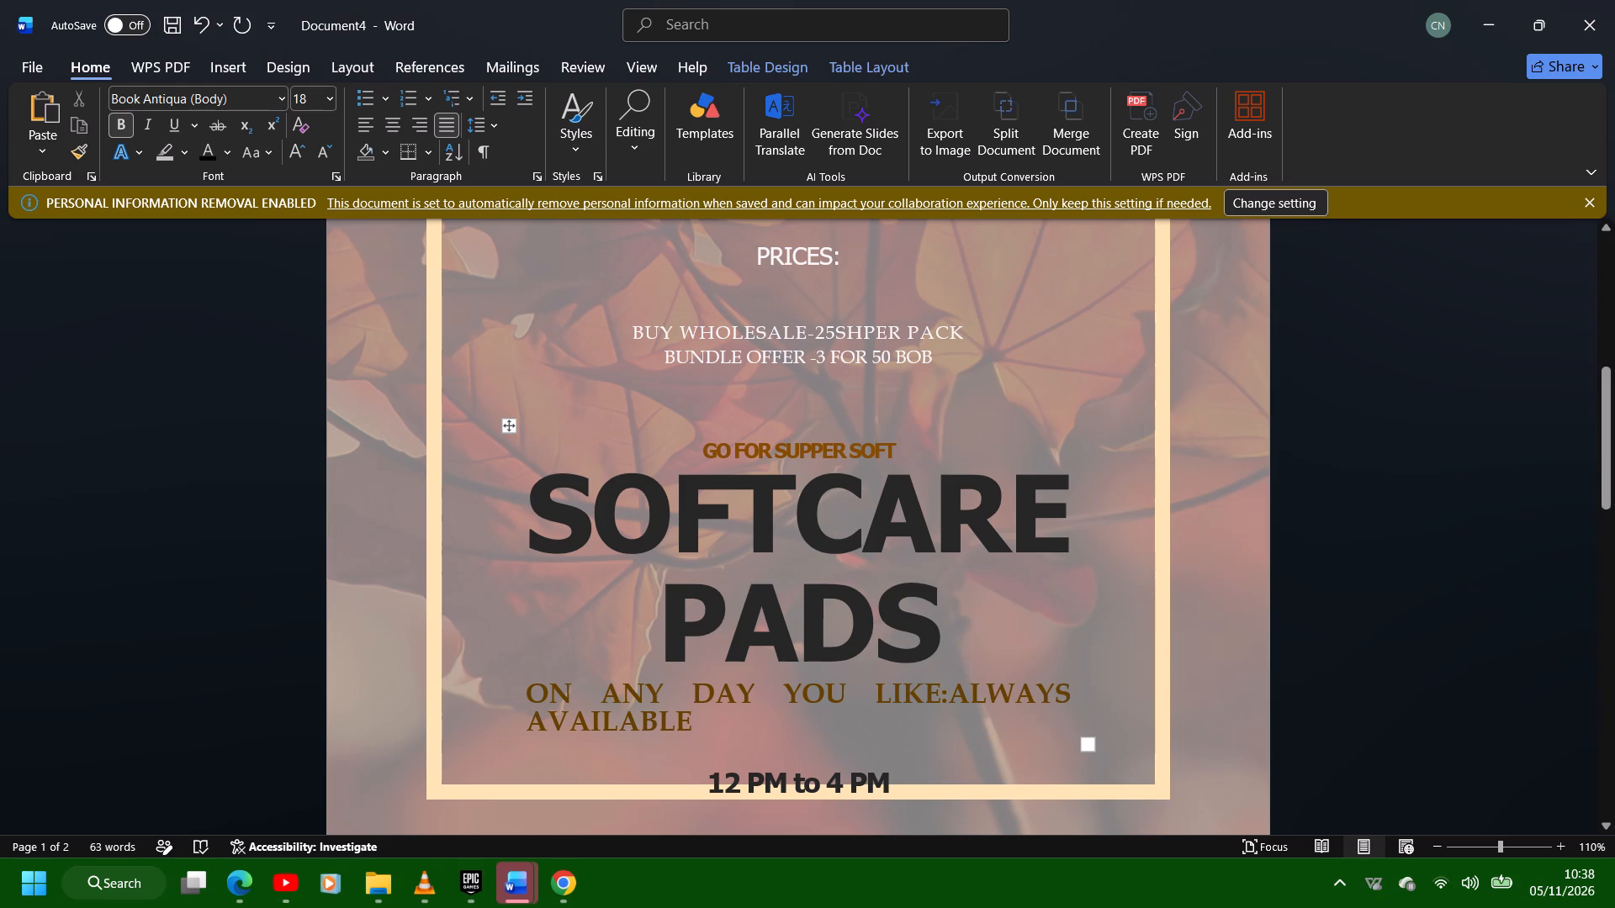
# Reduce the "ON ANY DAY YOU LIKE:ALWAYS AVAILABLE" line to font size 14.
pyautogui.moveTo(521, 691); pyautogui.dragTo(827, 720)
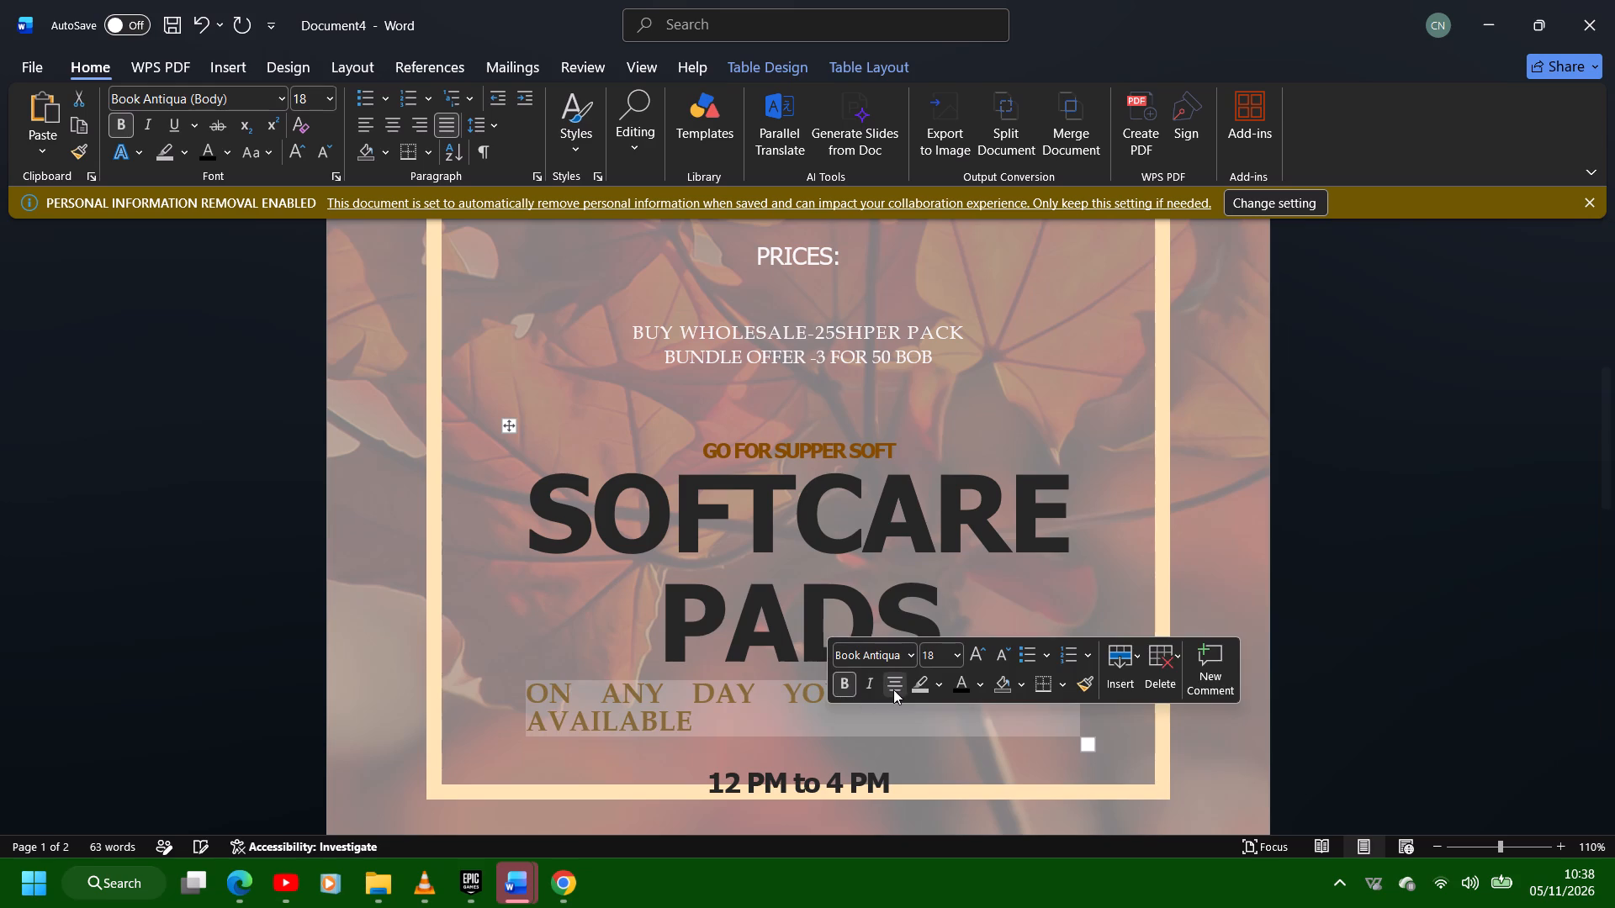
pyautogui.click(998, 654)
pyautogui.click(998, 654)
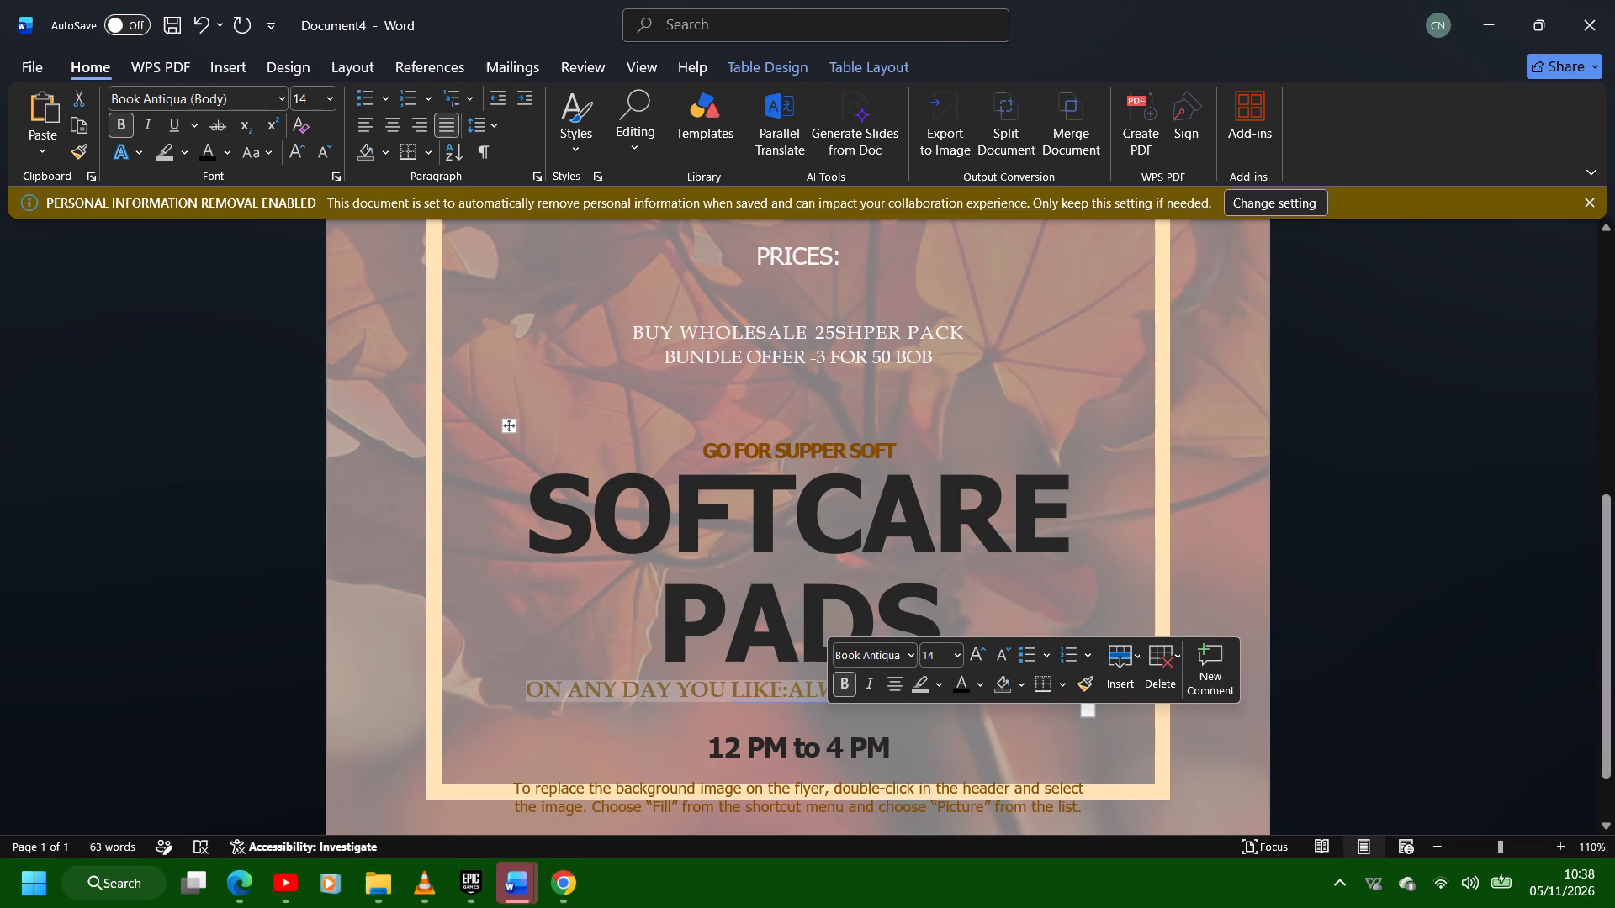
pyautogui.click(723, 602)
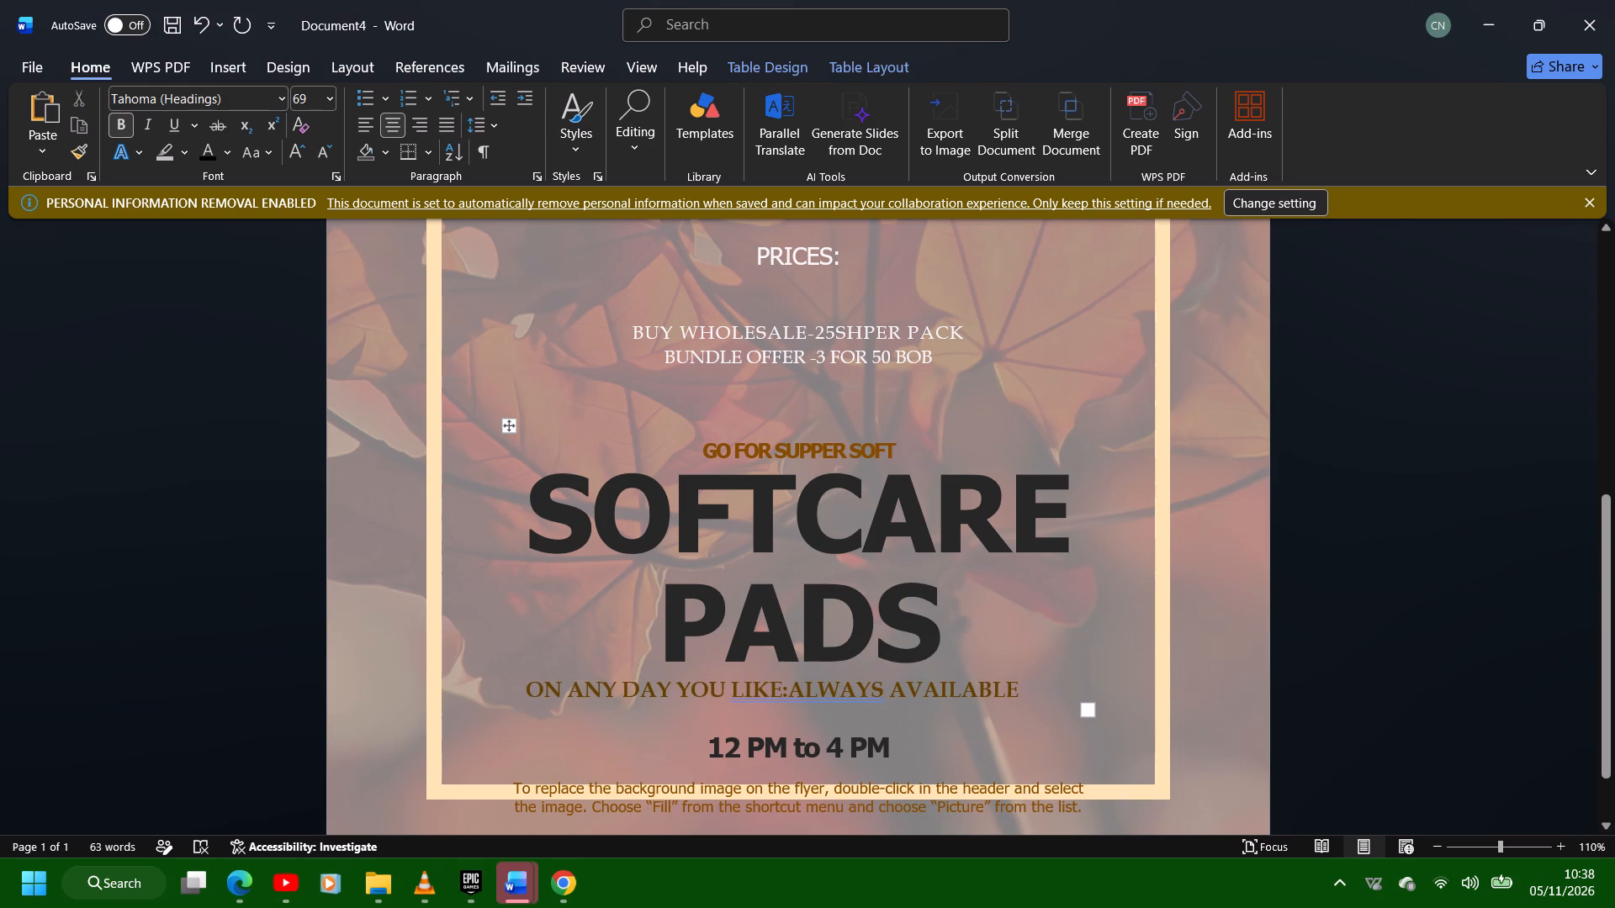
# Insert a space after the colon, before "ALWAYS AVAILABLE".
pyautogui.click(789, 684)
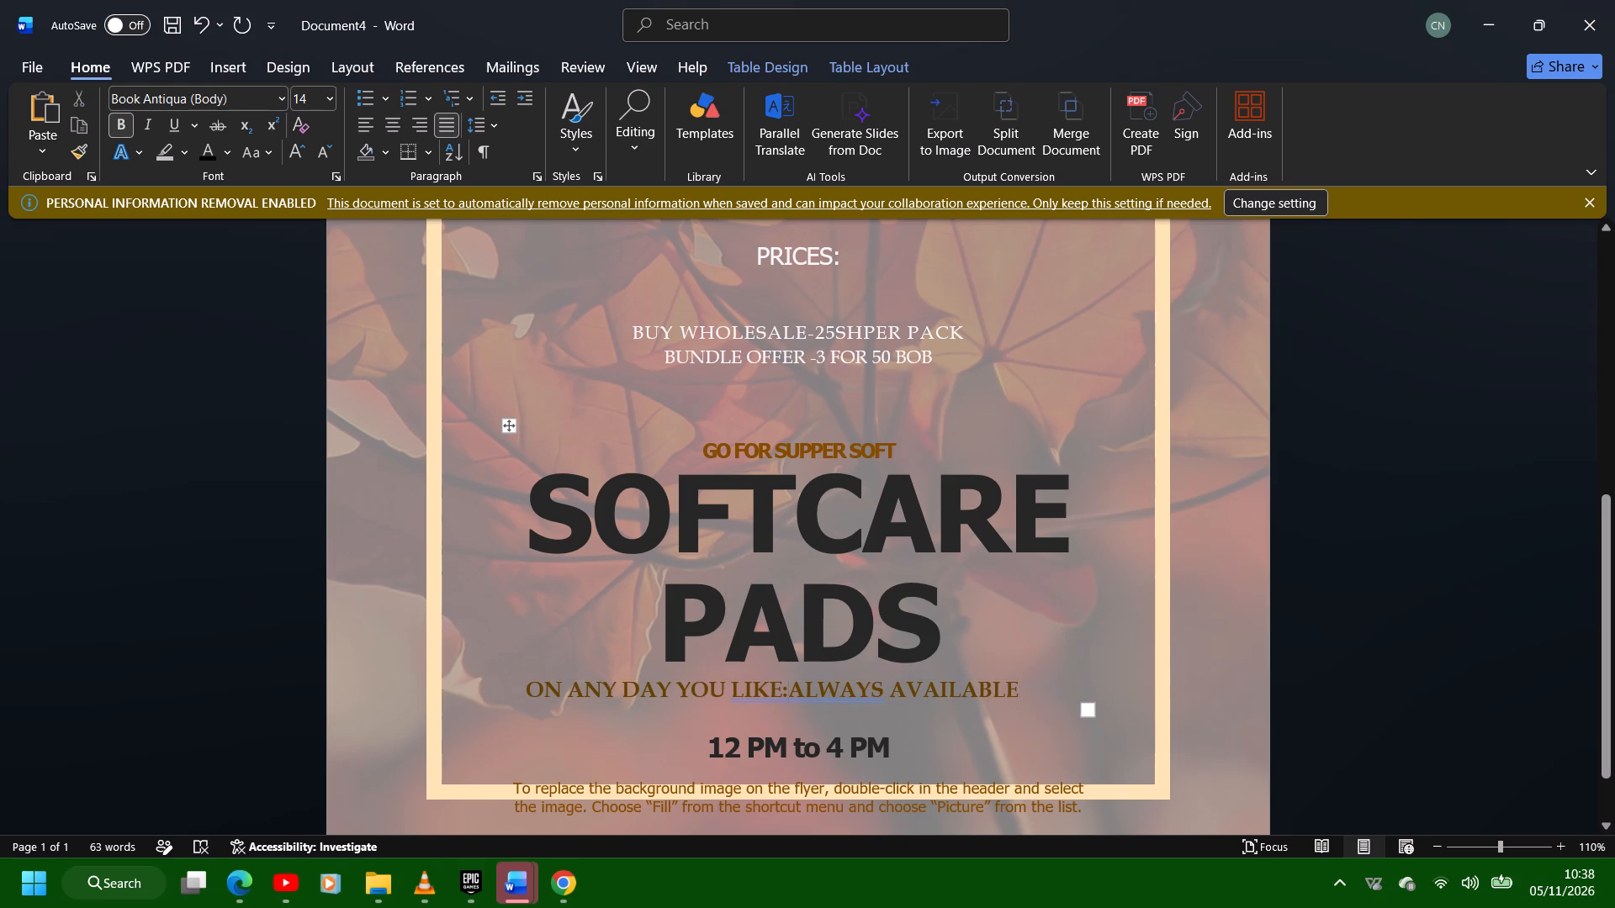
pyautogui.press('space')
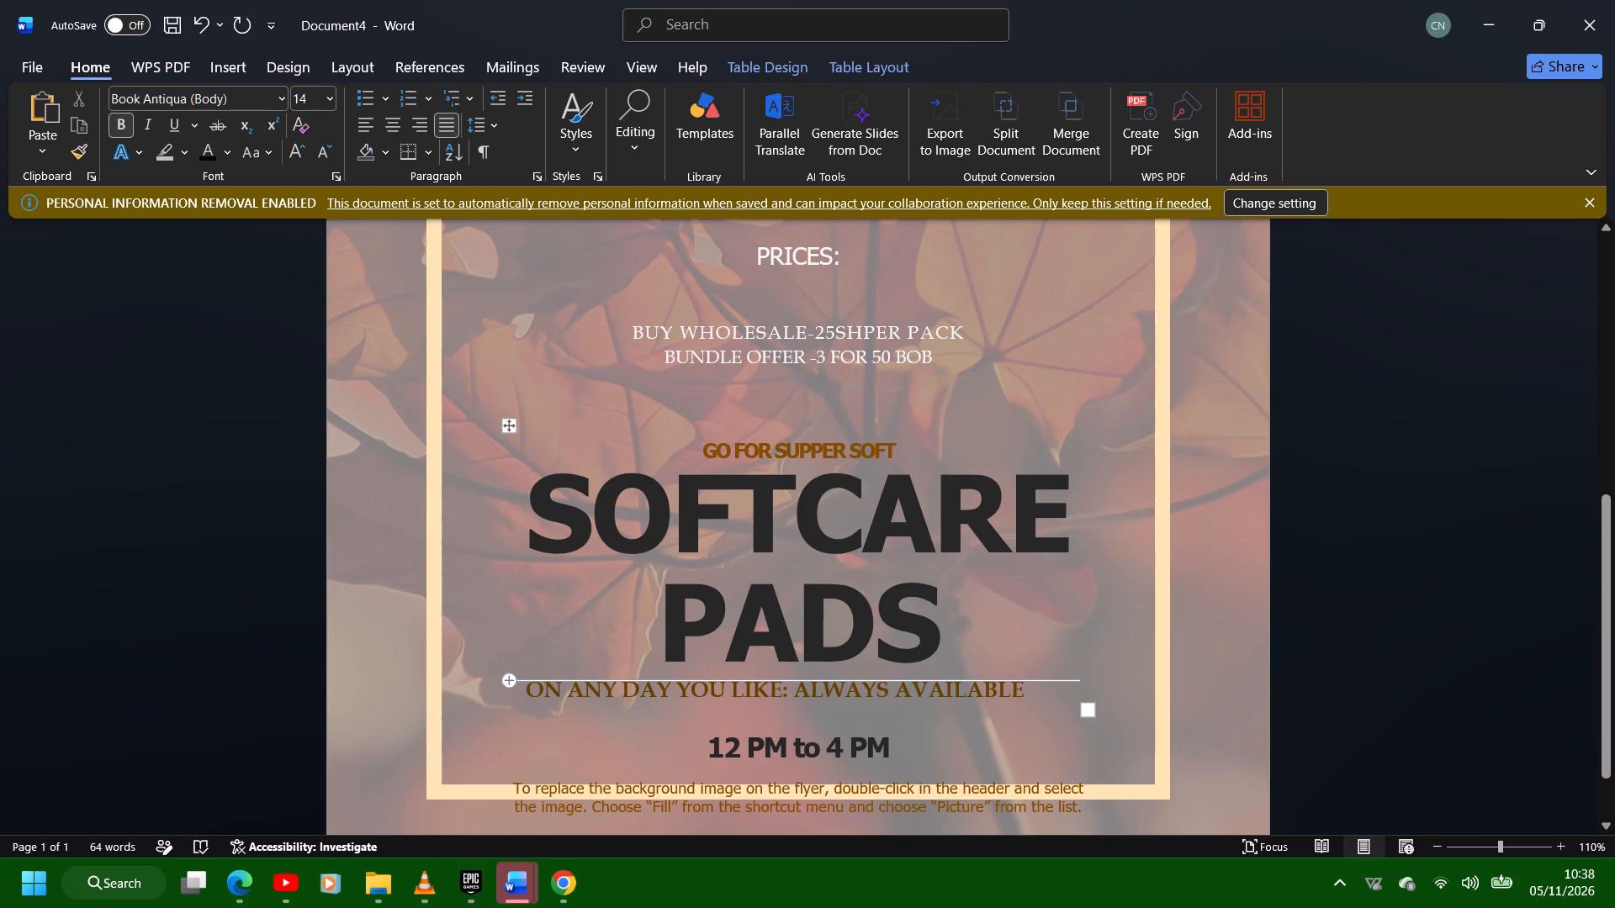
# Remove the bold formatting from the whole "ON ANY DAY YOU LIKE: ALWAYS AVAILABLE" line.
pyautogui.moveTo(519, 684); pyautogui.dragTo(871, 711)
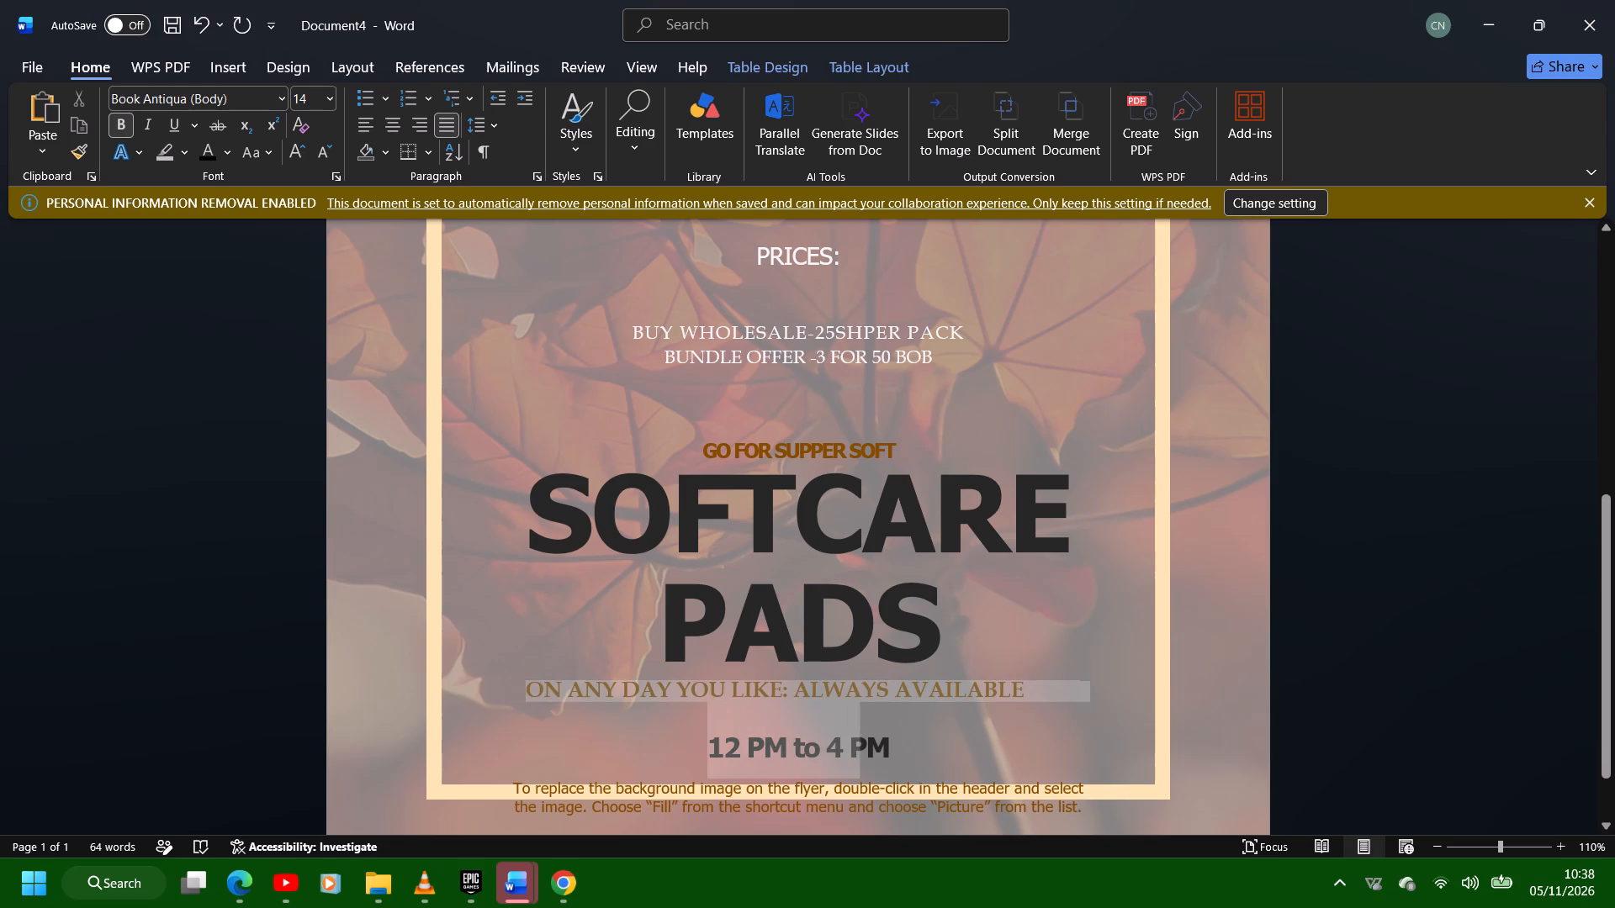
pyautogui.moveTo(871, 711); pyautogui.dragTo(898, 689)
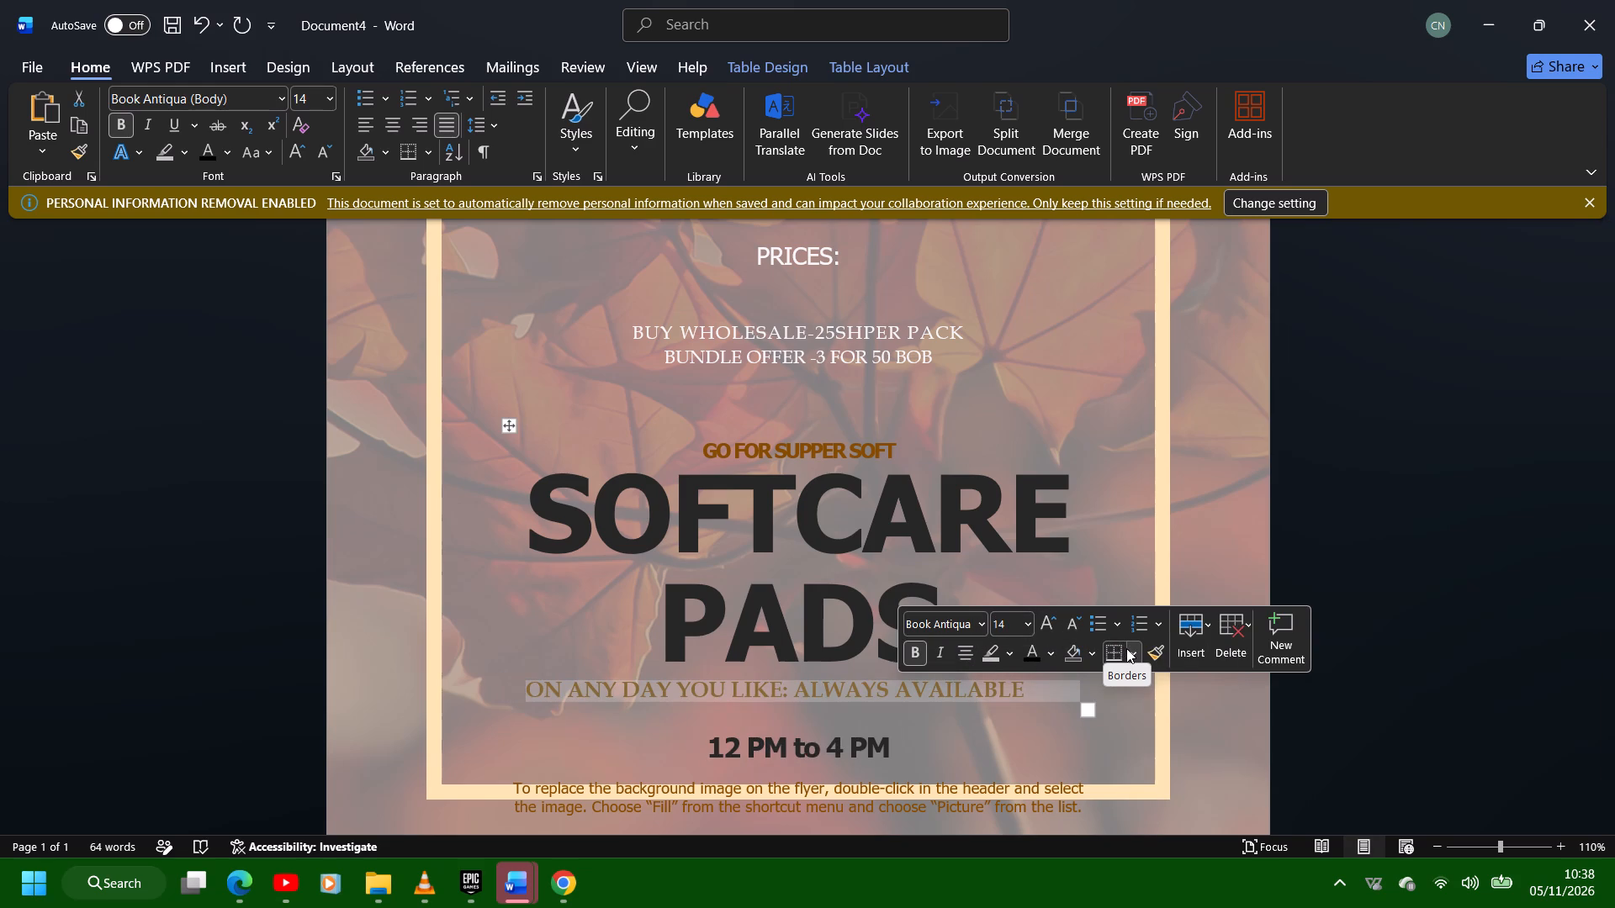
pyautogui.click(918, 658)
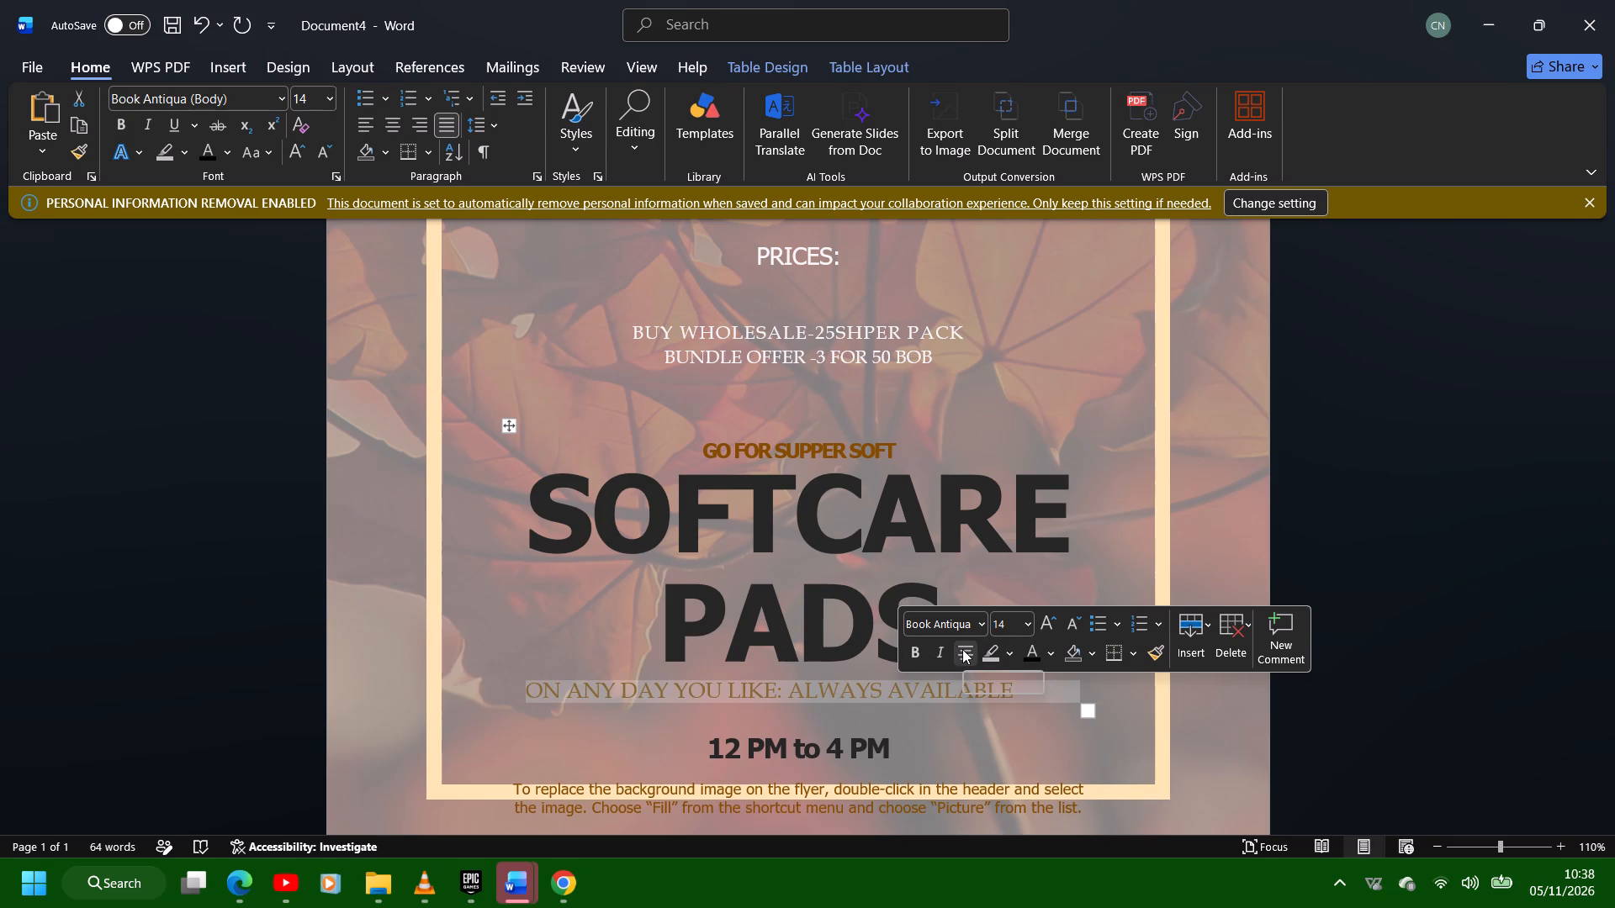
# Apply the dark blue text highlight colour to the "ON ANY DAY YOU LIKE: ALWAYS AVAILABLE" line.
pyautogui.click(1004, 652)
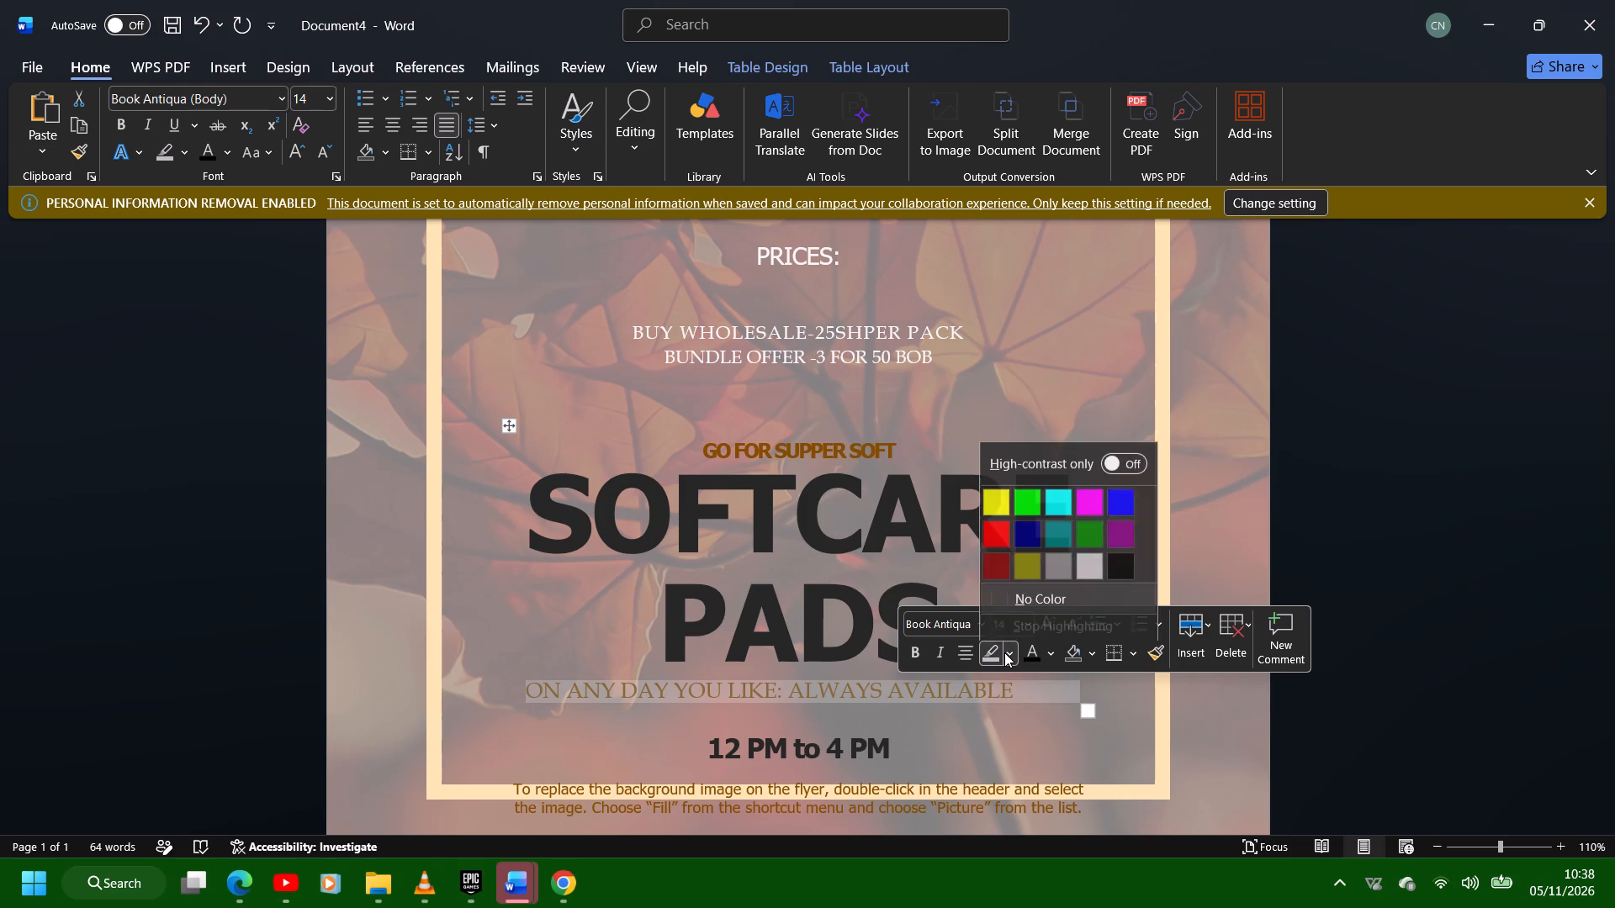
pyautogui.click(1034, 522)
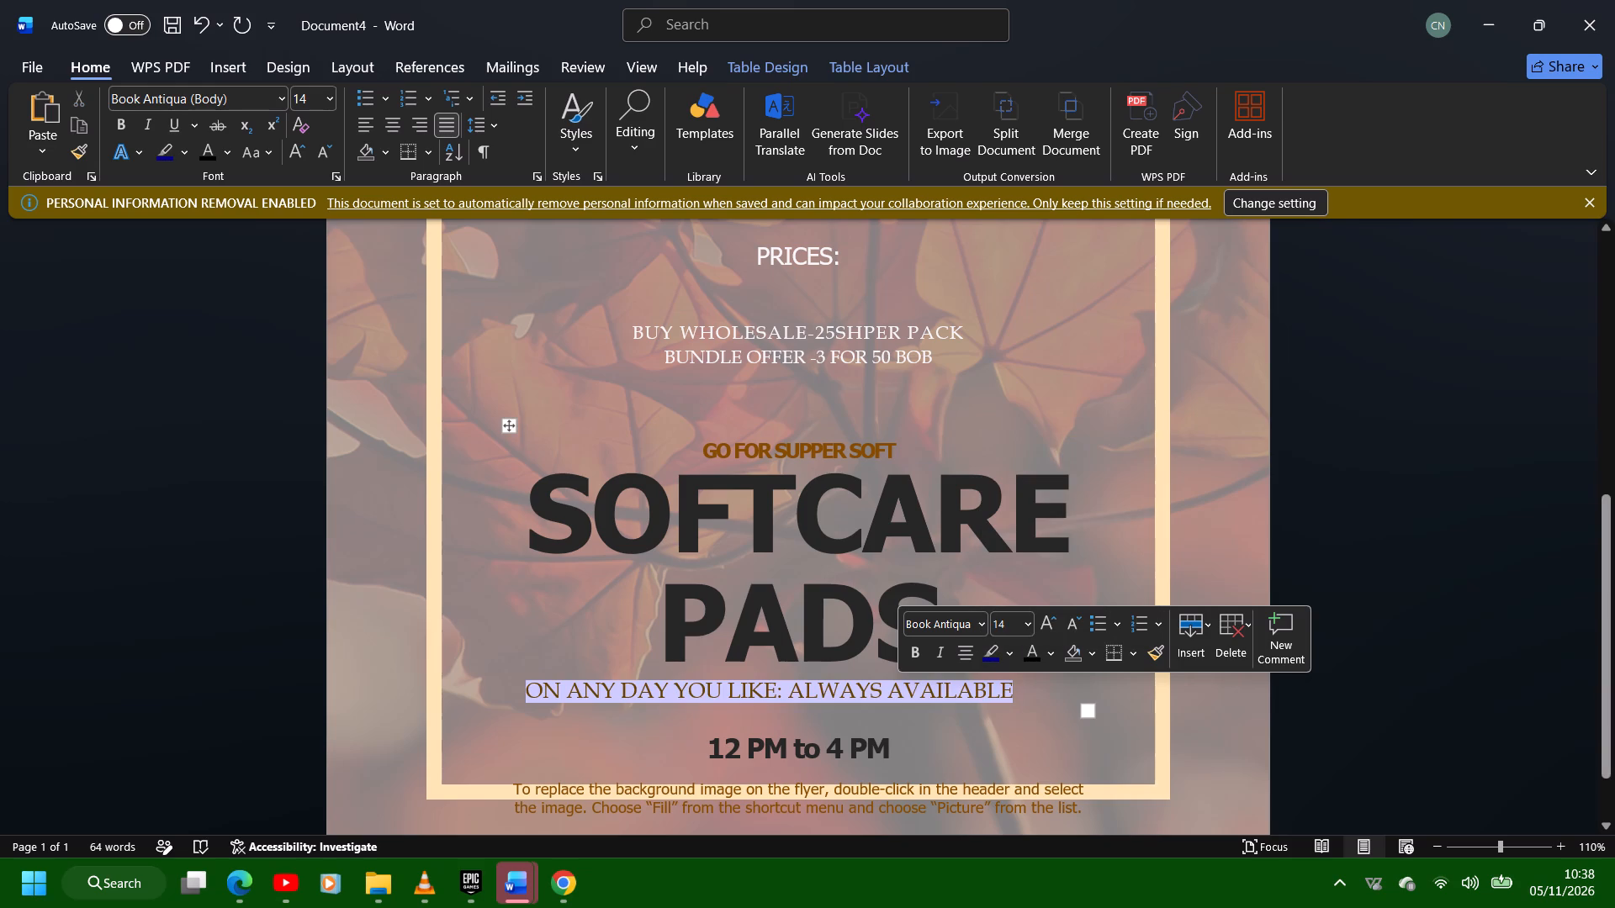
pyautogui.click(1045, 462)
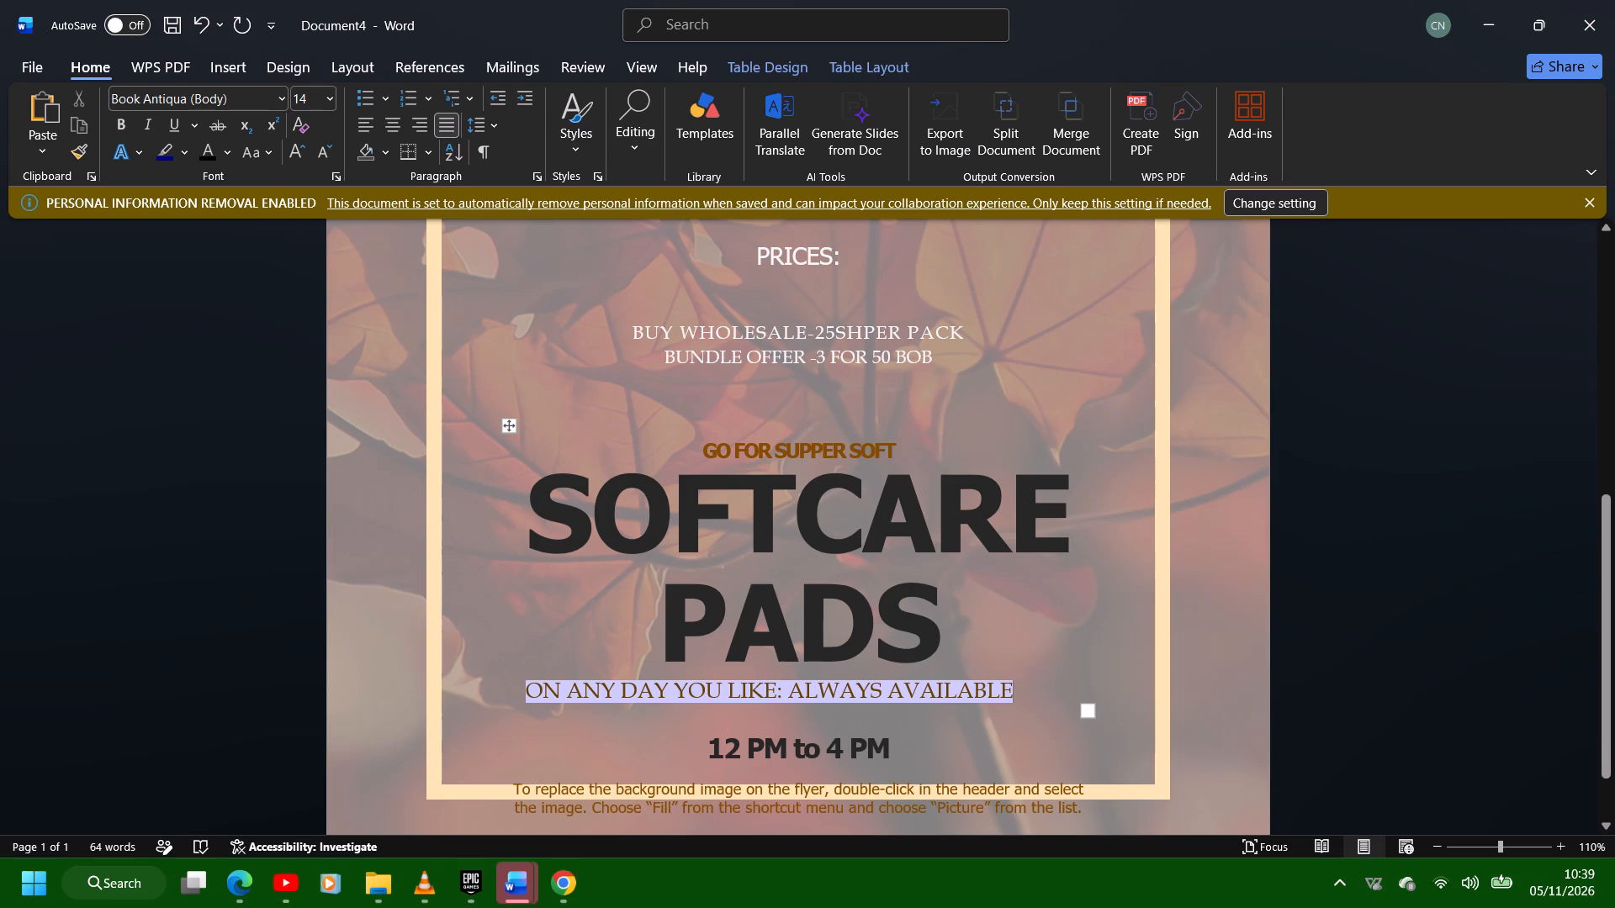
# Set the font colour of "SOFTCARE PAD" in the large heading to the standard green, leaving out the final "S".
pyautogui.moveTo(553, 523); pyautogui.dragTo(875, 610)
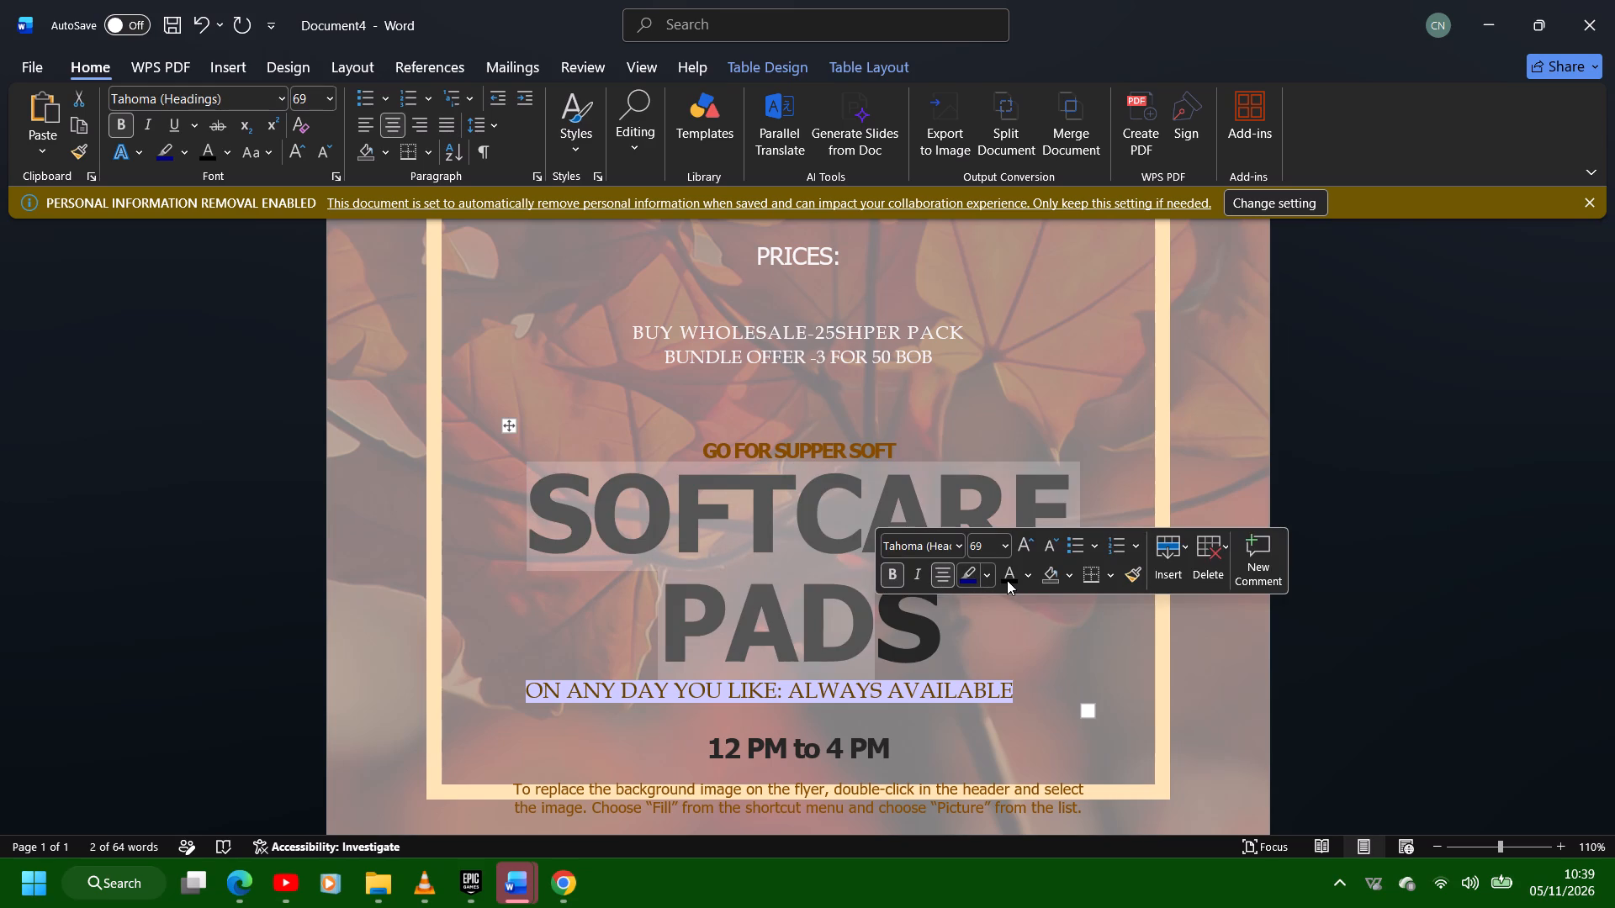
pyautogui.click(1139, 569)
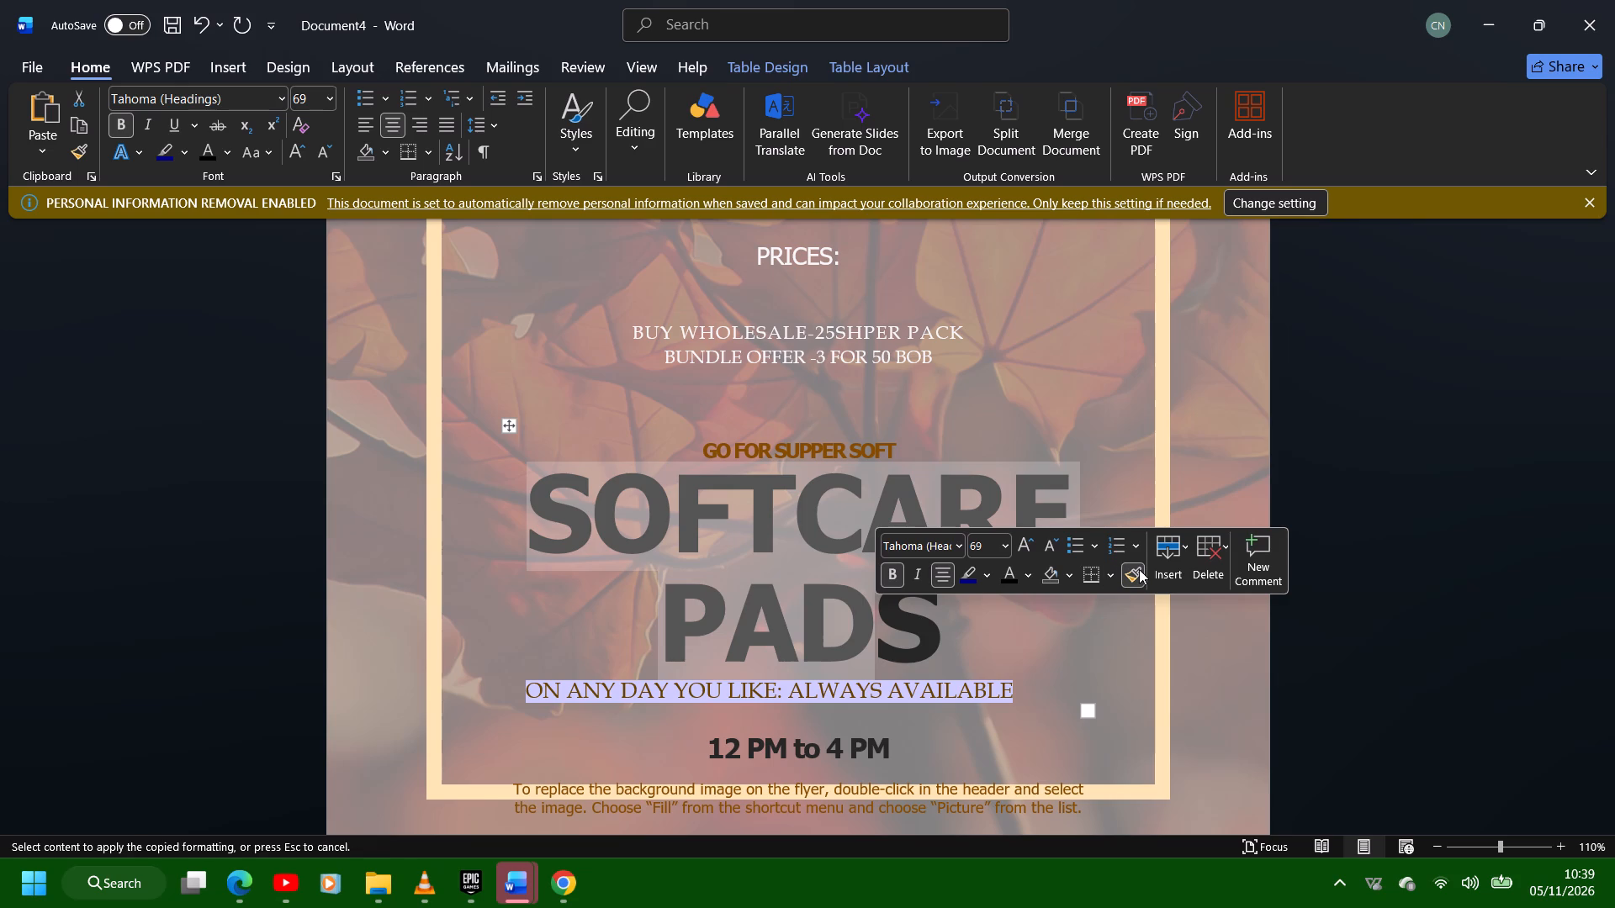
pyautogui.click(1016, 577)
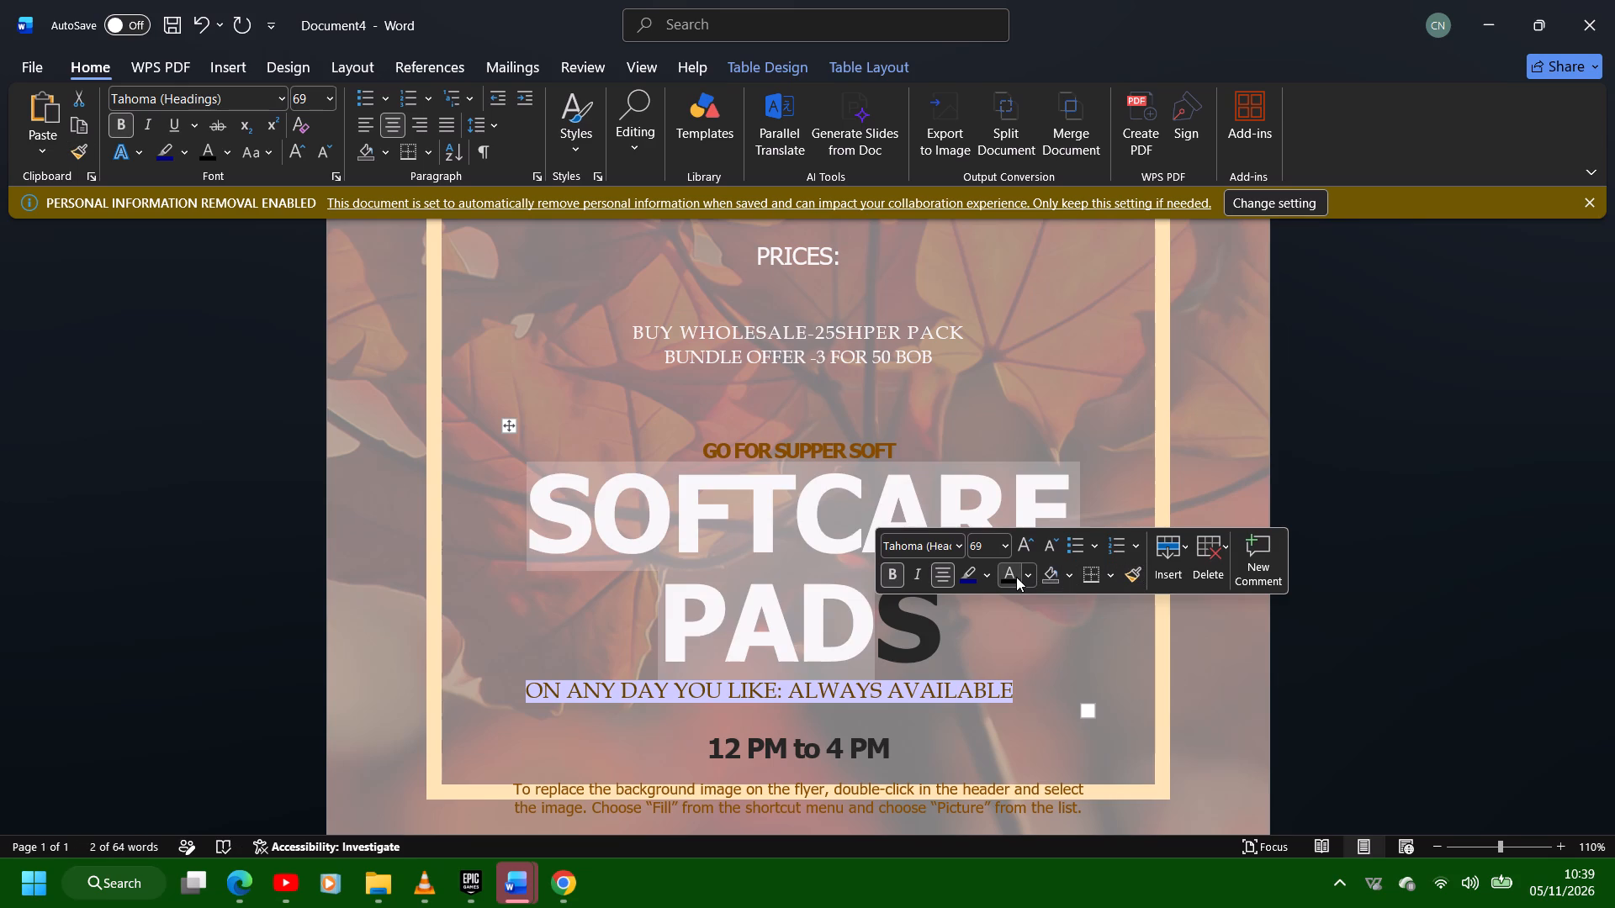
pyautogui.click(1016, 577)
pyautogui.click(1030, 578)
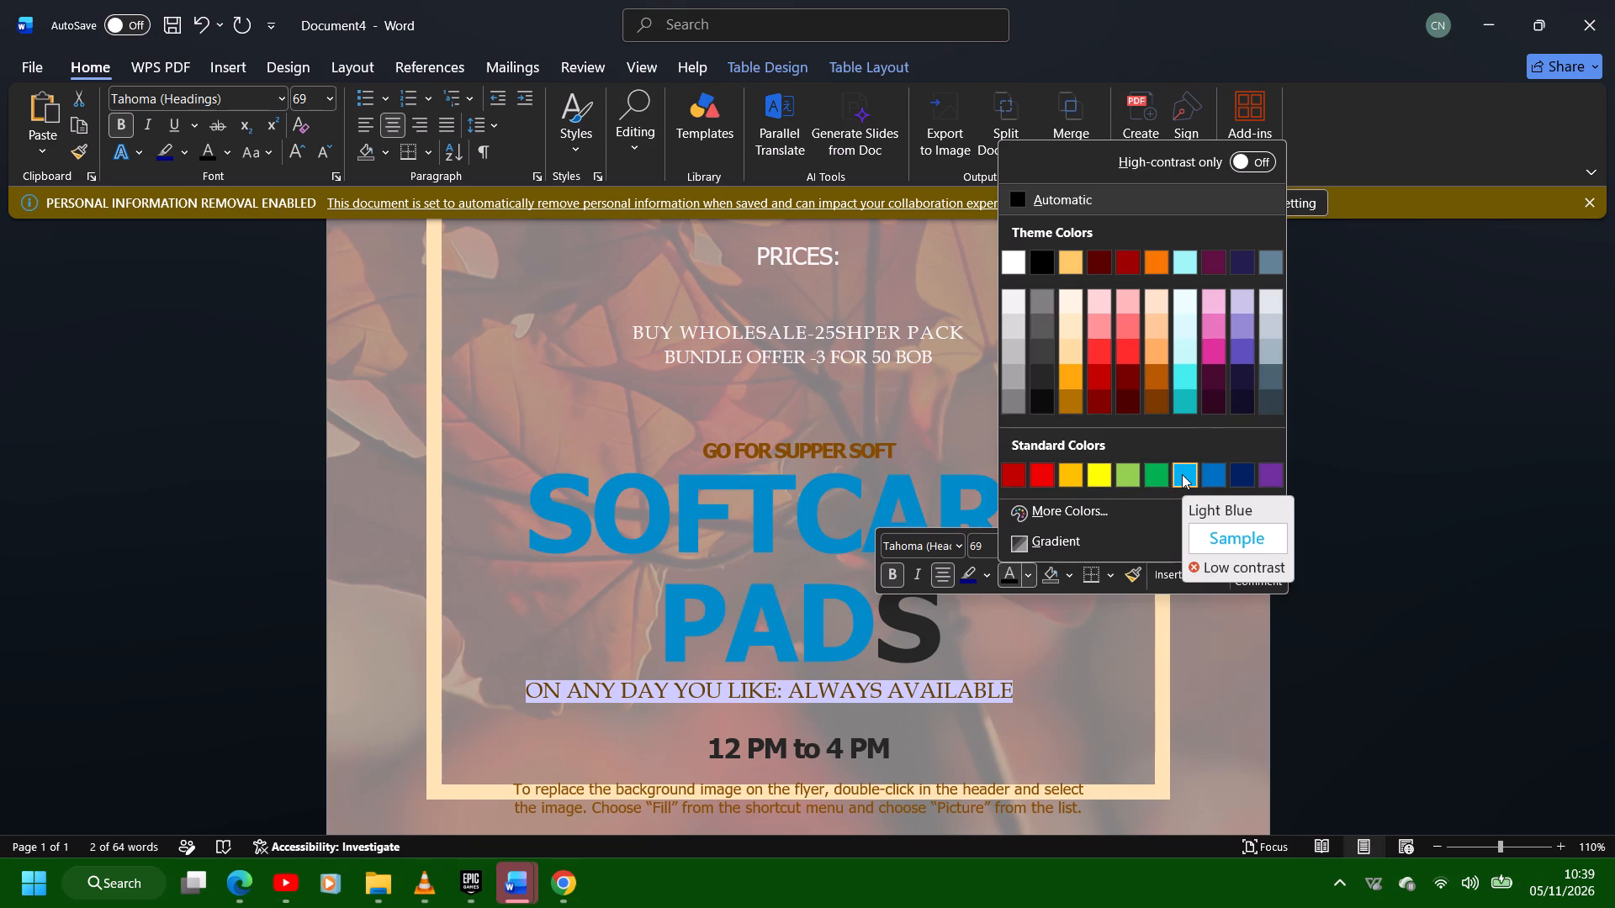
pyautogui.click(1150, 476)
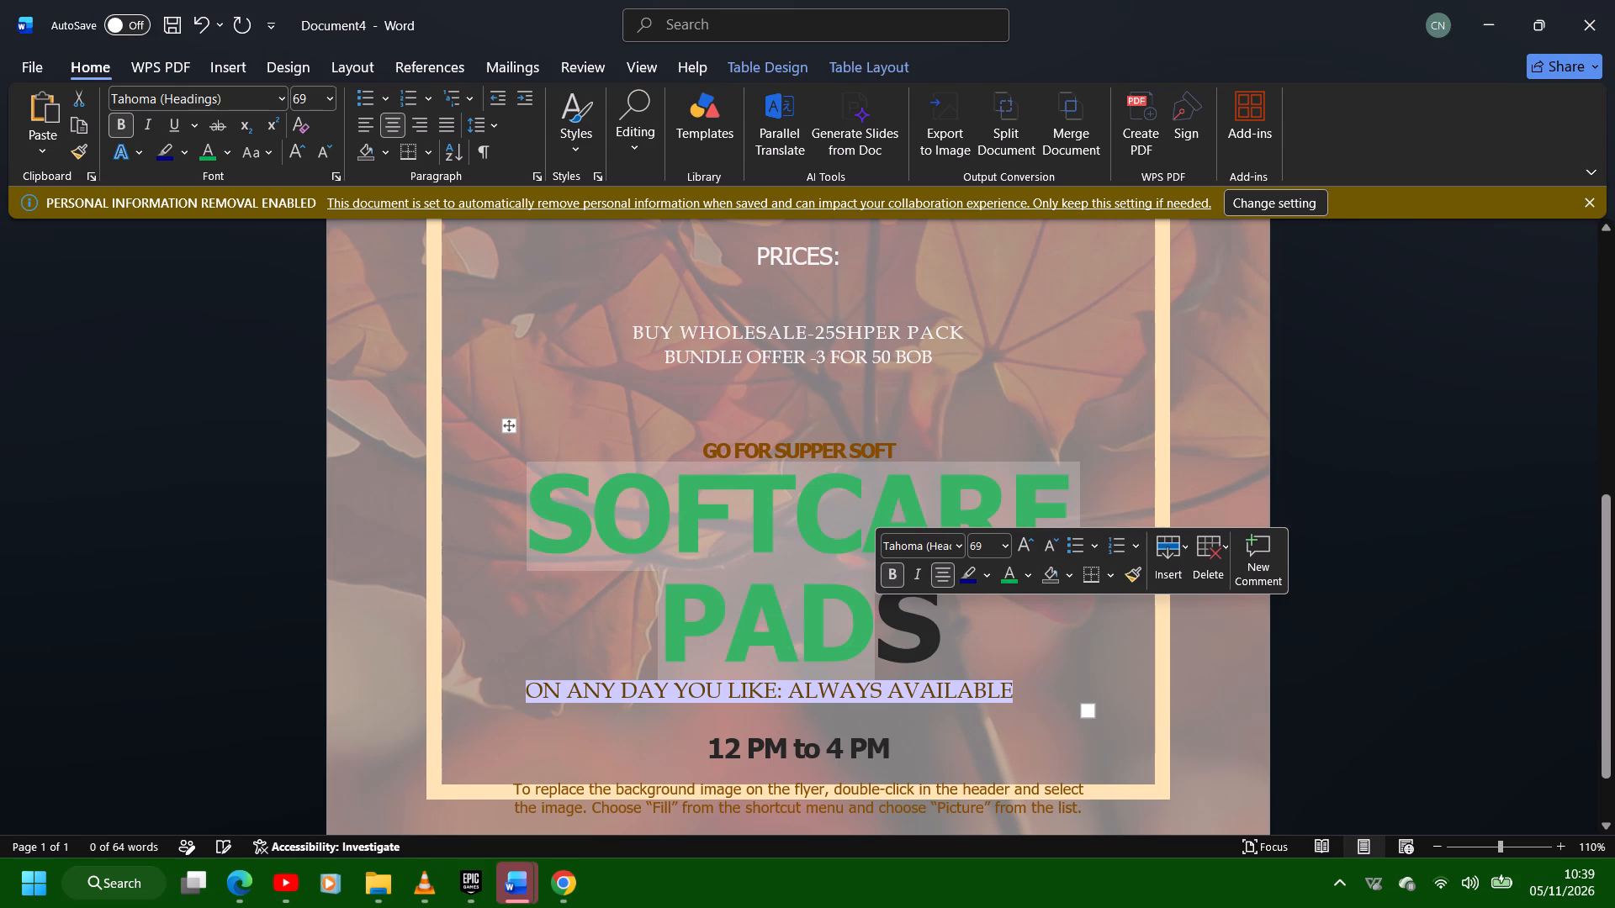
# Set the font colour of the "GO FOR SUPPER SOFT" line to the white theme colour.
pyautogui.moveTo(706, 447); pyautogui.dragTo(746, 425)
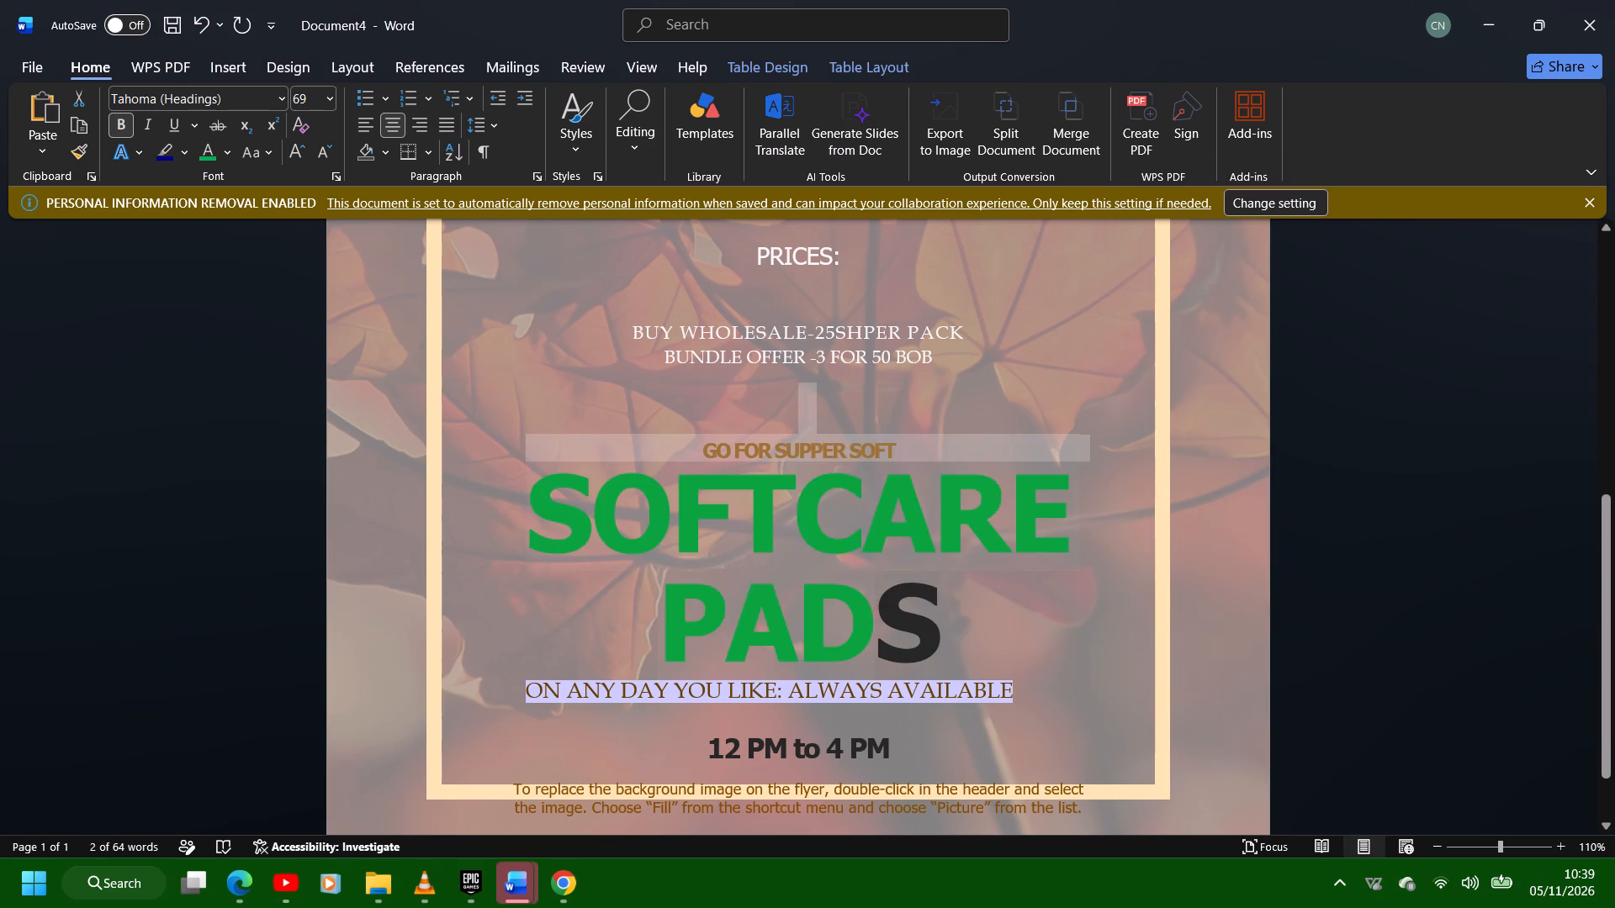
pyautogui.moveTo(746, 425); pyautogui.dragTo(886, 452)
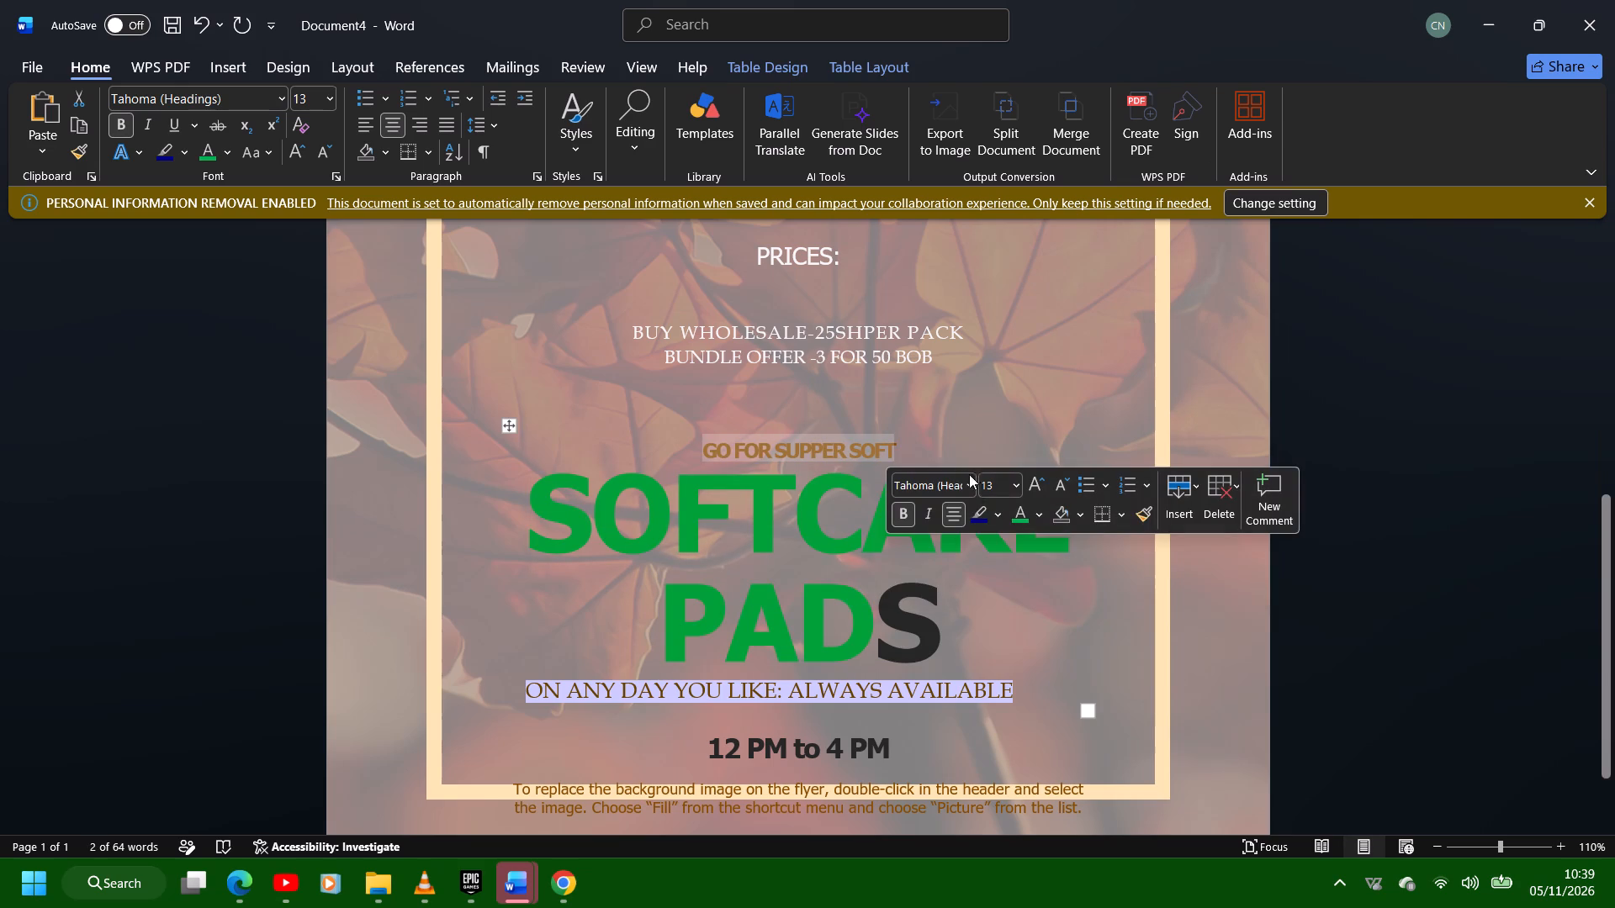
pyautogui.click(1035, 523)
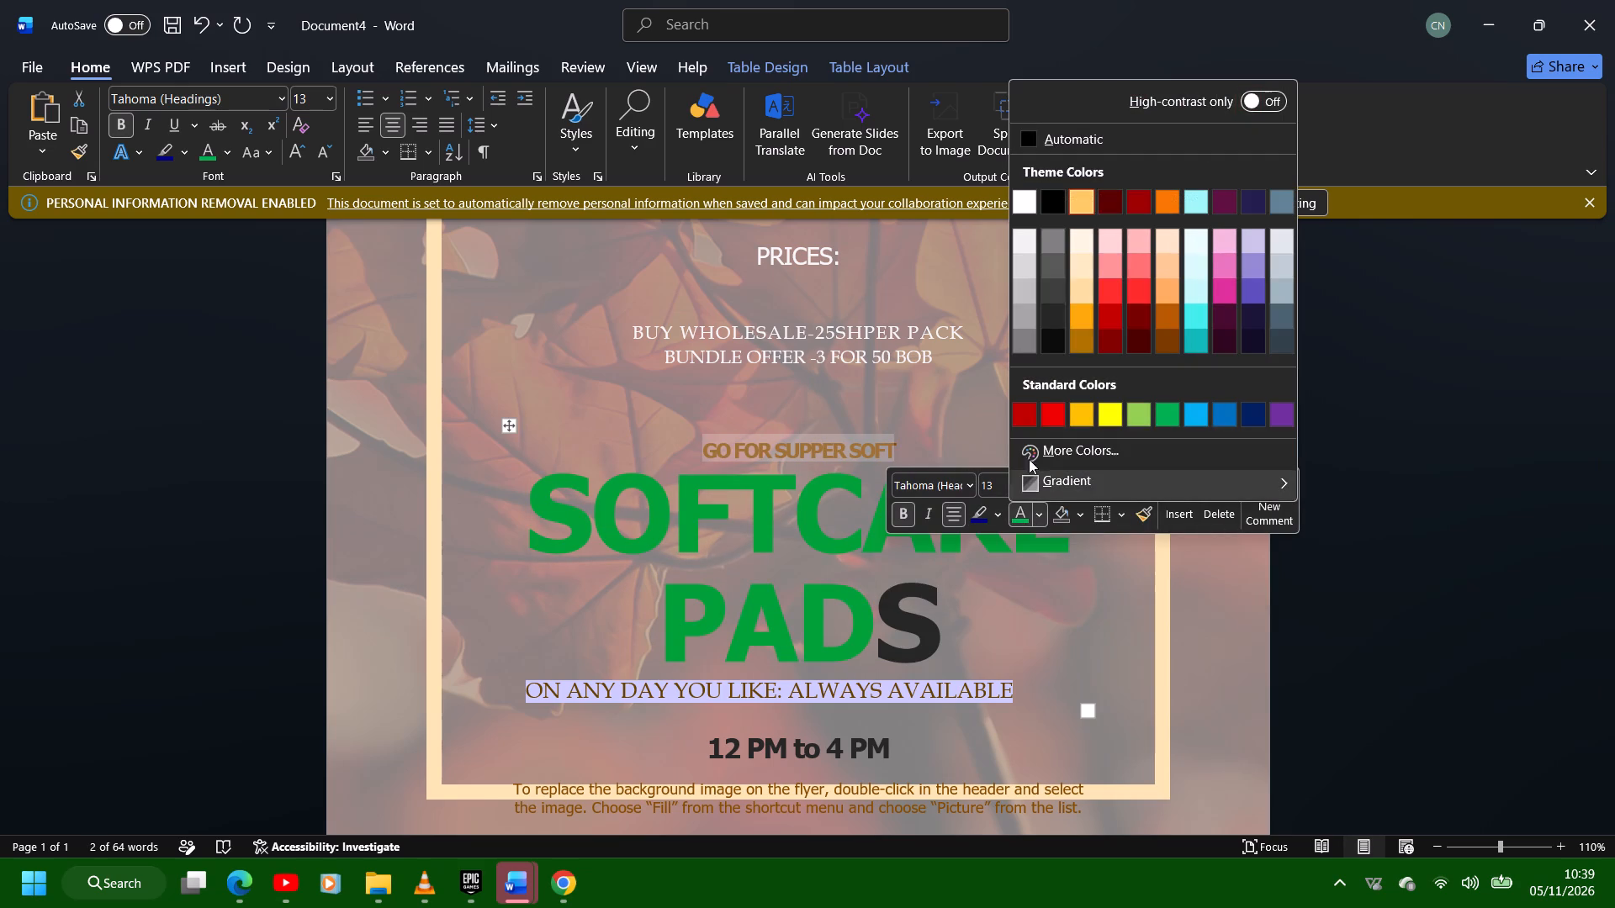
pyautogui.click(1023, 193)
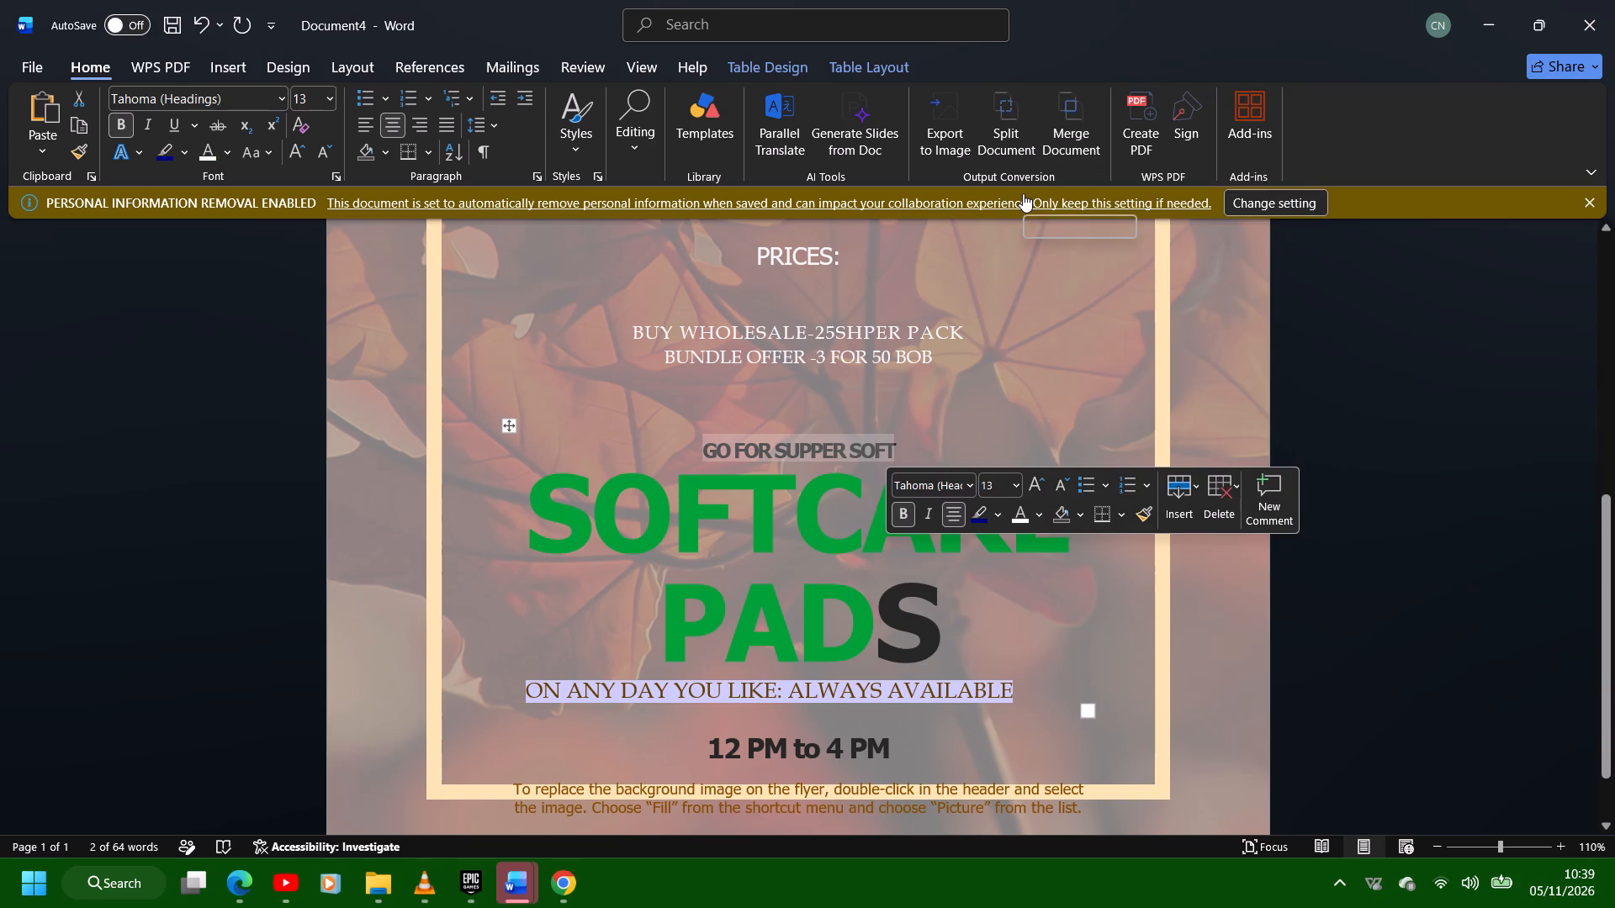
pyautogui.click(1402, 248)
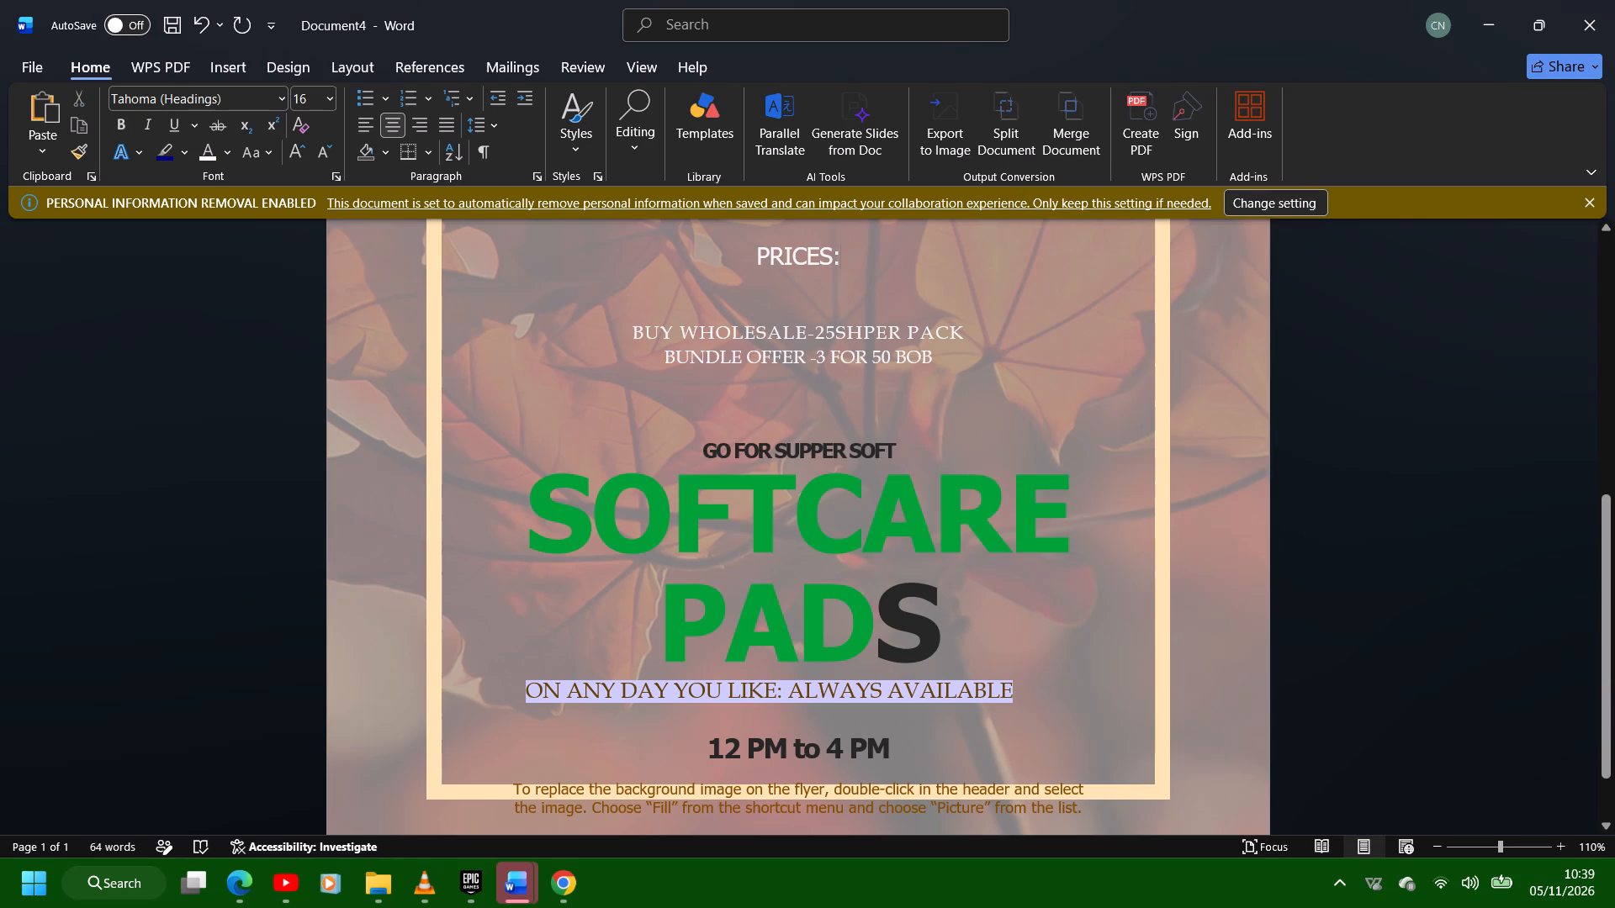
# Set the font colour of the whole "SOFTCARE PADS" heading, including the final "S", to the standard green.
pyautogui.moveTo(875, 594); pyautogui.dragTo(805, 576)
pyautogui.moveTo(805, 576); pyautogui.dragTo(843, 591)
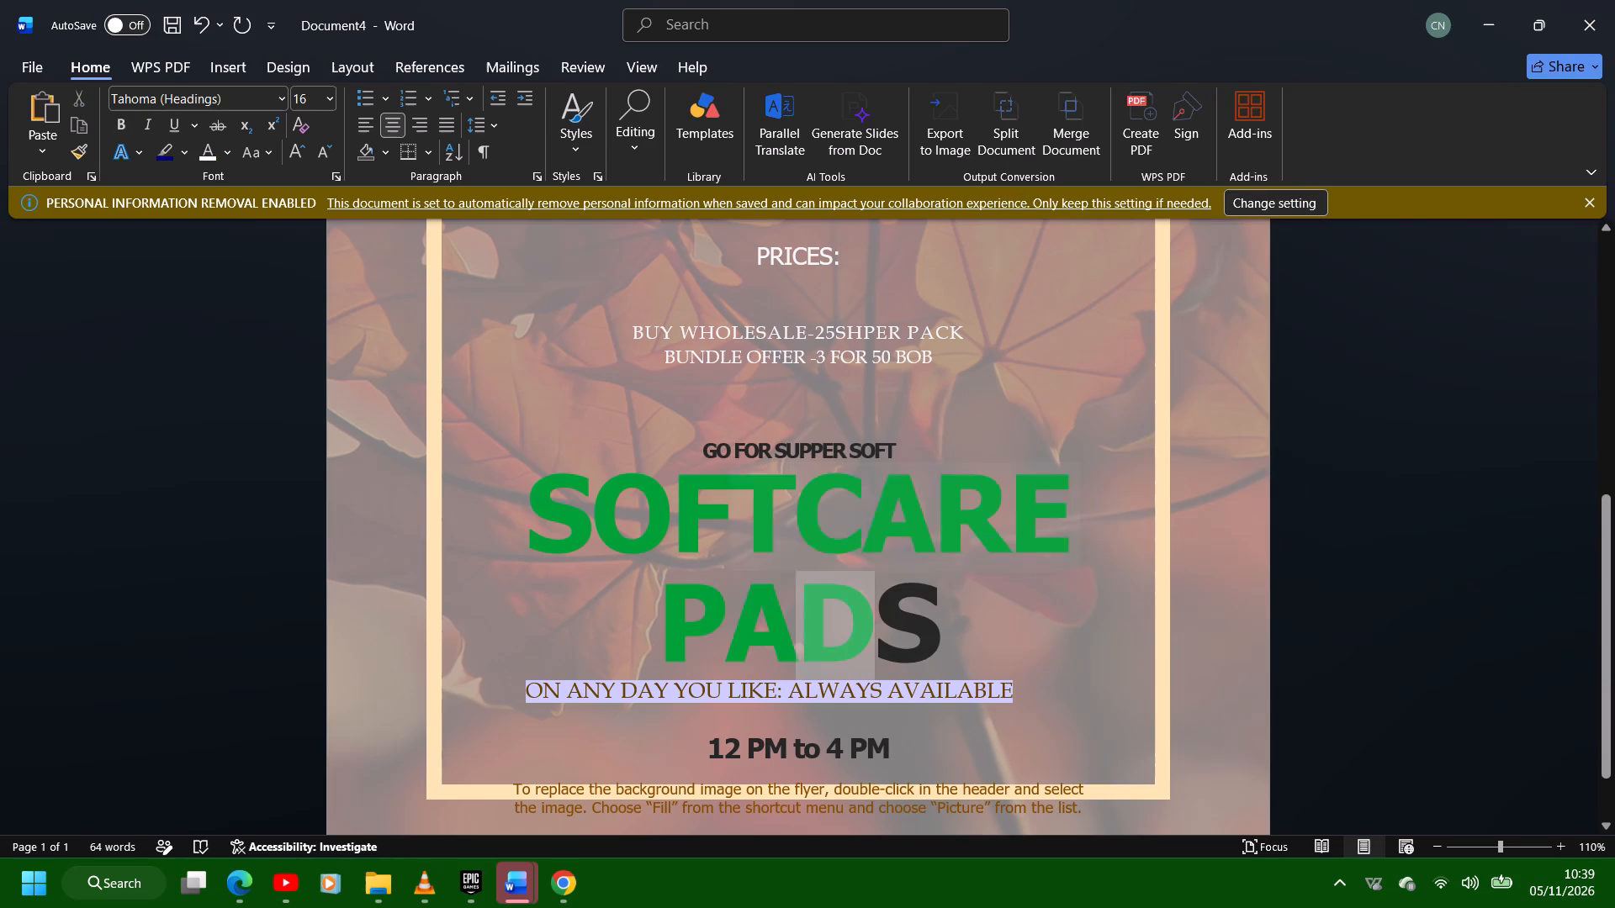
pyautogui.moveTo(843, 591); pyautogui.dragTo(363, 507)
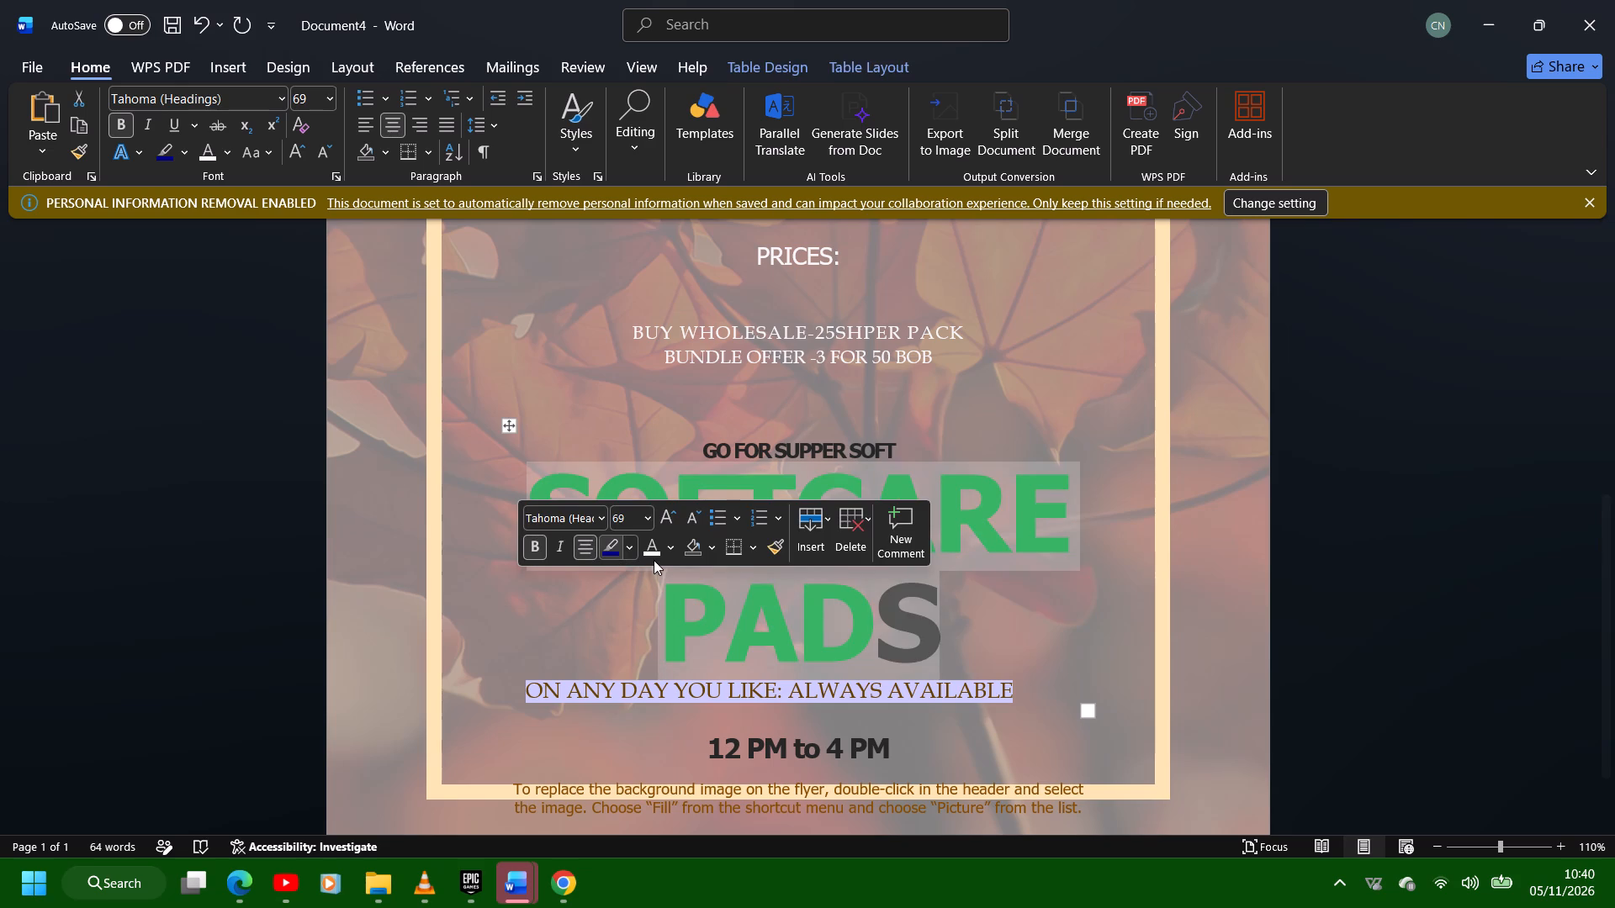
pyautogui.click(670, 558)
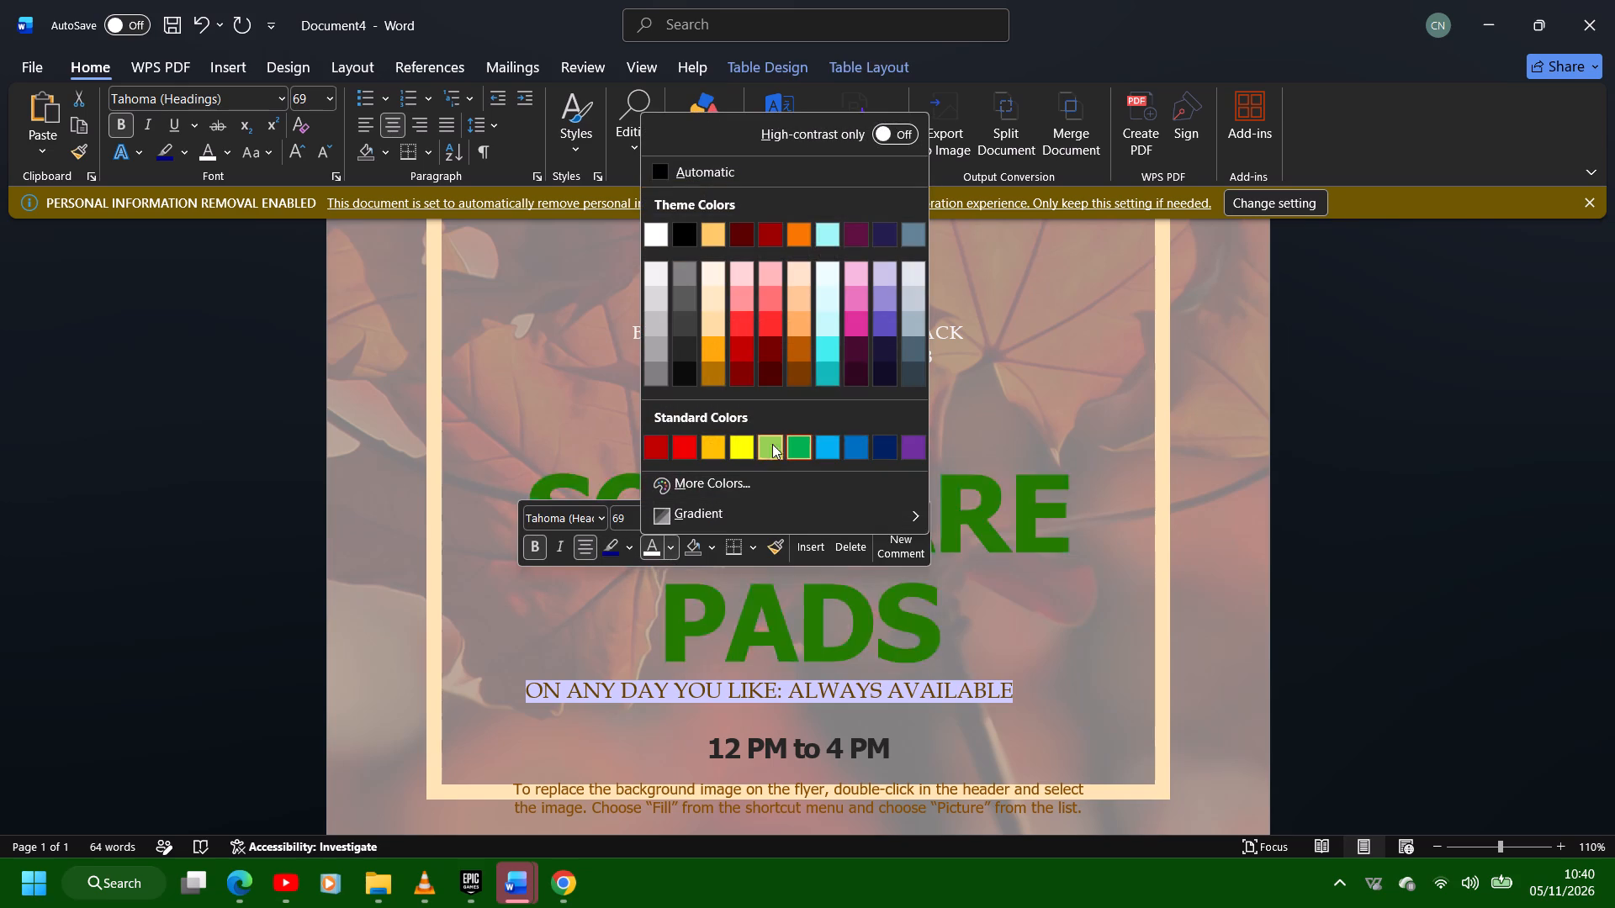
pyautogui.click(800, 439)
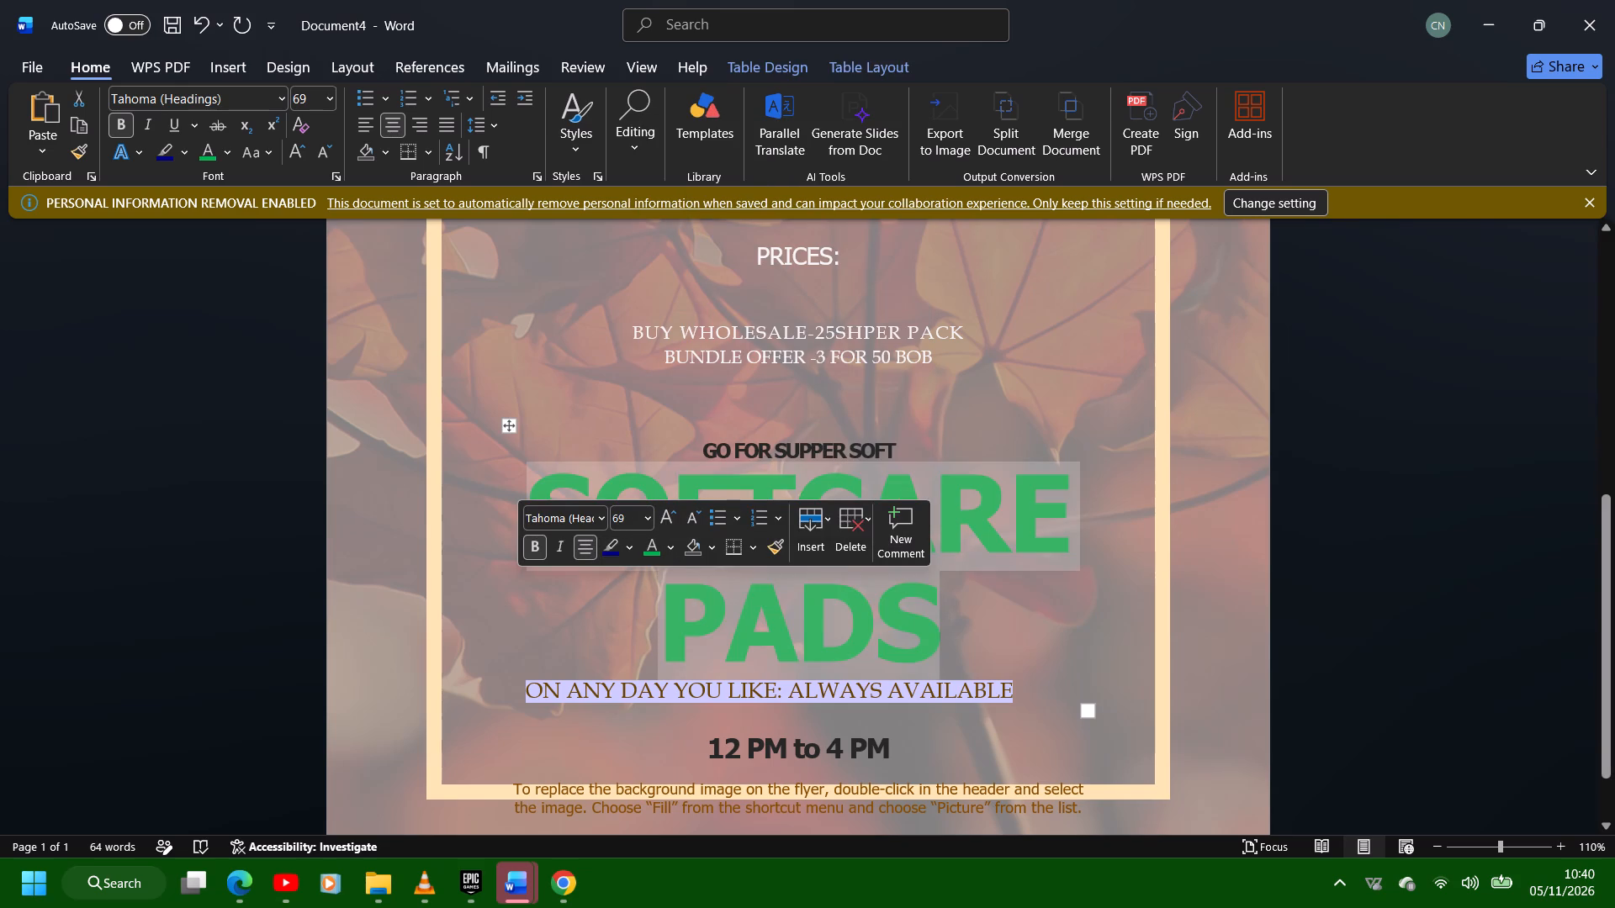
pyautogui.click(1383, 360)
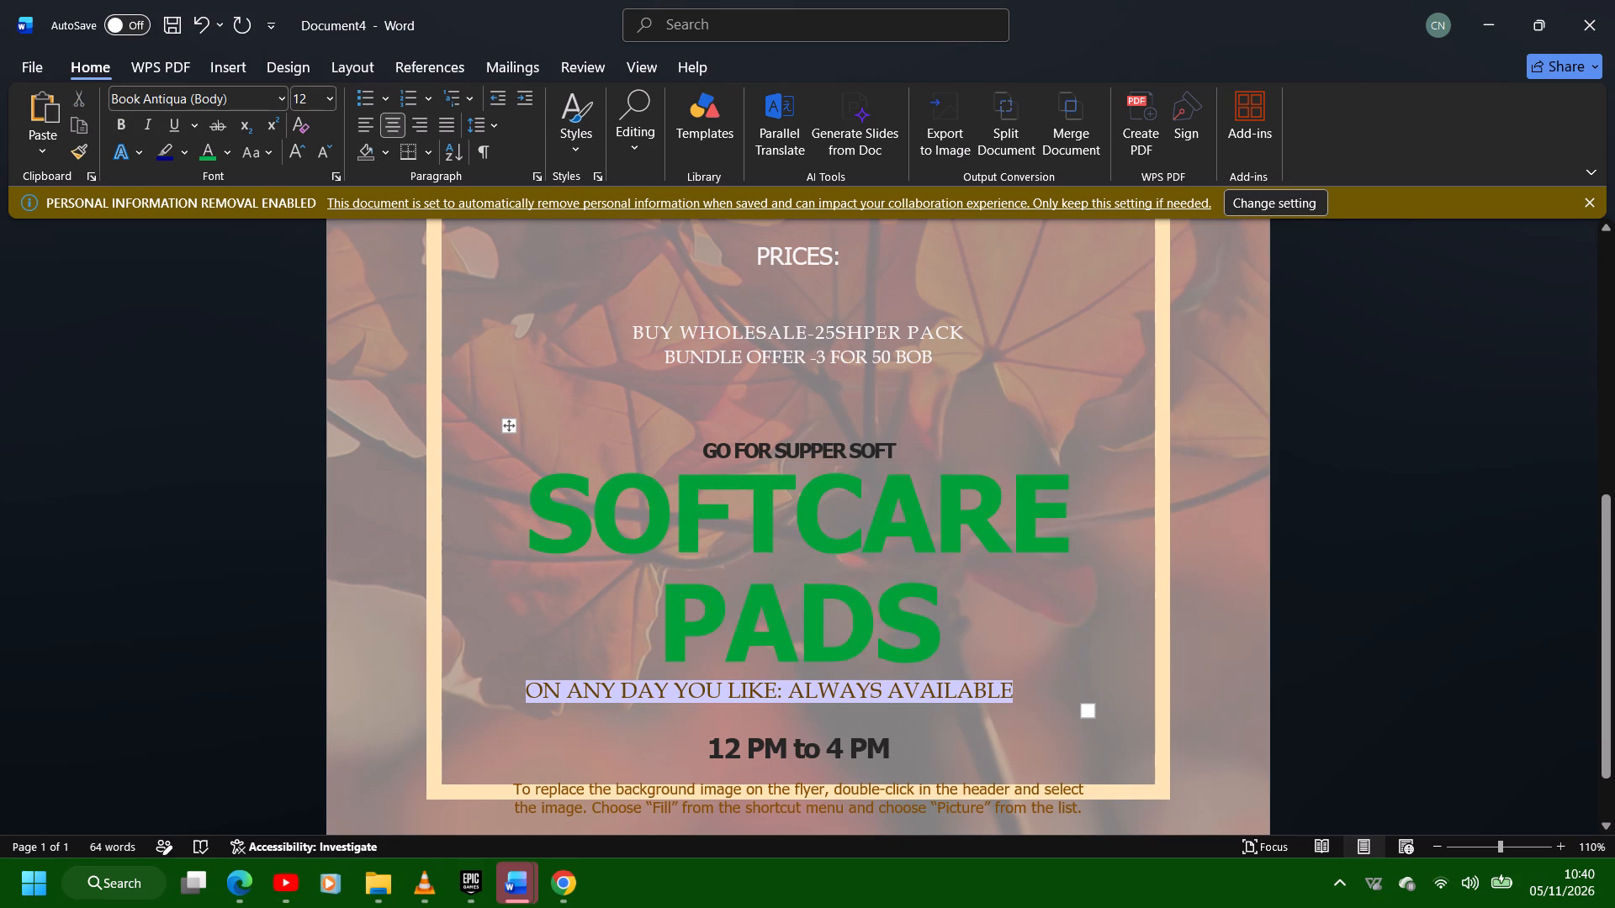
# Review the flyer's layout and text colours down to the page bottom and back up to the "WASICHANA NA KINA MAMA" heading.
pyautogui.scroll(-1, 933, 433)
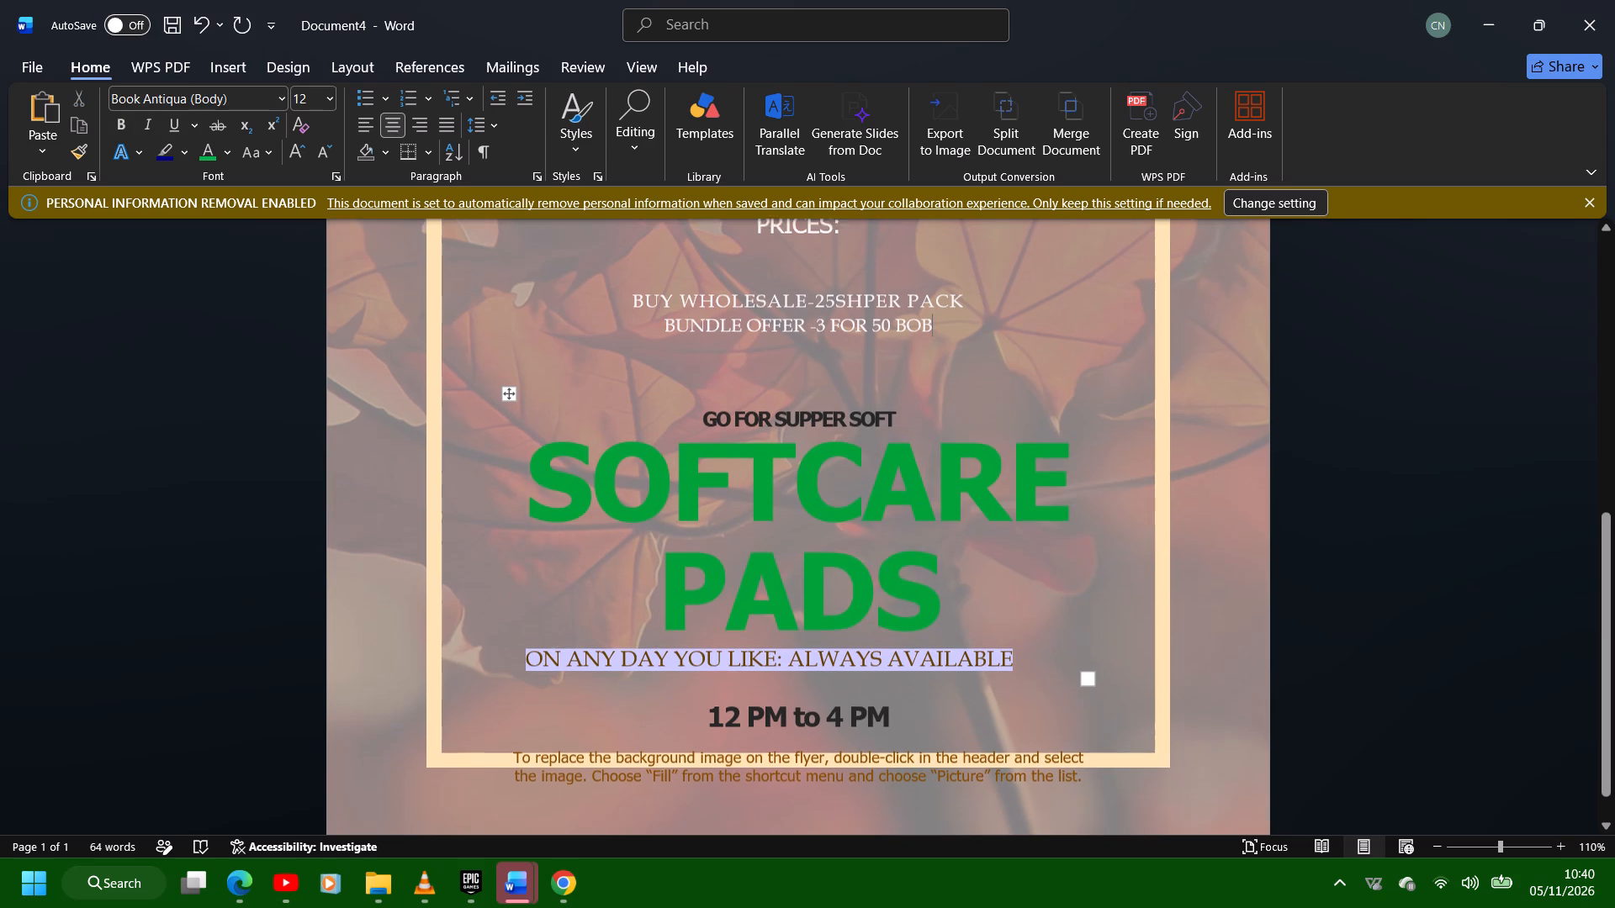
pyautogui.scroll(-3, 933, 433)
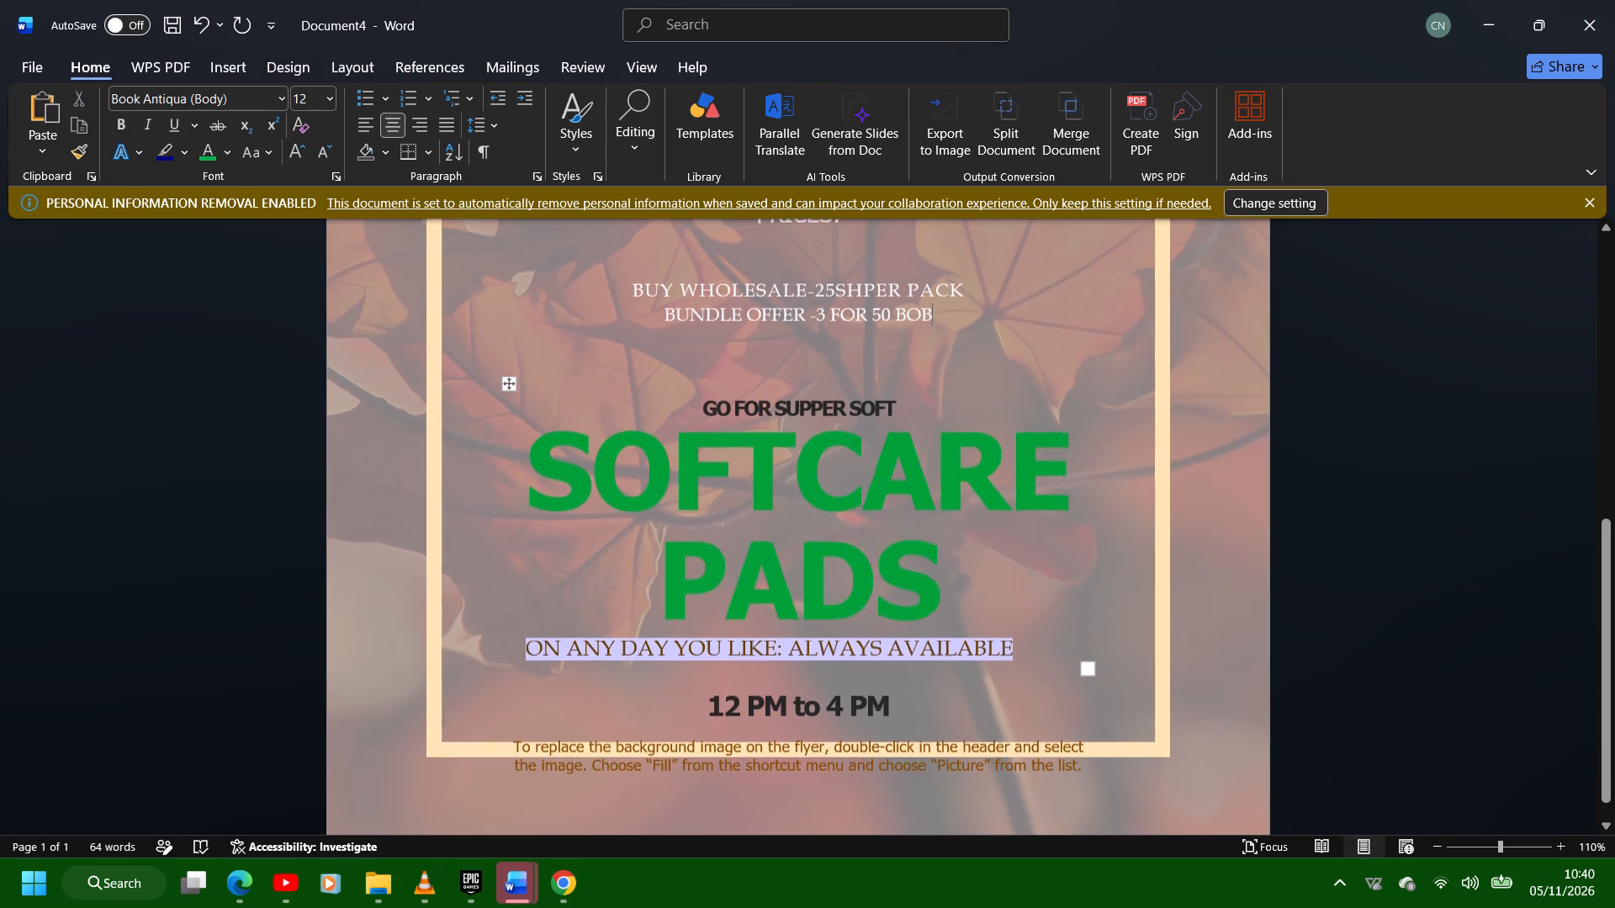
pyautogui.scroll(-1, 933, 433)
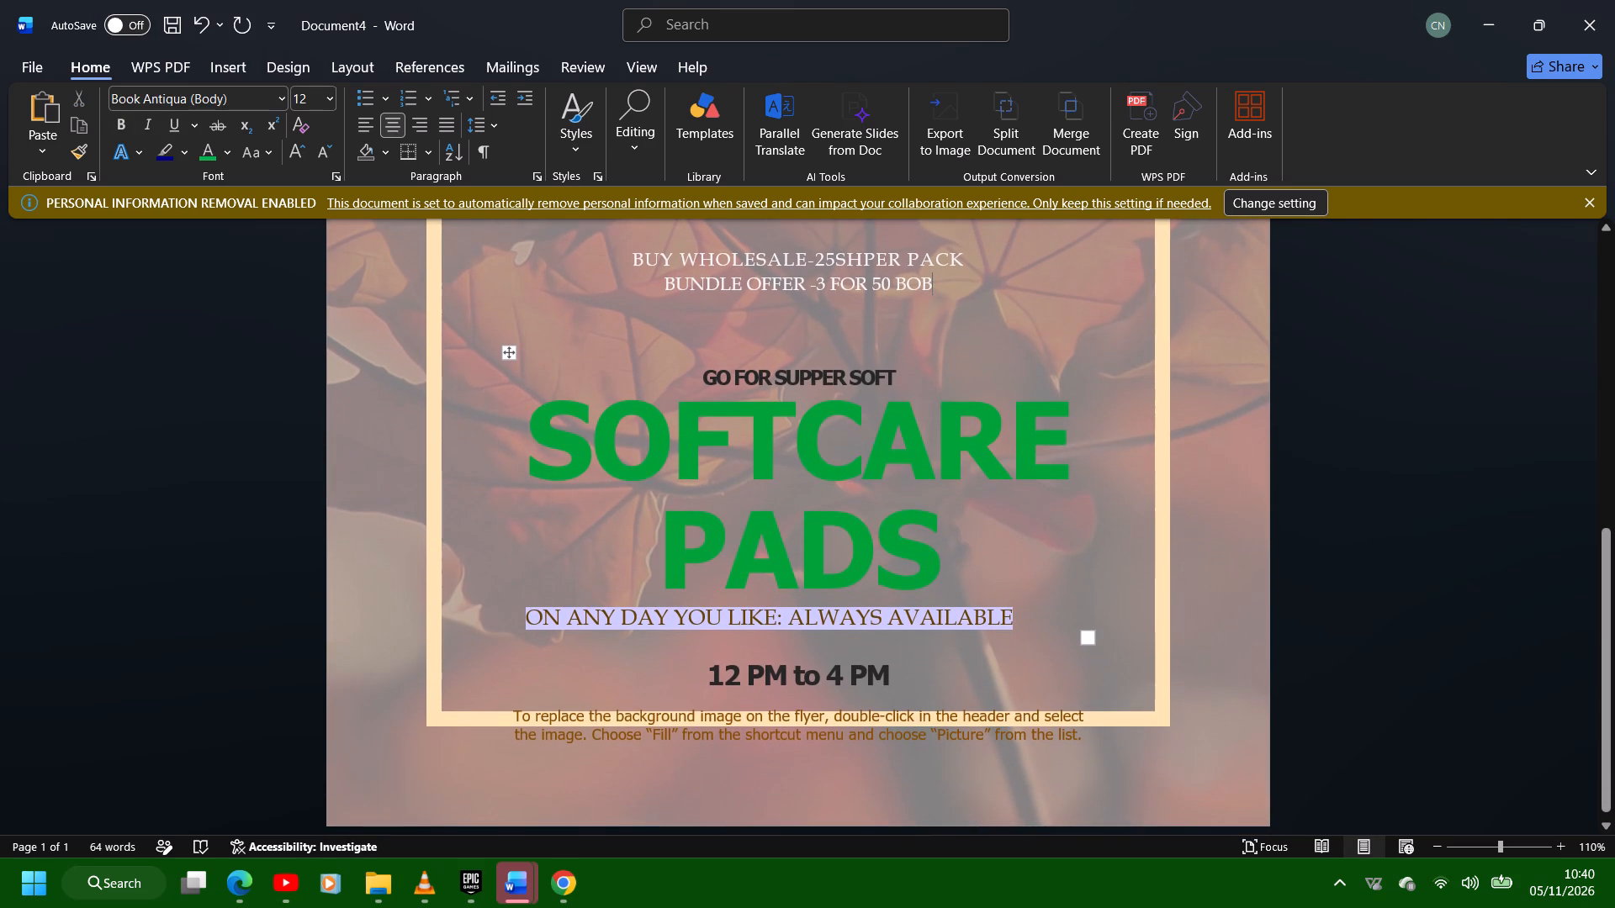
pyautogui.scroll(-1, 933, 433)
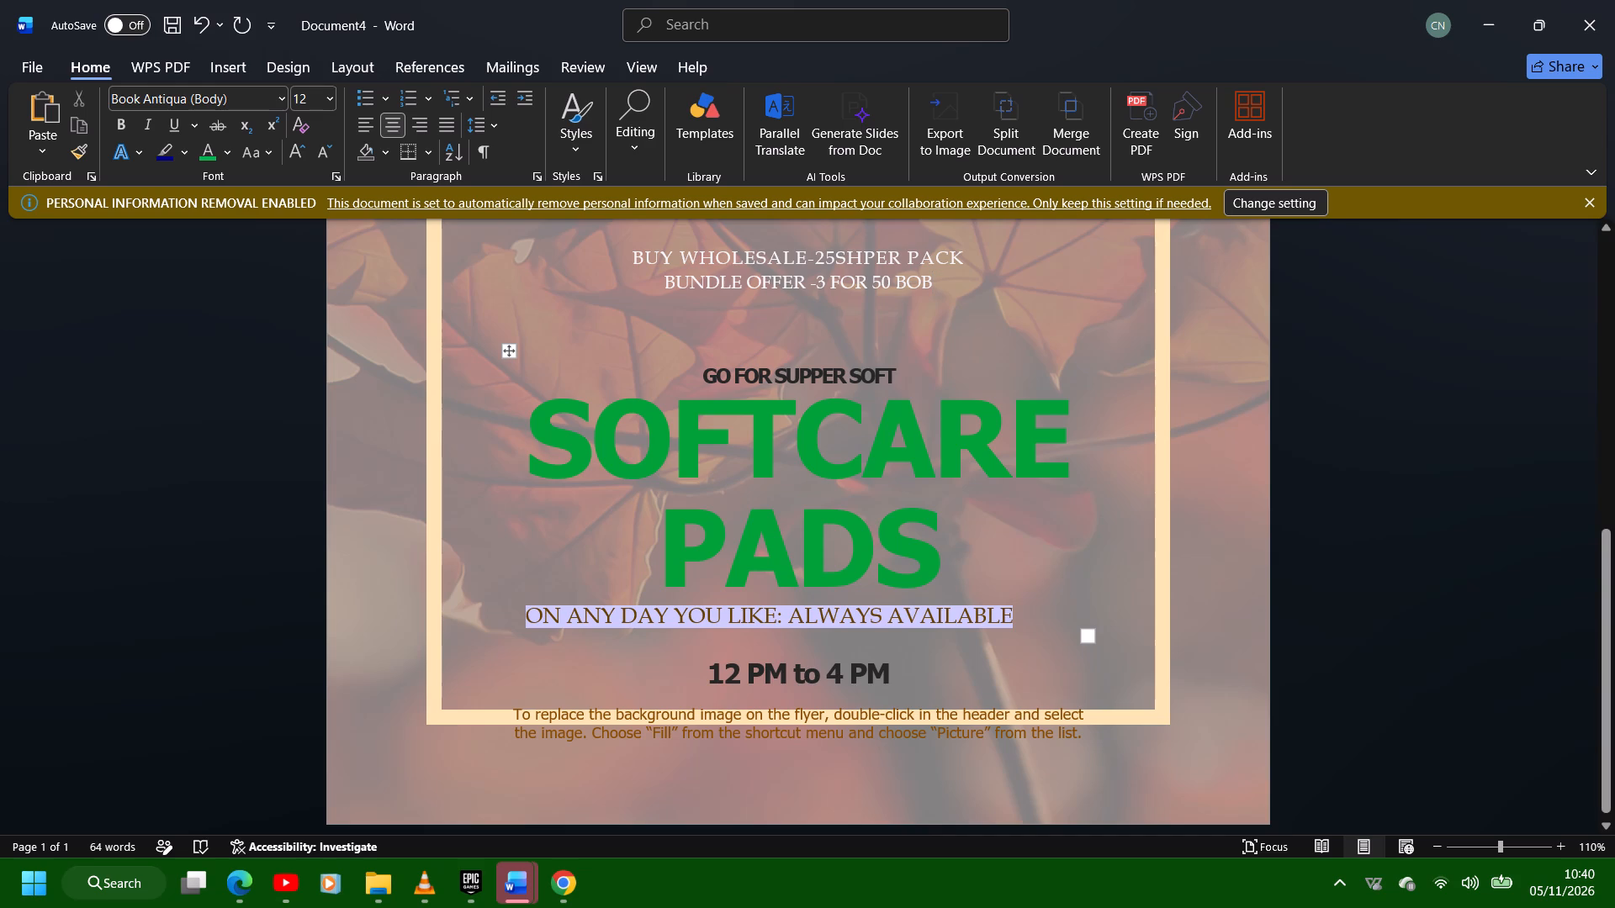
pyautogui.scroll(4, 691, 276)
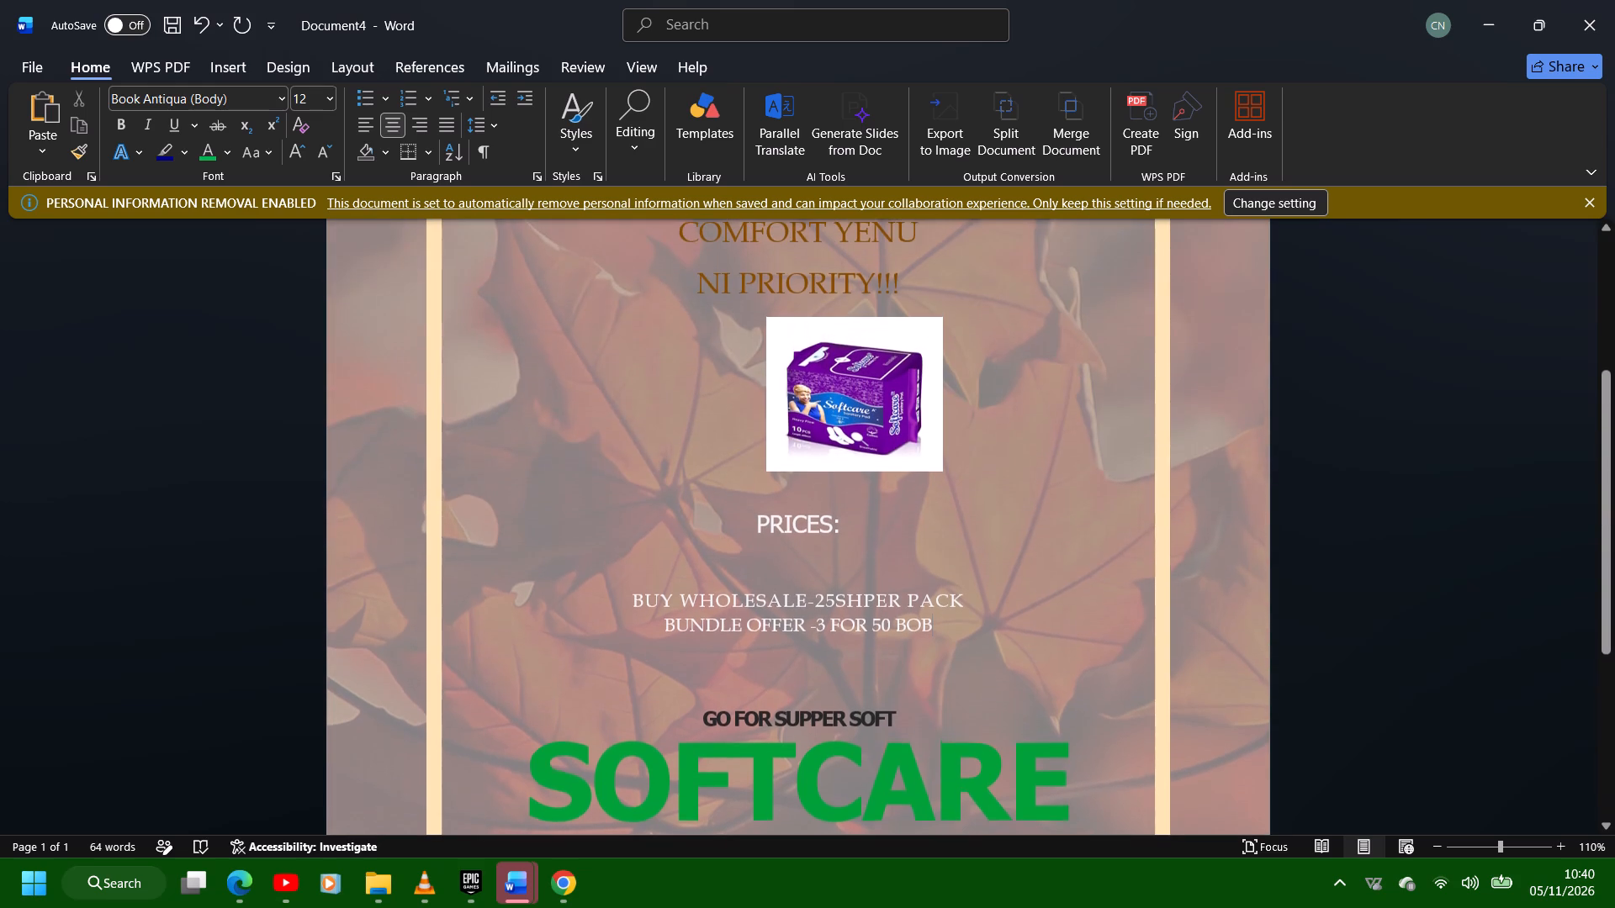
pyautogui.scroll(2, 691, 276)
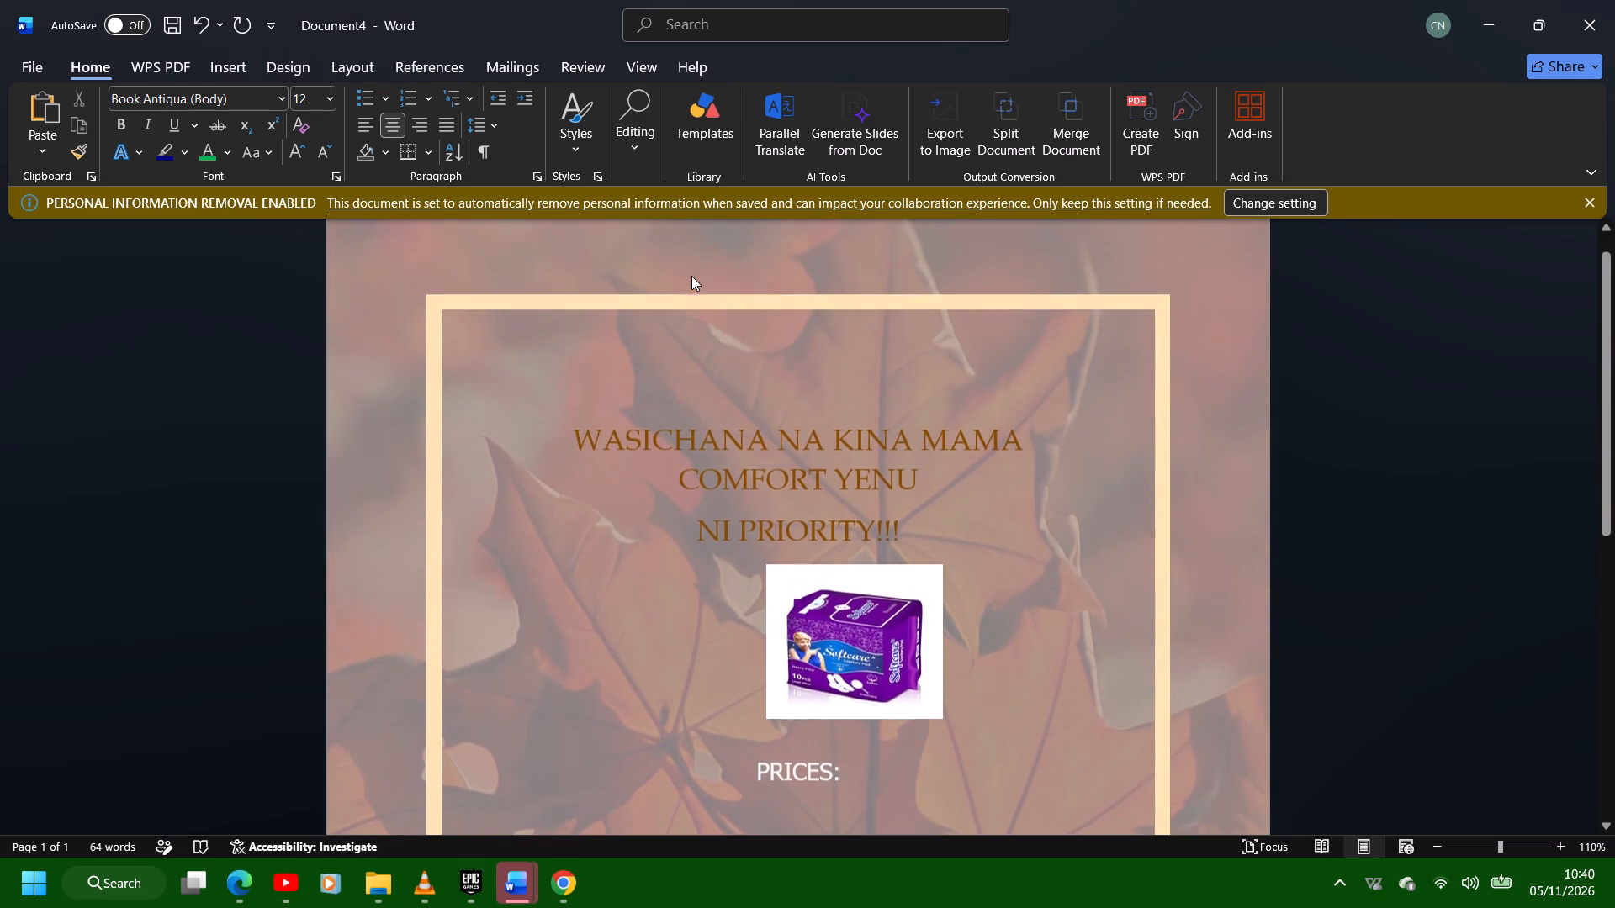
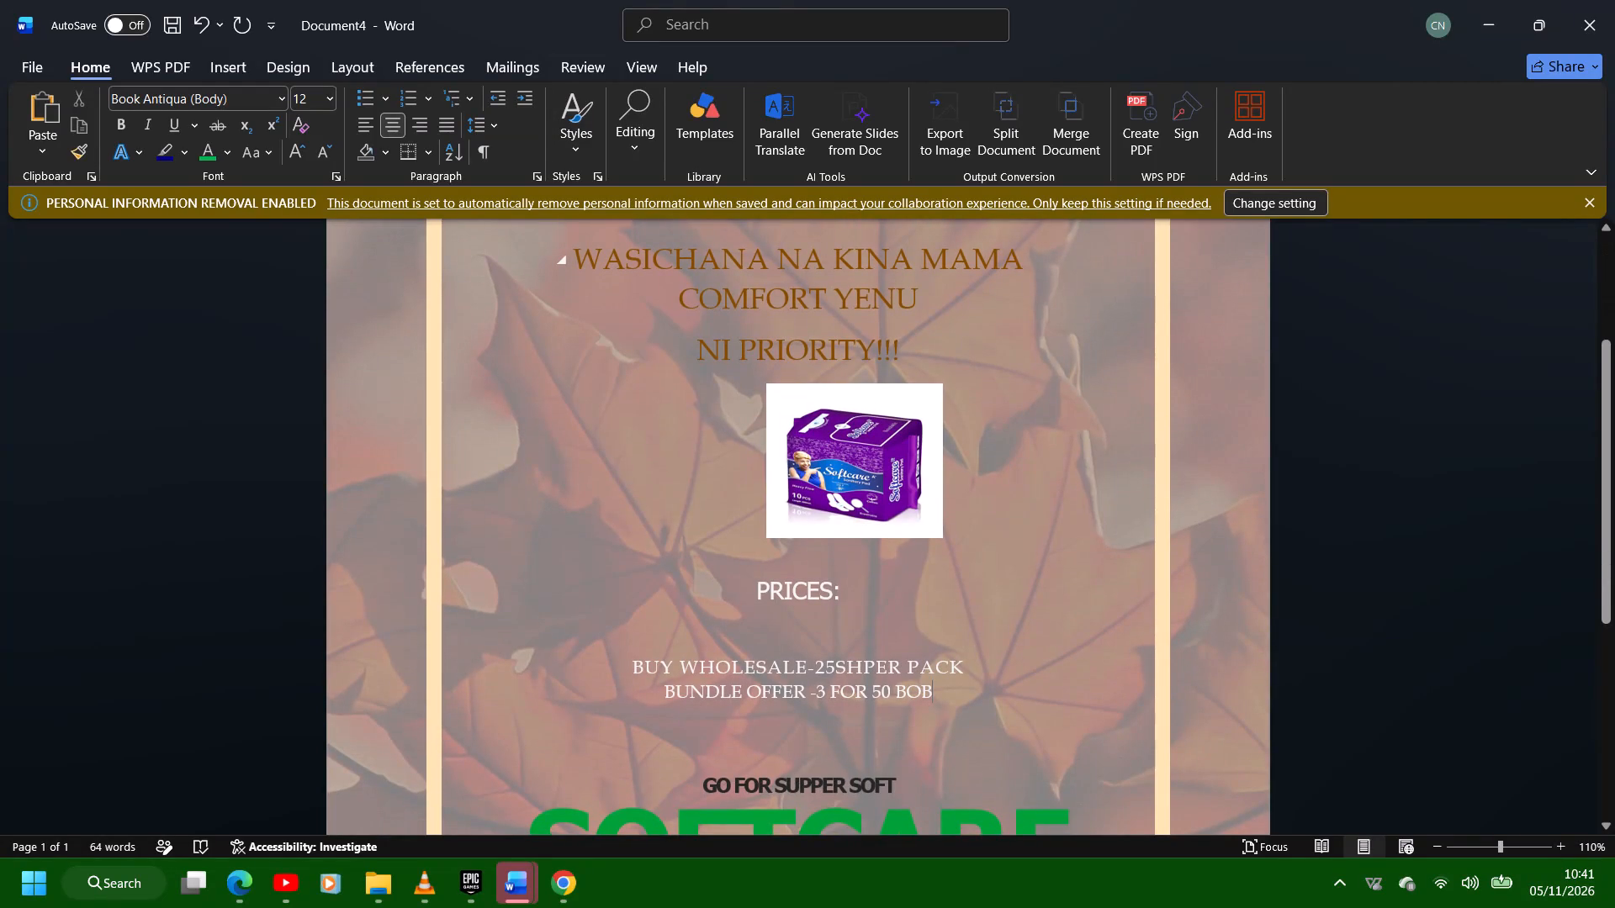
# Review the flyer's layout and text colours from the "WASICHANA NA KINA MAMA" heading down to the page bottom.
pyautogui.scroll(-1, 691, 276)
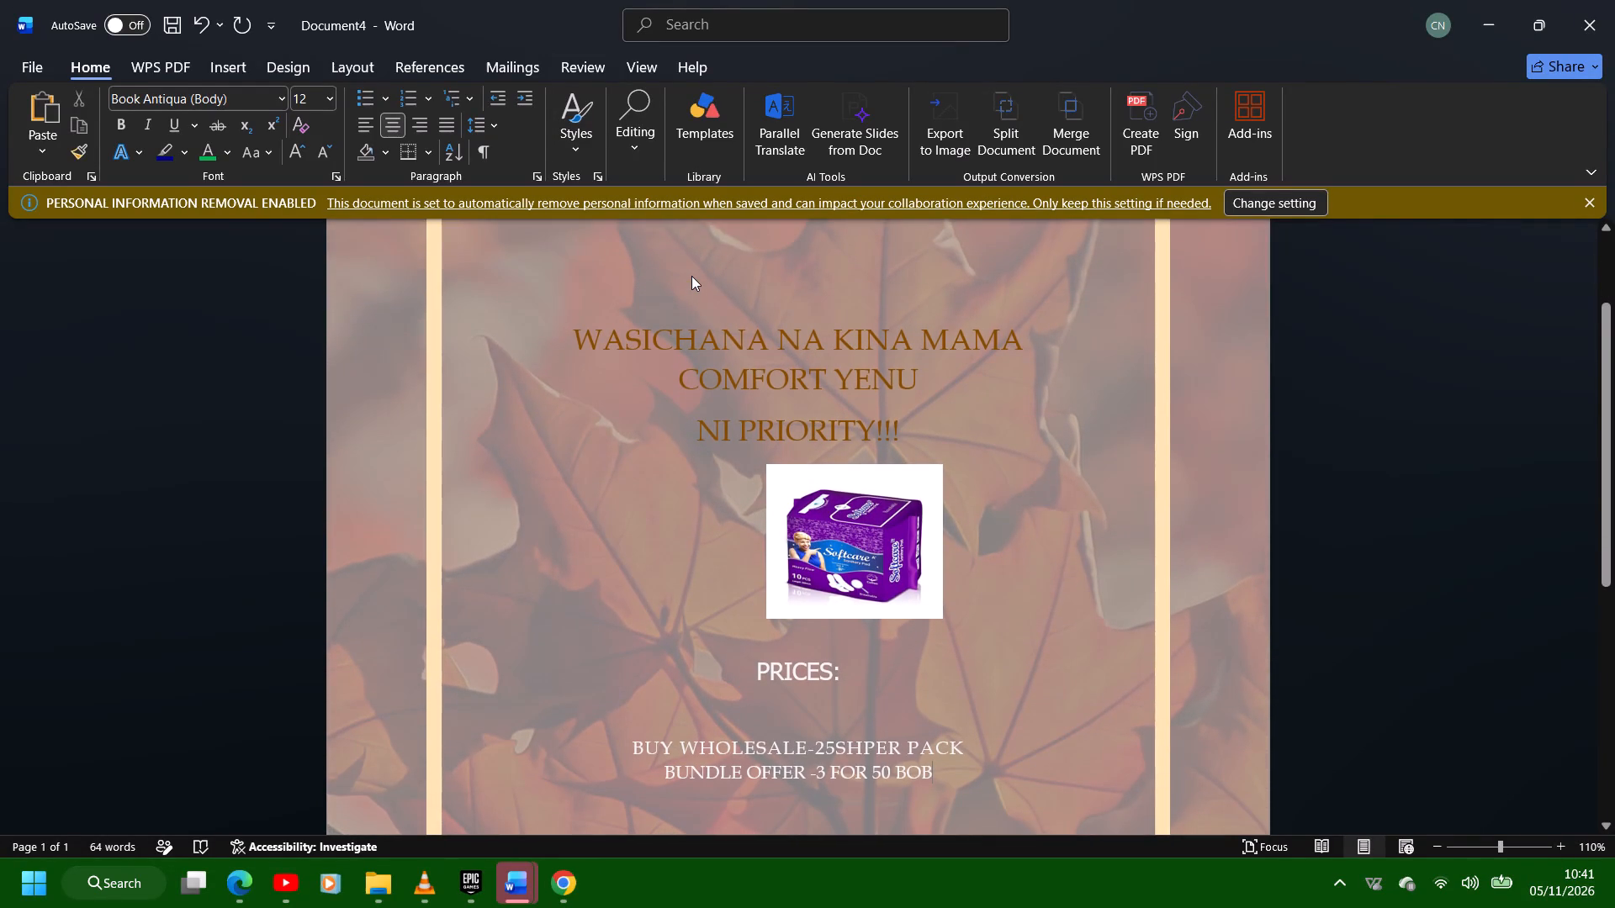
pyautogui.hscroll(1, 691, 276)
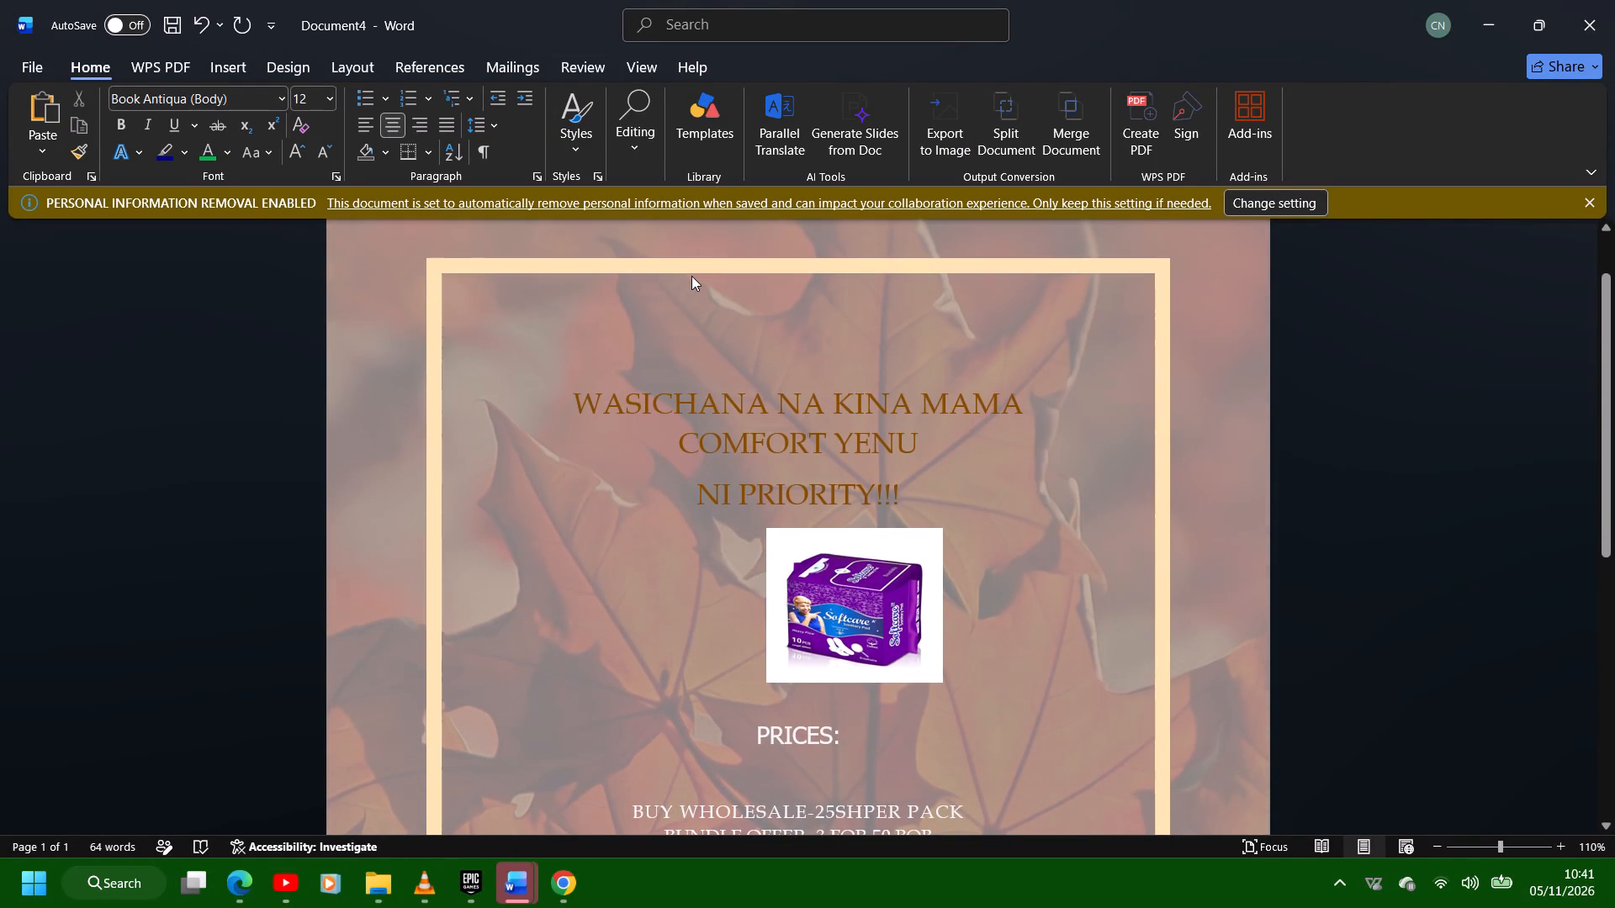
pyautogui.scroll(-2, 691, 276)
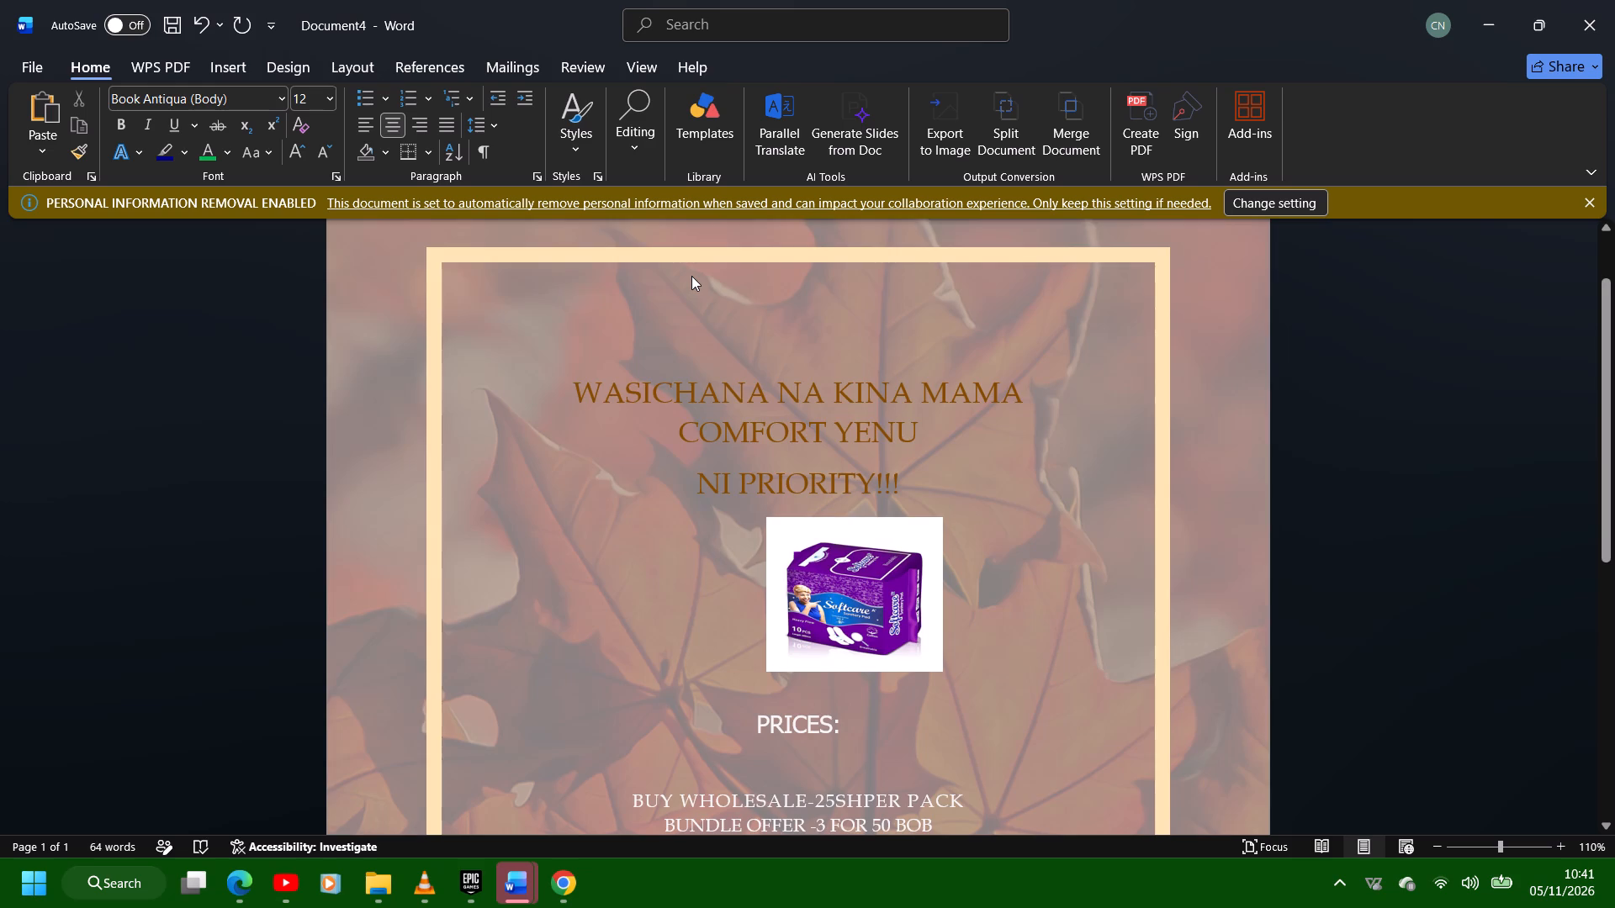
pyautogui.scroll(-2, 691, 276)
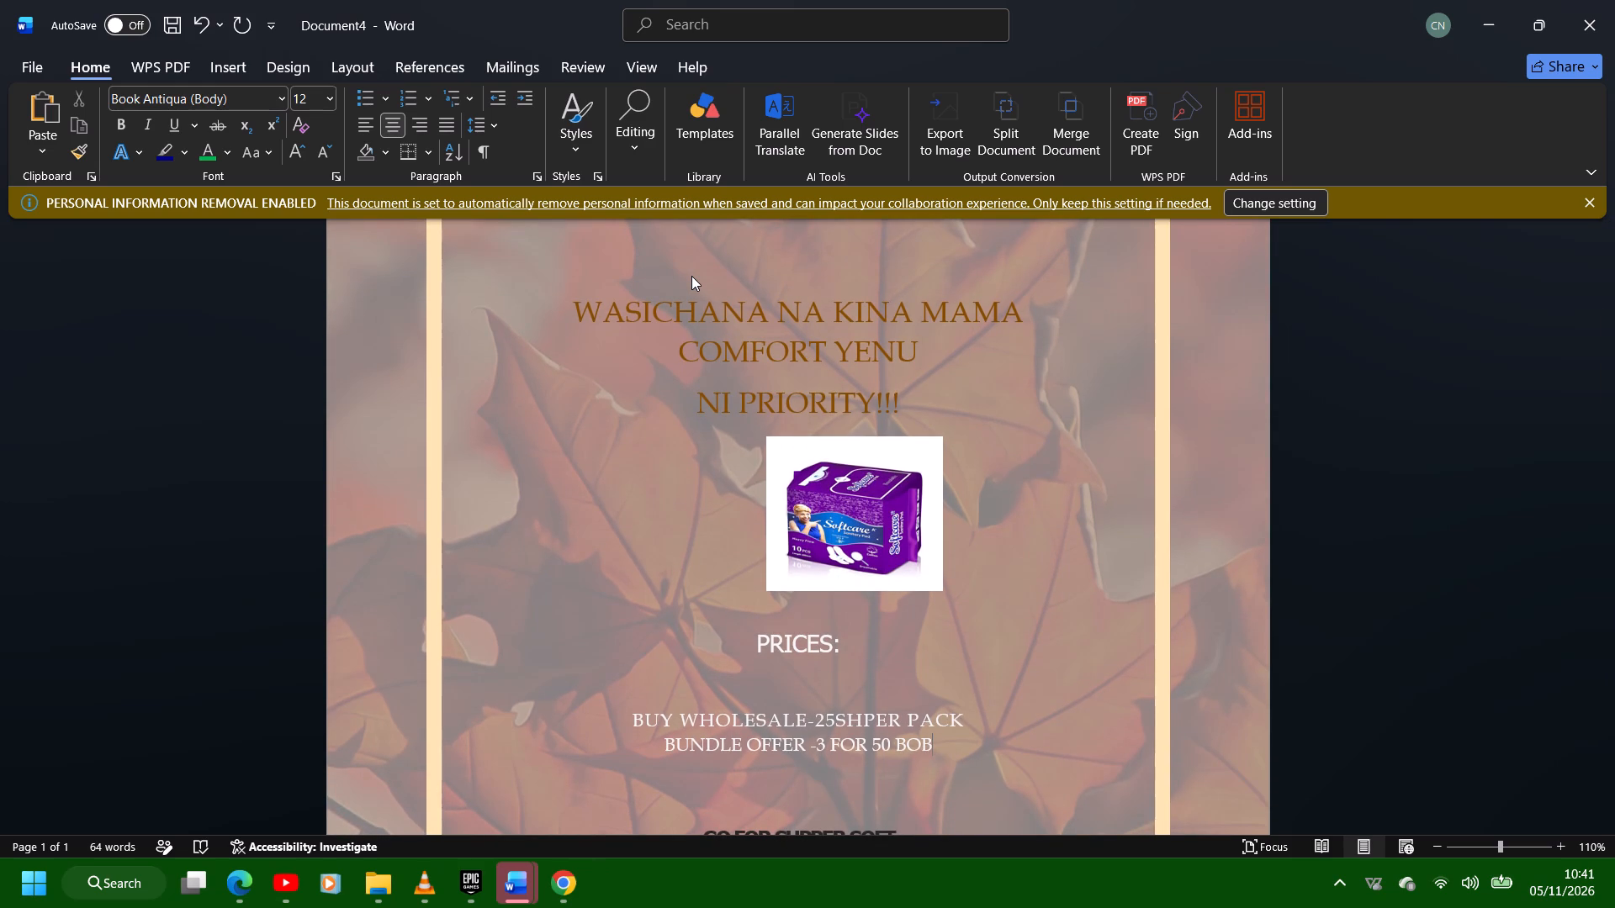
pyautogui.scroll(-1, 691, 276)
pyautogui.scroll(1, 691, 276)
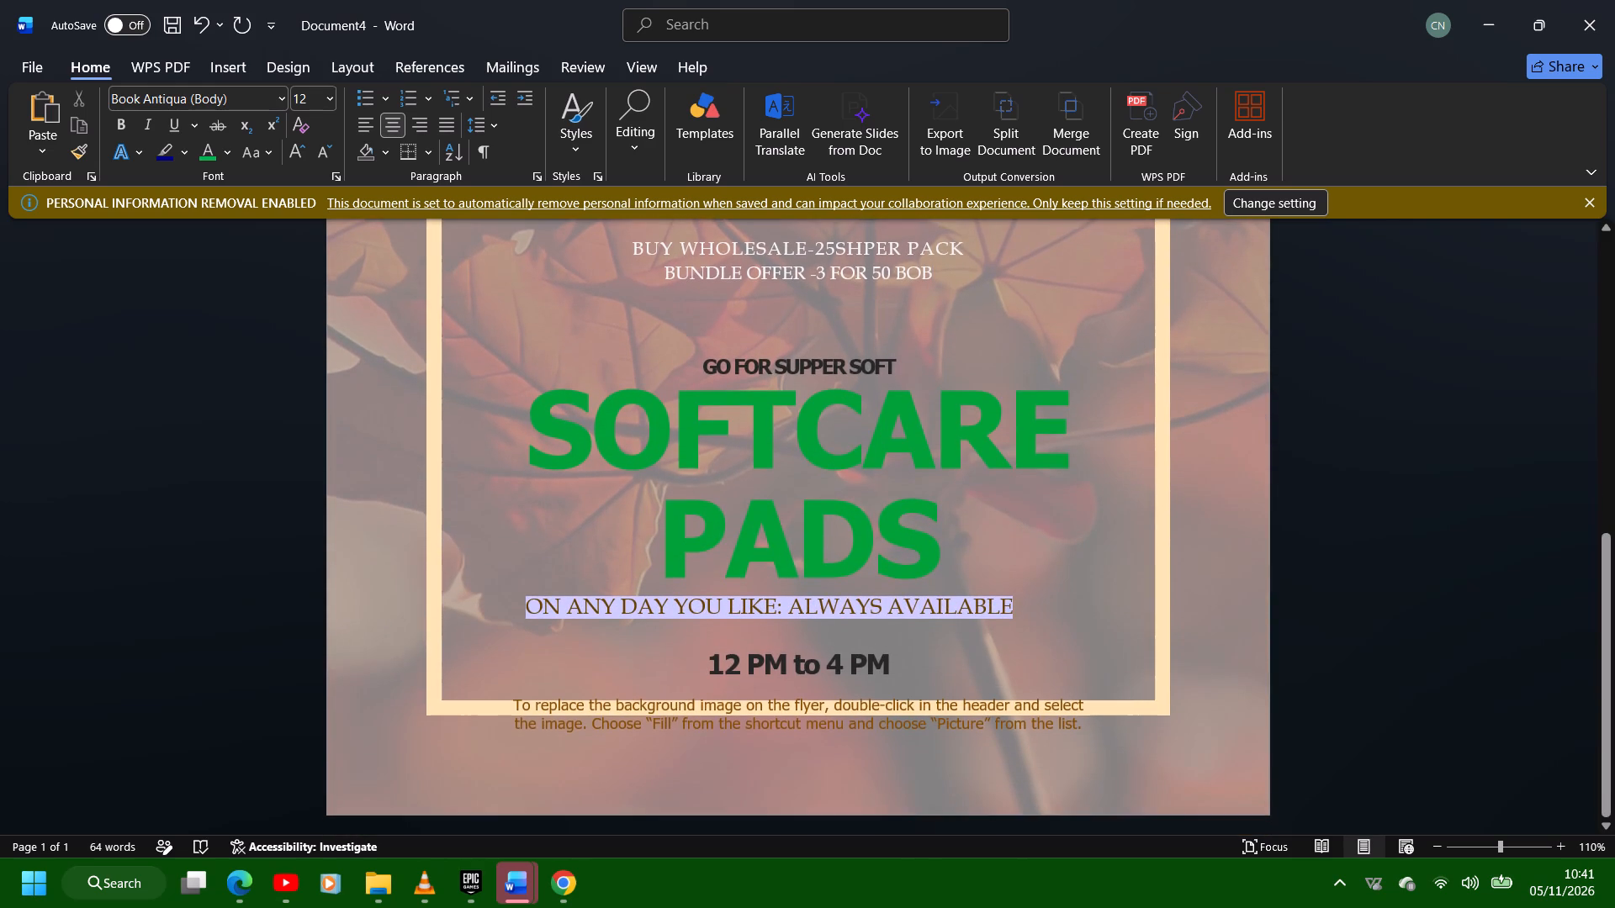
pyautogui.scroll(2, 691, 276)
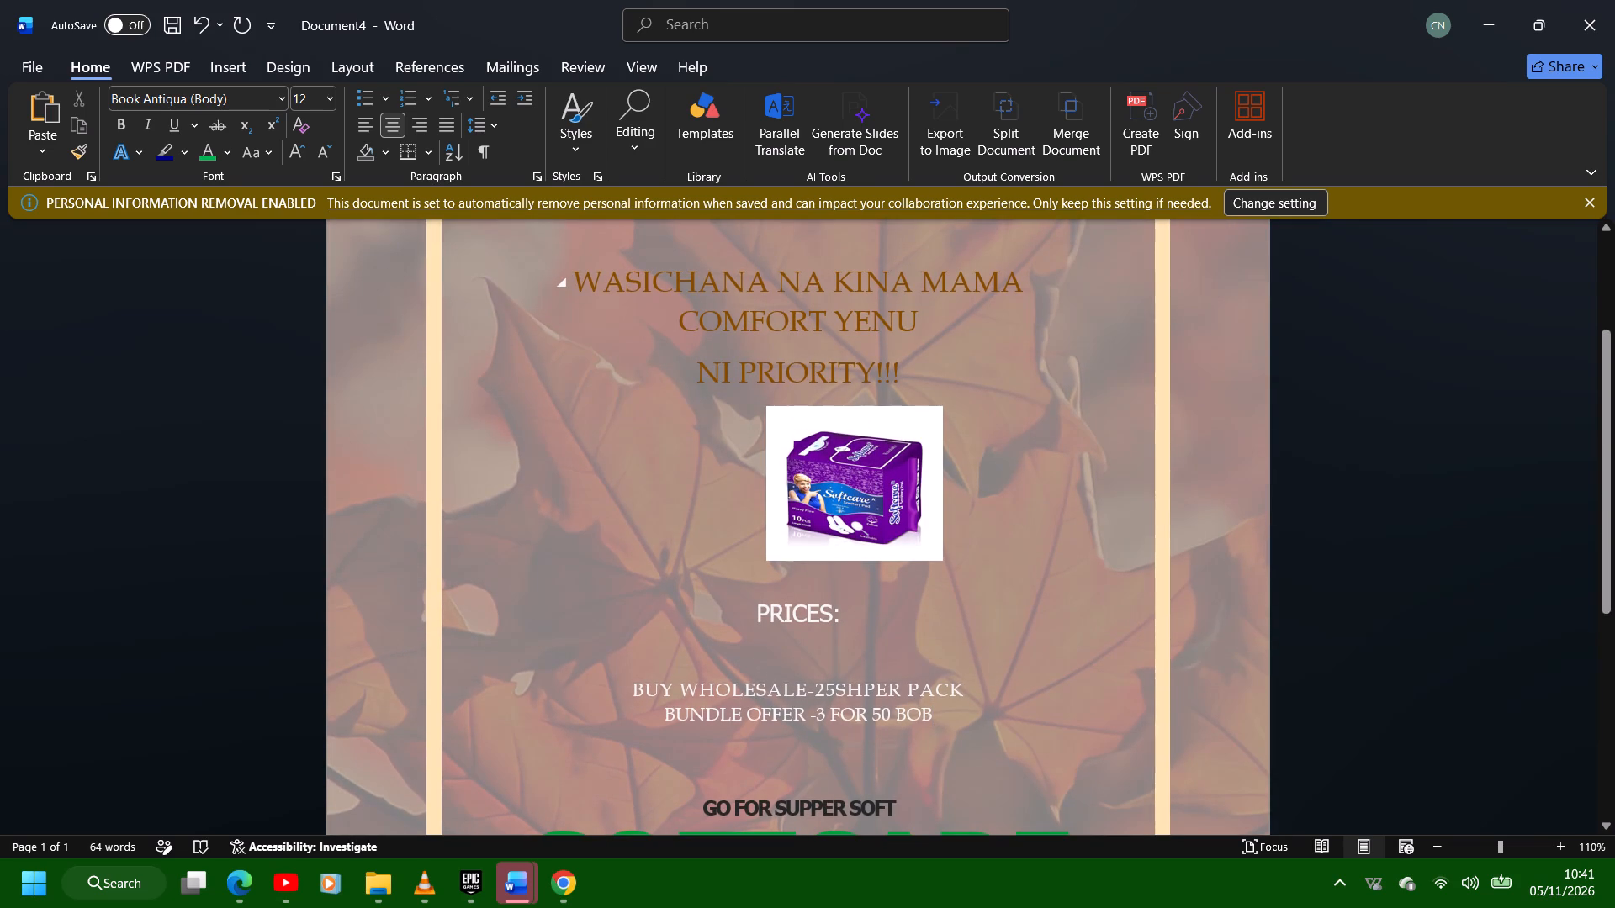
pyautogui.scroll(-1, 691, 276)
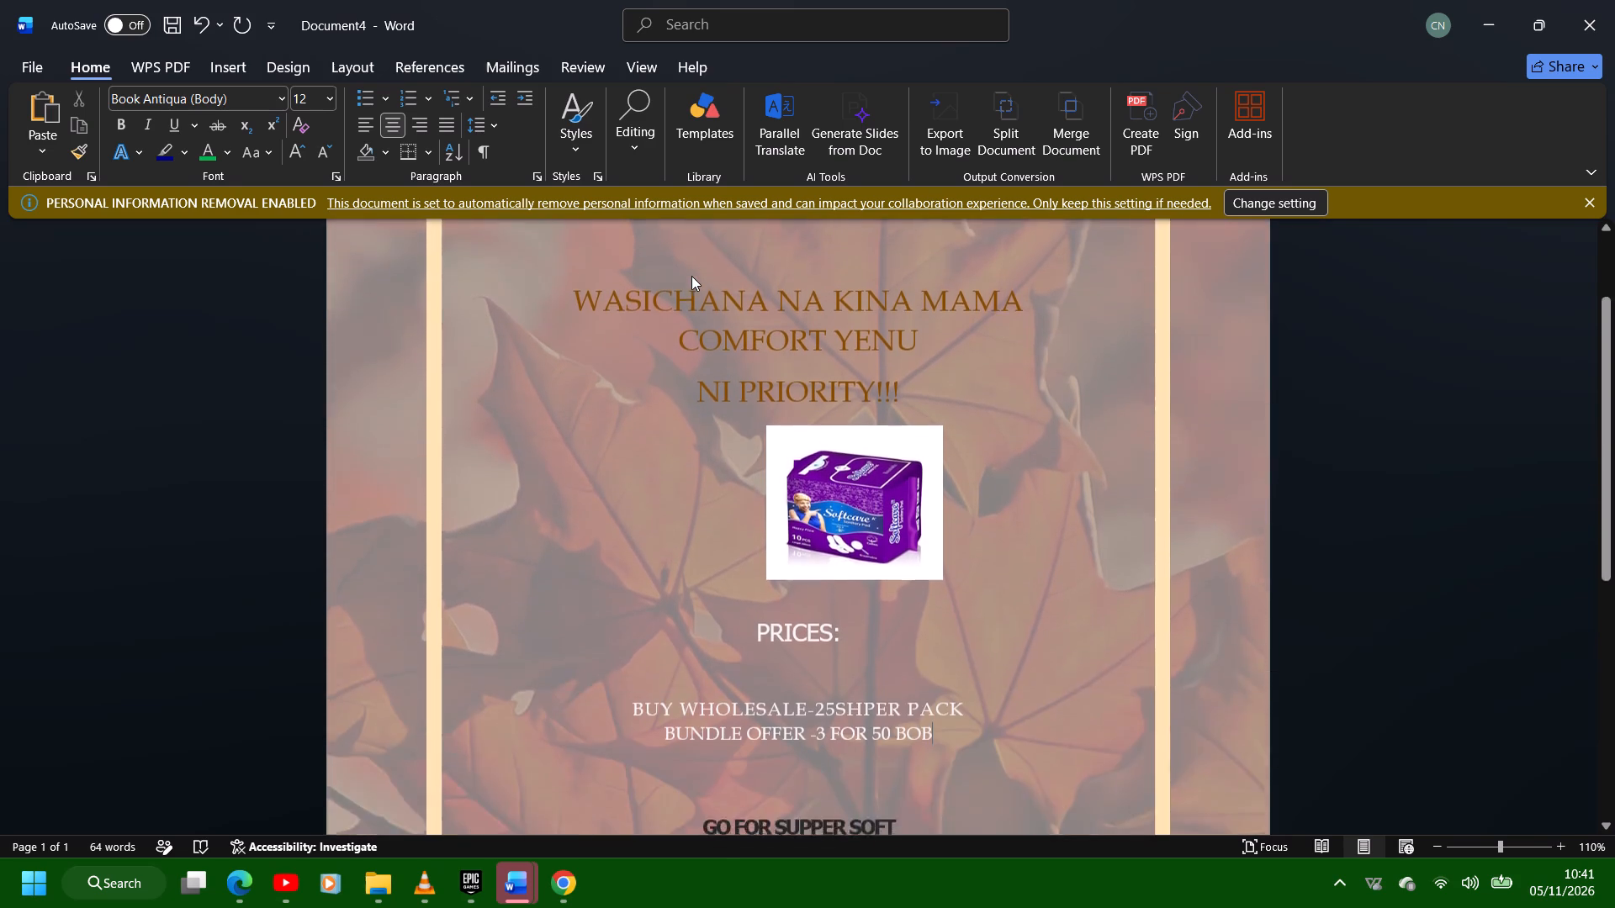
pyautogui.scroll(-1, 691, 276)
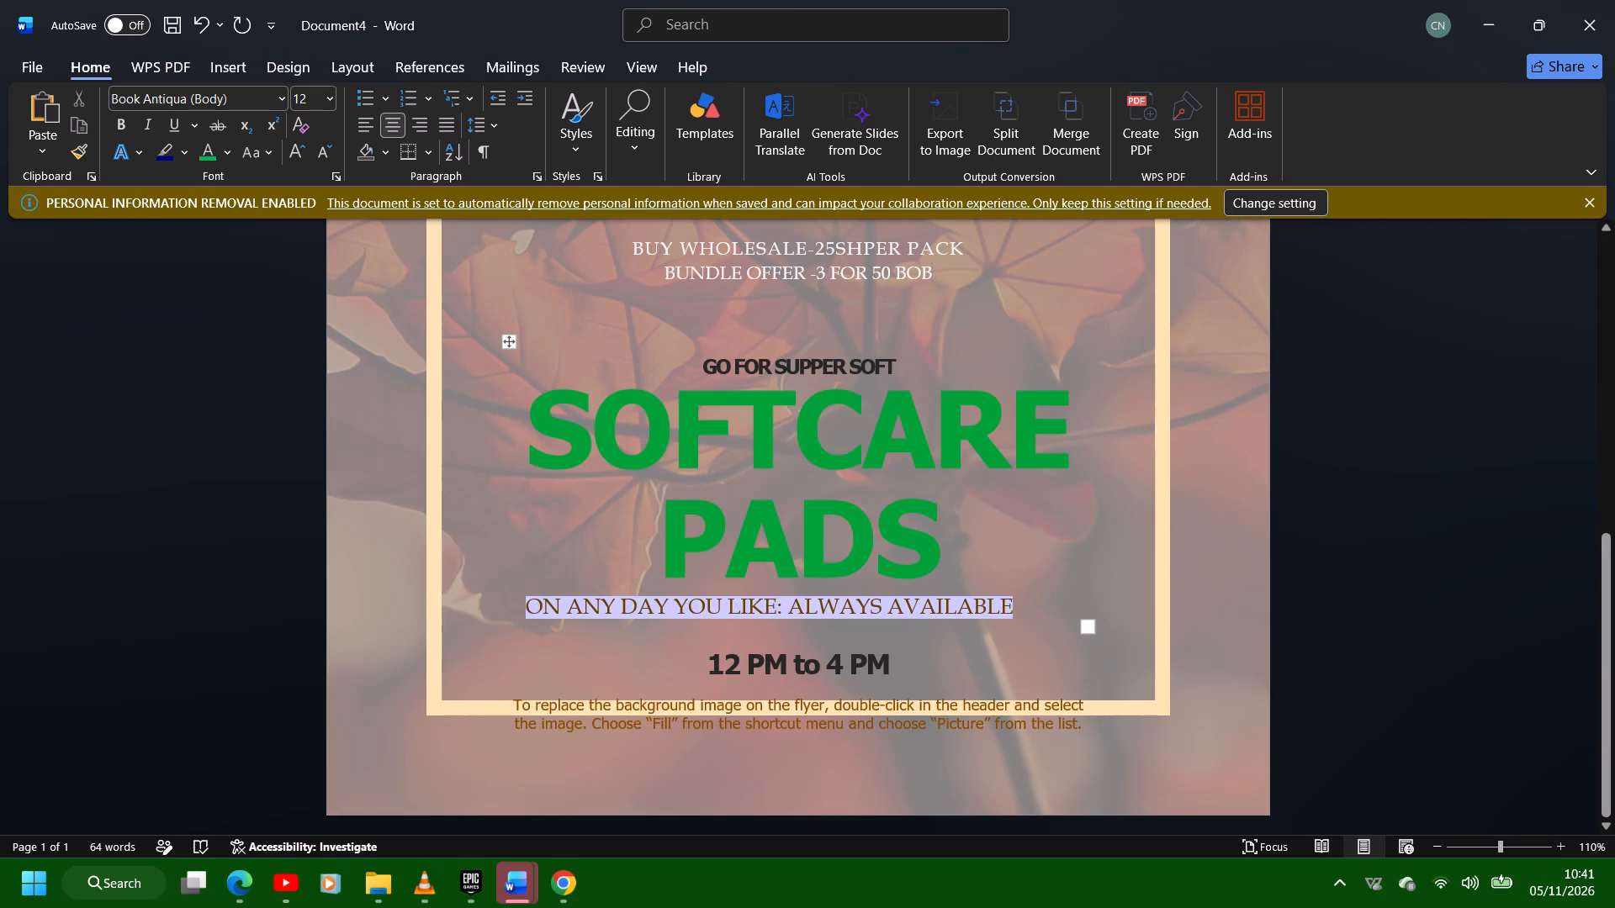
# Set the font colour of the whole "SOFTCARE PADS" heading to Automatic.
pyautogui.moveTo(513, 389); pyautogui.dragTo(803, 384)
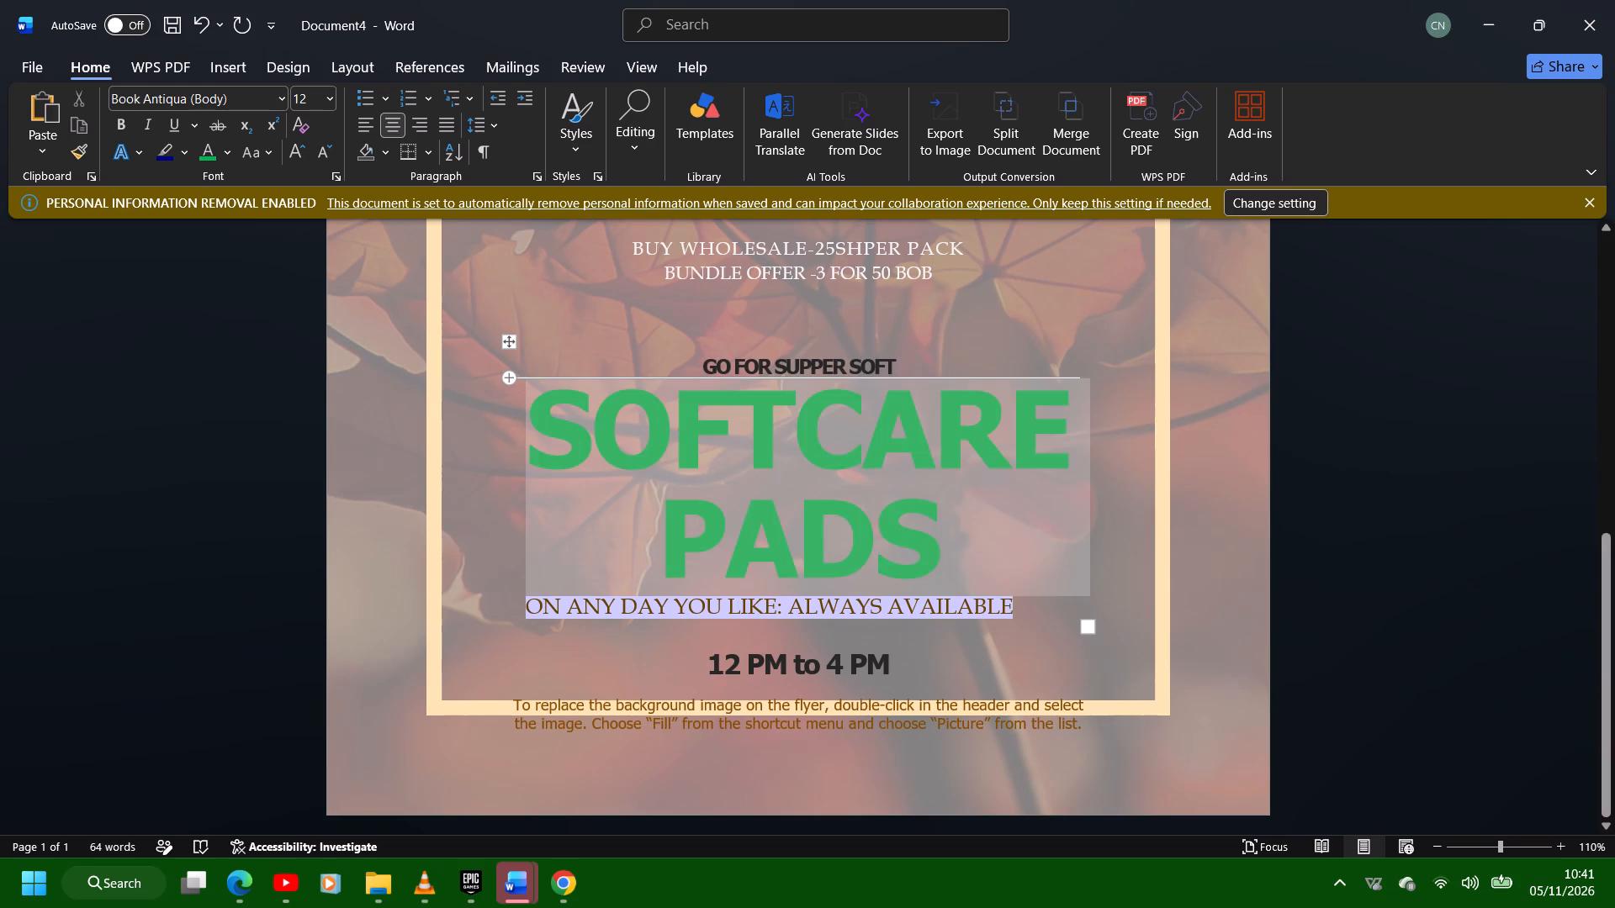
pyautogui.moveTo(803, 384); pyautogui.dragTo(813, 387)
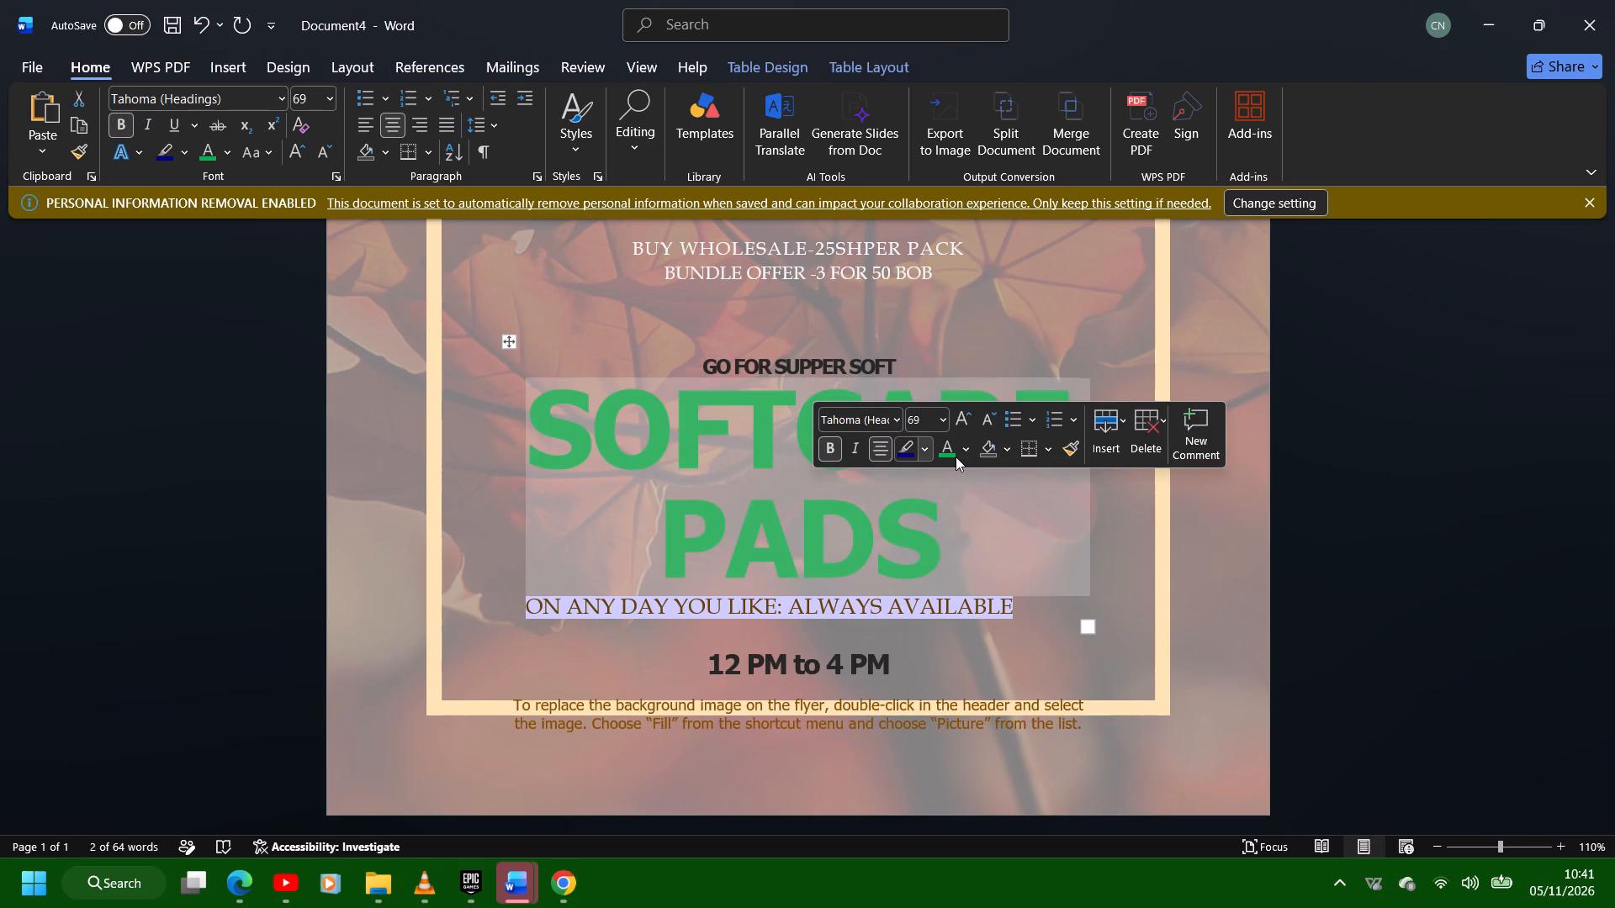
pyautogui.click(966, 454)
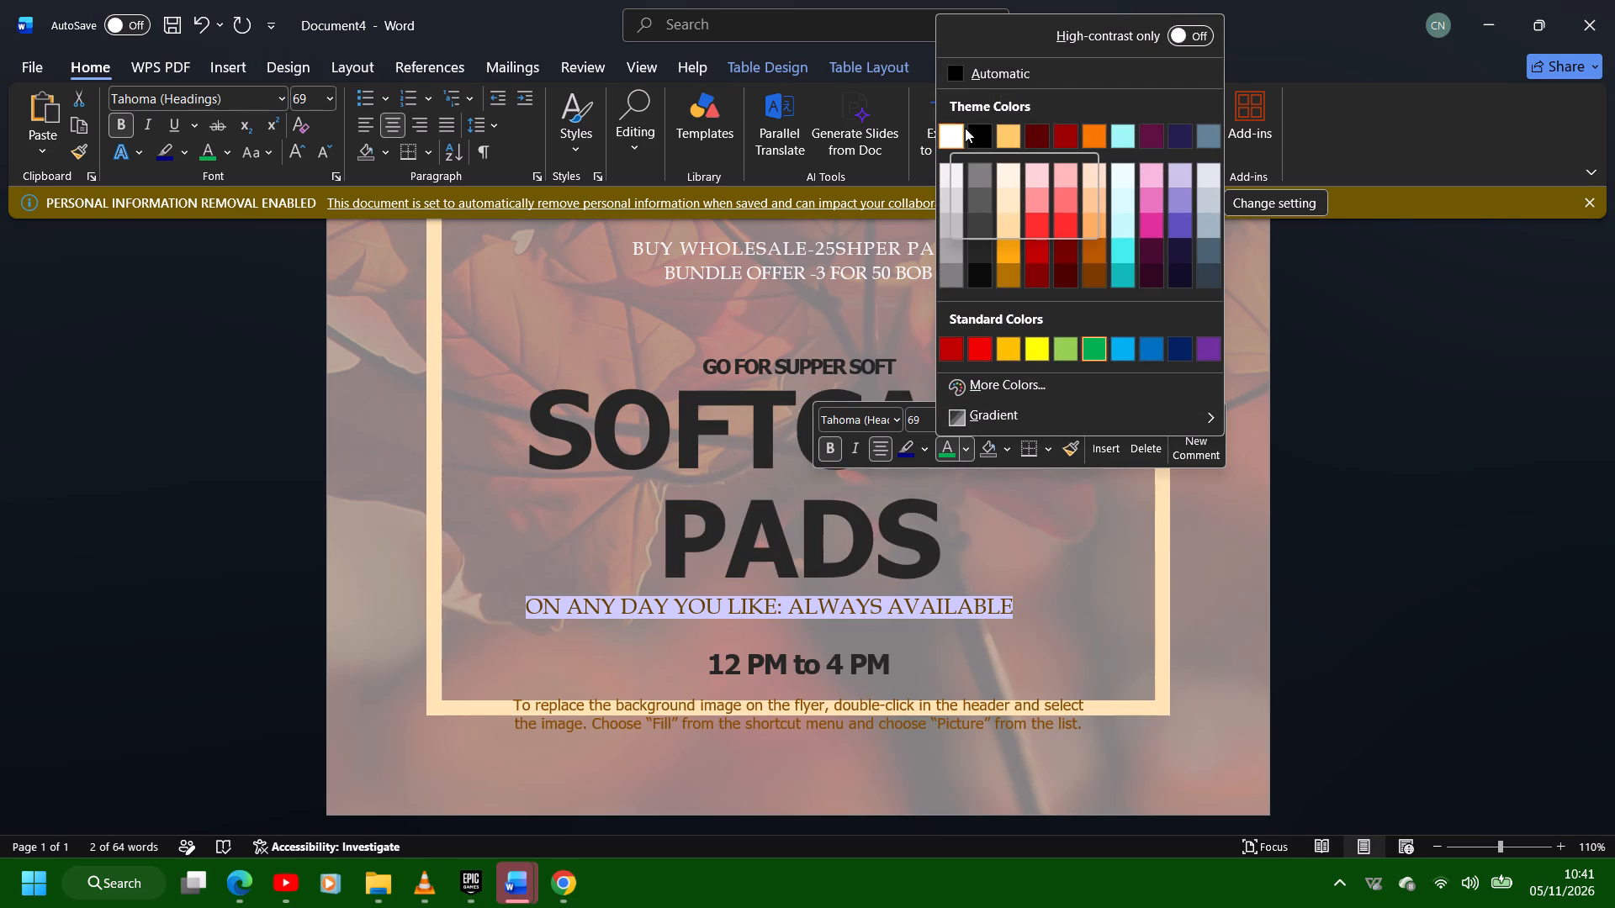
pyautogui.click(991, 70)
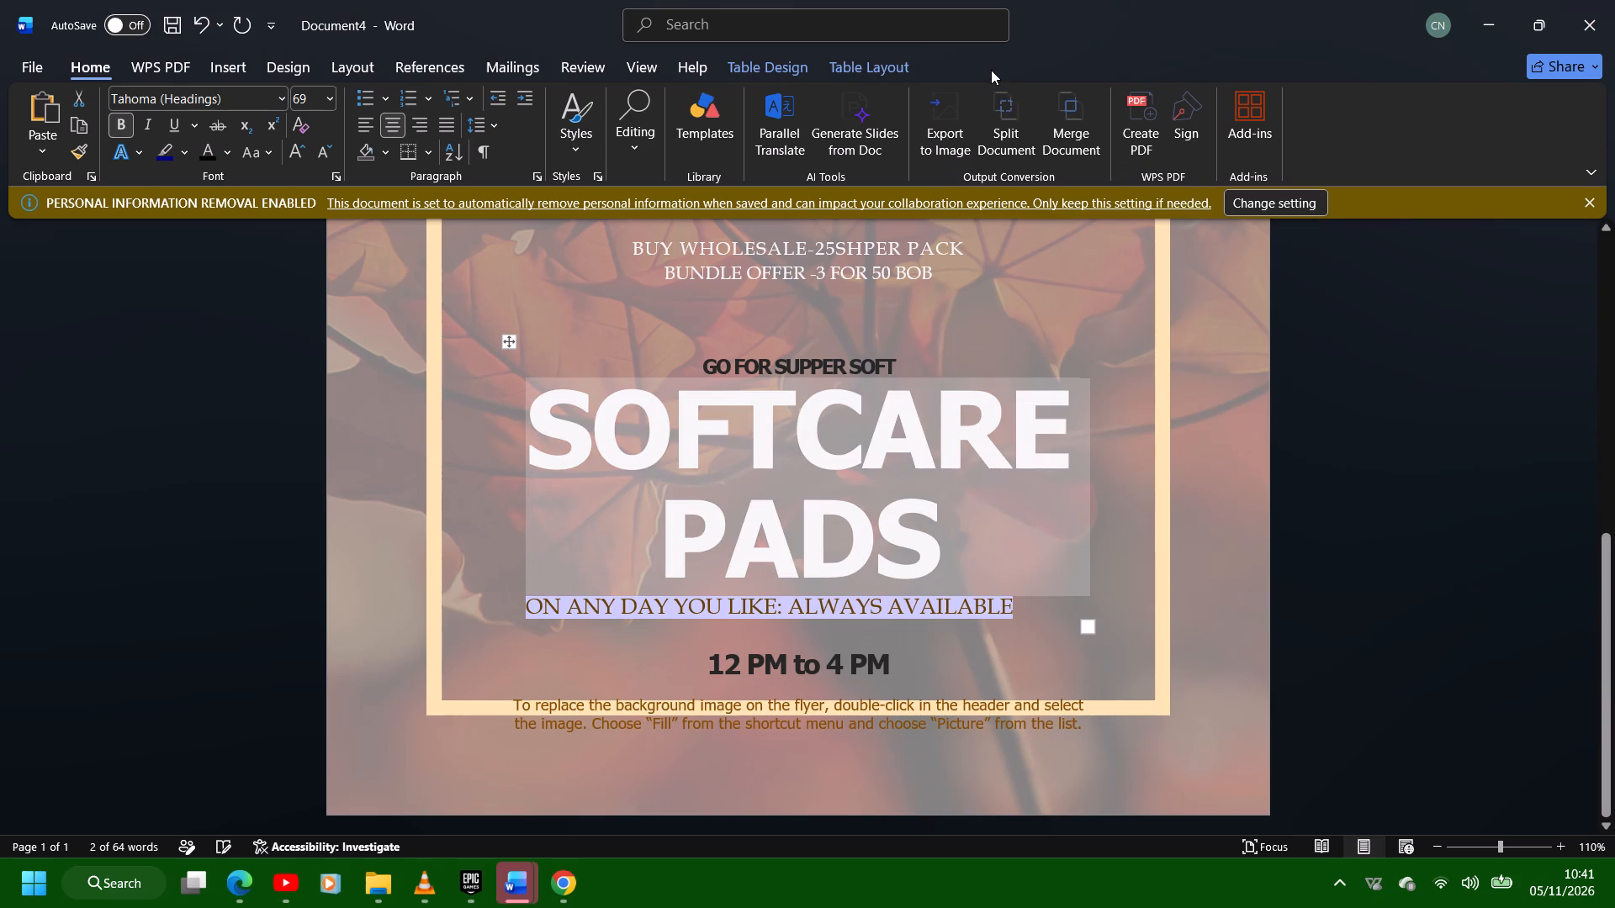
pyautogui.doubleClick(1396, 450)
pyautogui.click(1396, 450)
# Check the recoloured "SOFTCARE PADS" heading against the rest of the flyer, from the "WASICHANA NA KINA MAMA" heading to the page bottom.
pyautogui.hscroll(-1, 1396, 450)
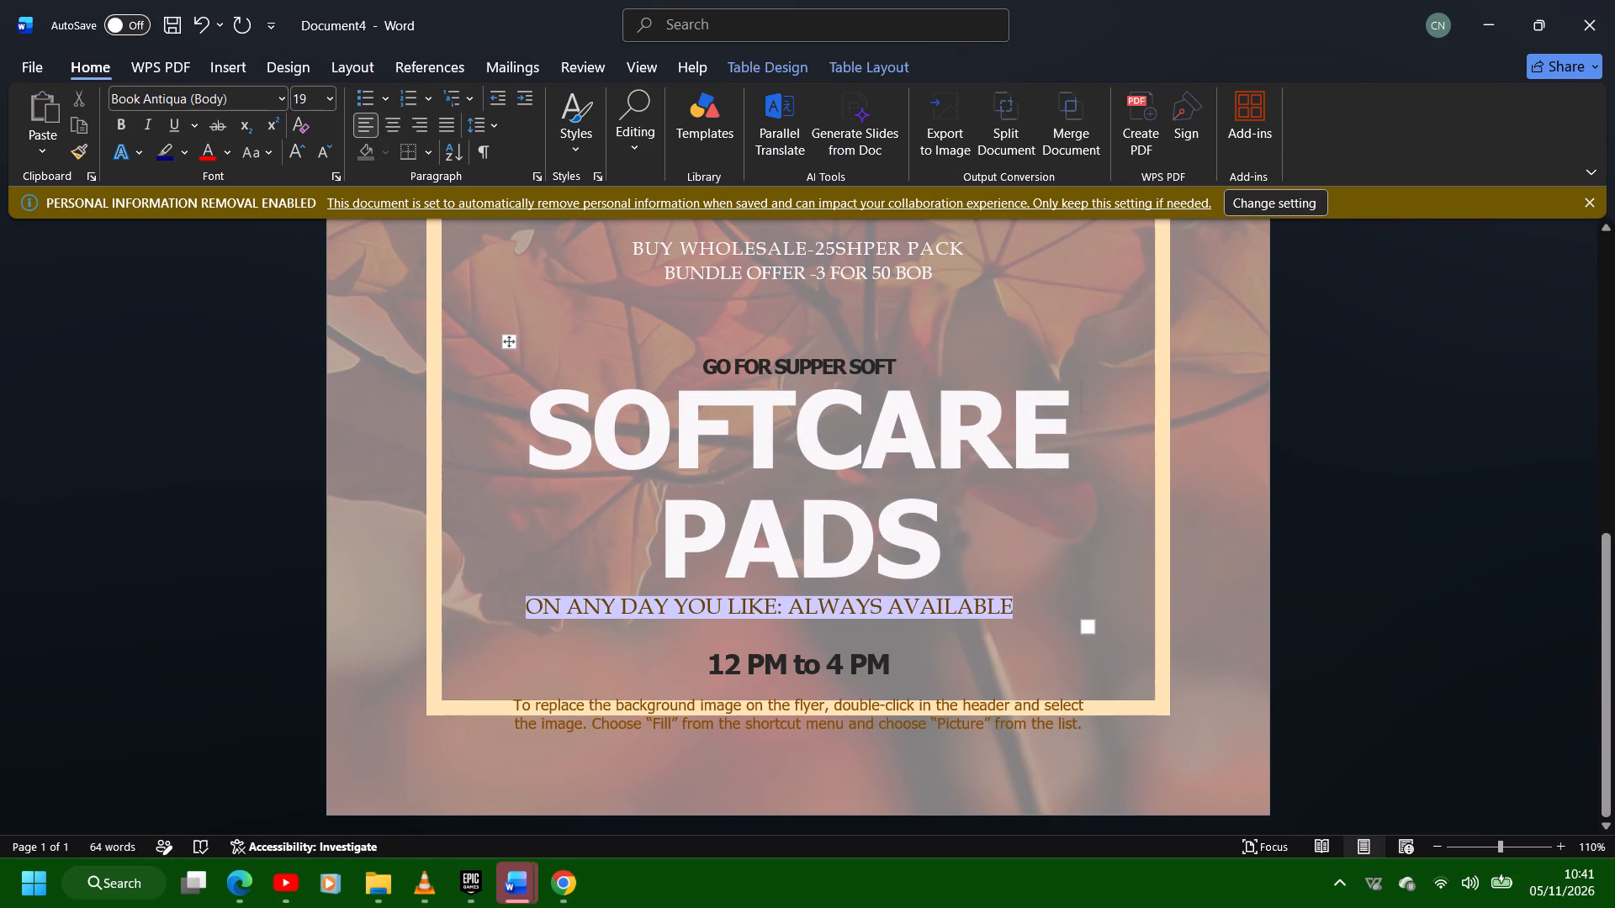
pyautogui.hscroll(-1, 1396, 450)
pyautogui.scroll(1, 1116, 510)
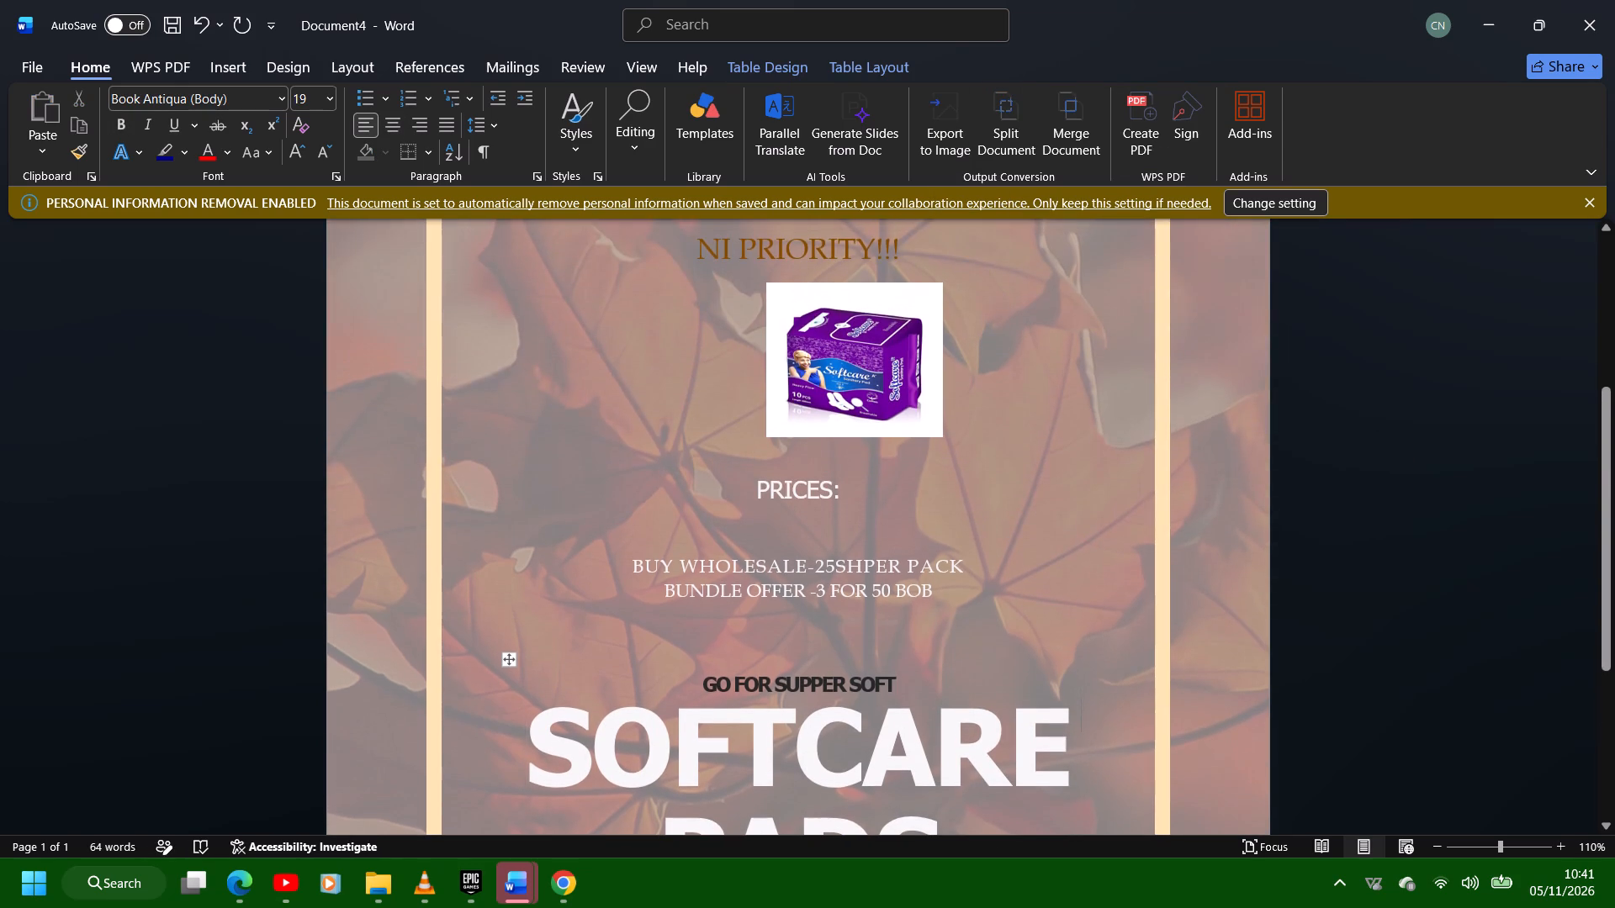
pyautogui.scroll(-2, 1116, 510)
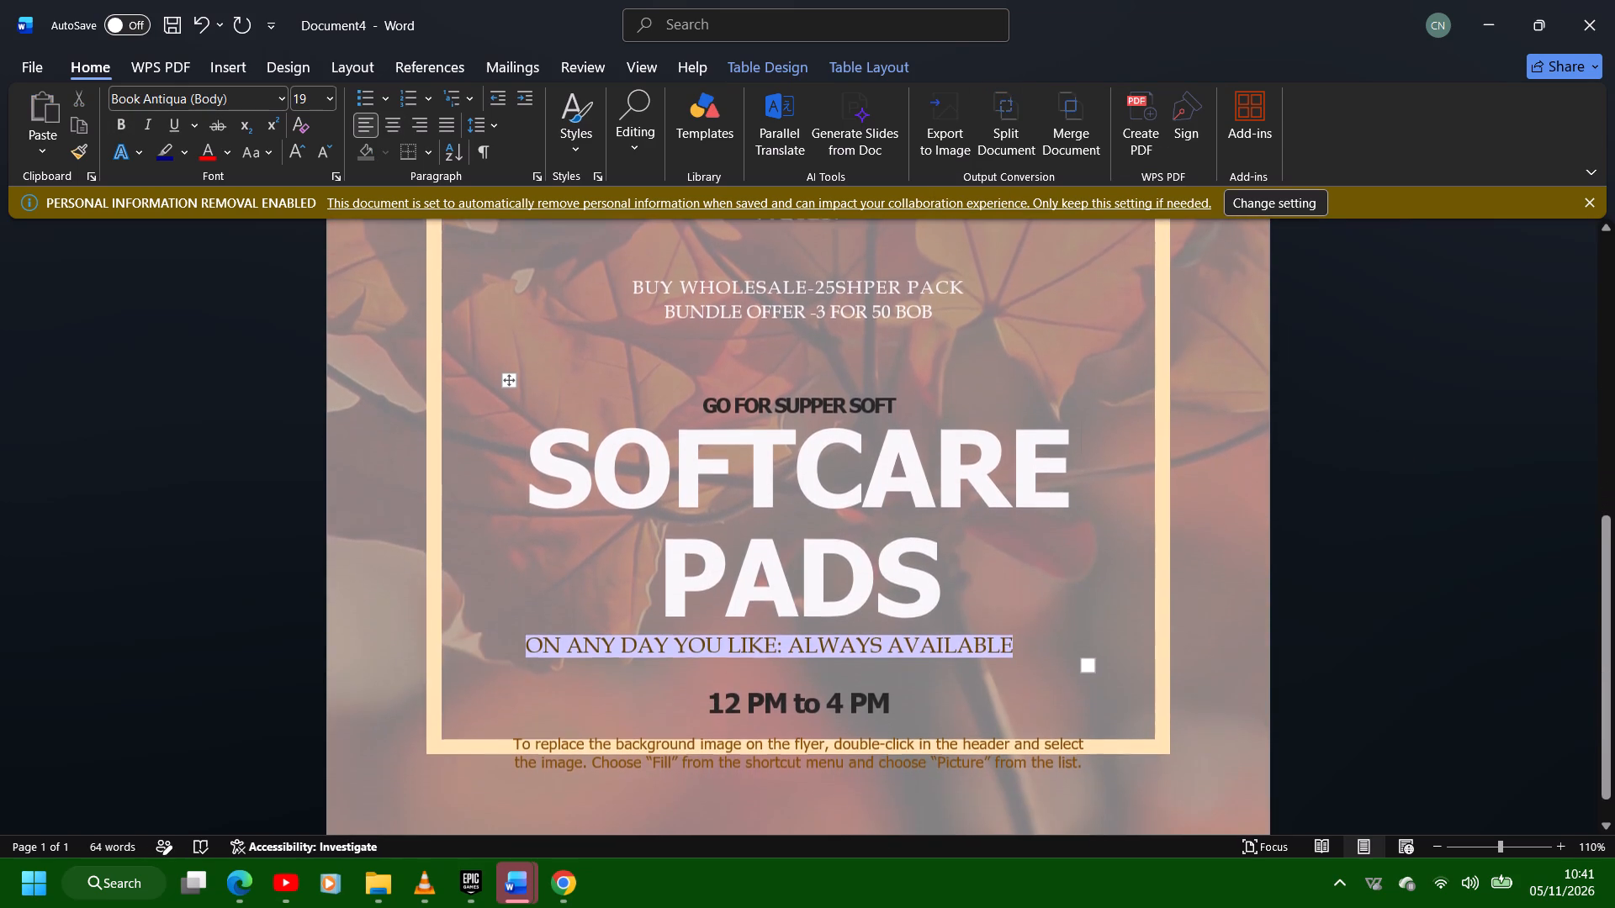
pyautogui.scroll(-3, 1116, 510)
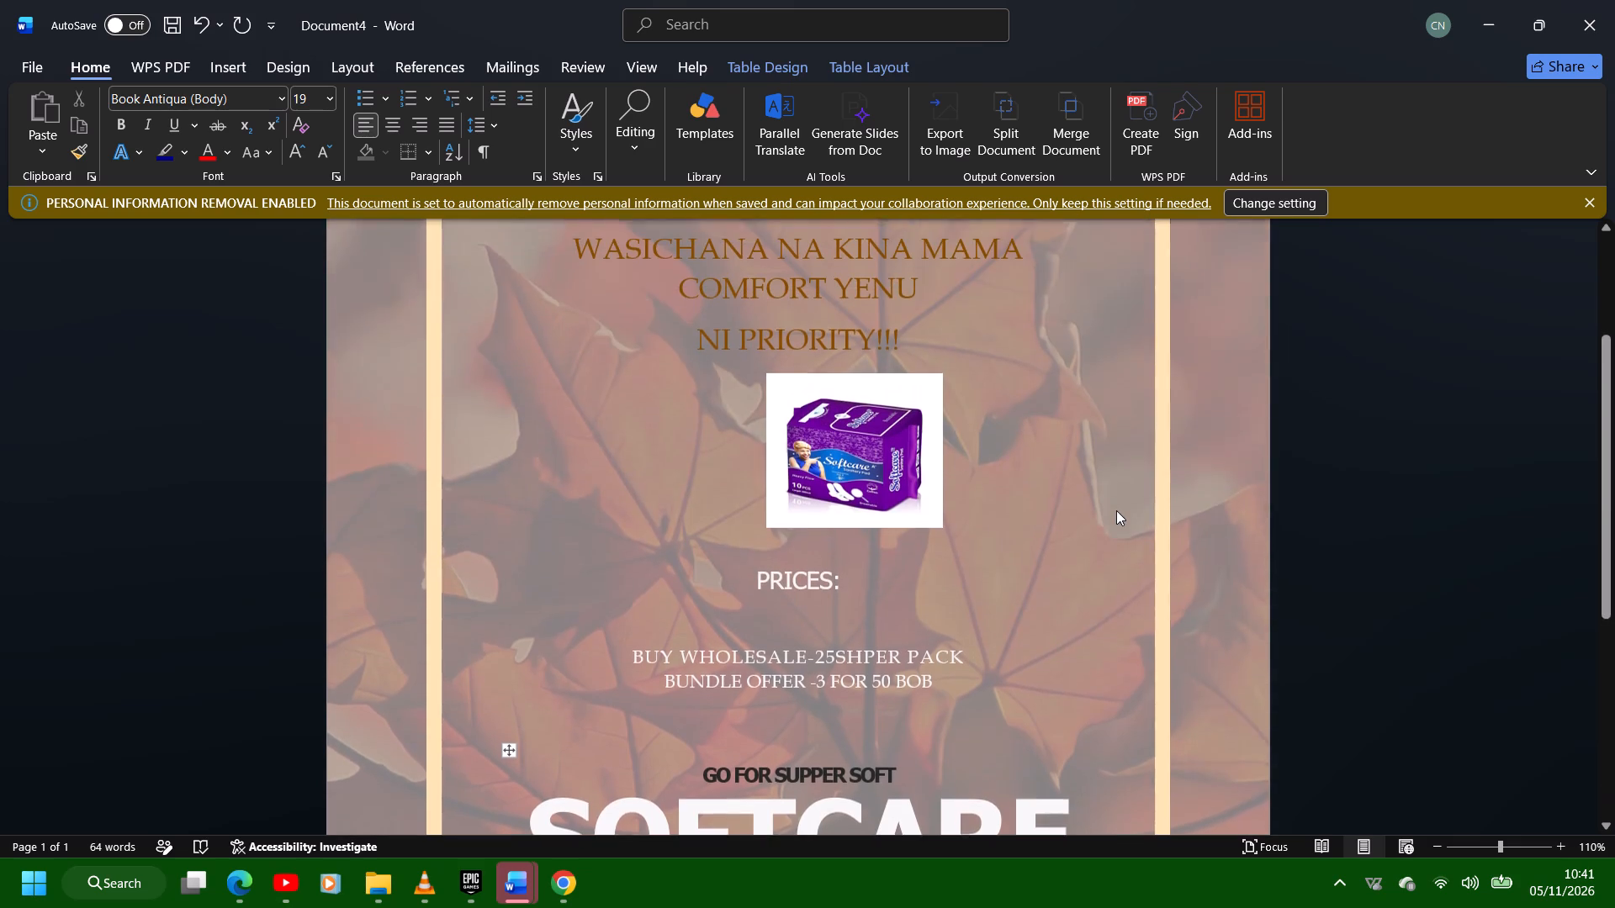
pyautogui.scroll(-2, 1116, 510)
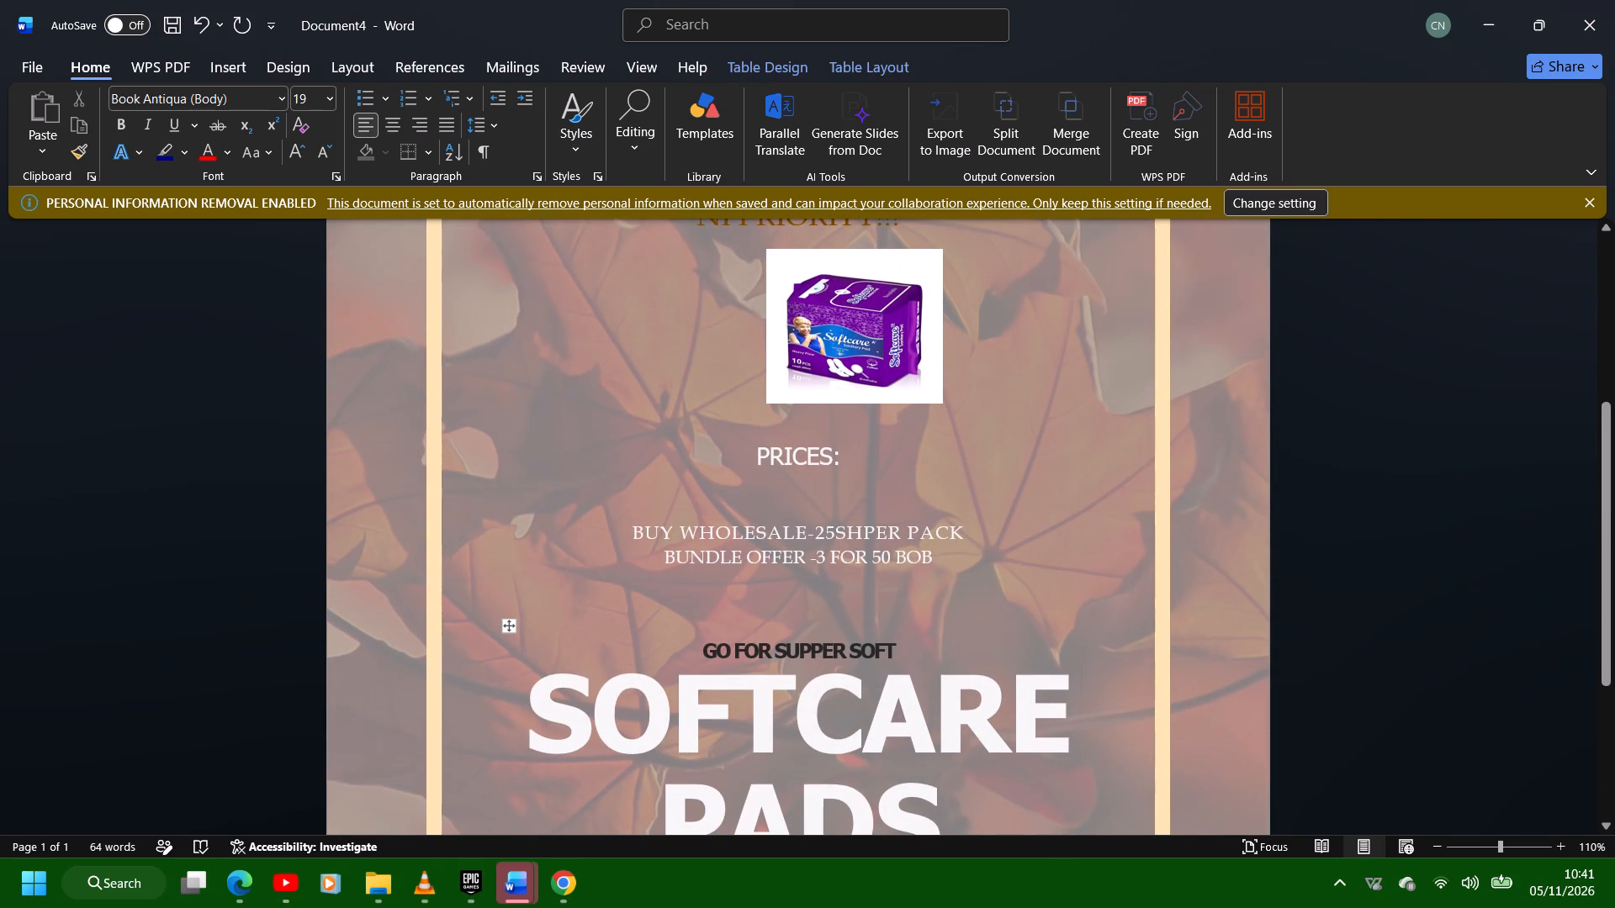
pyautogui.scroll(-1, 1451, 569)
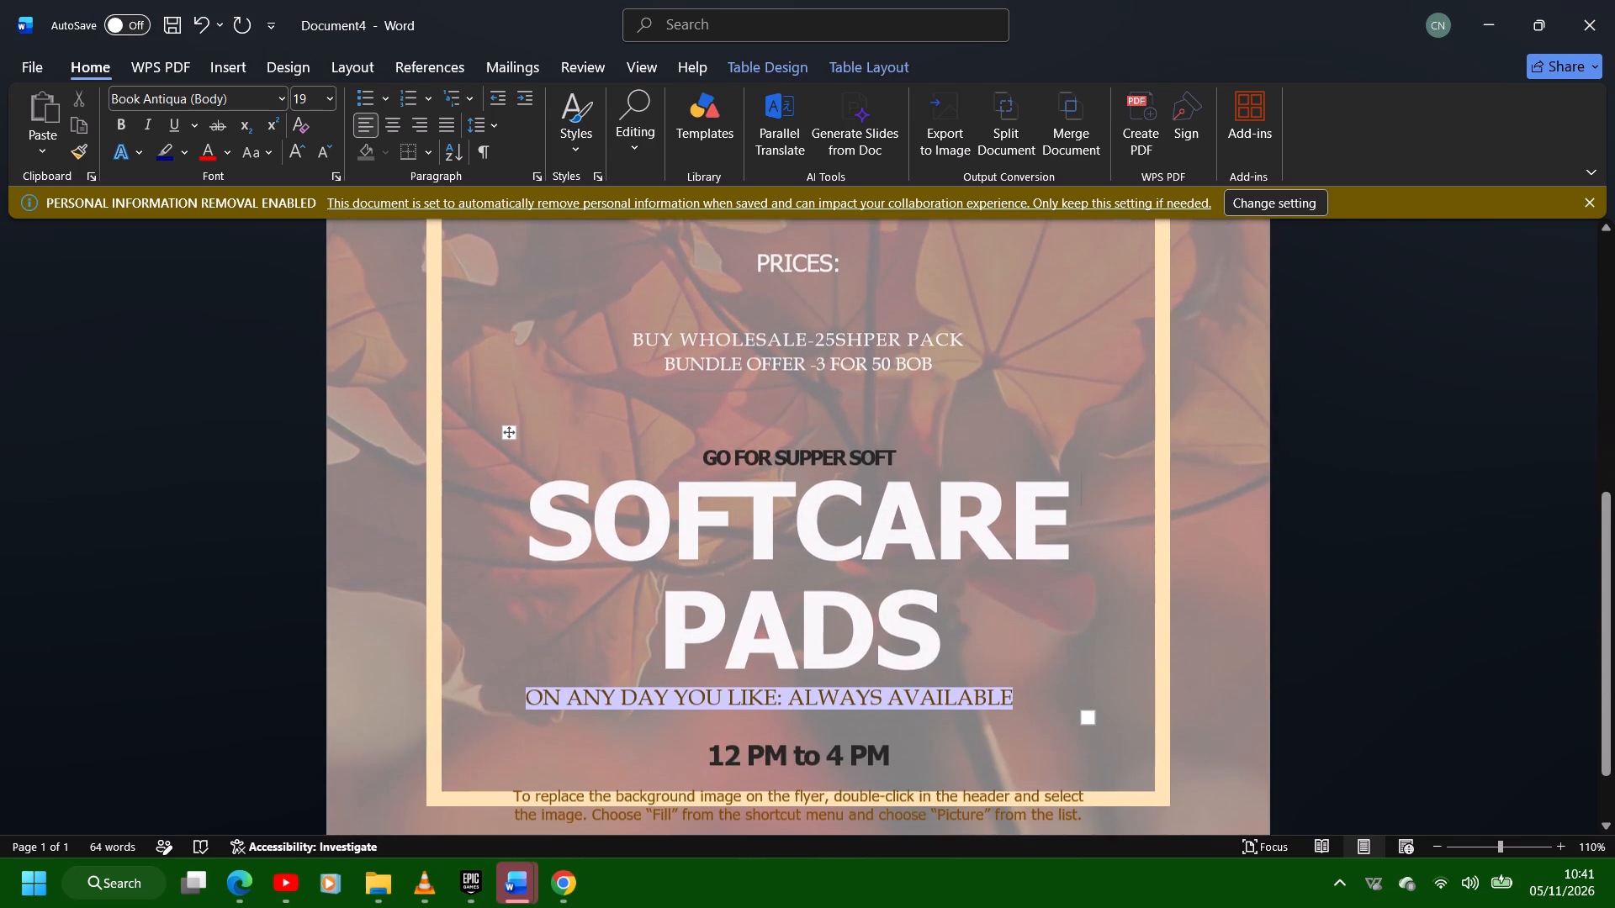
pyautogui.scroll(-2, 1451, 569)
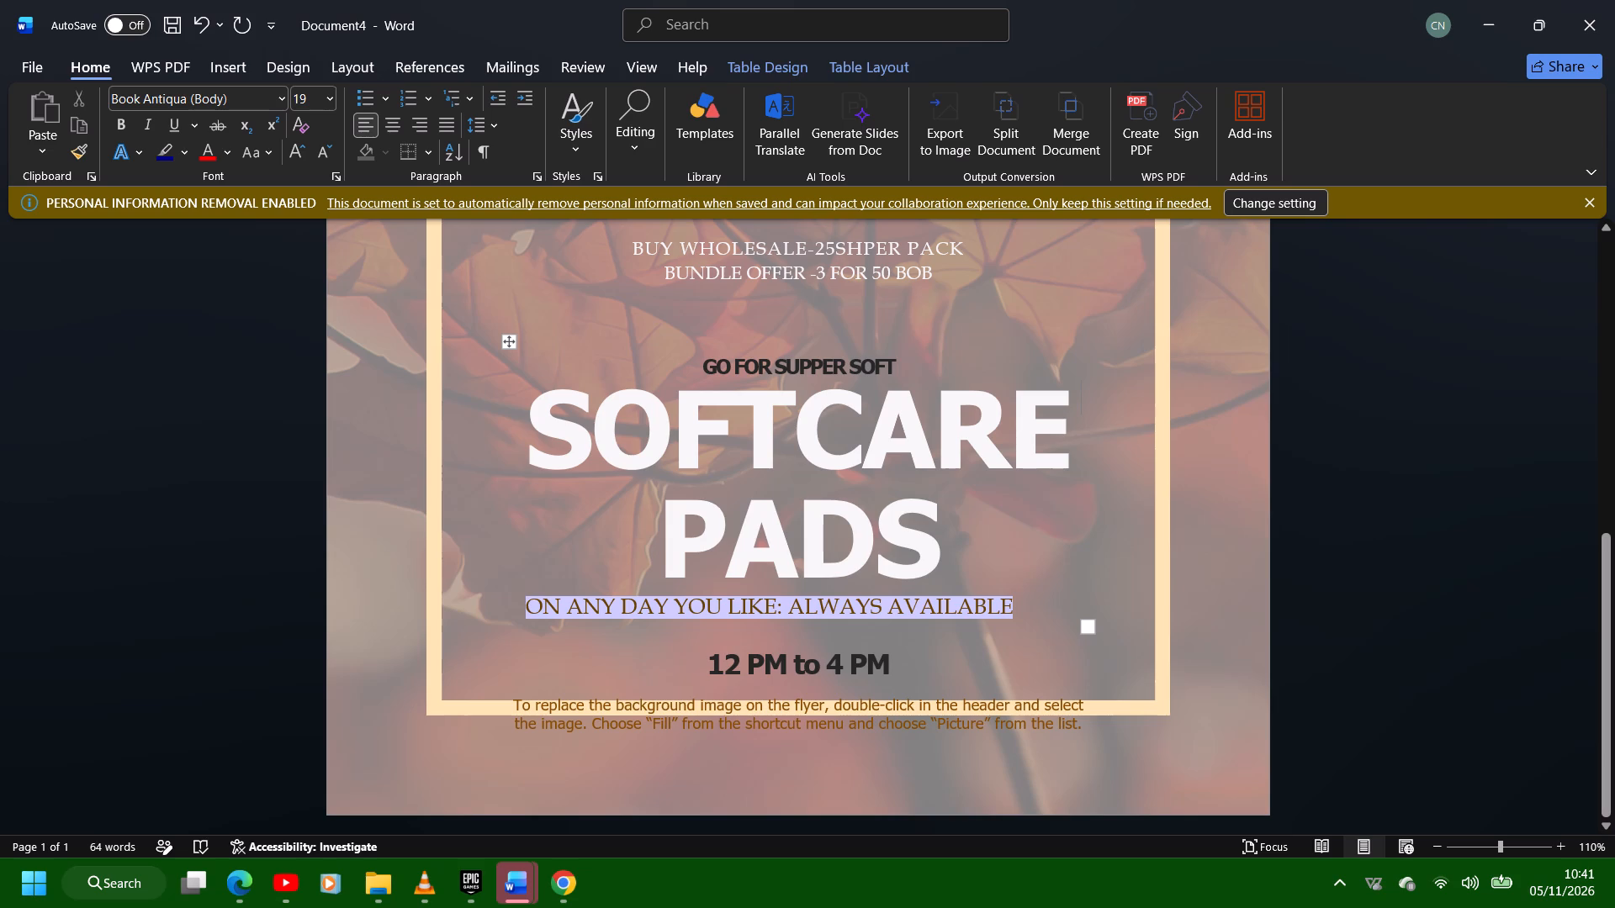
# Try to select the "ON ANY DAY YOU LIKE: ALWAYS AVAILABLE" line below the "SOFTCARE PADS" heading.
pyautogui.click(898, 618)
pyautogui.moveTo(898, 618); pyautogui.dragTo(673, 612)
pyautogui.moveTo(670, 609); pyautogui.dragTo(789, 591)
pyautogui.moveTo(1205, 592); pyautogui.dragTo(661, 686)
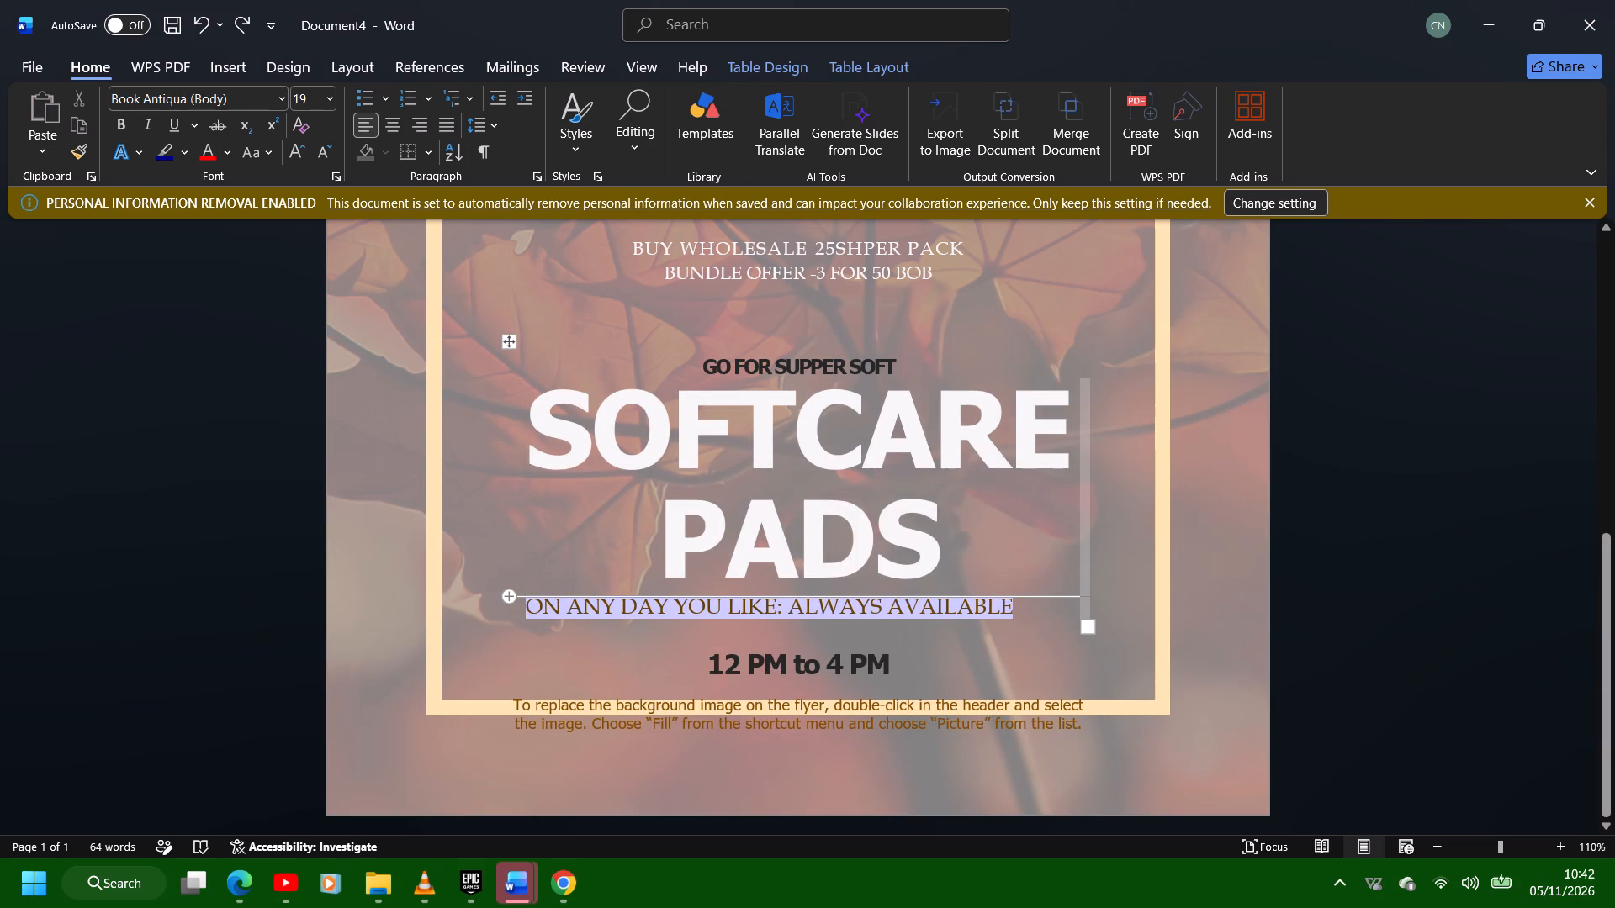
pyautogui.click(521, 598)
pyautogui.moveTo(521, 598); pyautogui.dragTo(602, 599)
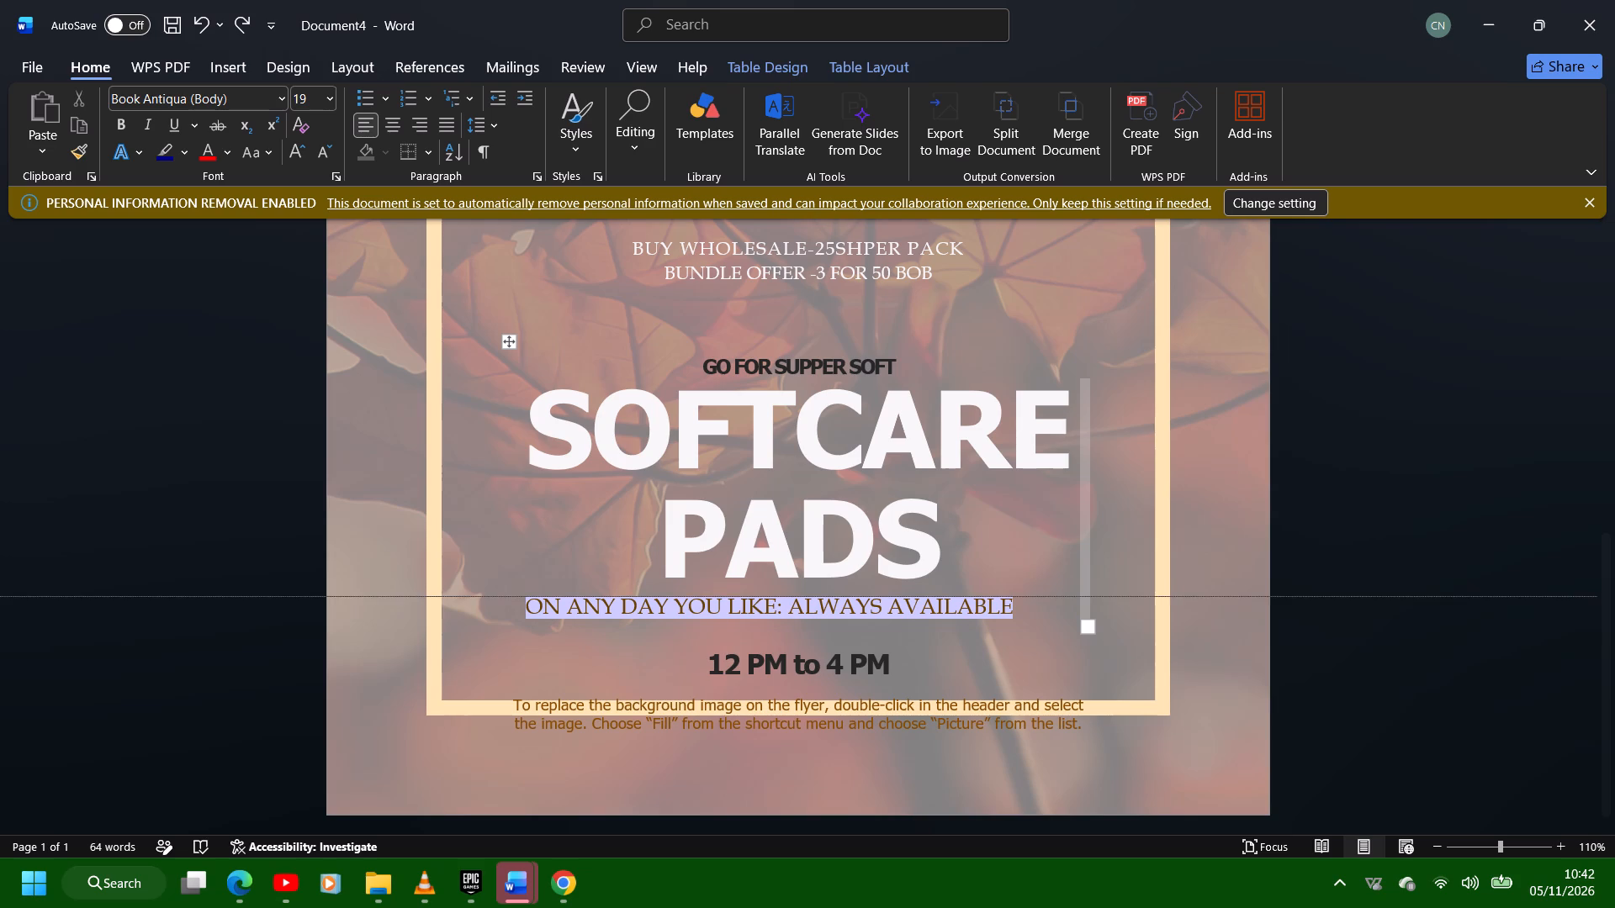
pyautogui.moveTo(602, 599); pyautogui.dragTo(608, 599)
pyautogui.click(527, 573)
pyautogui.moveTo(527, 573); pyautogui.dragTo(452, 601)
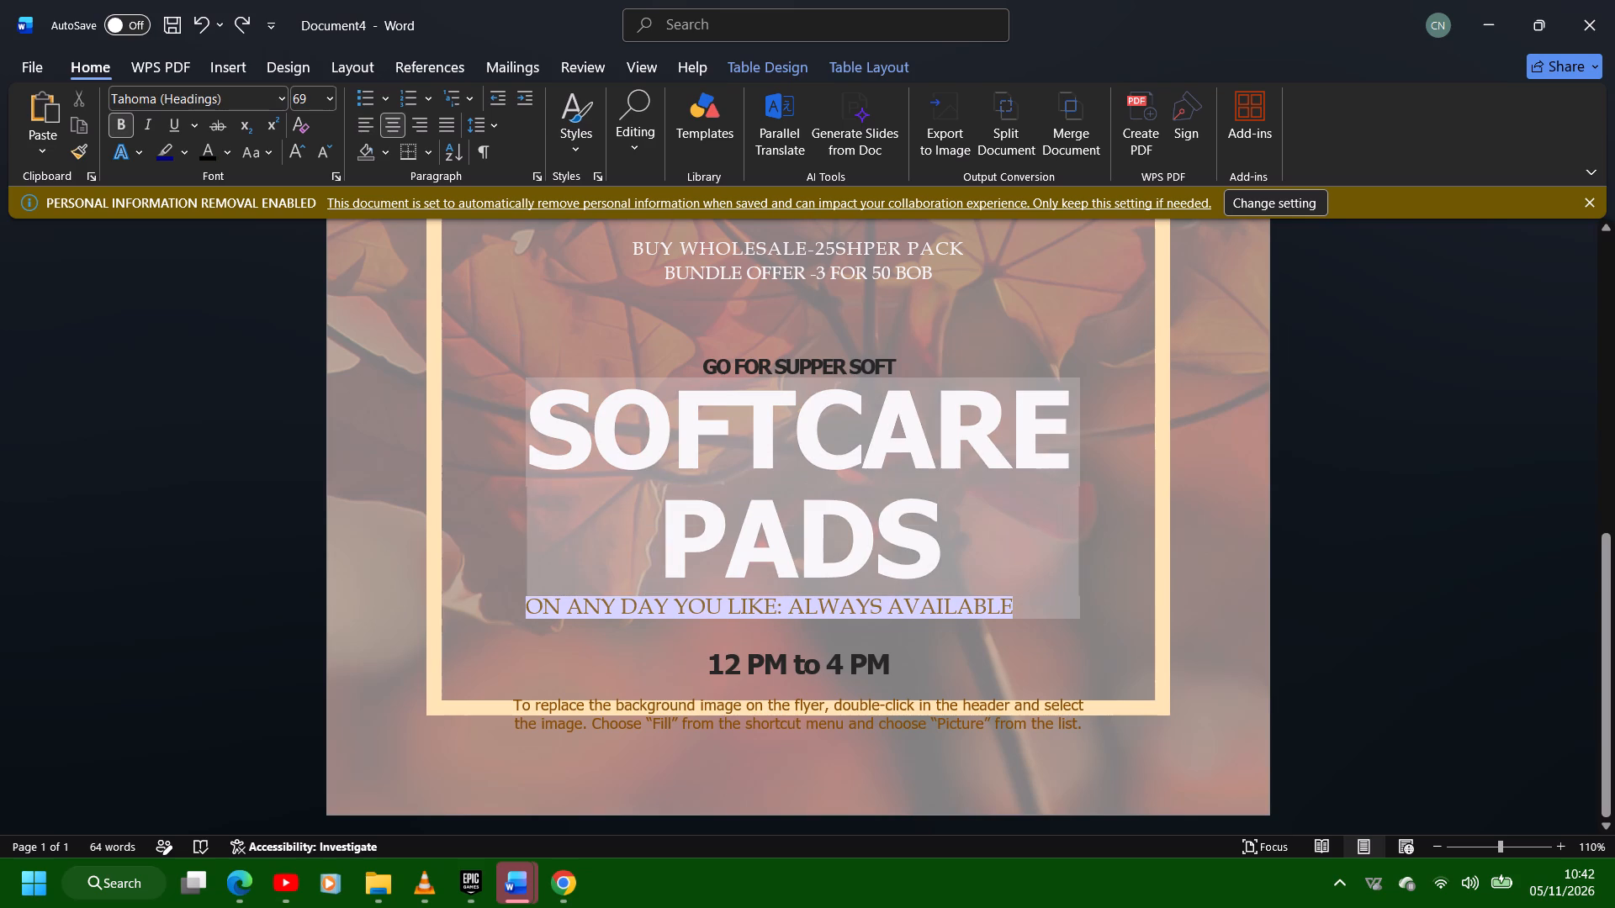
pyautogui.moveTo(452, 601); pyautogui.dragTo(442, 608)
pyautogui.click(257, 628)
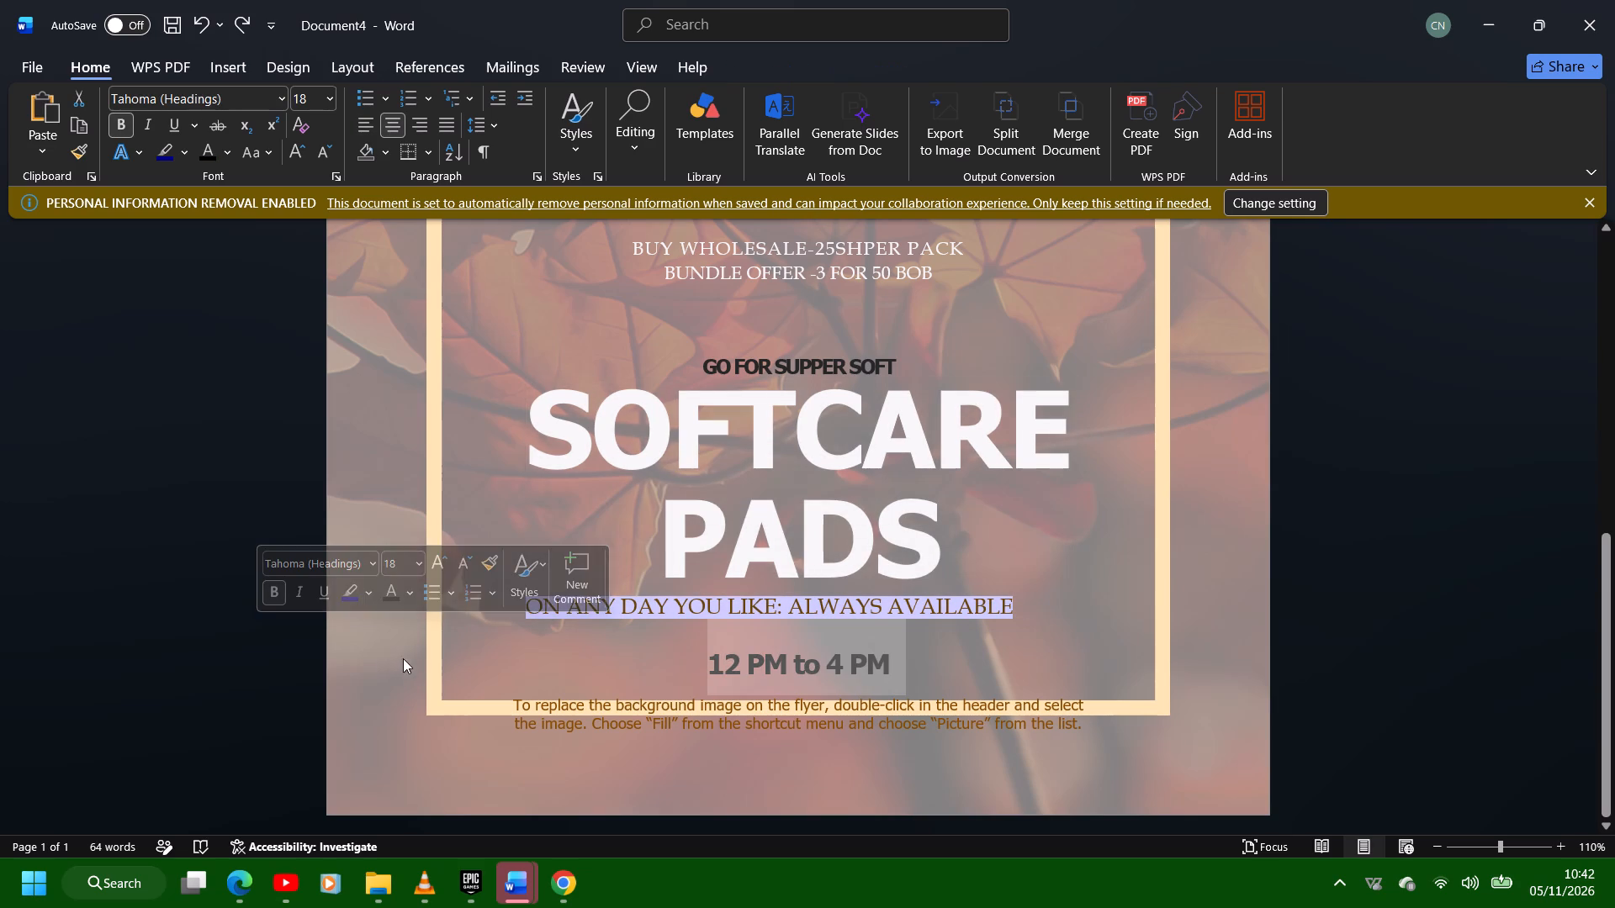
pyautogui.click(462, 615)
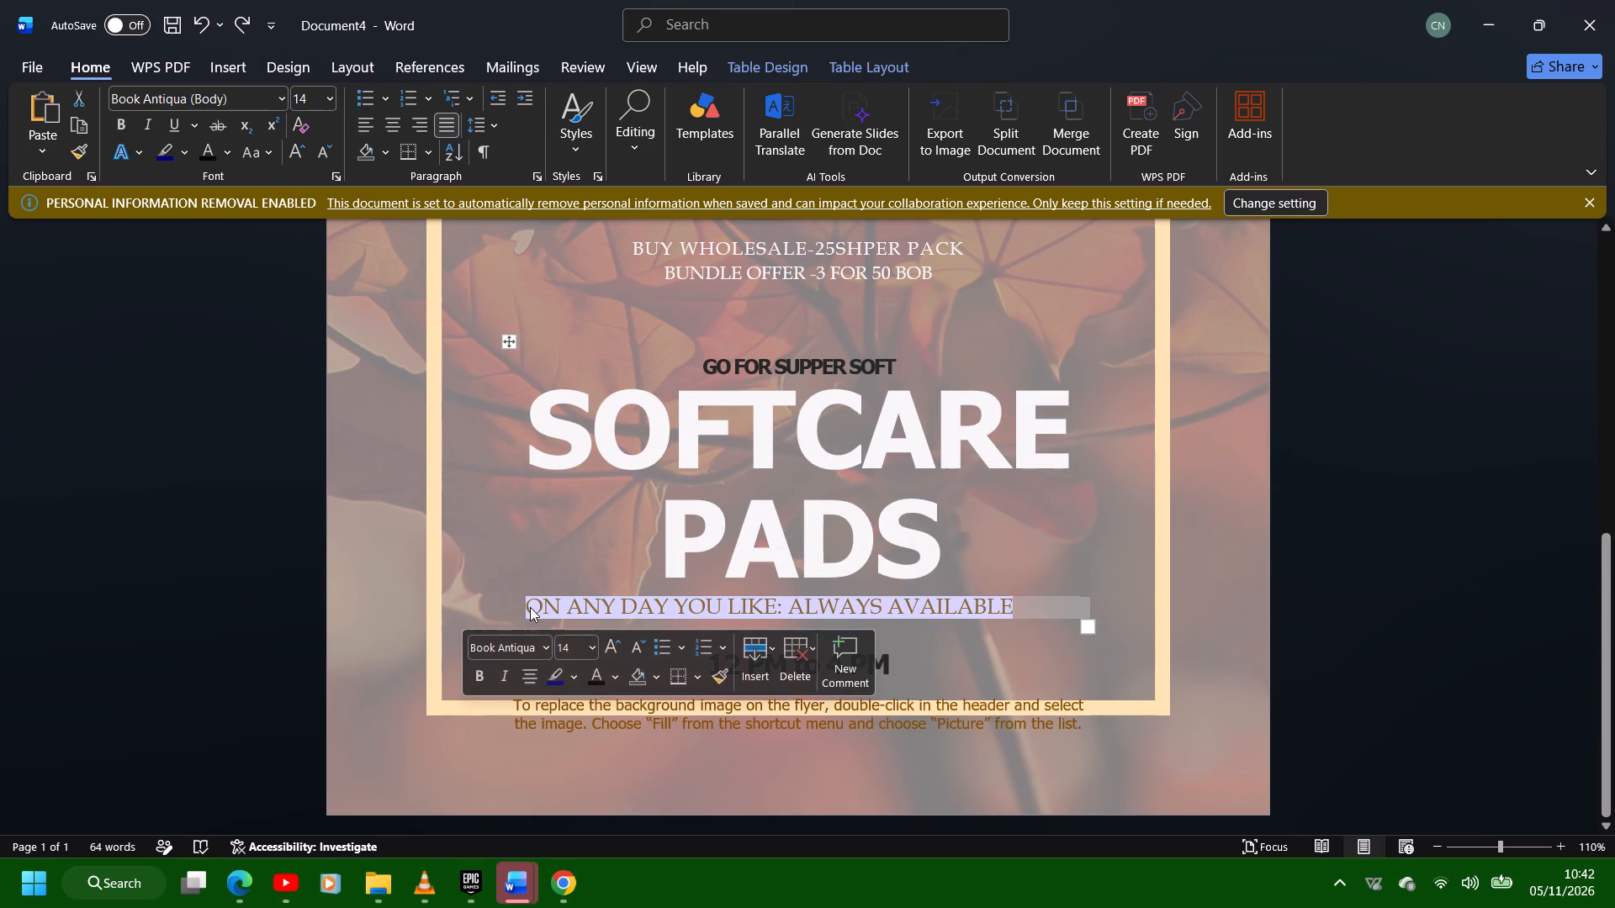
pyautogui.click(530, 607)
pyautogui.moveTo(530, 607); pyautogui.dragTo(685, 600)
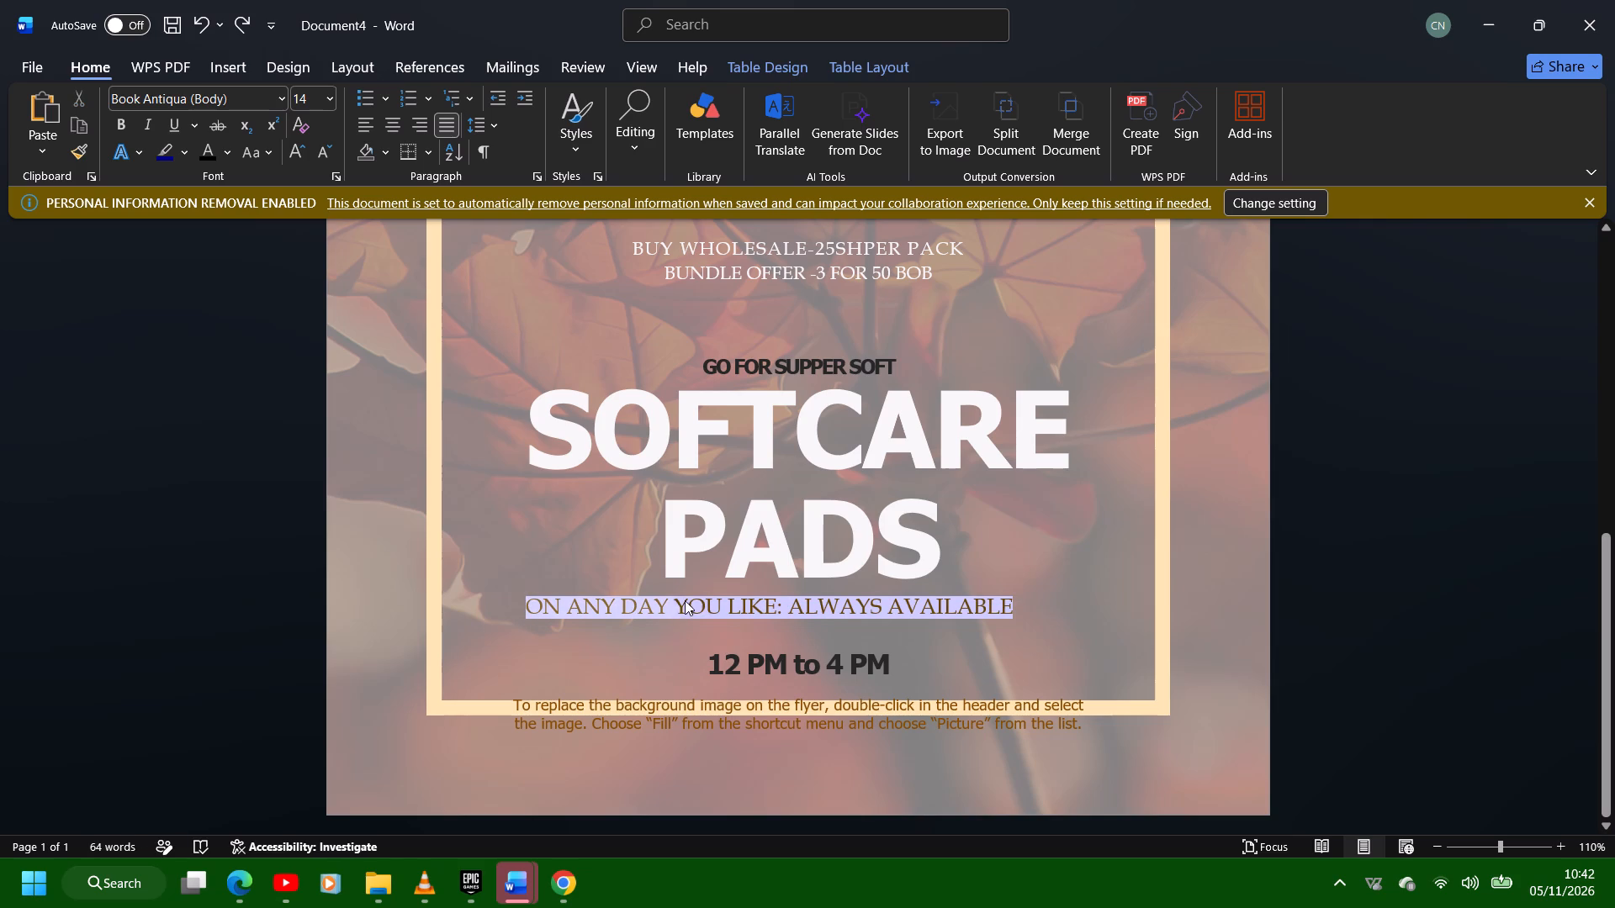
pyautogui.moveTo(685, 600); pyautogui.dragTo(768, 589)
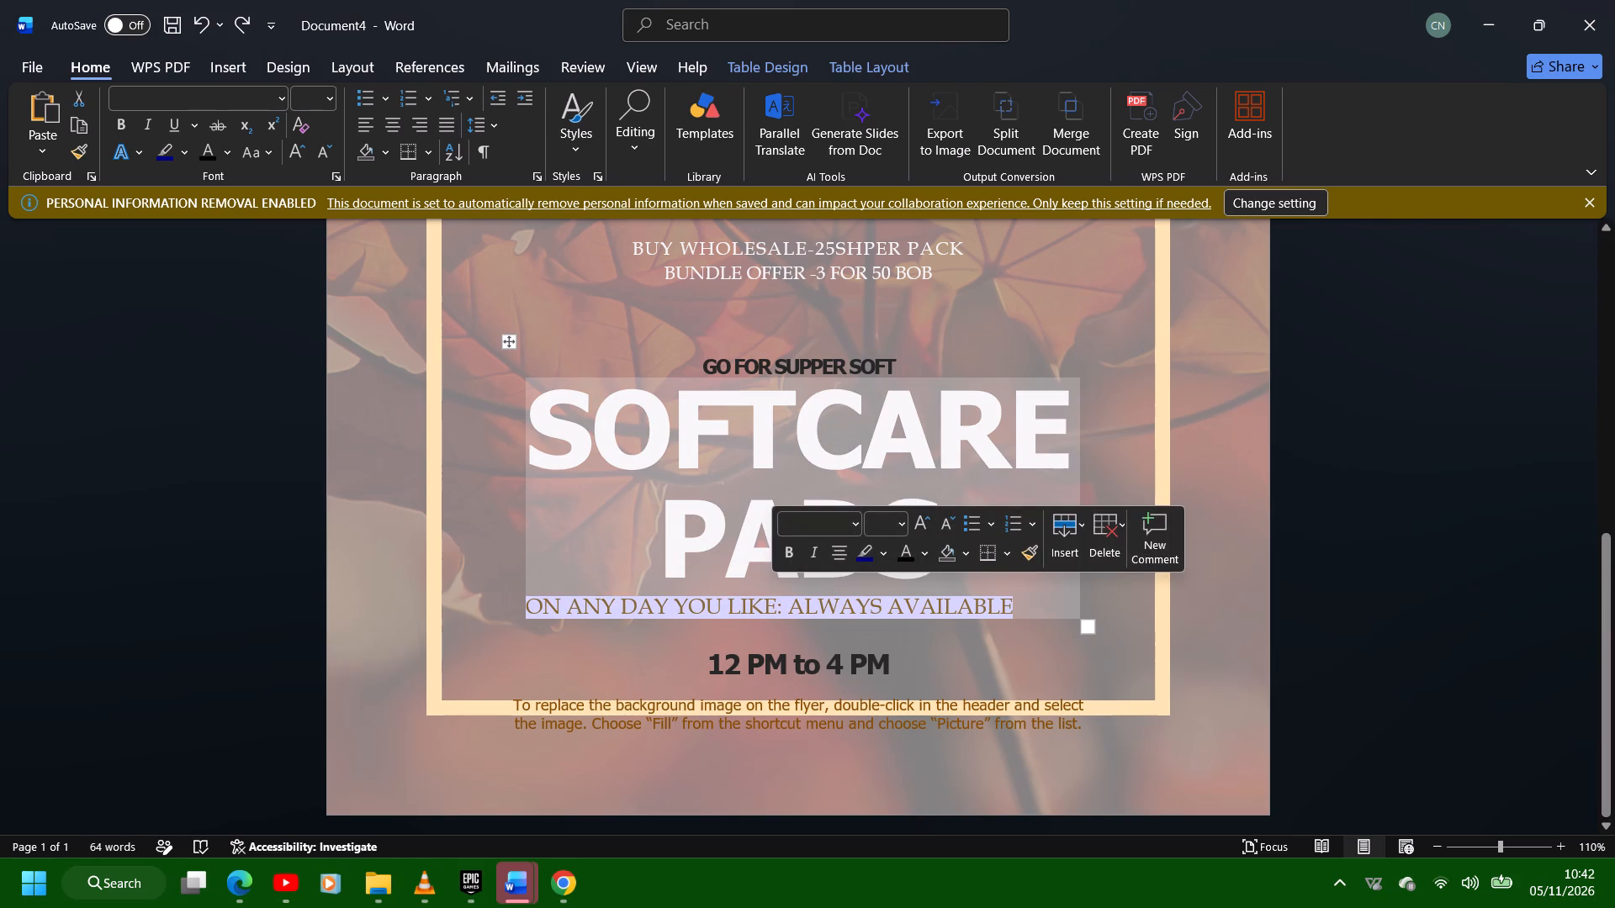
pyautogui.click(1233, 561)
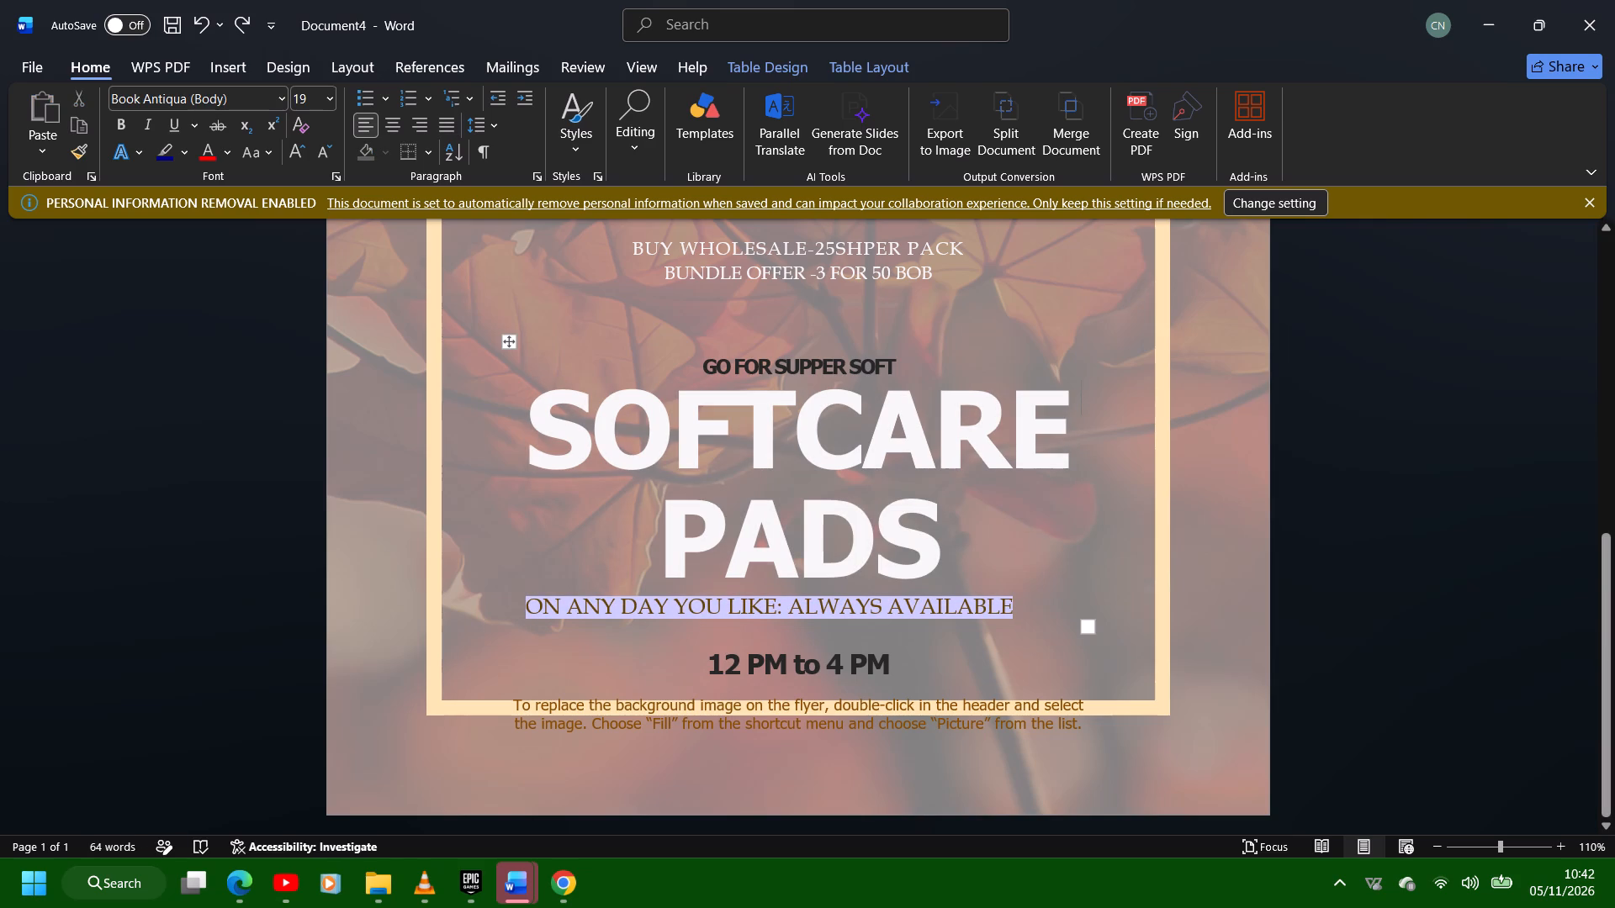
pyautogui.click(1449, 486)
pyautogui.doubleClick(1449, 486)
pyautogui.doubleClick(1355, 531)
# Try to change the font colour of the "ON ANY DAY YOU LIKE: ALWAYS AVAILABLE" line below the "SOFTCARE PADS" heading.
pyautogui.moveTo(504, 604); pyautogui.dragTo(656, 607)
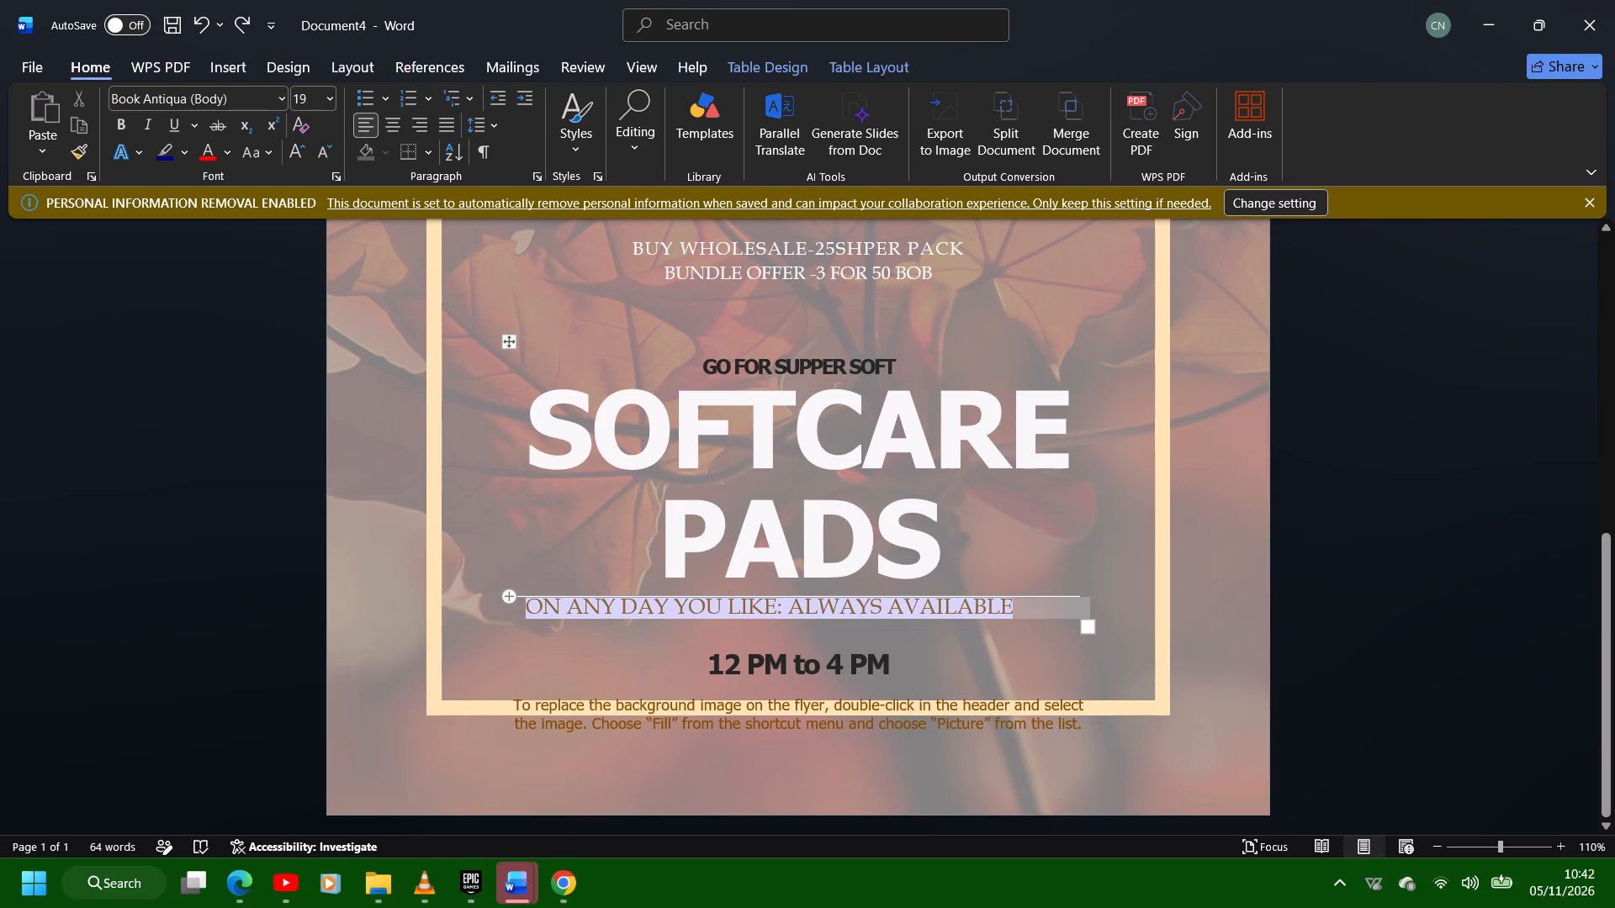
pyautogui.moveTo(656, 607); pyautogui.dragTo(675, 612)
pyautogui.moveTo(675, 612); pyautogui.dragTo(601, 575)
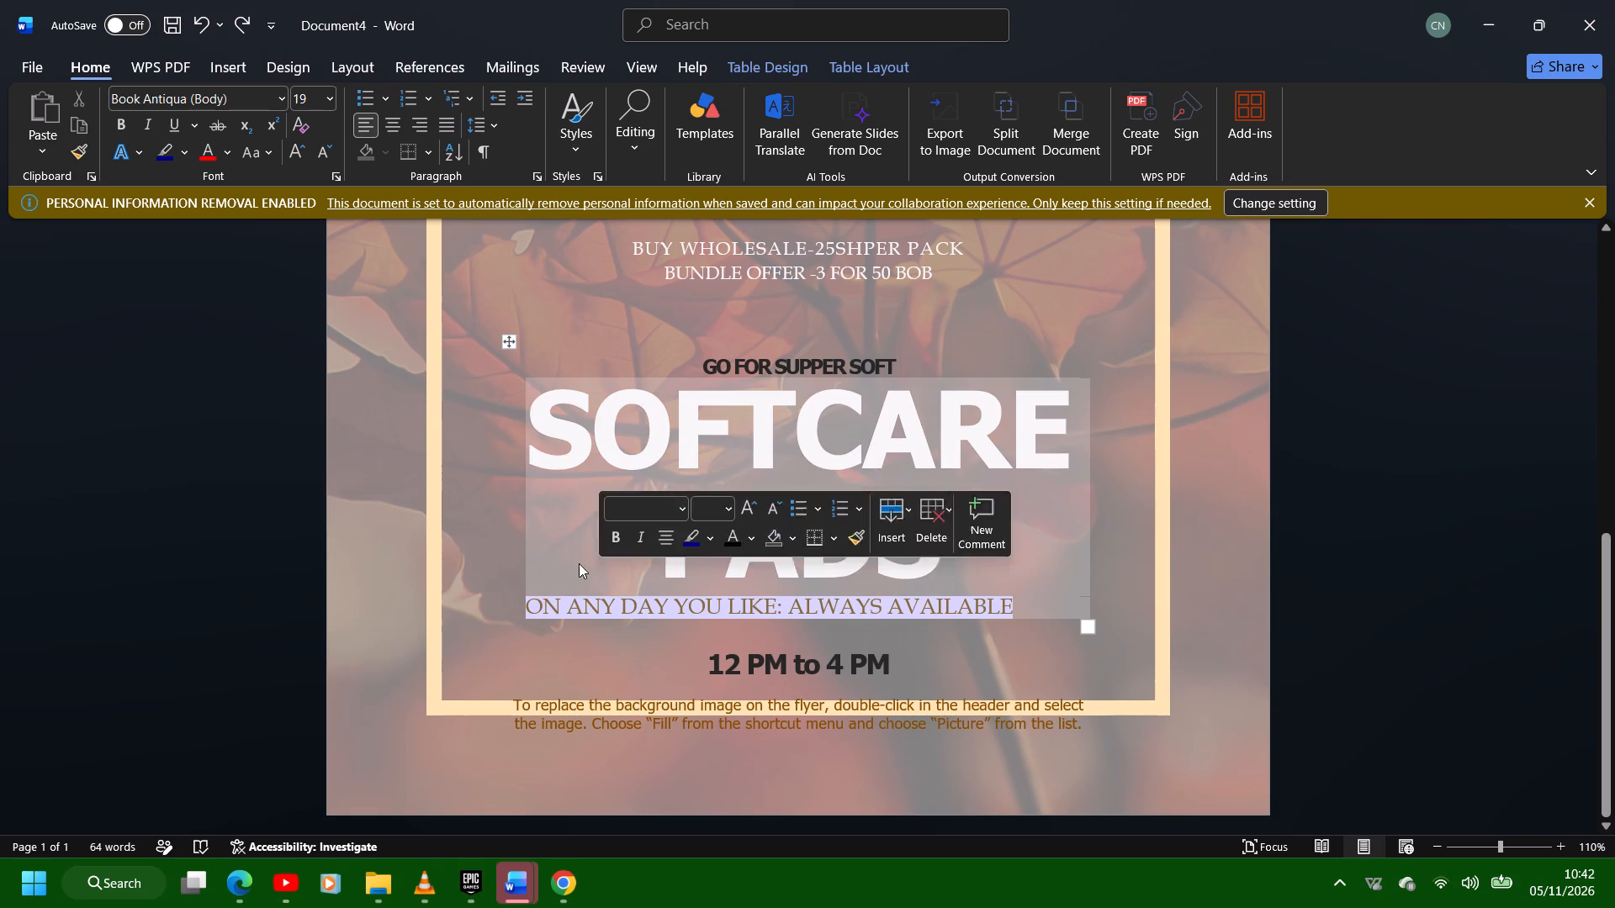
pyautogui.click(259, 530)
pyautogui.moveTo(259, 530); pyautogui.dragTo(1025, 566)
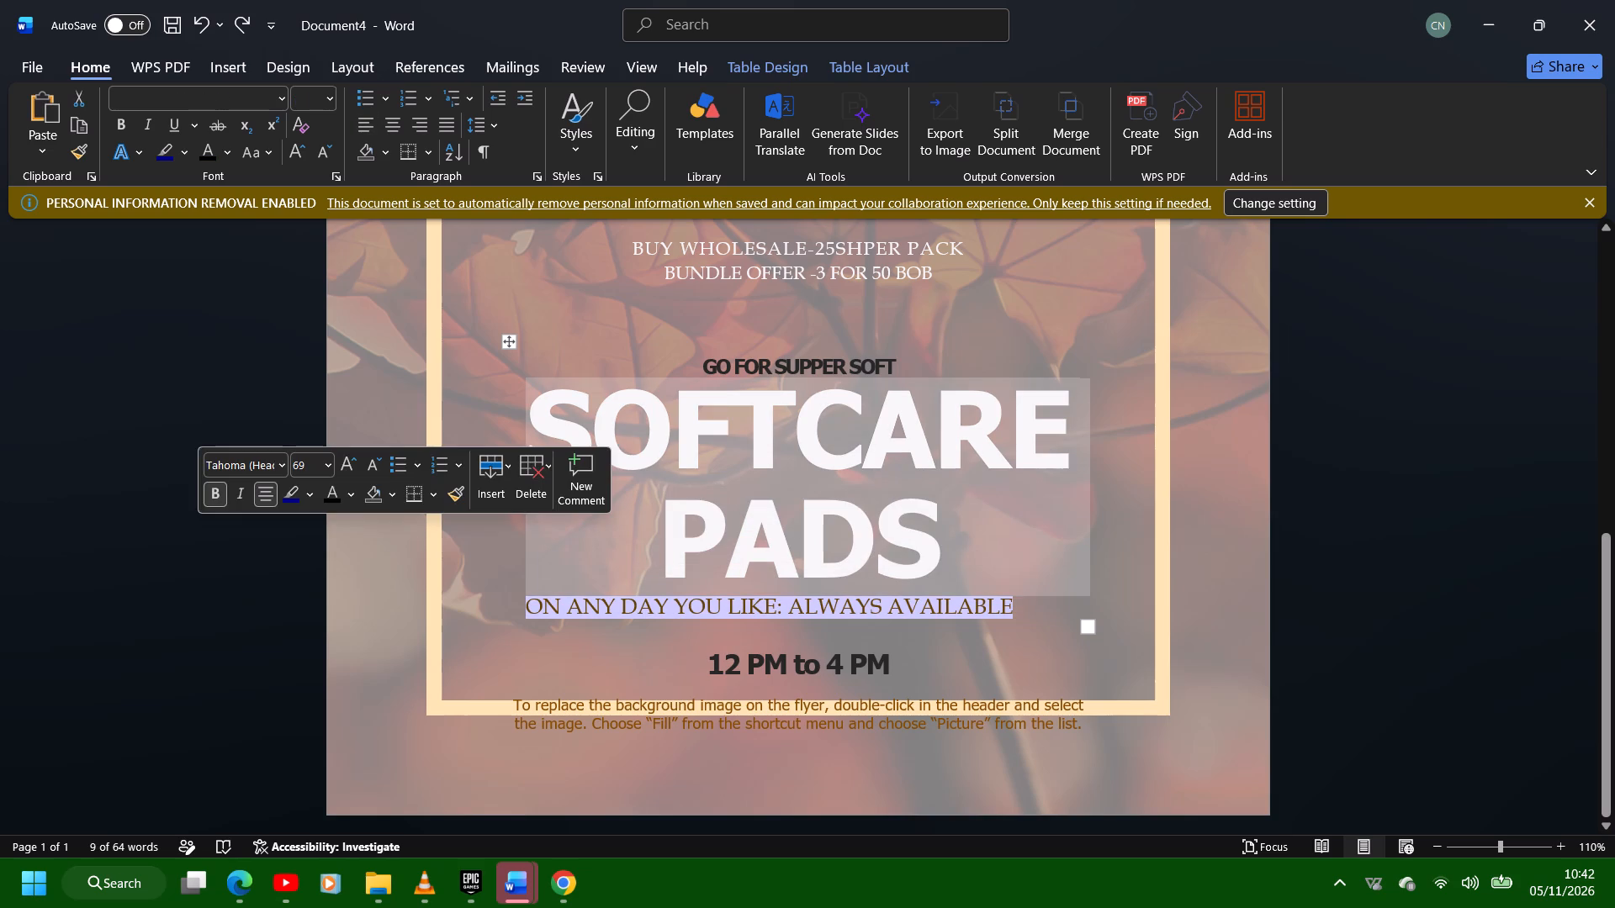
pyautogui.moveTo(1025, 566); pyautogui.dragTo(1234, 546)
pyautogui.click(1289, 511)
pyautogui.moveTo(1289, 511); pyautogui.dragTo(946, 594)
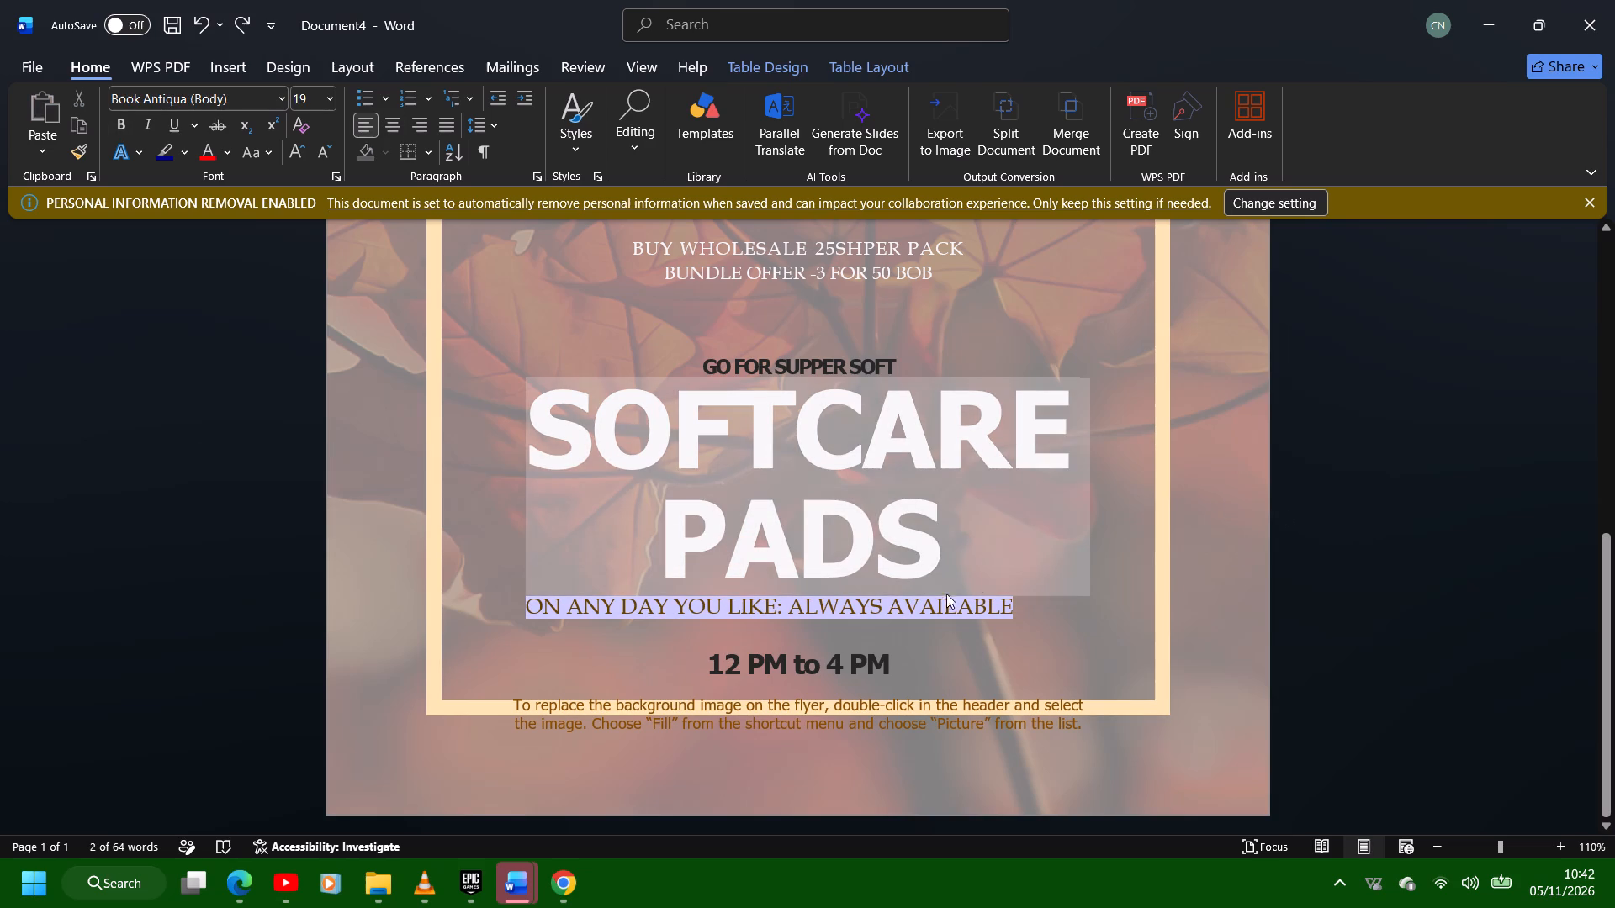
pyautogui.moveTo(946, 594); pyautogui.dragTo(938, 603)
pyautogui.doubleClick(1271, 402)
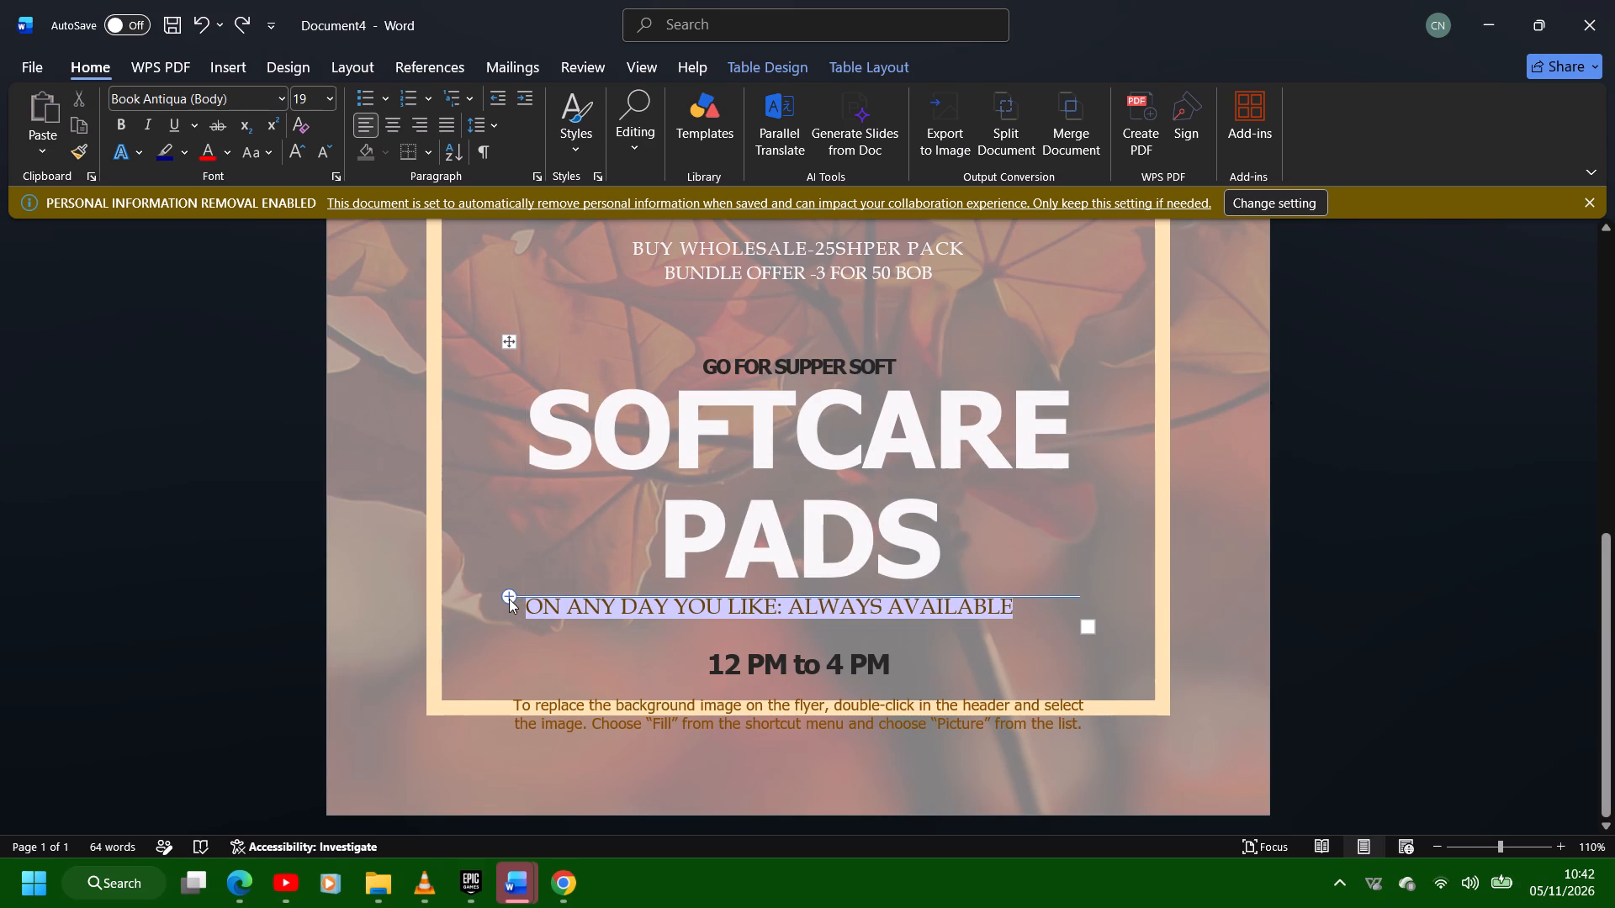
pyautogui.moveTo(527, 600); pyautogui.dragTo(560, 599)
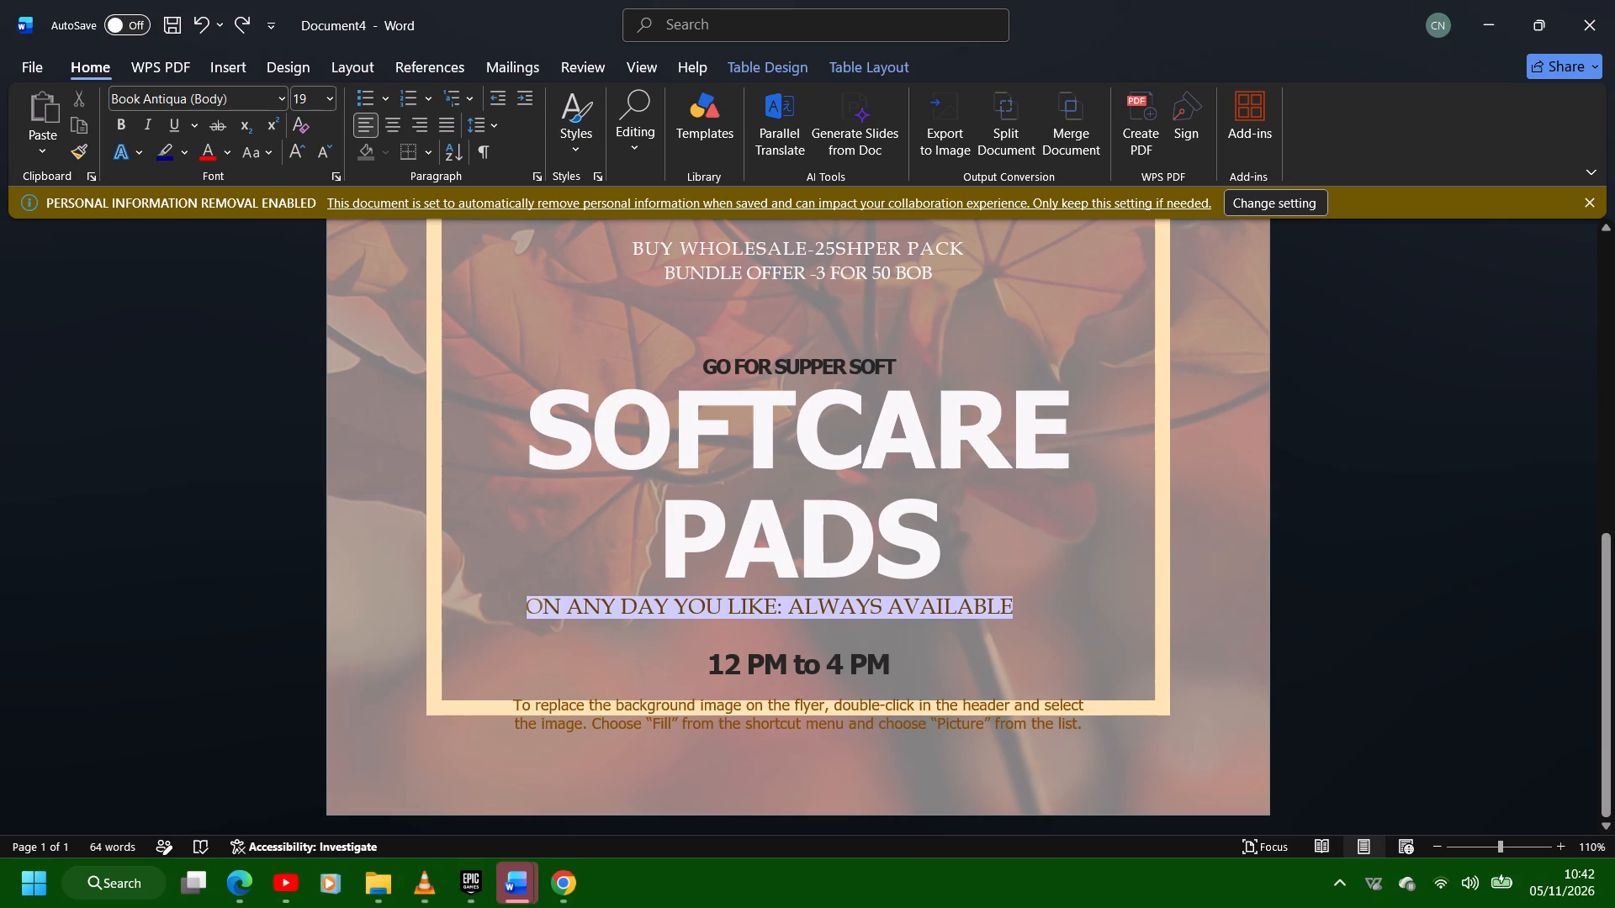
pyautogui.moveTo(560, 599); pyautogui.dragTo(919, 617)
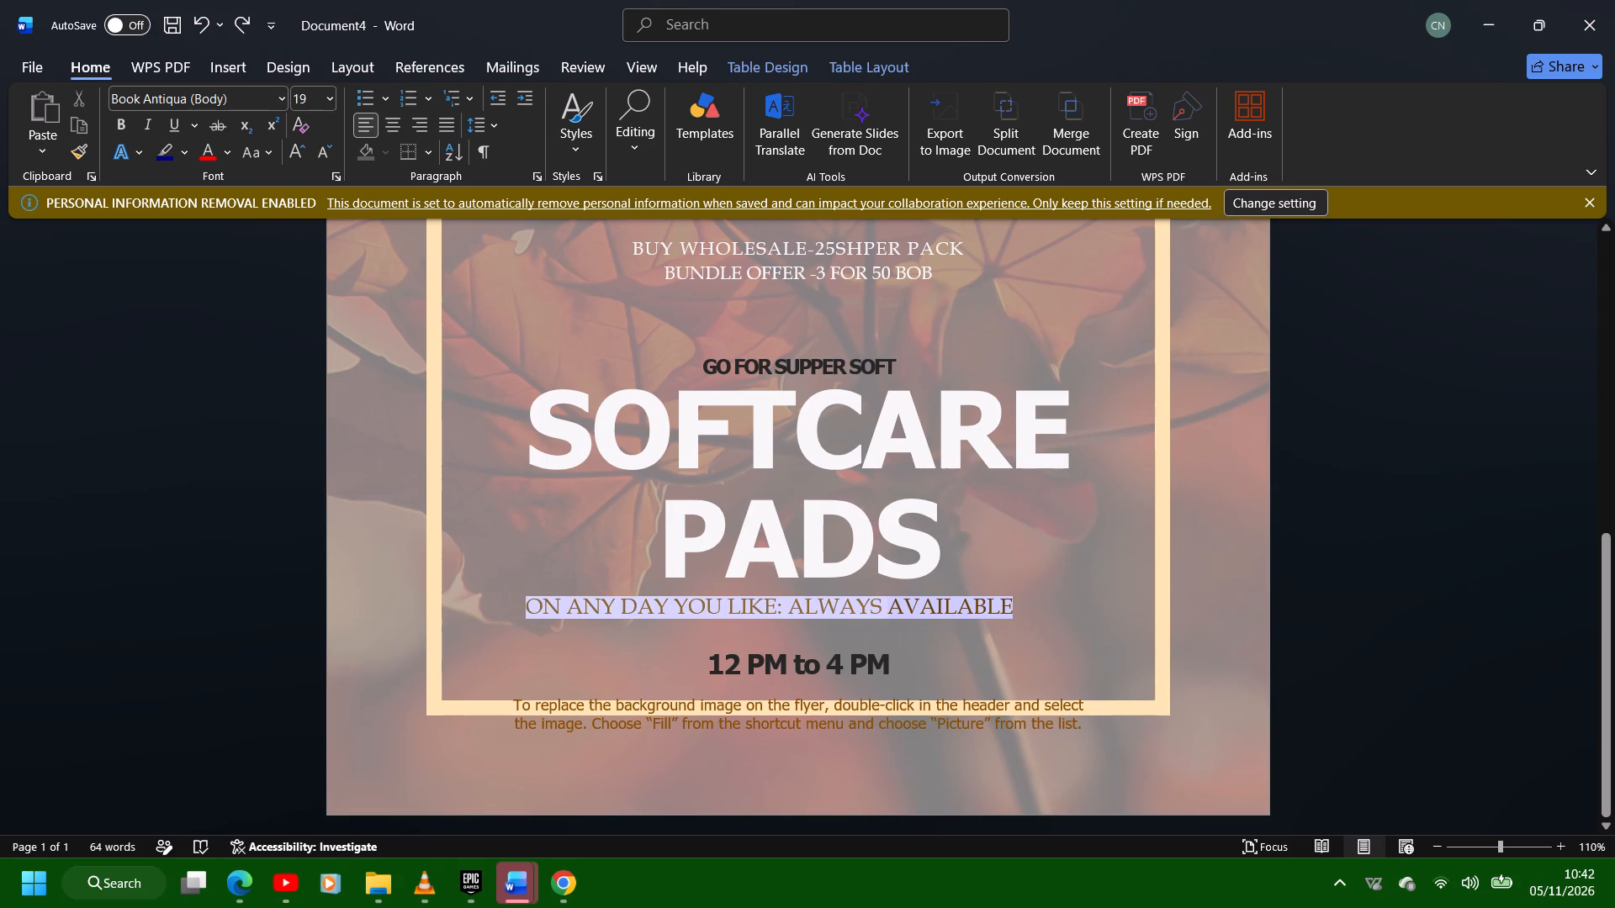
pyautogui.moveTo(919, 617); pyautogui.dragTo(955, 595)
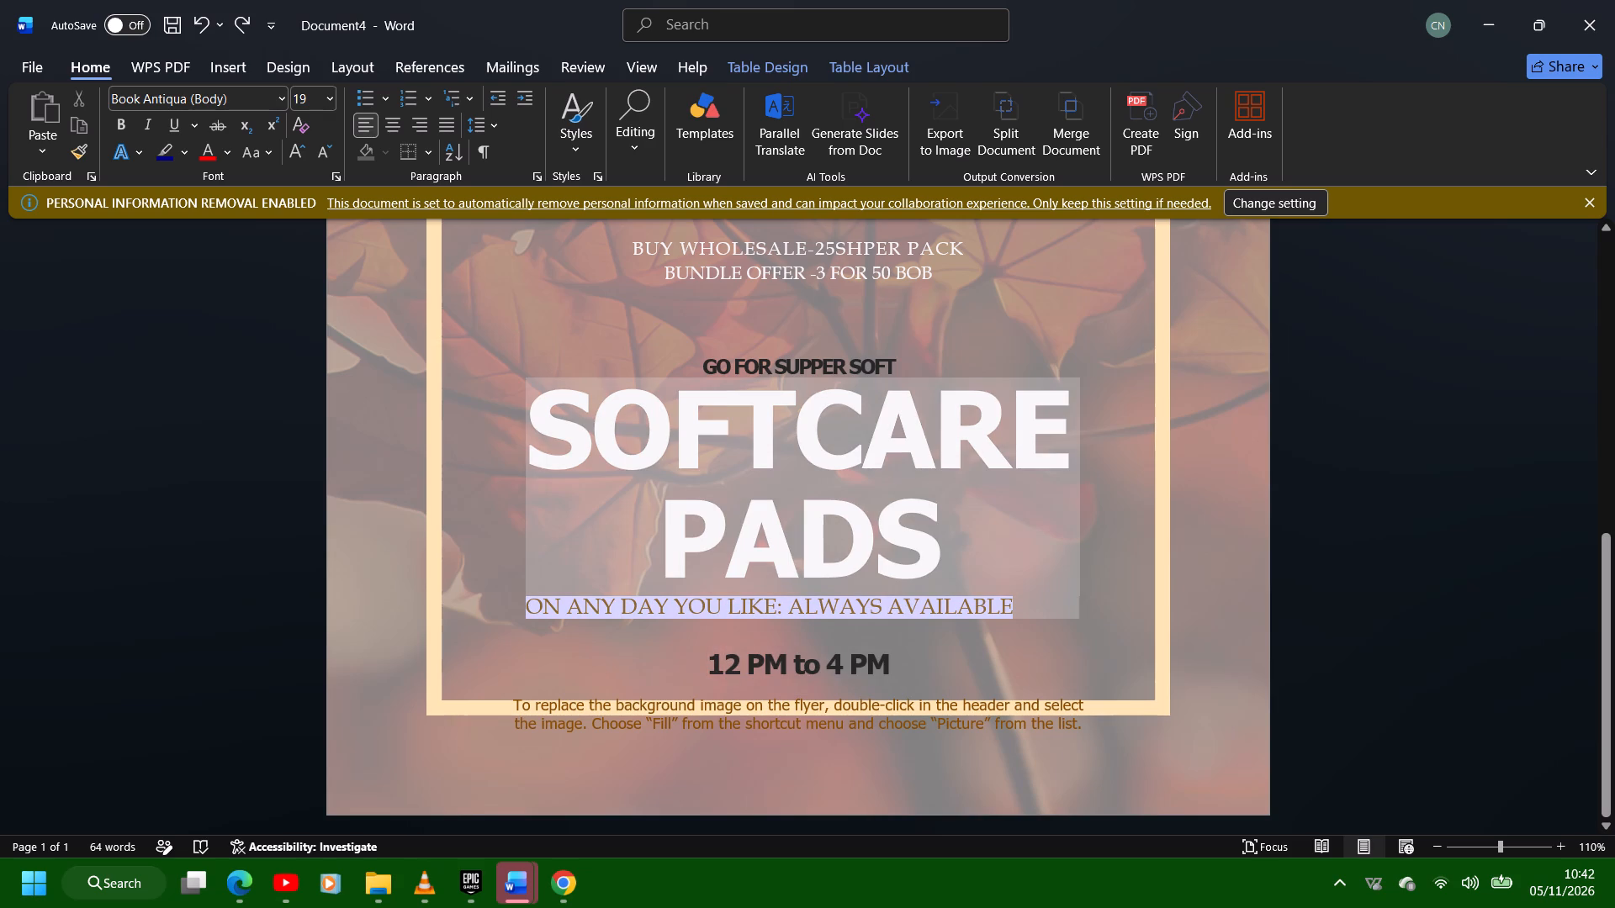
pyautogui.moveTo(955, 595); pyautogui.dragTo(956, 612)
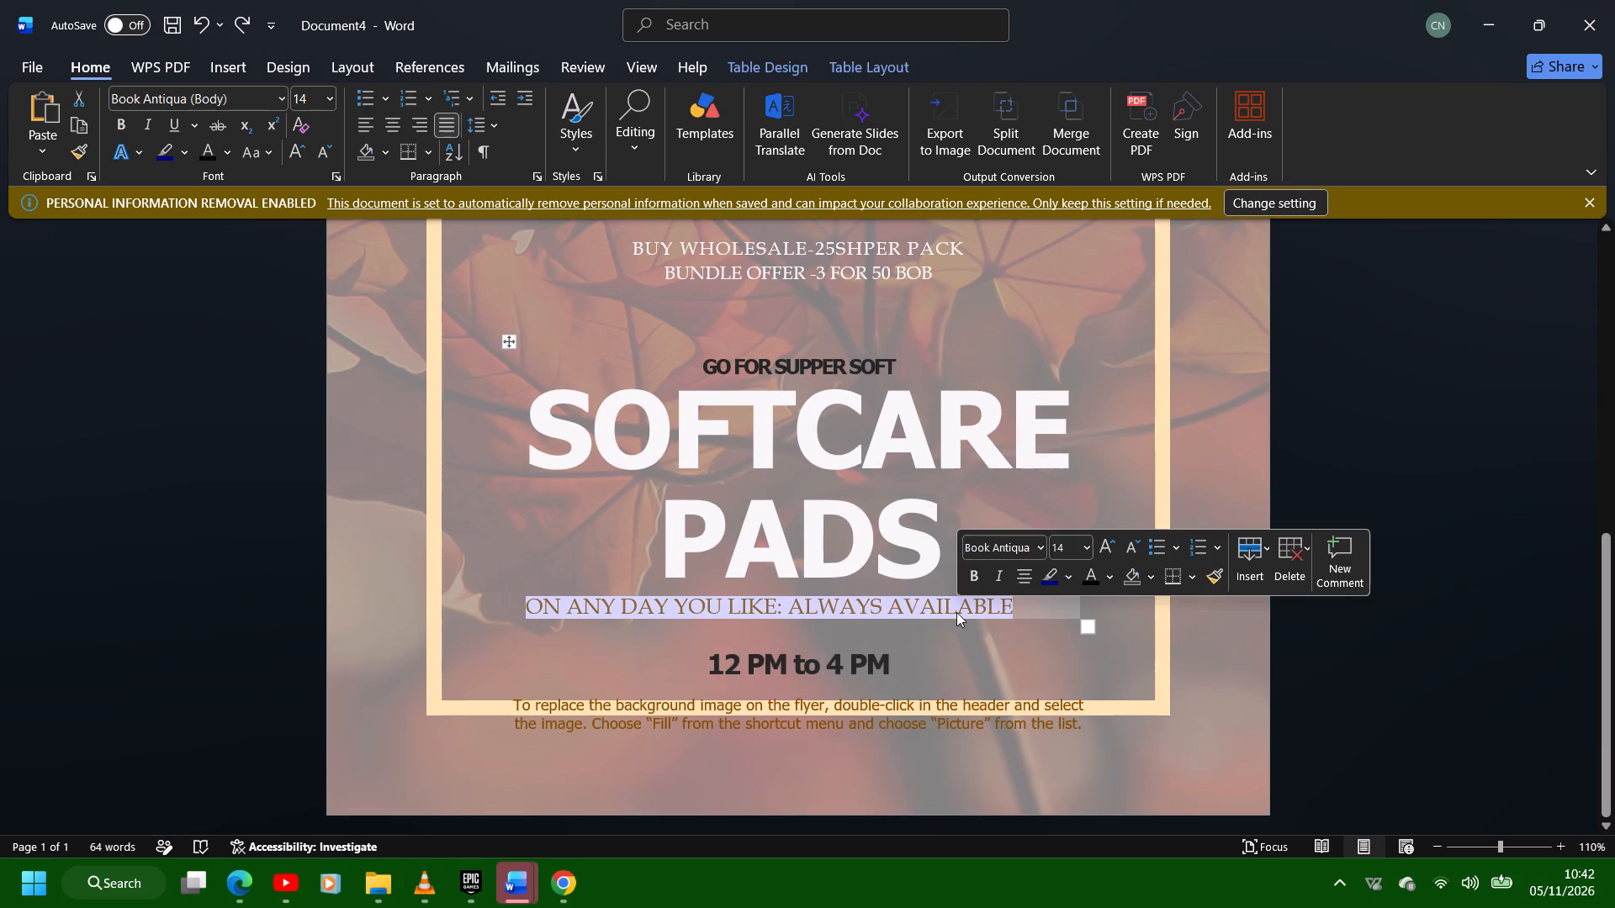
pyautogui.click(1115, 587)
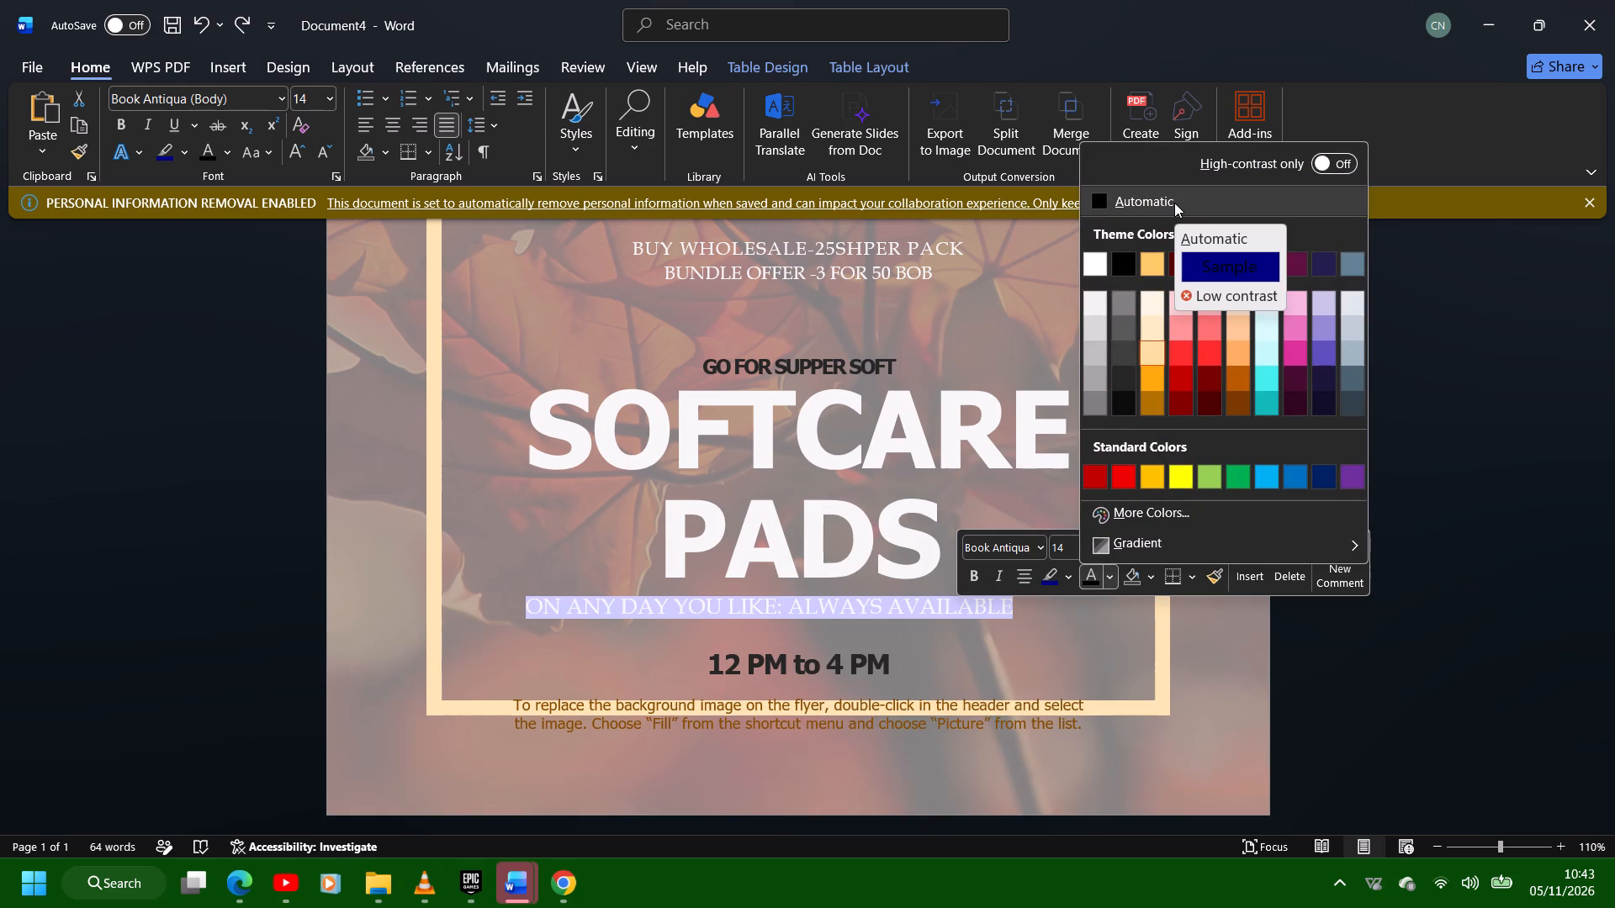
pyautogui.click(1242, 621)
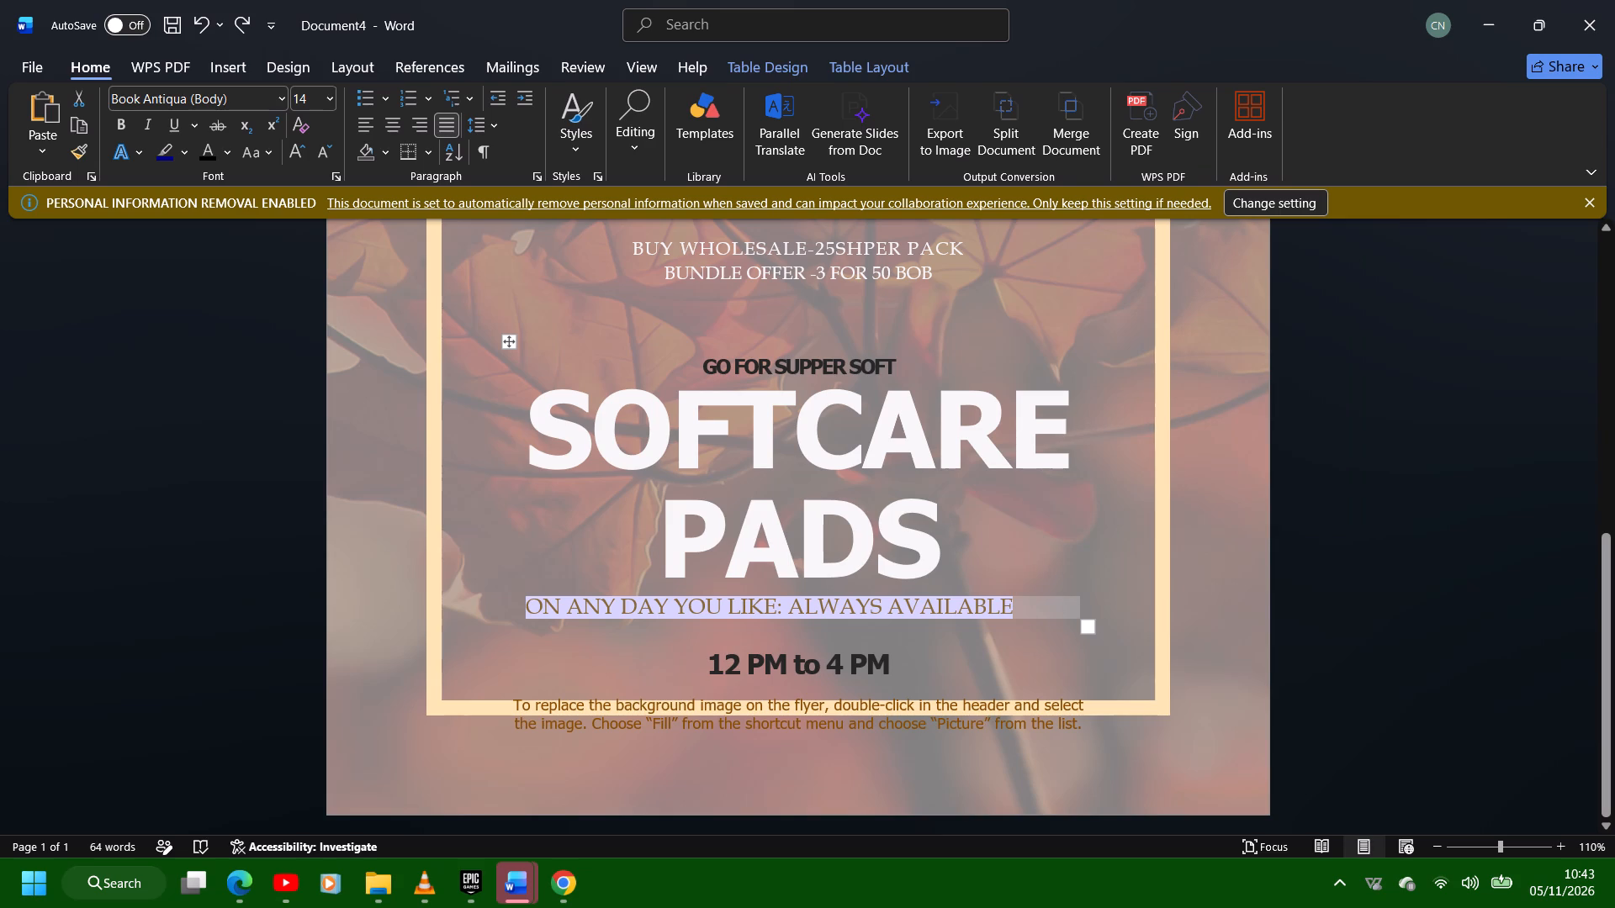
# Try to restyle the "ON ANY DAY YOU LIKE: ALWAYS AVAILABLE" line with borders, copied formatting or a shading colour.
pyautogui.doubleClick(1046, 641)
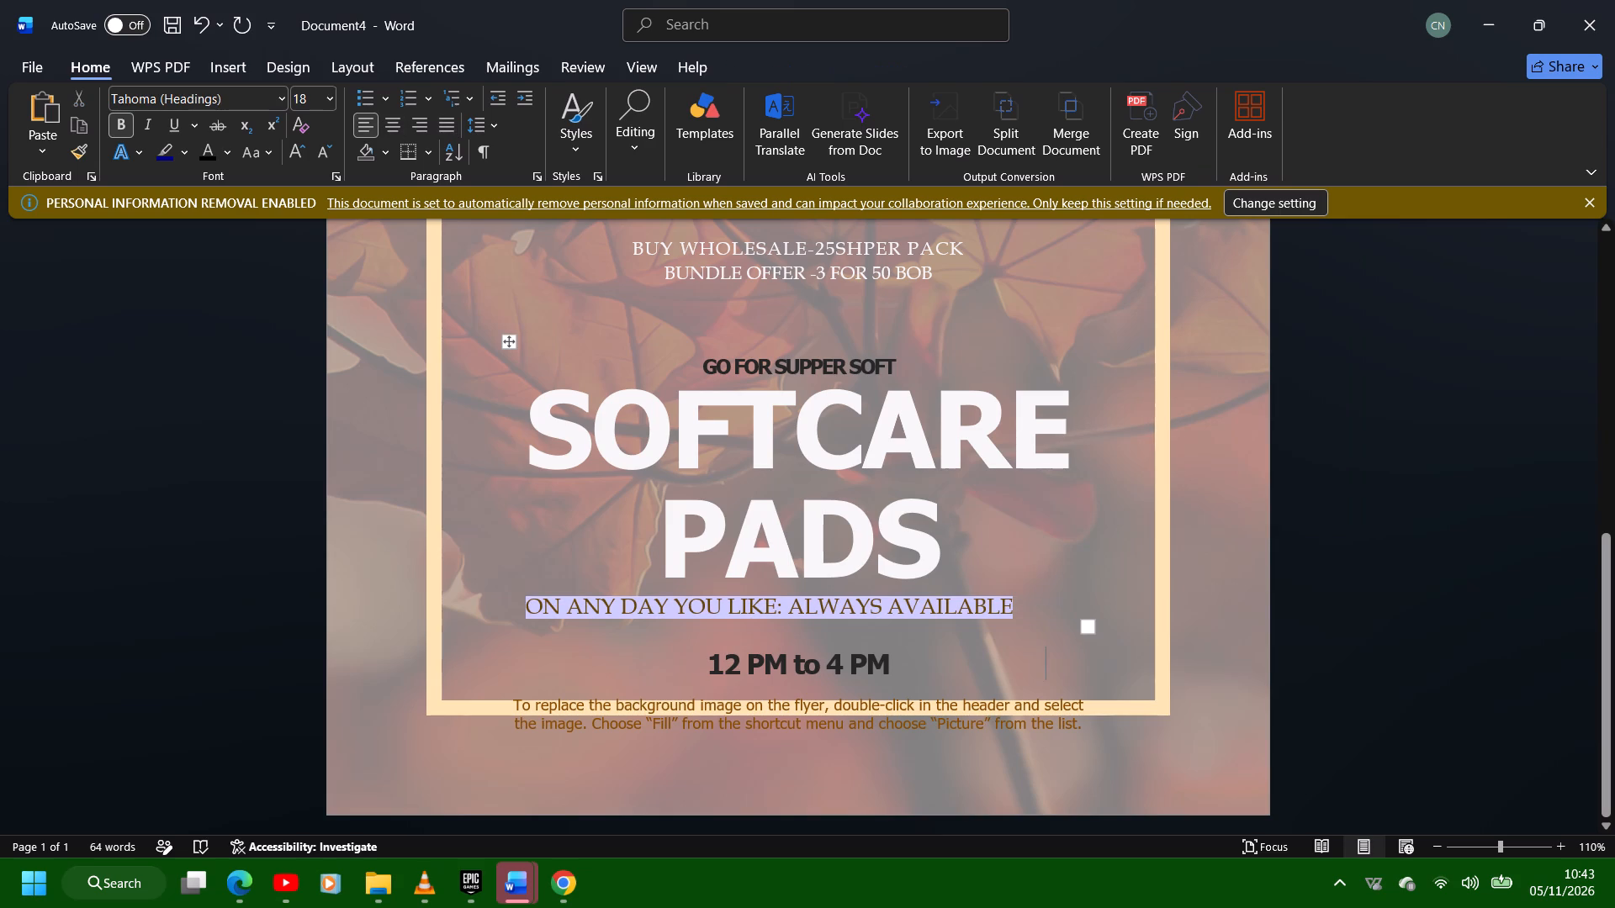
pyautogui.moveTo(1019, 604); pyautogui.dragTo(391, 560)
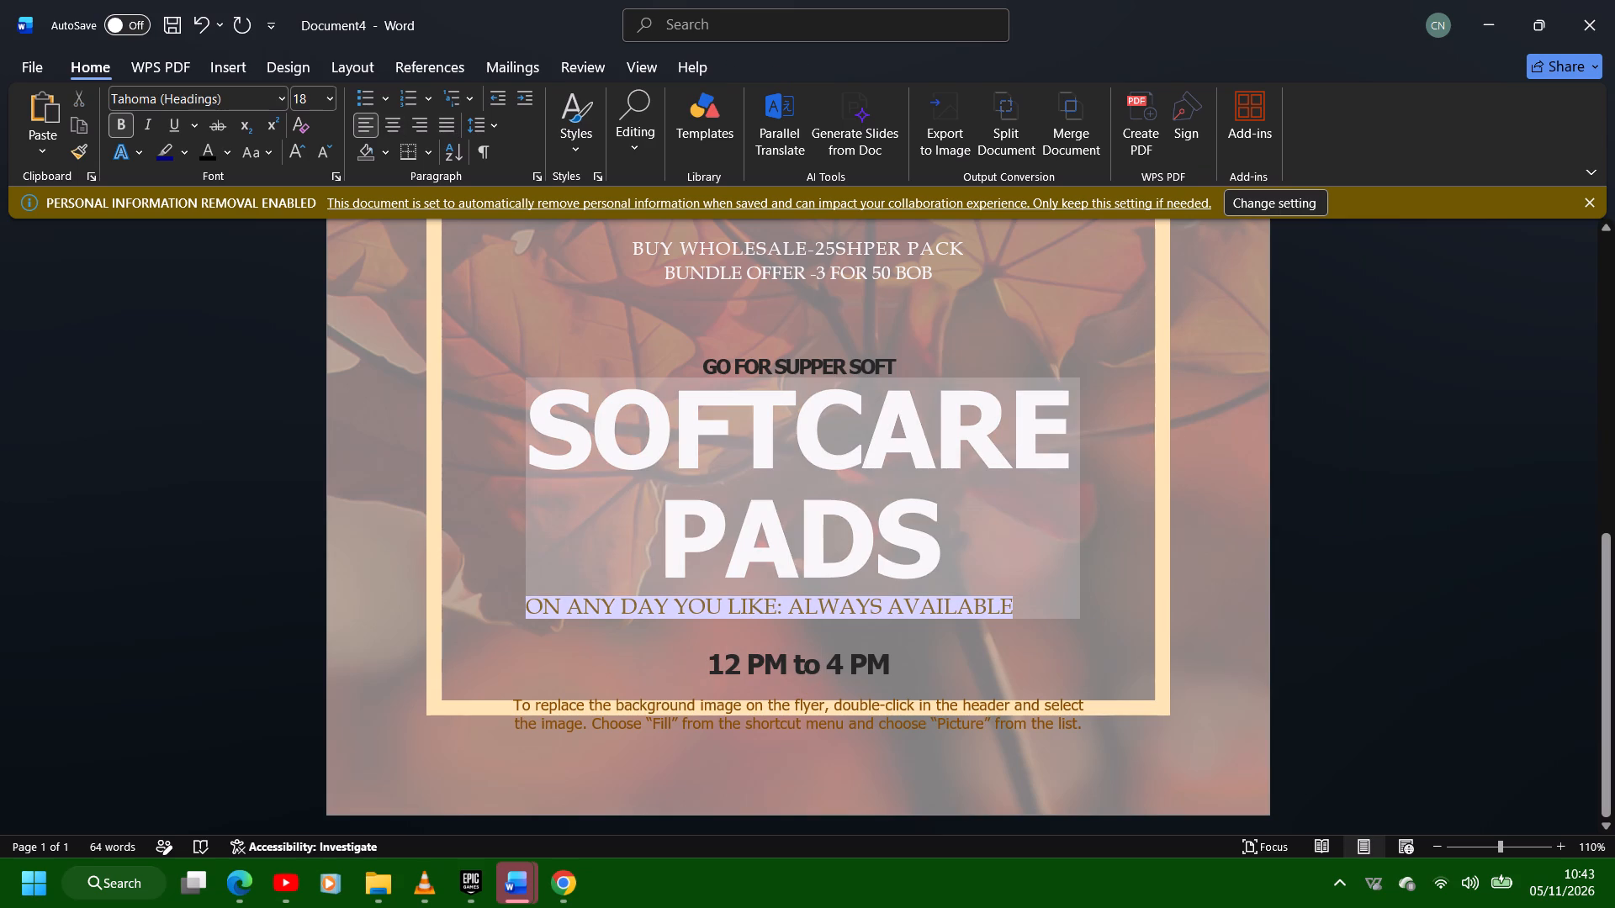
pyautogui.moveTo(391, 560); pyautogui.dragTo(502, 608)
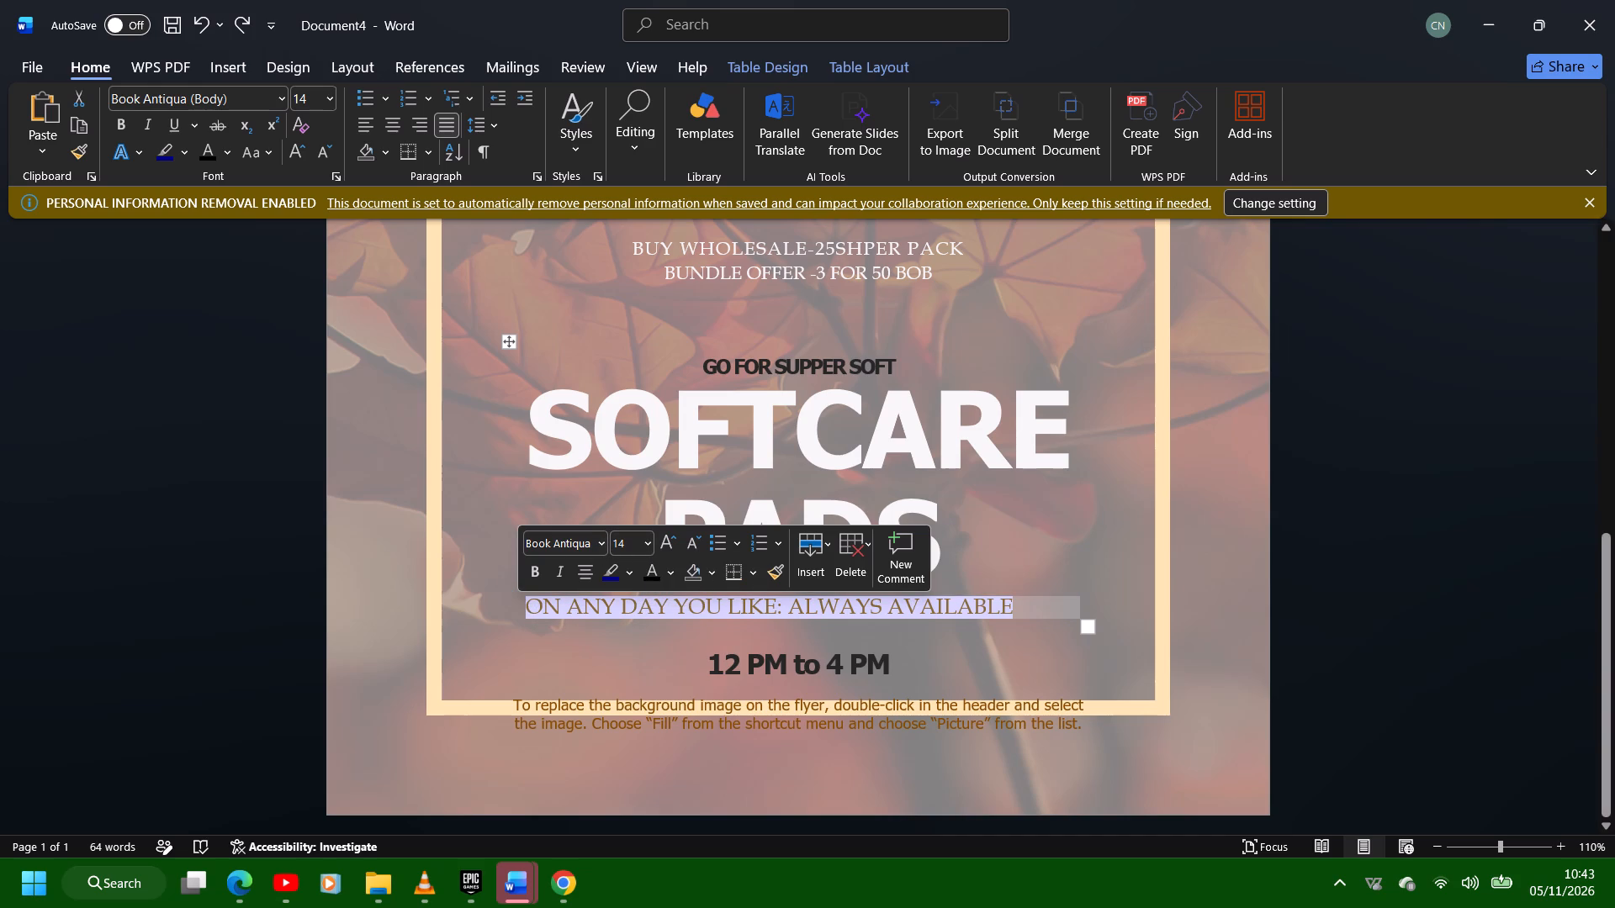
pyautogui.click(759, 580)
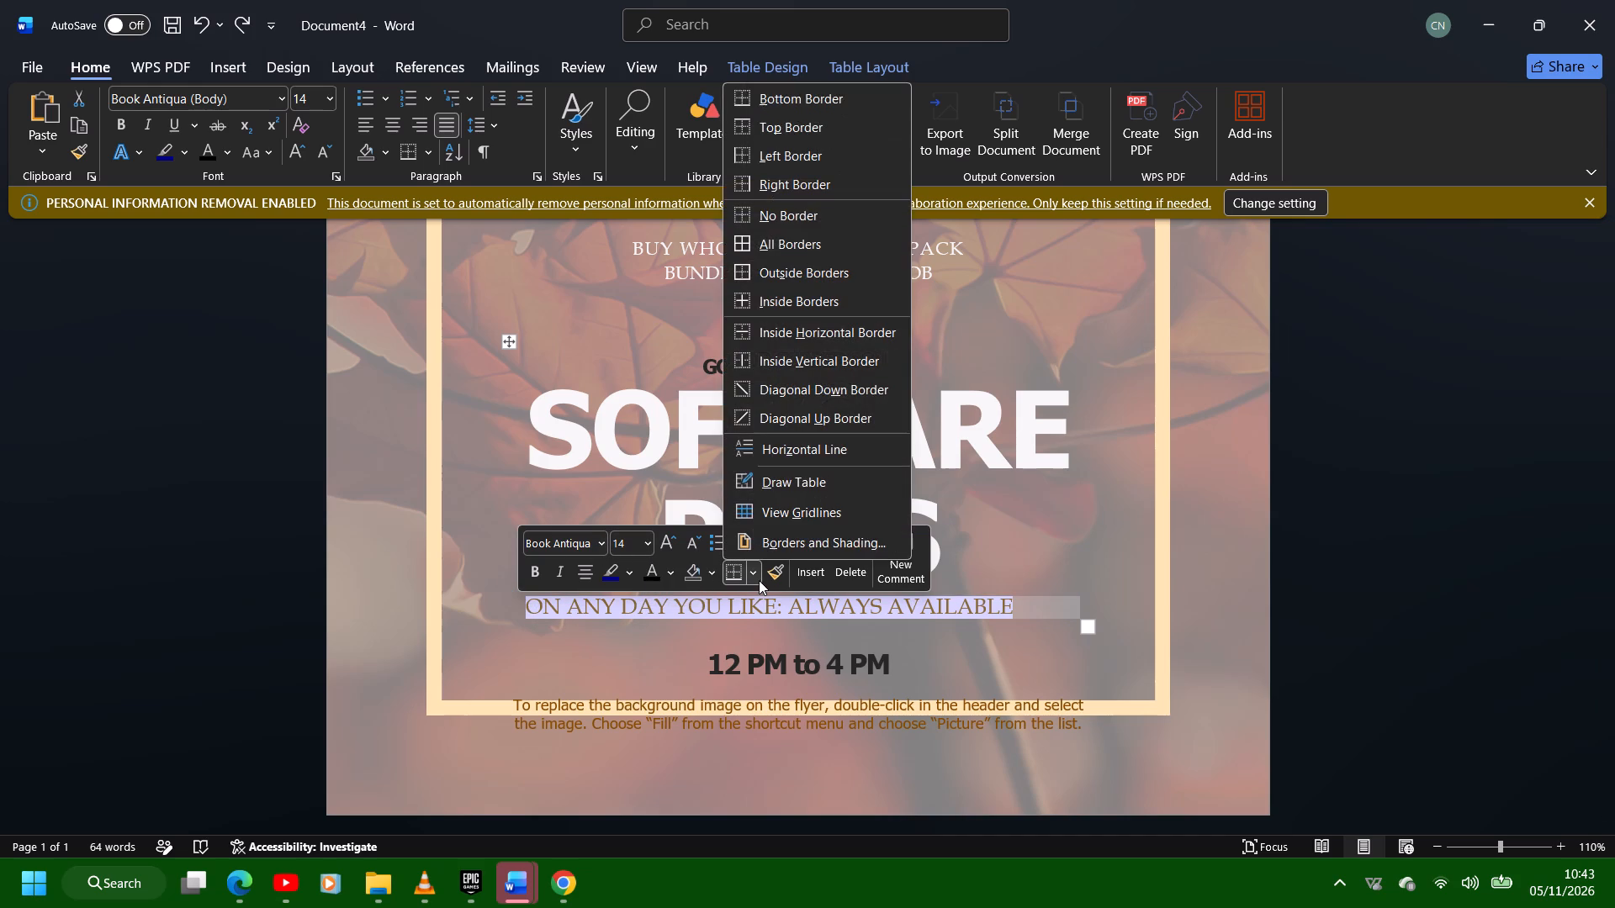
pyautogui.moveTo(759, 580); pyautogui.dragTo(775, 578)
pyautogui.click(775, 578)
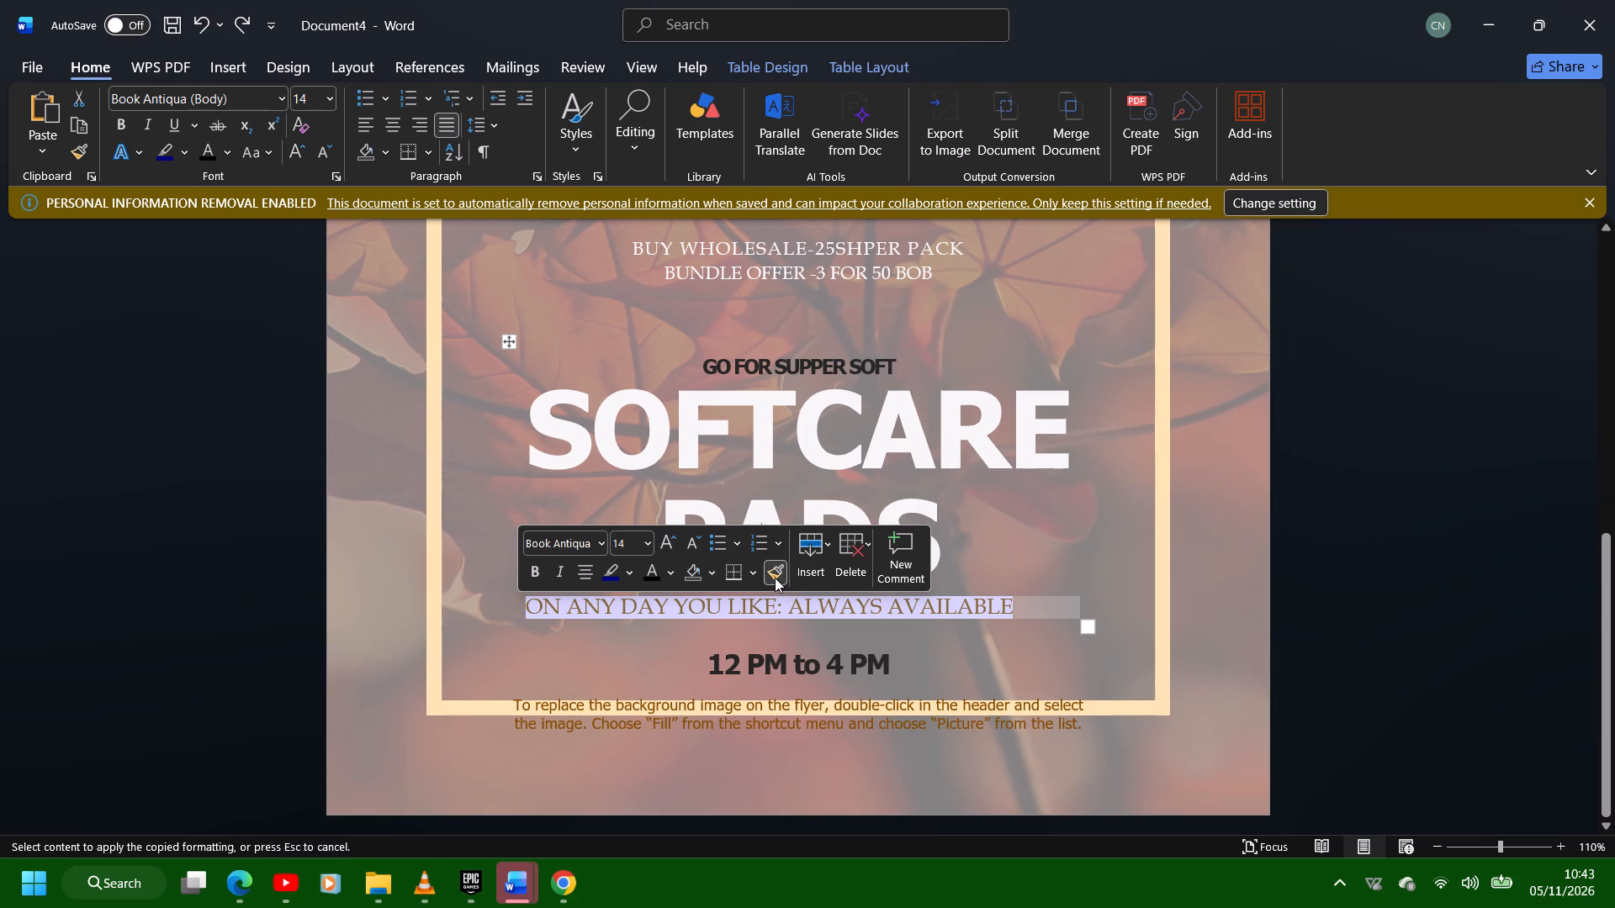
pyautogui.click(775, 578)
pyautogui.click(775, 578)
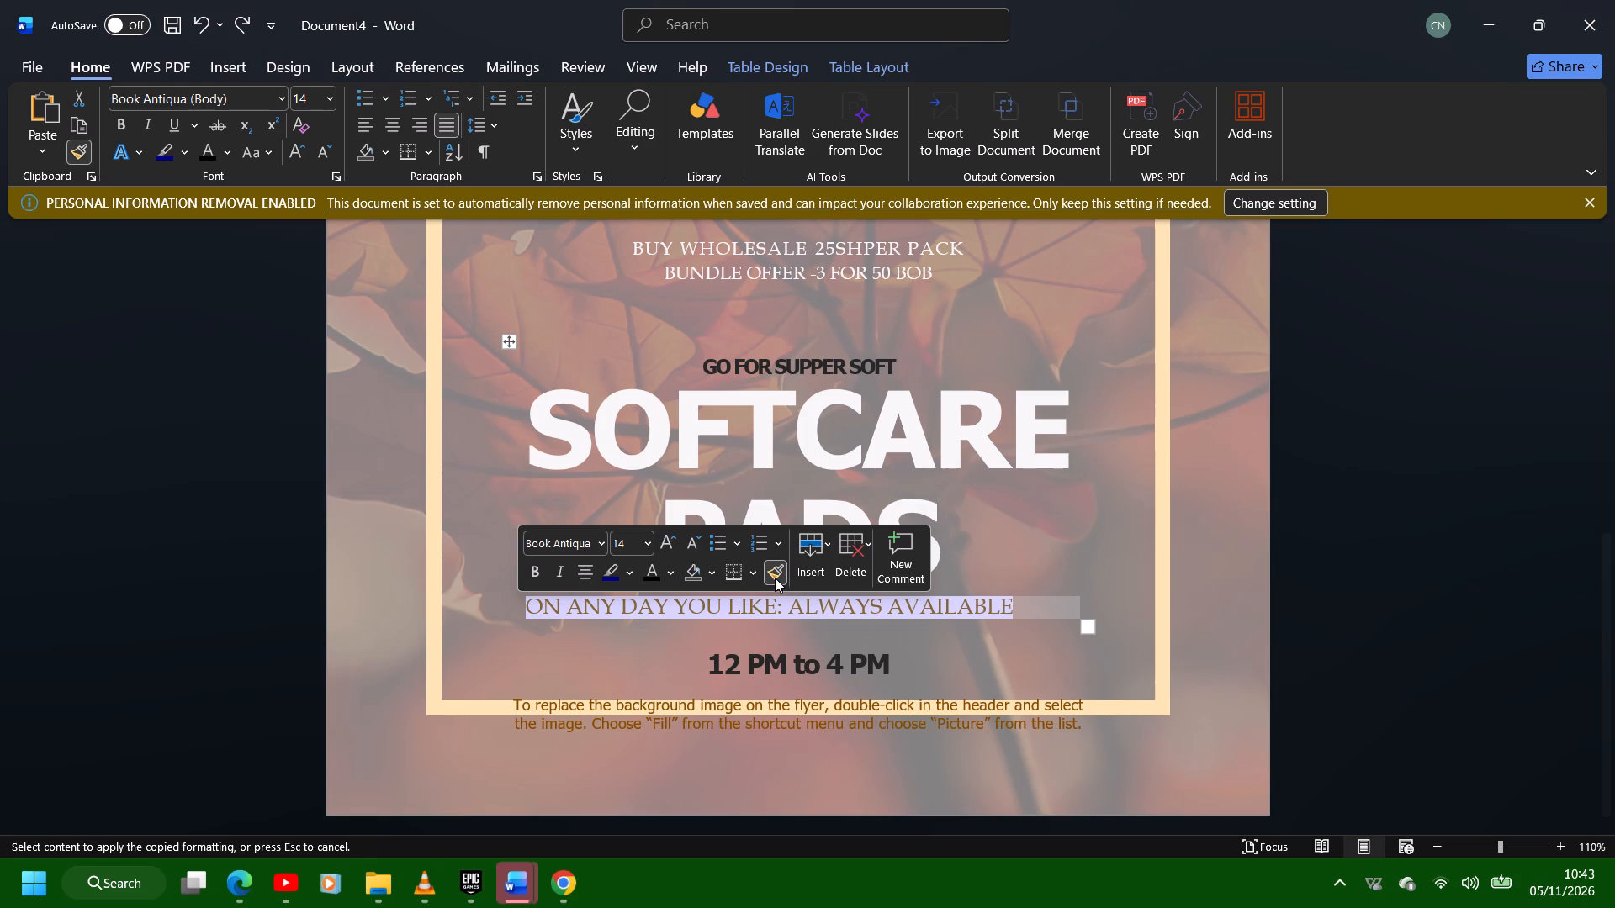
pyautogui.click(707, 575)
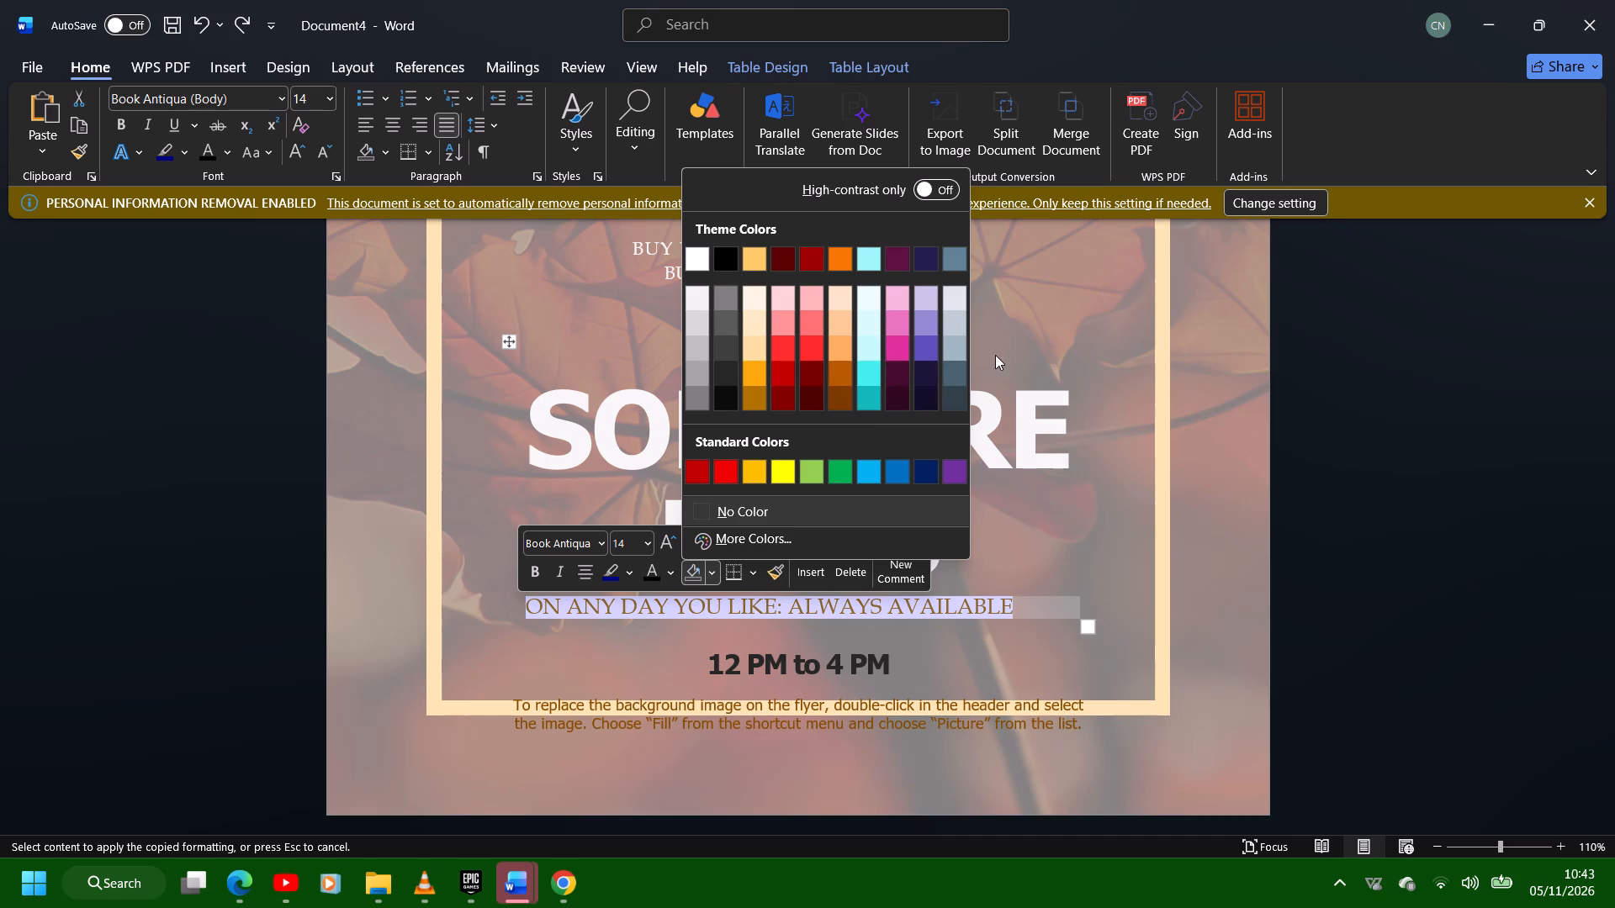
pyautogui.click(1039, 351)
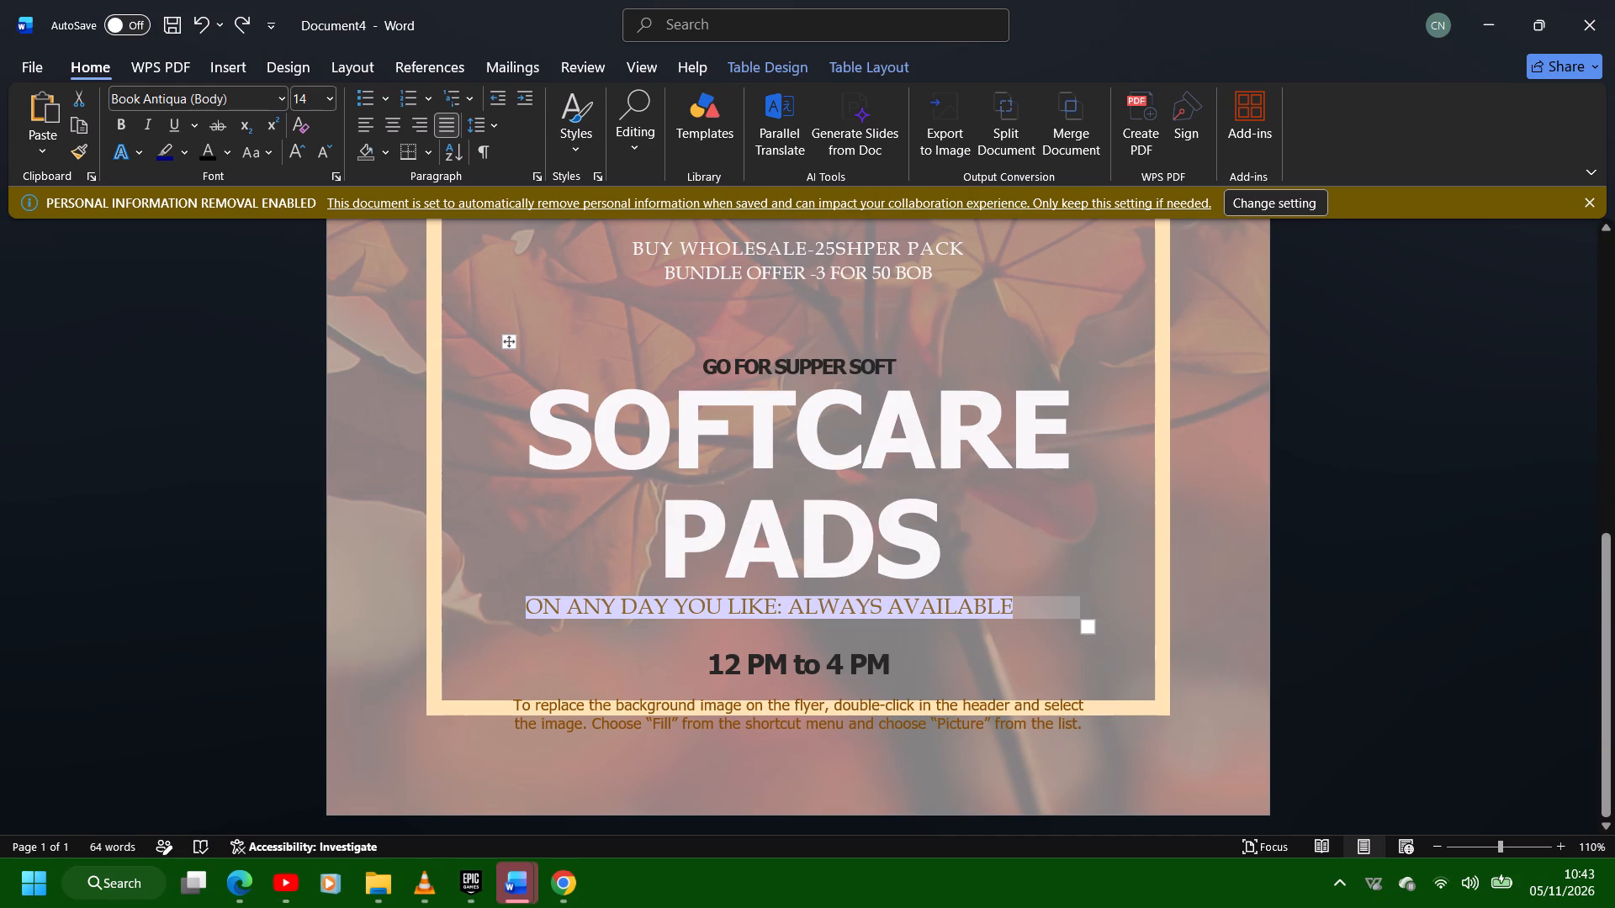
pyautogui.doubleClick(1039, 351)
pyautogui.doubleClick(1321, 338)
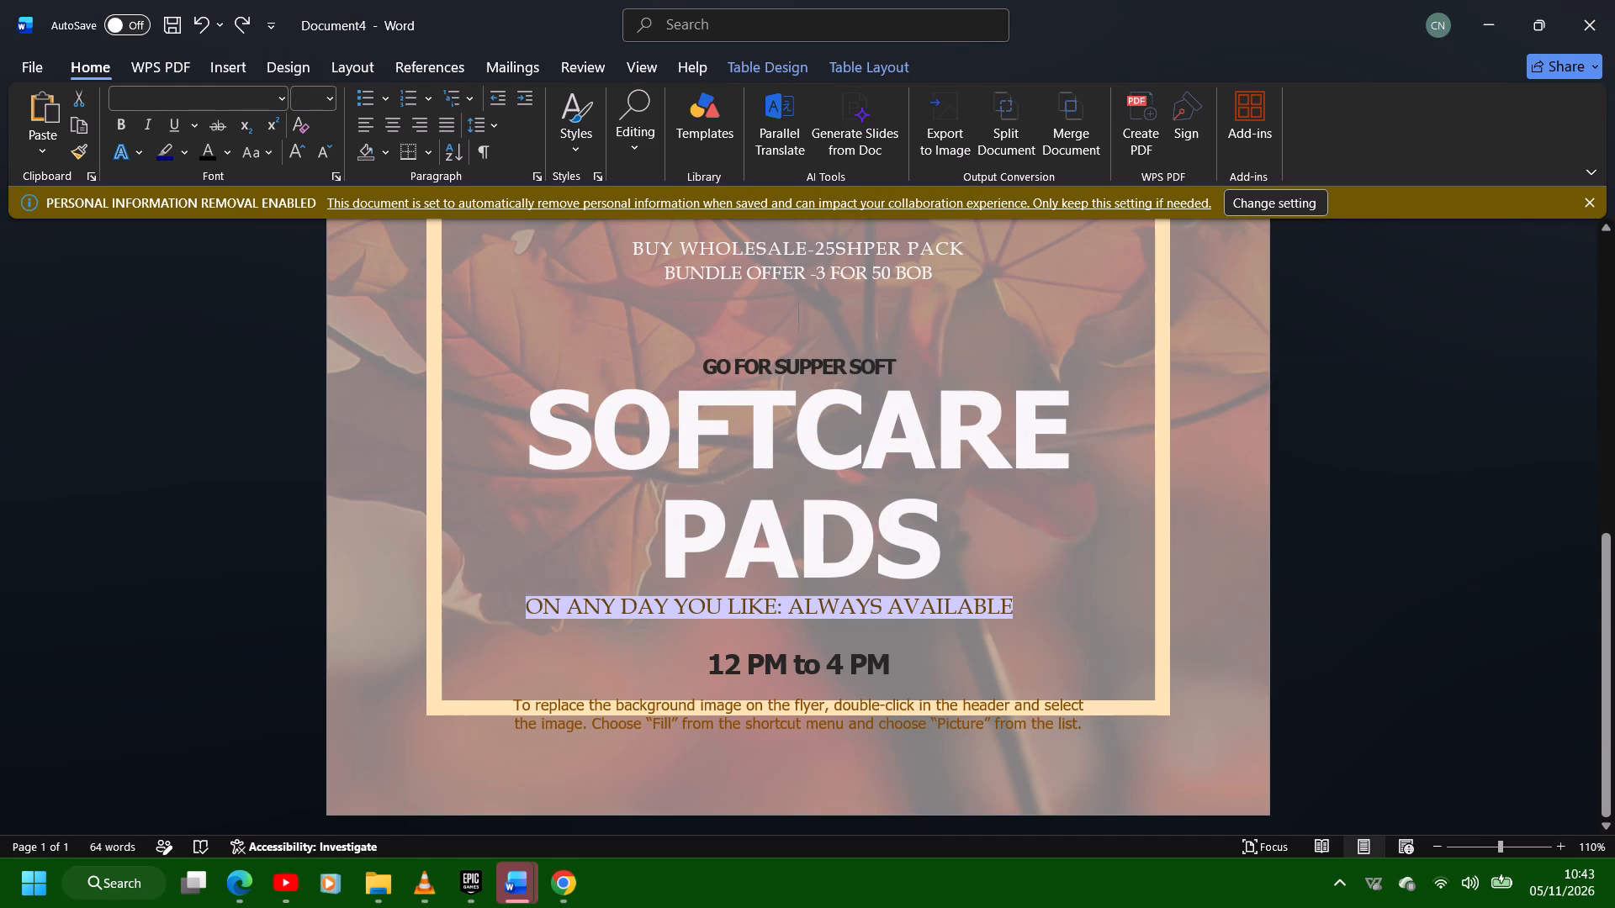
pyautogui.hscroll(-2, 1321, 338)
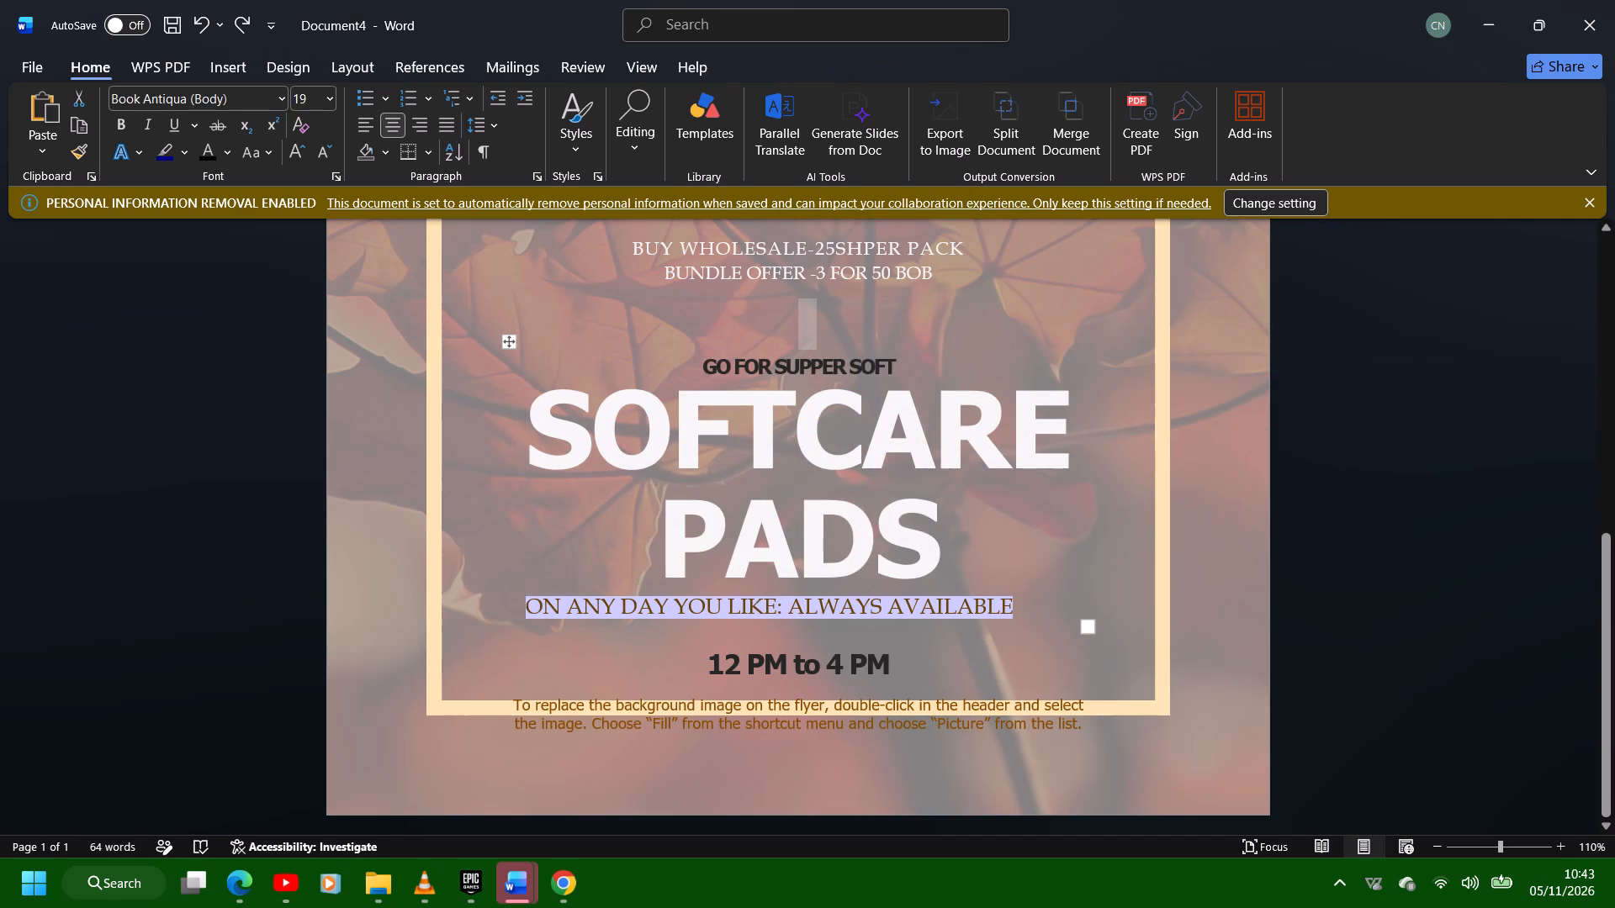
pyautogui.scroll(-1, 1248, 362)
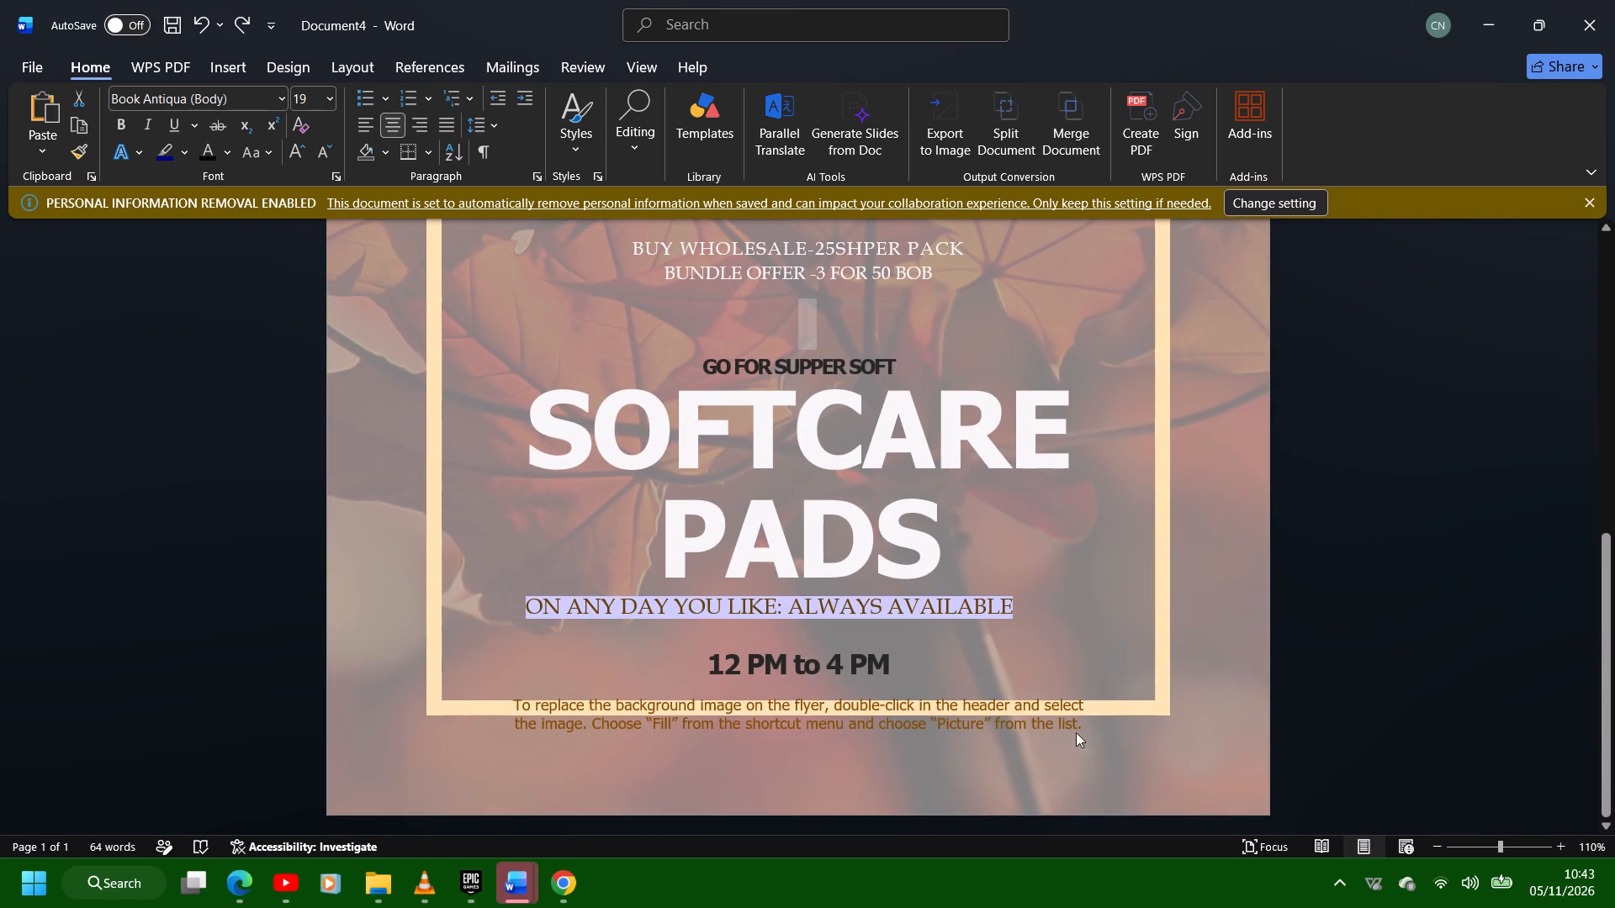
# Delete the background-image instruction text and the "12 PM to 4 PM" line at the bottom of the flyer.
pyautogui.click(1085, 732)
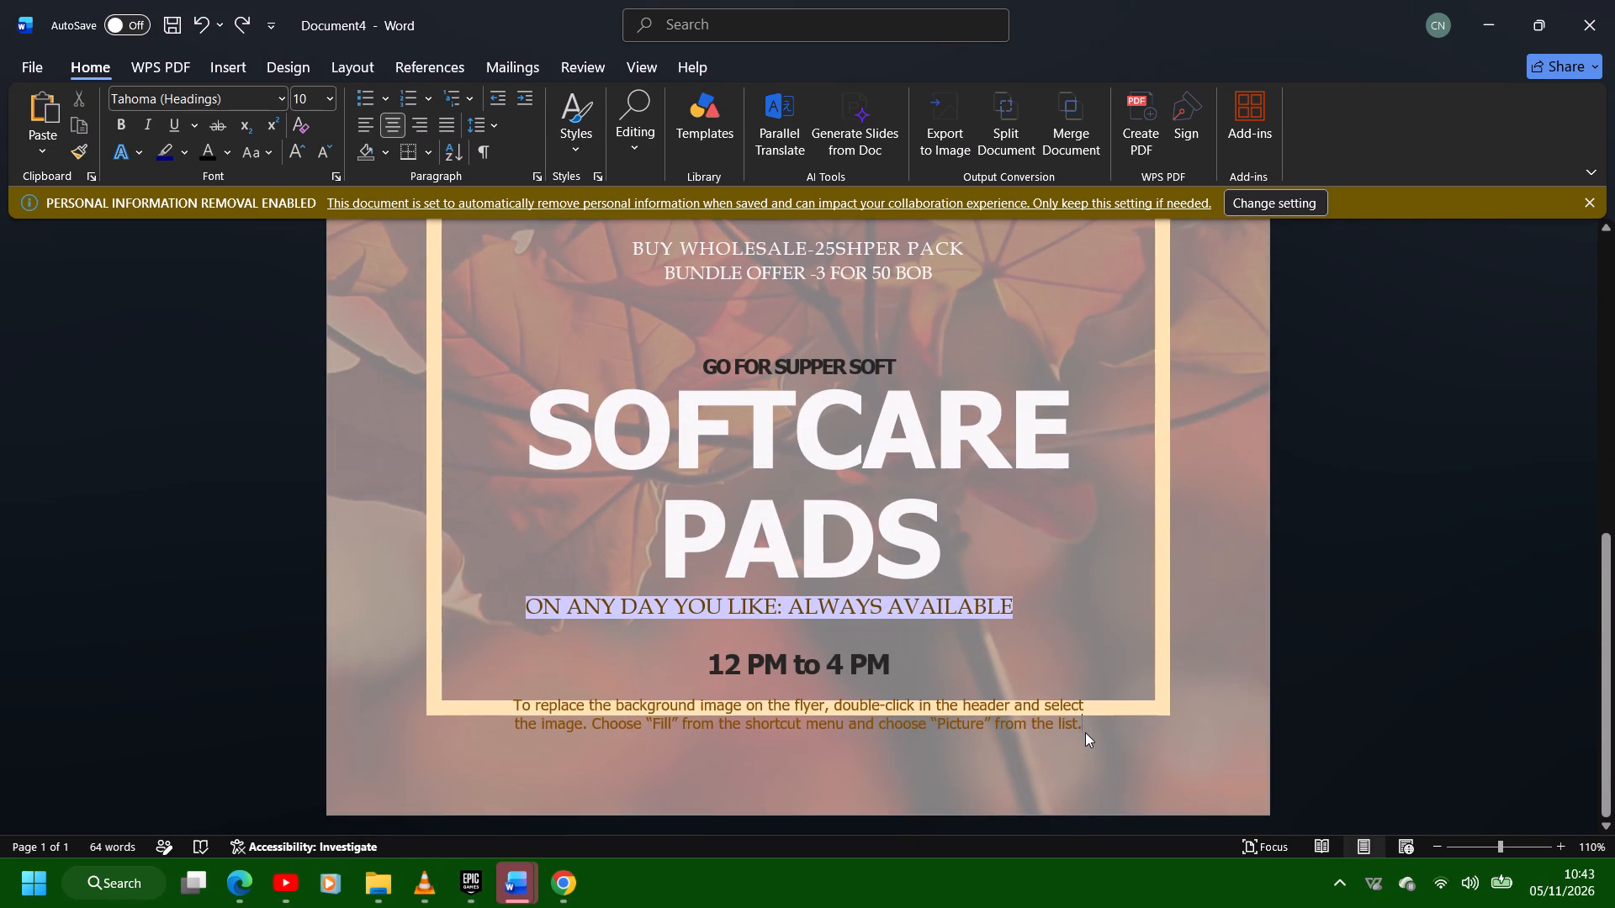
pyautogui.press('BackSpace')
pyautogui.press('BackSpace')
pyautogui.press('BackSpace')
pyautogui.press('BackSpace')
pyautogui.press('BackSpace')
pyautogui.press('BackSpace')
pyautogui.press('BackSpace')
pyautogui.press('BackSpace')
pyautogui.press('BackSpace')
pyautogui.press('BackSpace')
pyautogui.press('BackSpace')
pyautogui.press('BackSpace')
pyautogui.press('BackSpace')
pyautogui.press('BackSpace')
pyautogui.press('BackSpace')
pyautogui.press('BackSpace')
pyautogui.press('BackSpace')
pyautogui.press('BackSpace')
pyautogui.press('BackSpace')
pyautogui.press('BackSpace')
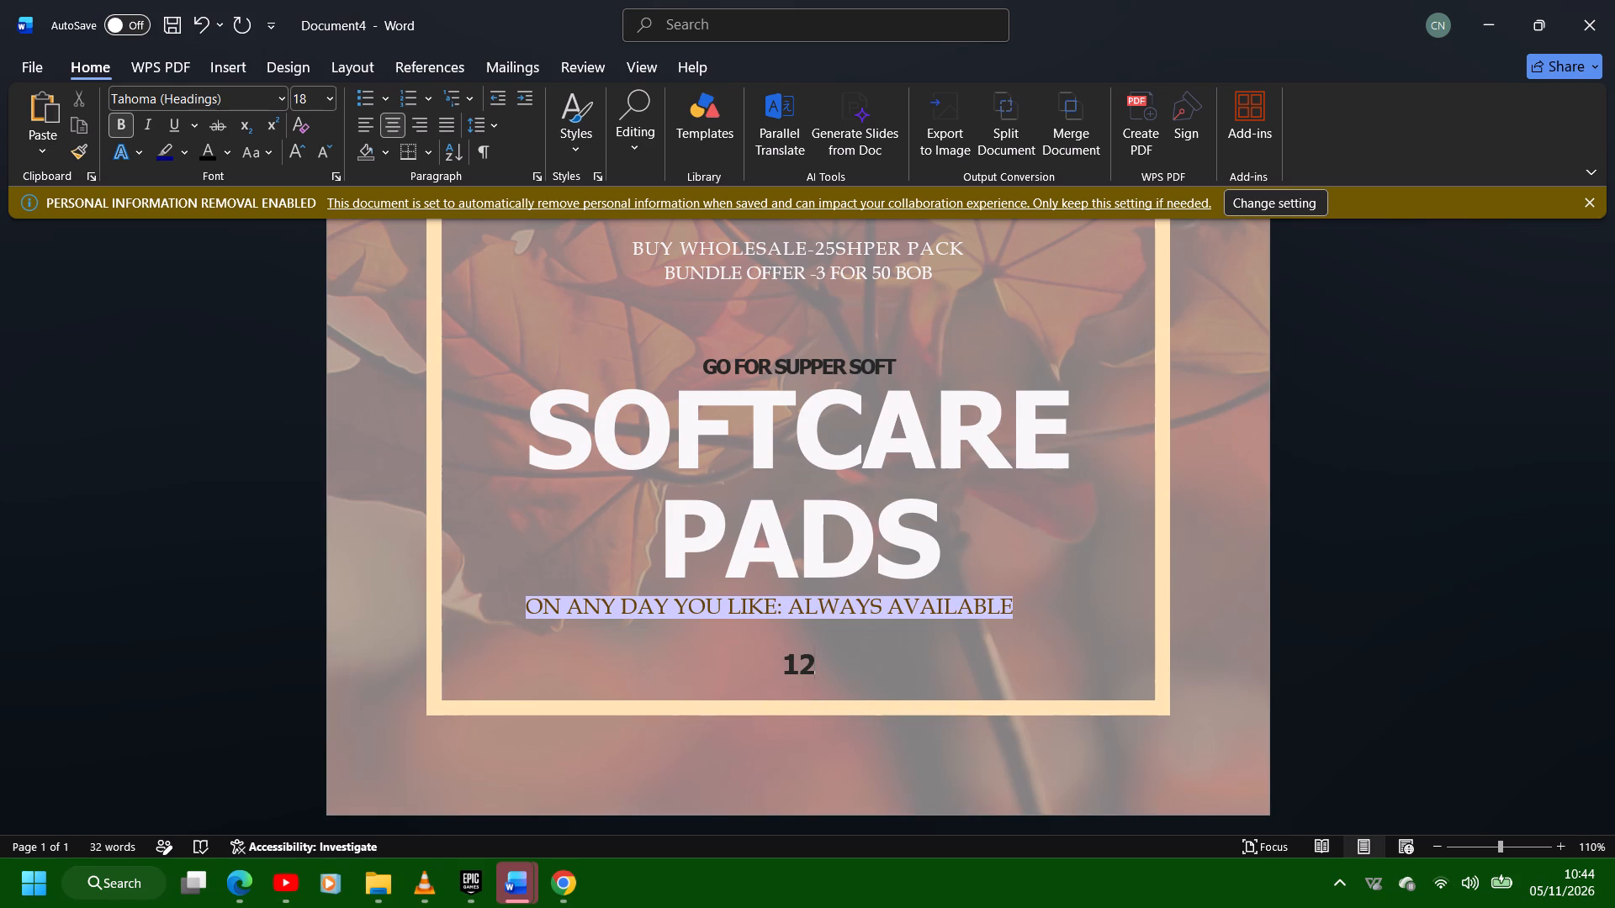
pyautogui.press('BackSpace')
pyautogui.press('BackSpace')
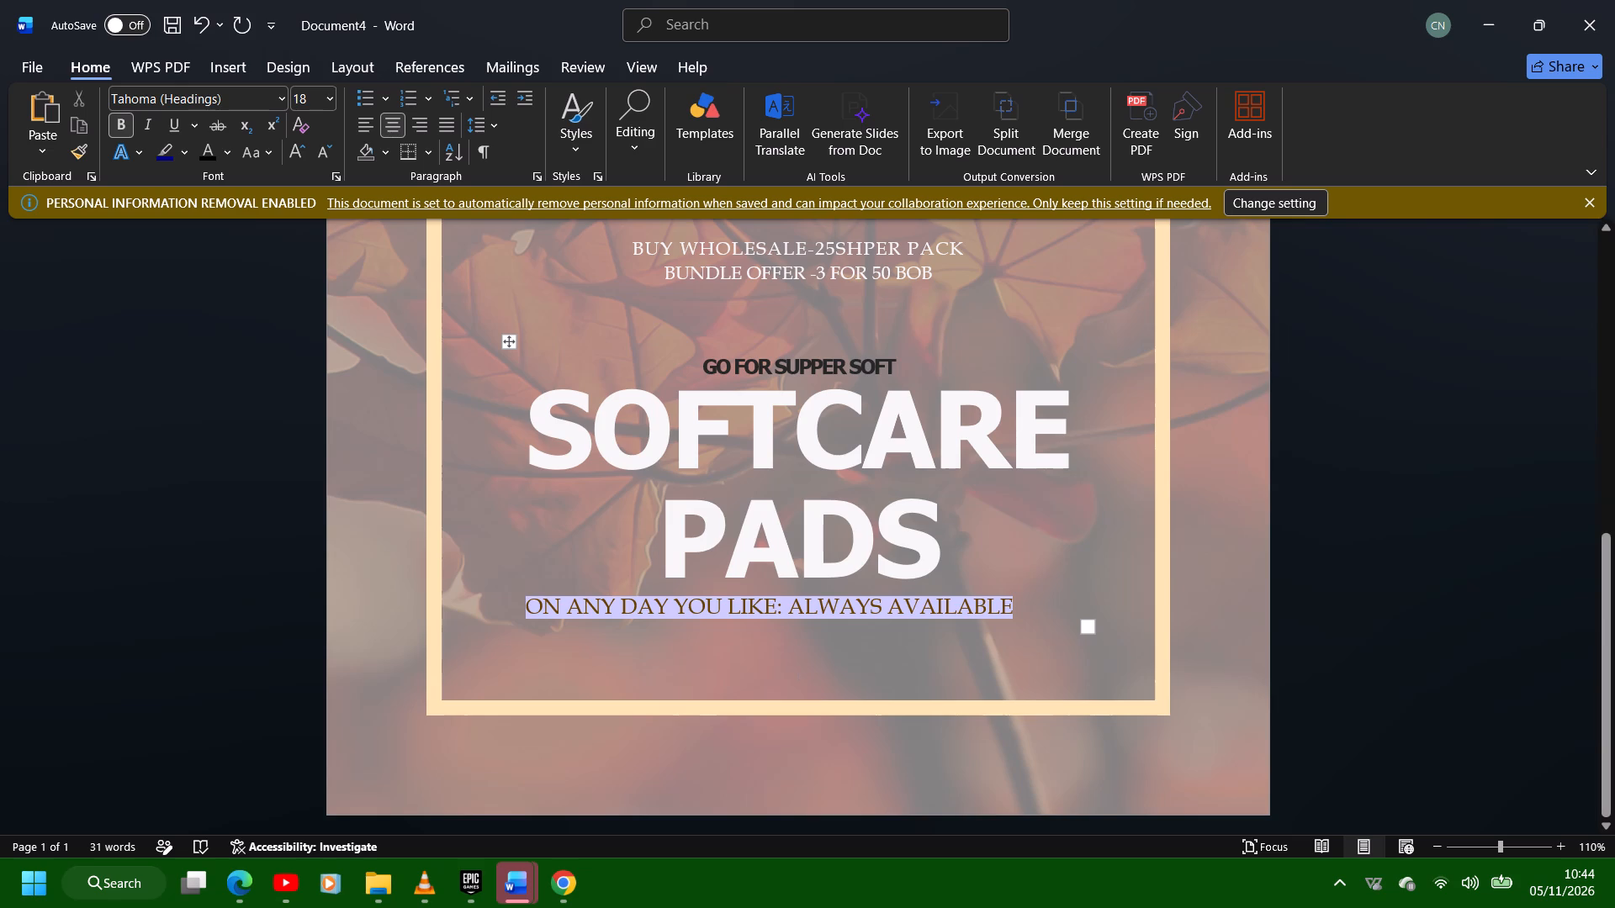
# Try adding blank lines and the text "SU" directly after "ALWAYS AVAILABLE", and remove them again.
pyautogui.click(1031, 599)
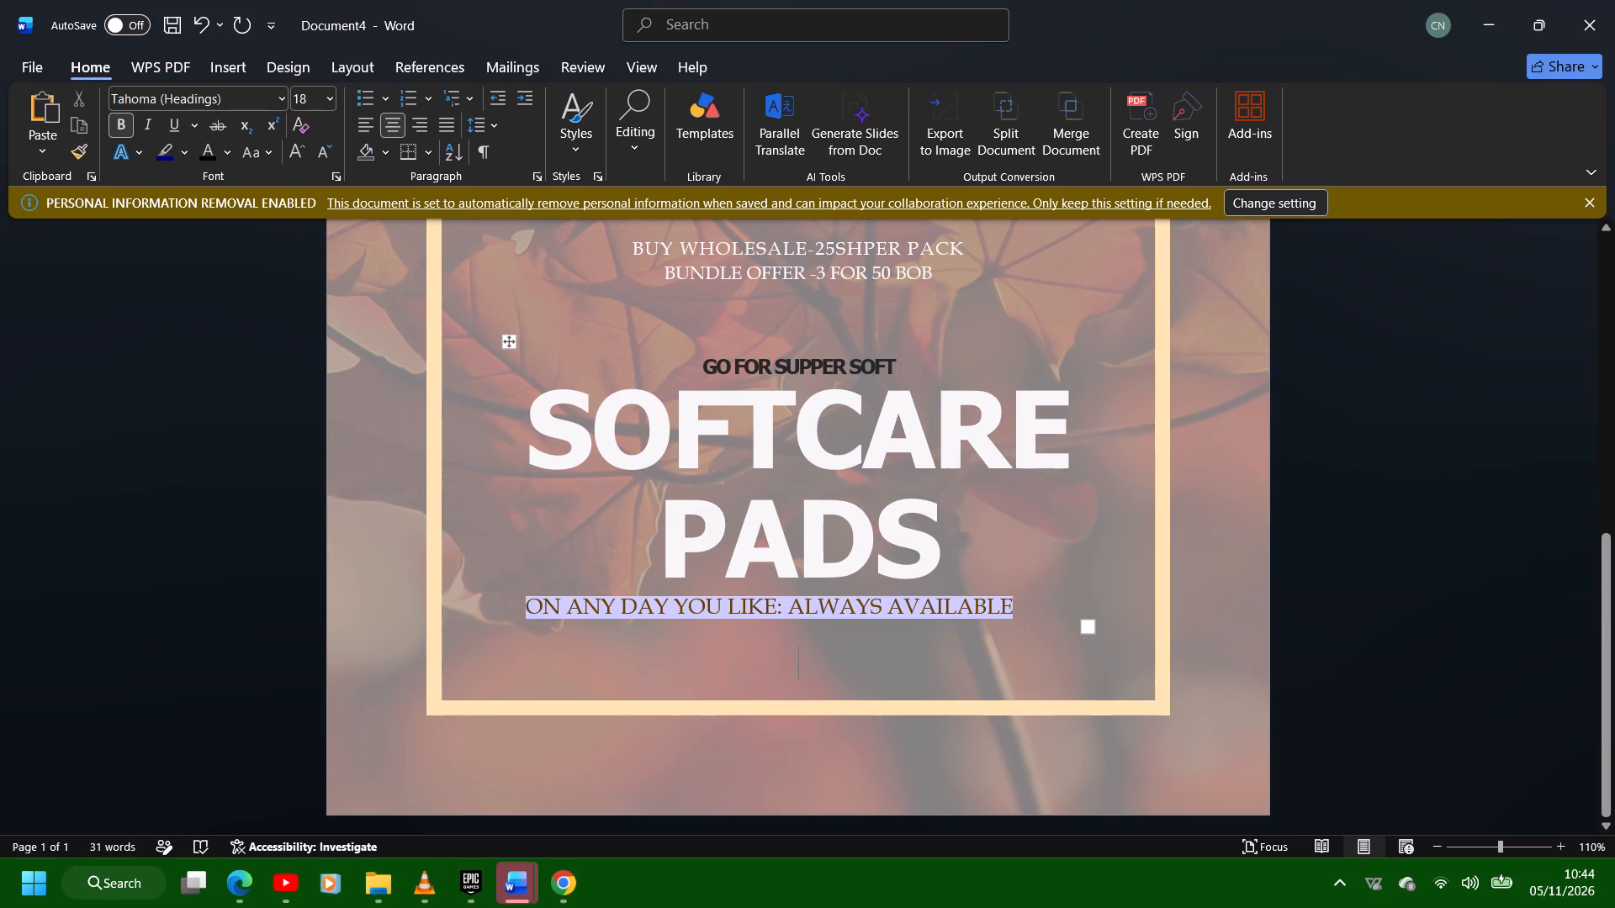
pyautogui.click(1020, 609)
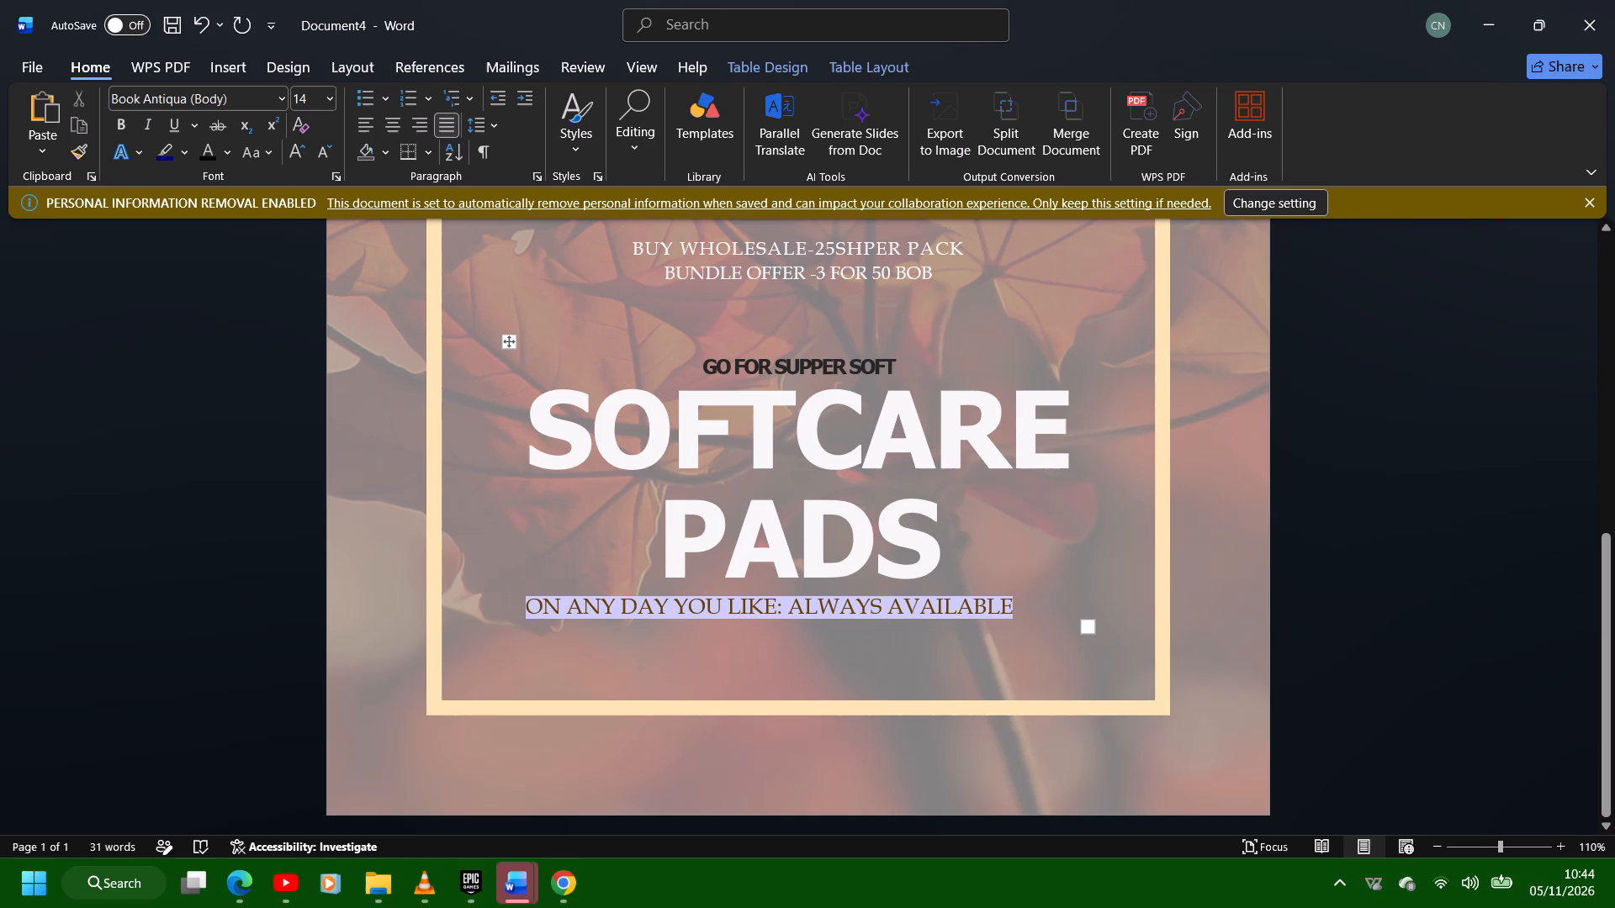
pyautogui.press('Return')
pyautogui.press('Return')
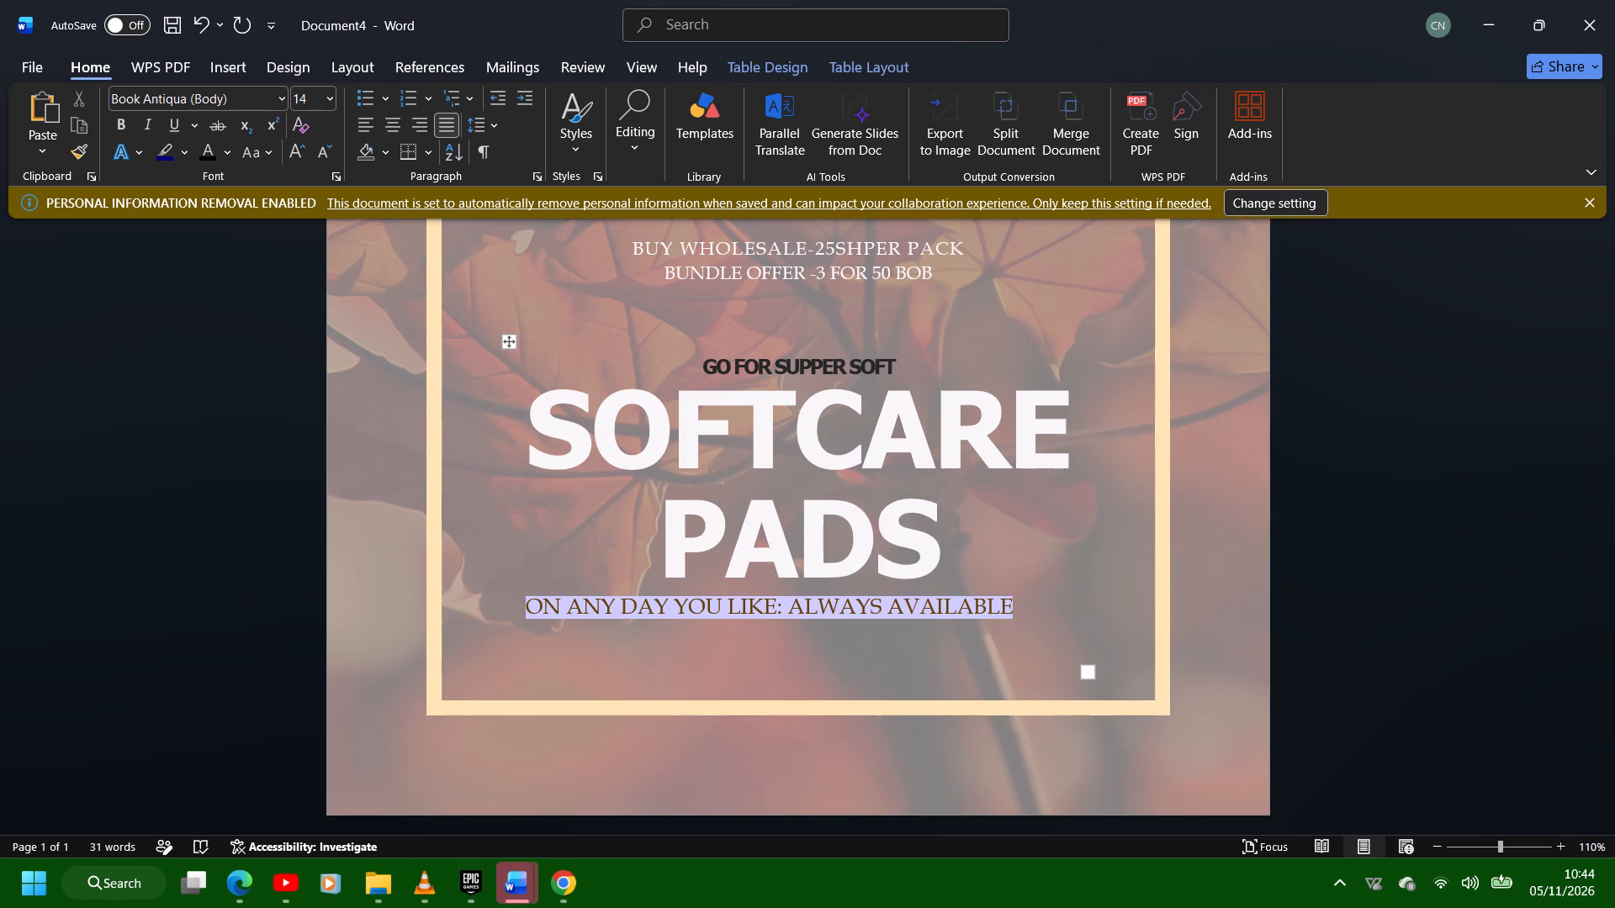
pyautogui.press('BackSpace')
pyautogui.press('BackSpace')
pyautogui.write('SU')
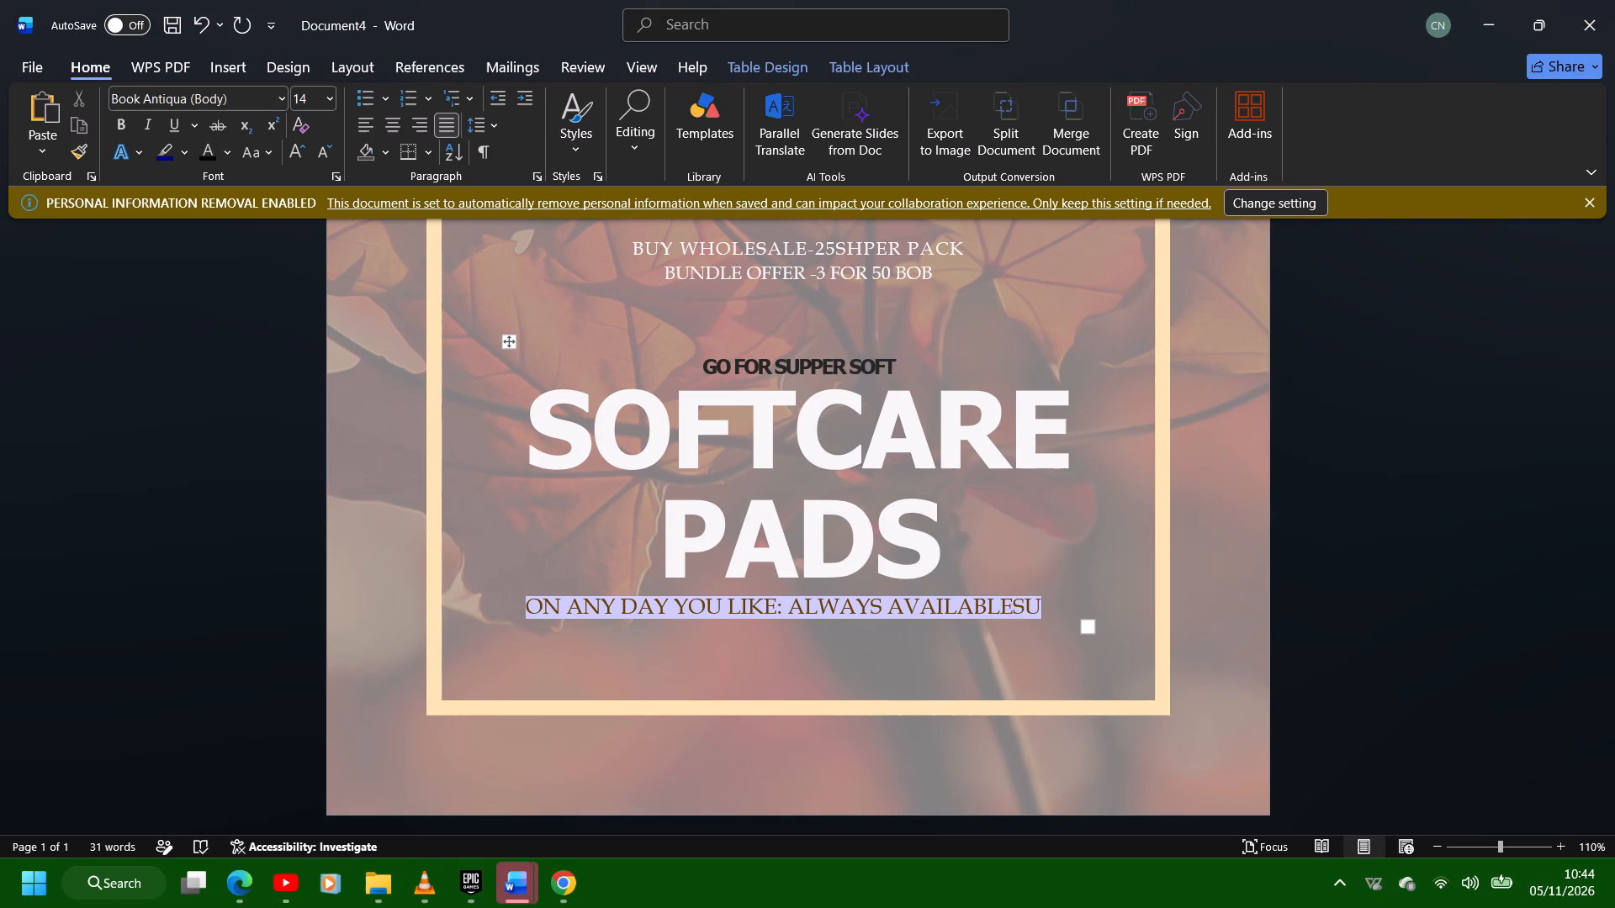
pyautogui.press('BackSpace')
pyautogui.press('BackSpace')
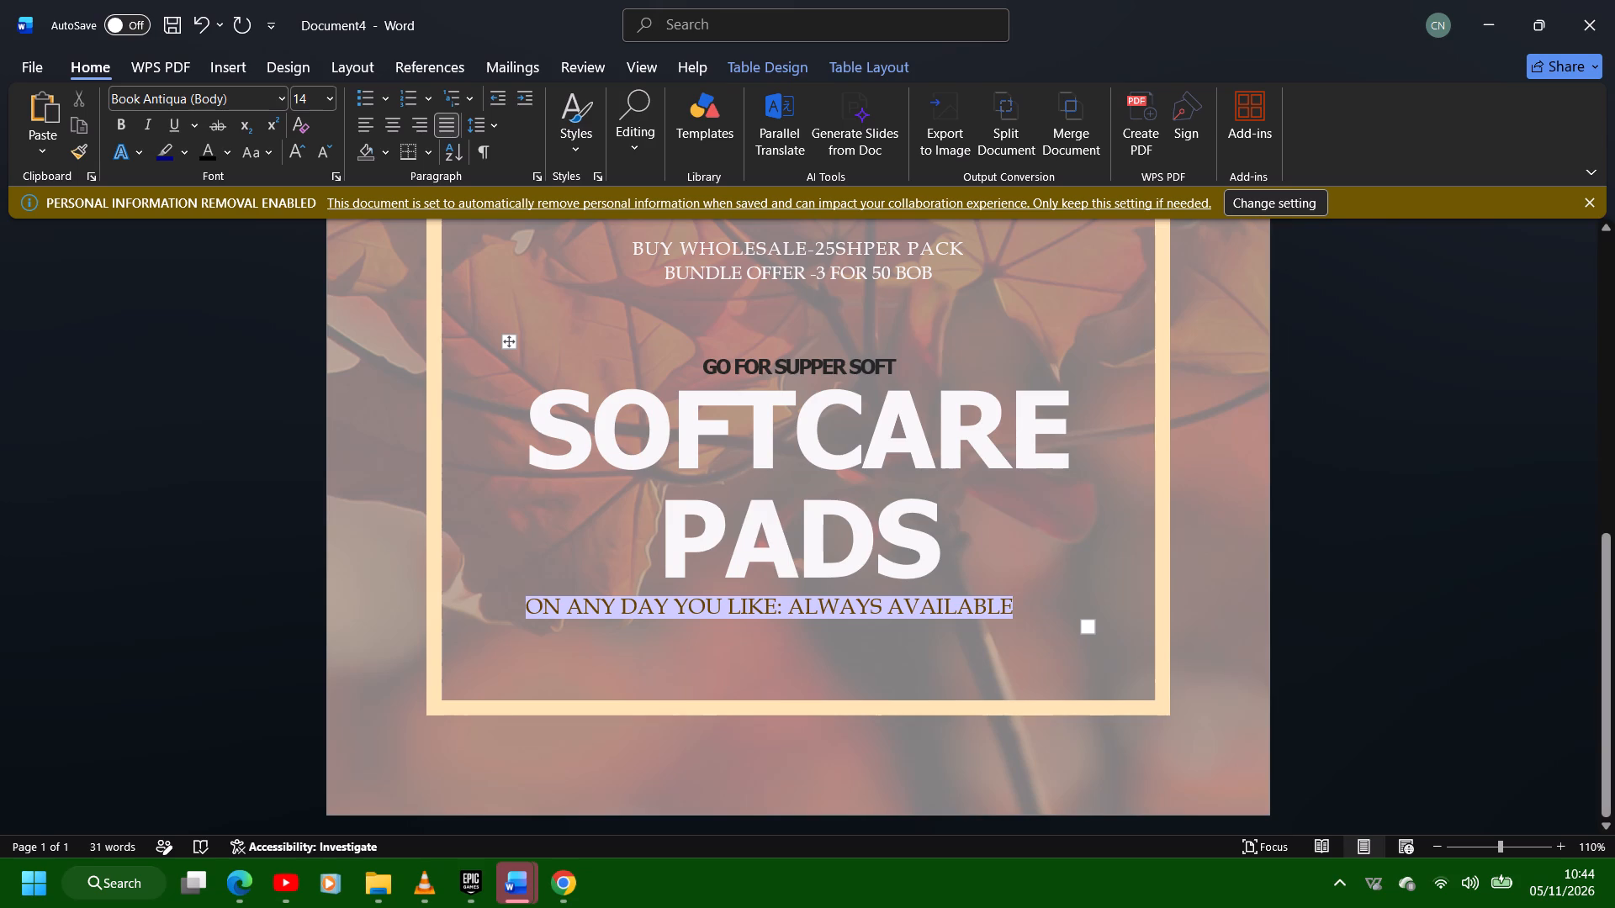
# Add the text "SUPER SOFT" below the "ON ANY DAY YOU LIKE: ALWAYS AVAILABLE" line.
pyautogui.click(931, 641)
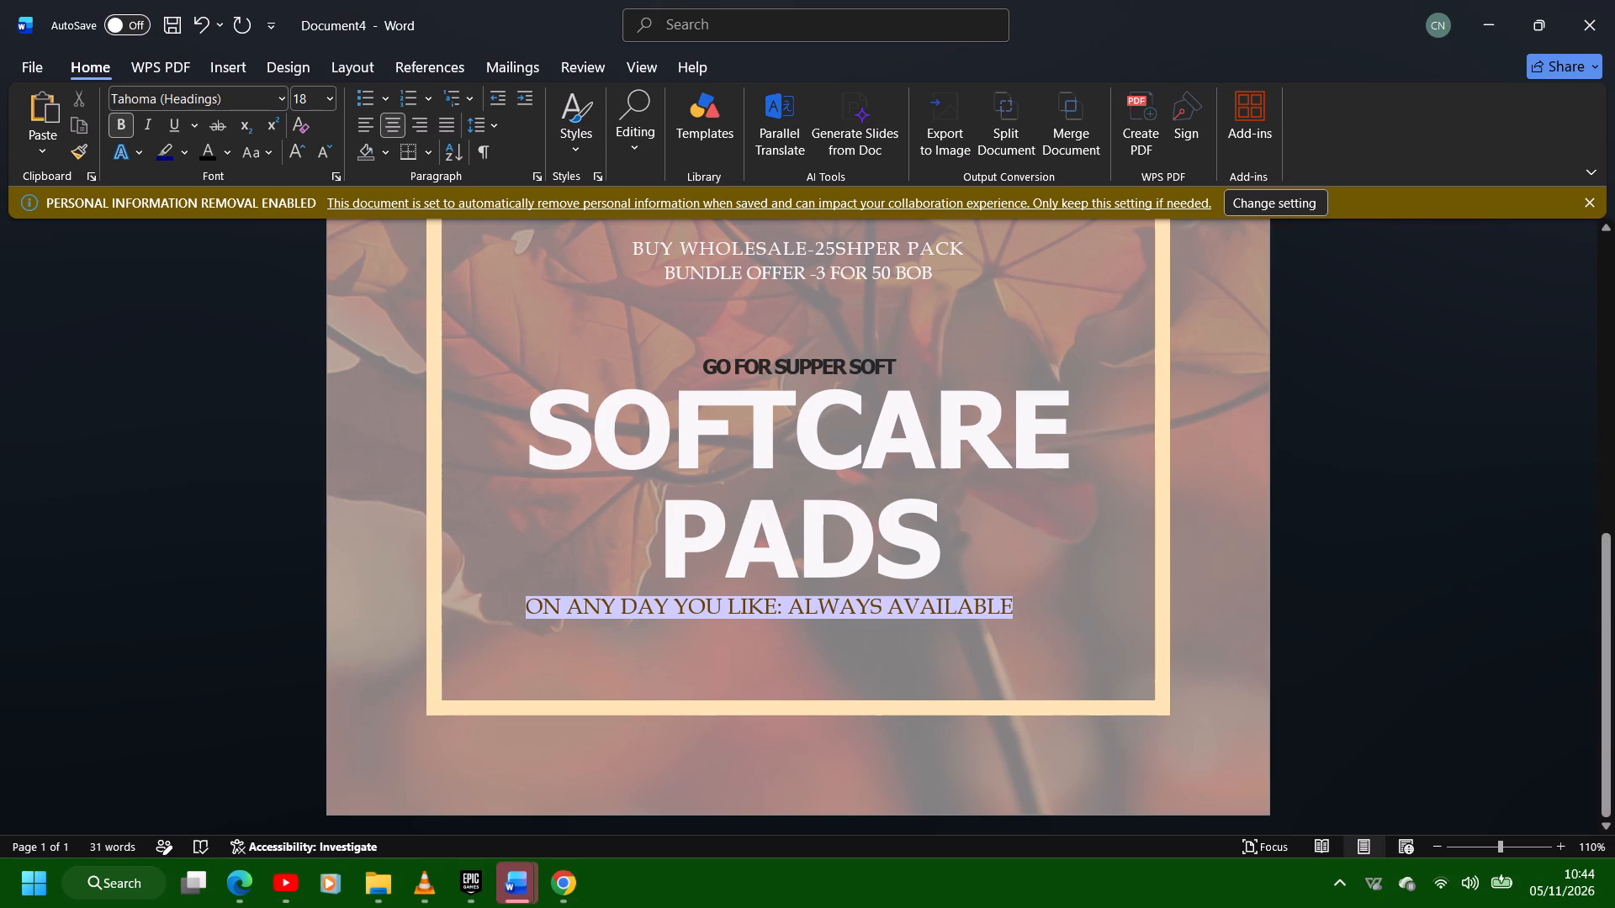
pyautogui.click(654, 653)
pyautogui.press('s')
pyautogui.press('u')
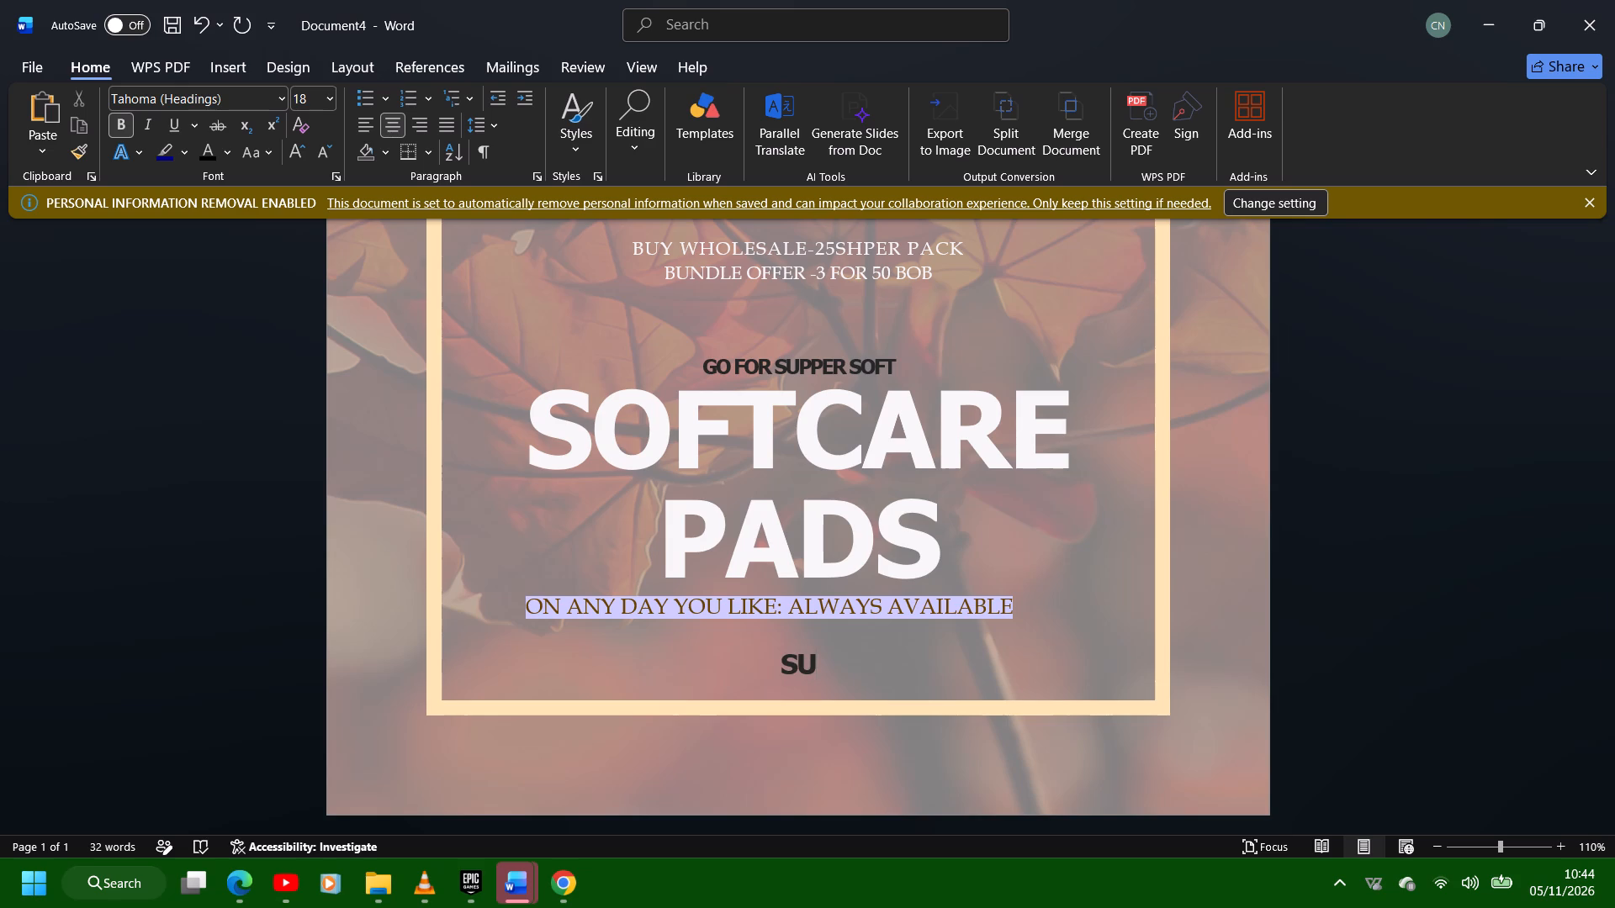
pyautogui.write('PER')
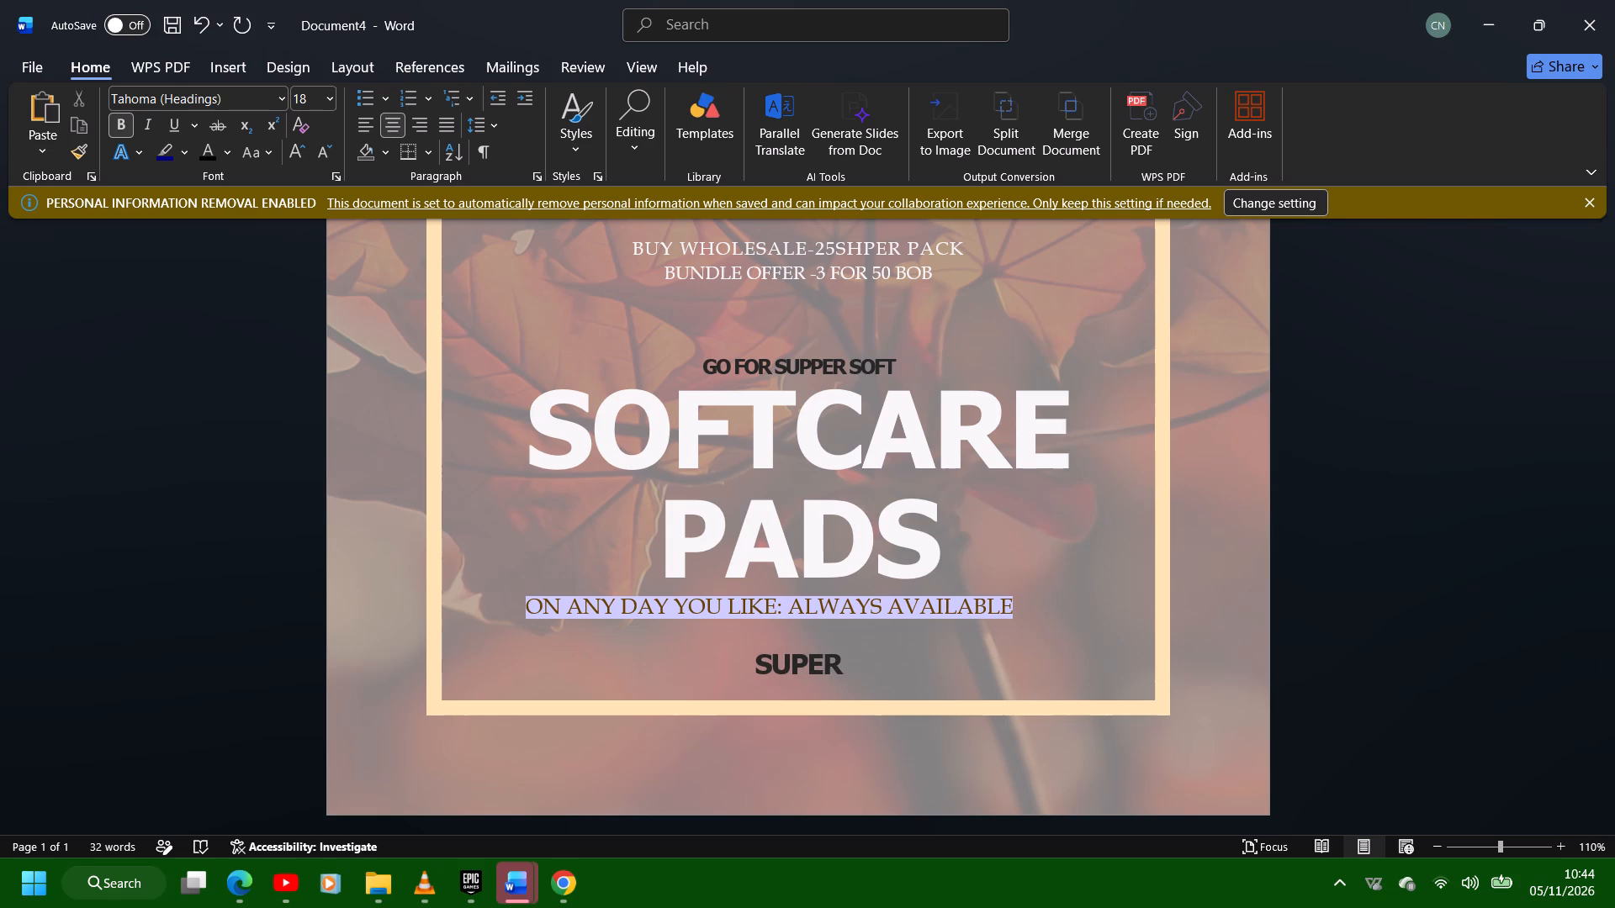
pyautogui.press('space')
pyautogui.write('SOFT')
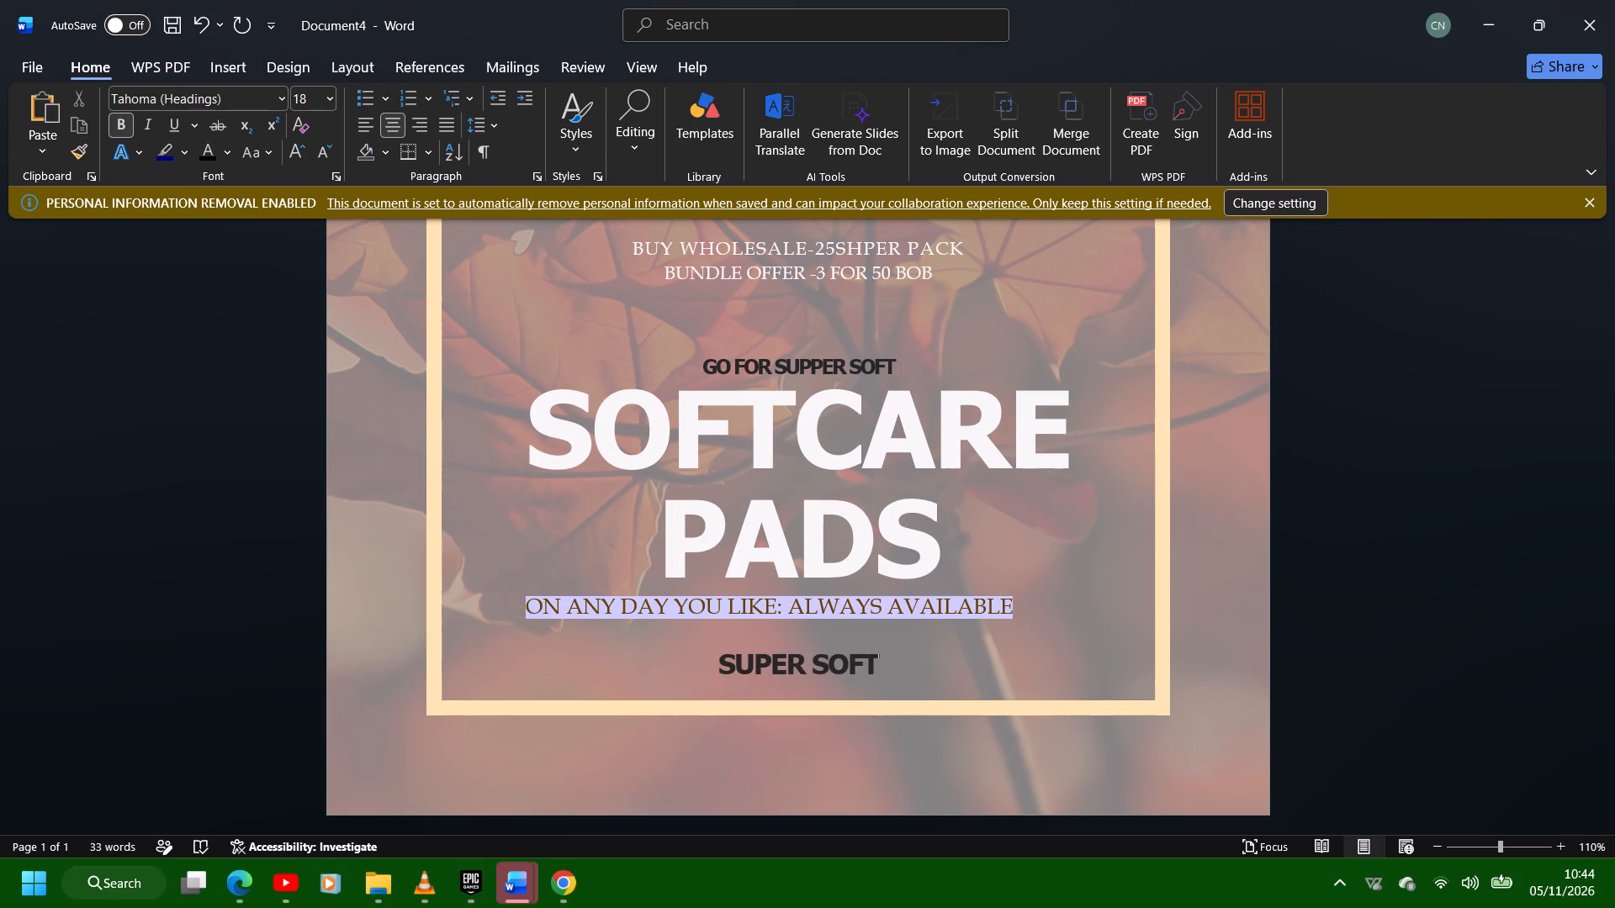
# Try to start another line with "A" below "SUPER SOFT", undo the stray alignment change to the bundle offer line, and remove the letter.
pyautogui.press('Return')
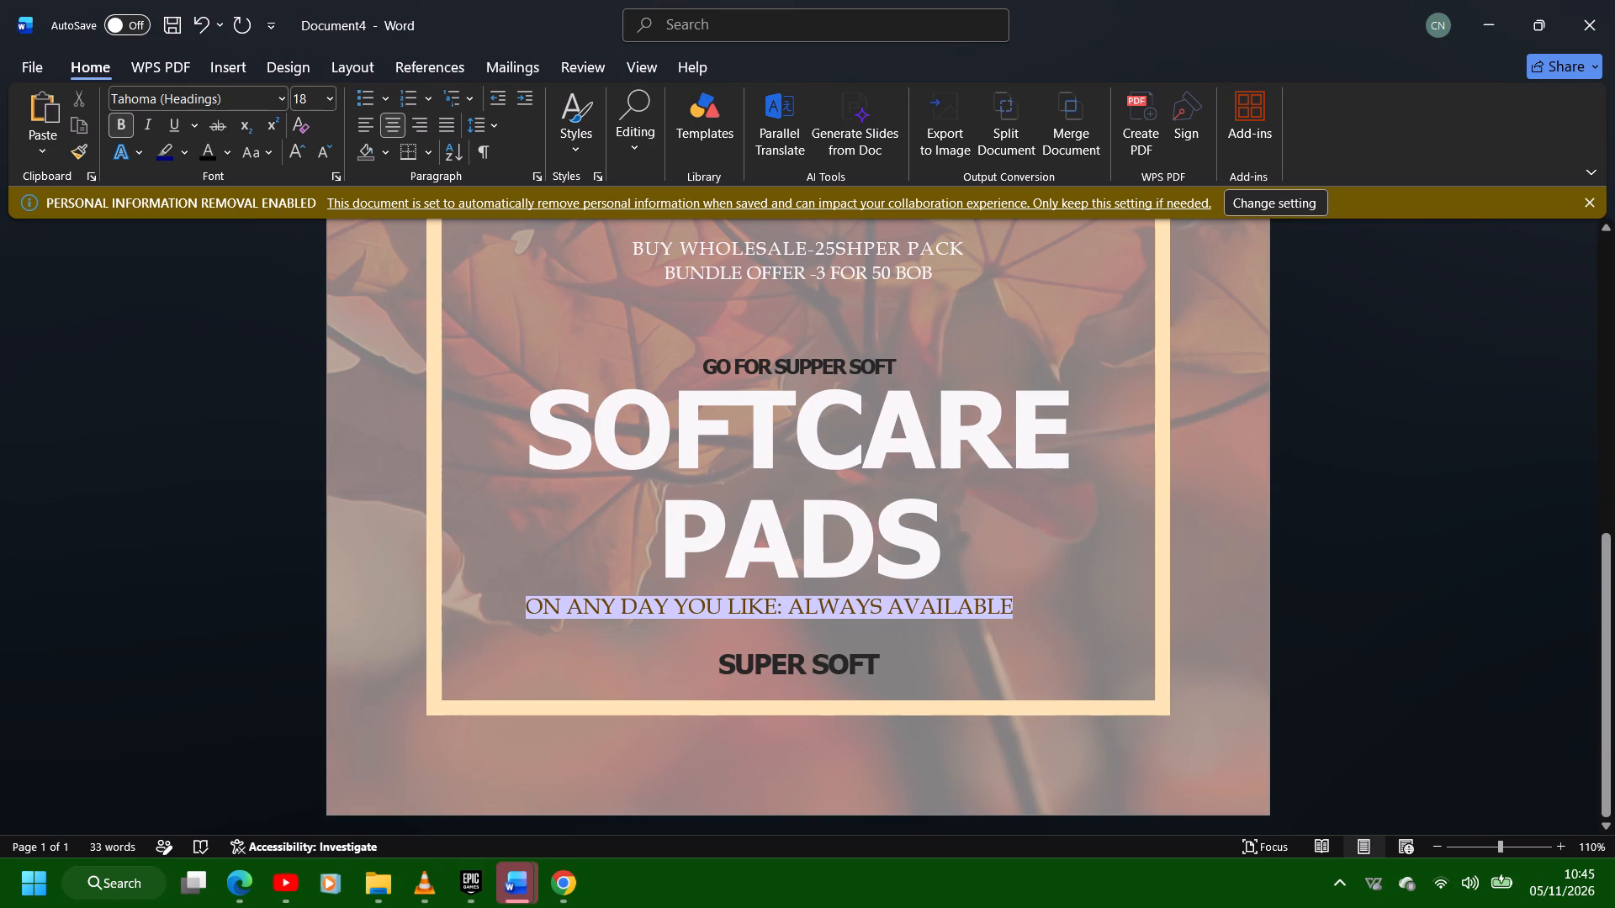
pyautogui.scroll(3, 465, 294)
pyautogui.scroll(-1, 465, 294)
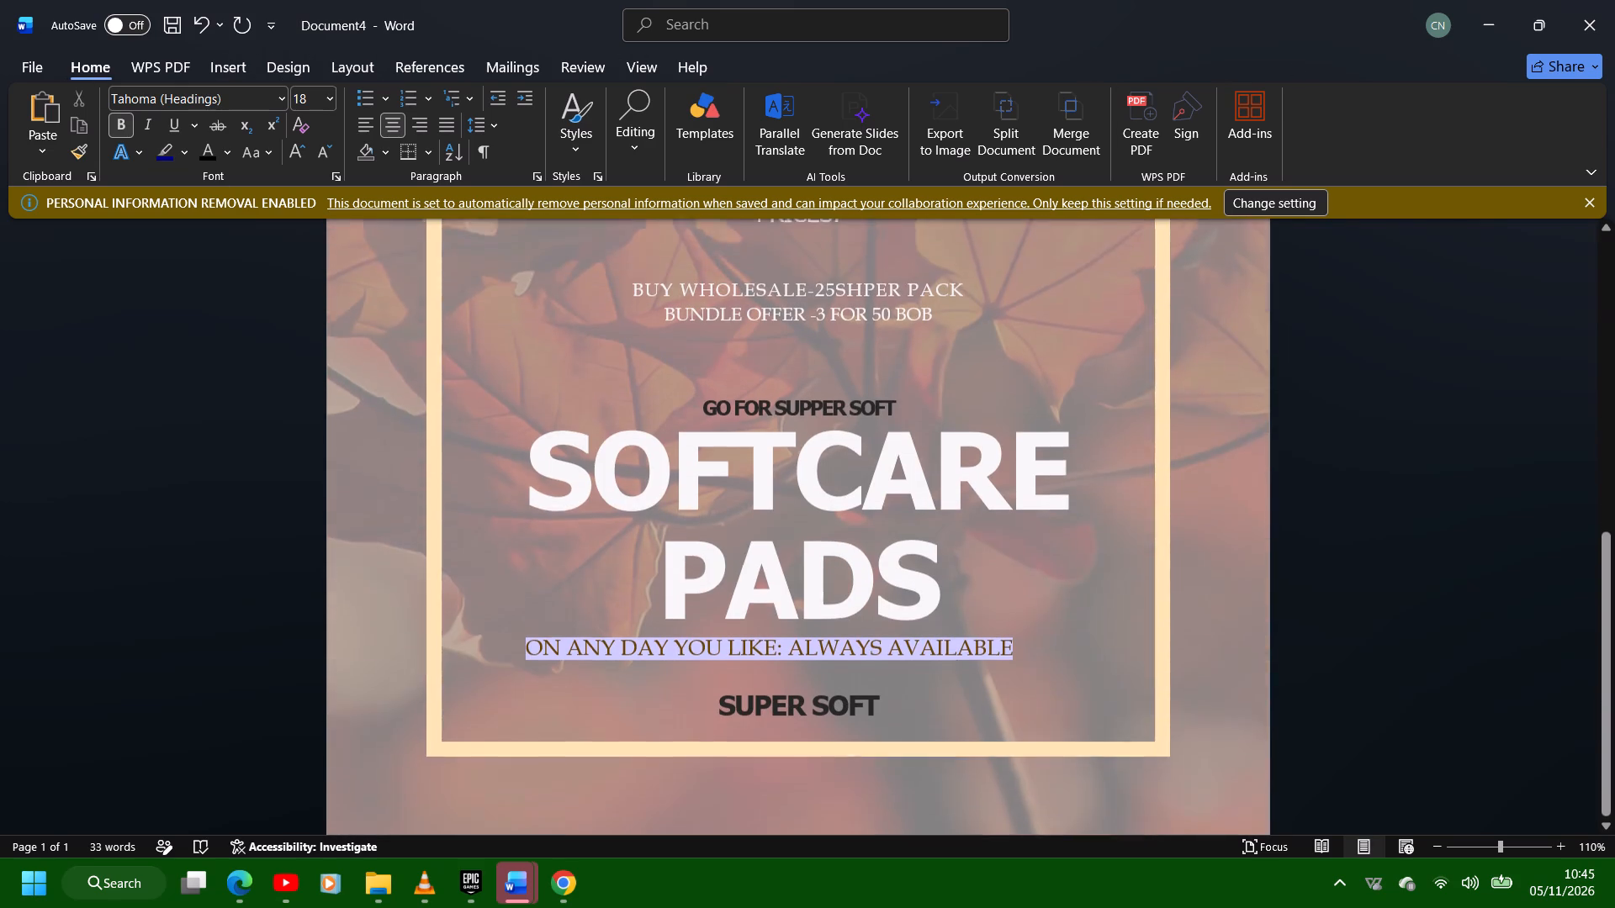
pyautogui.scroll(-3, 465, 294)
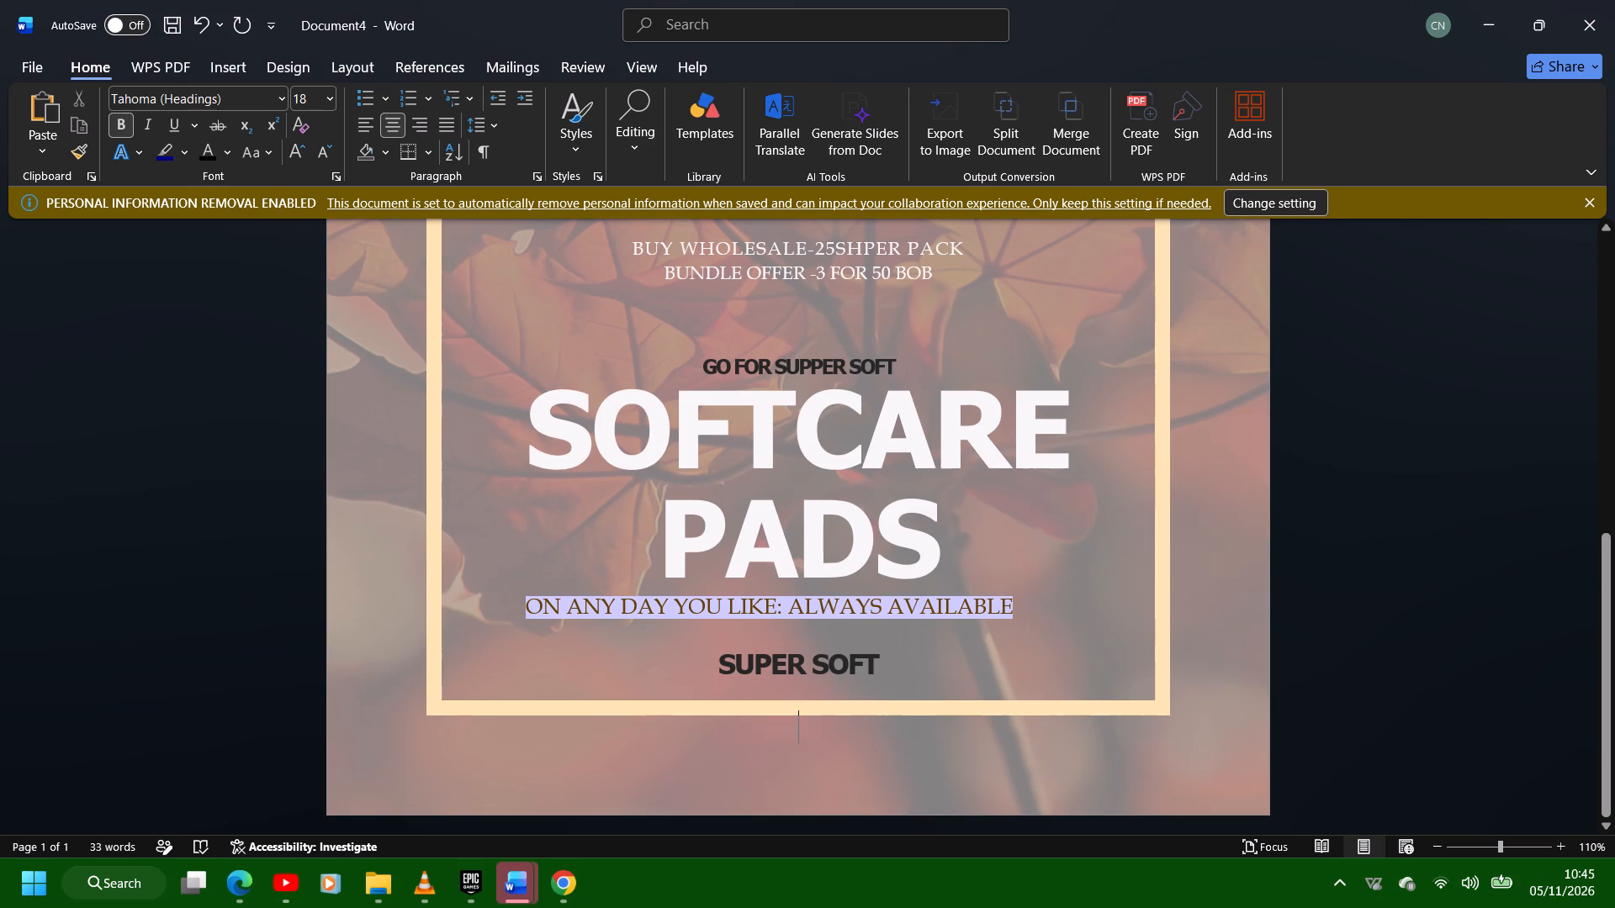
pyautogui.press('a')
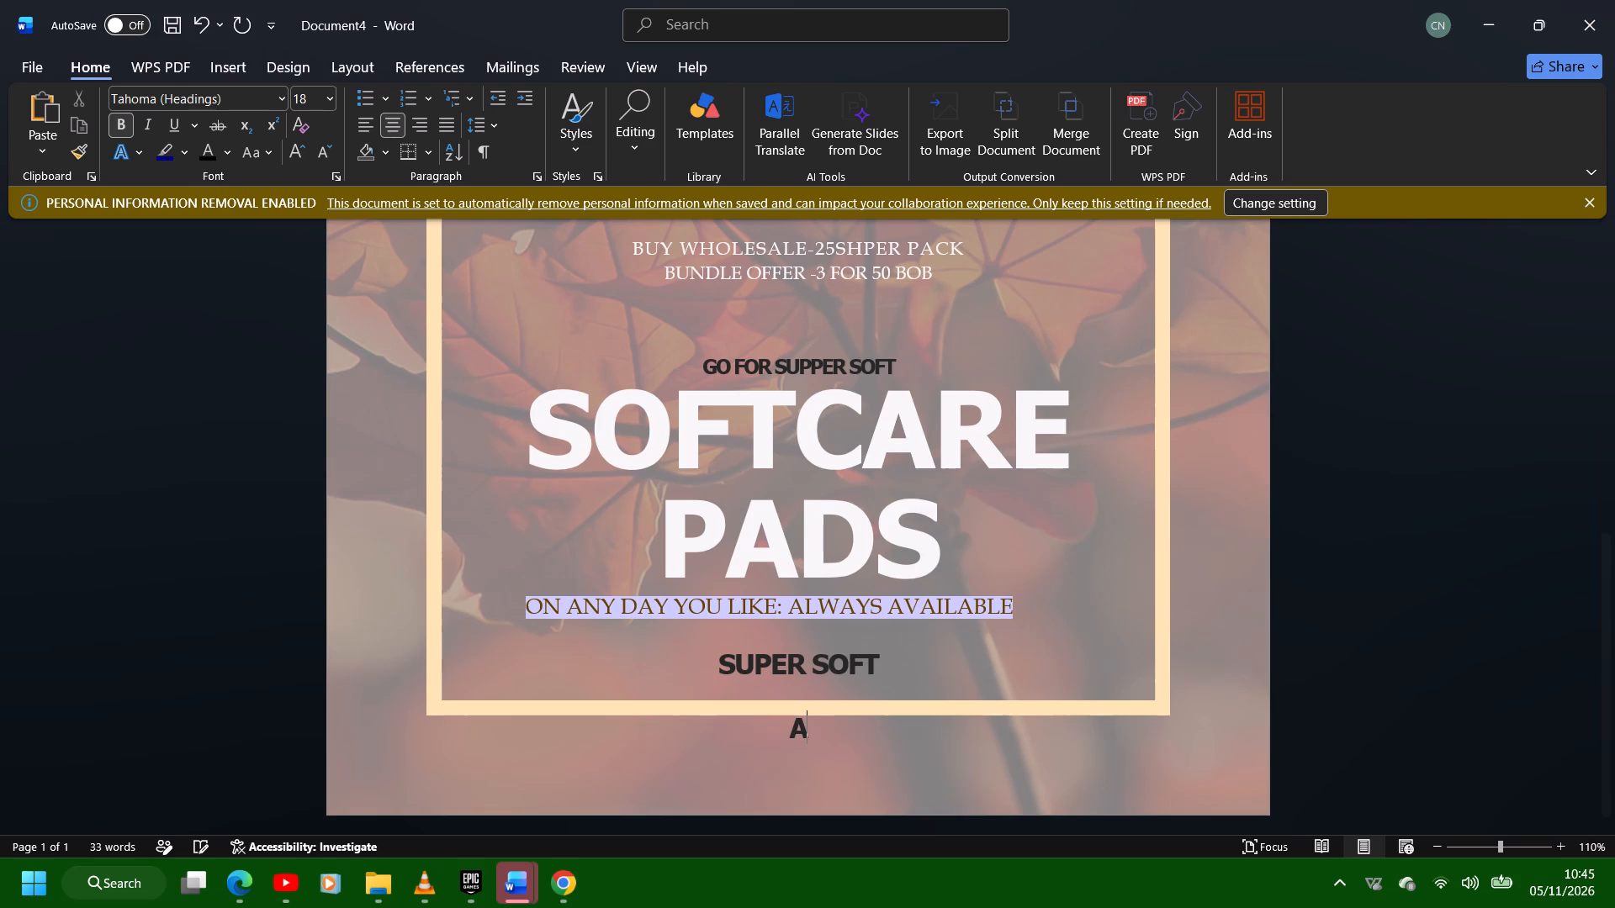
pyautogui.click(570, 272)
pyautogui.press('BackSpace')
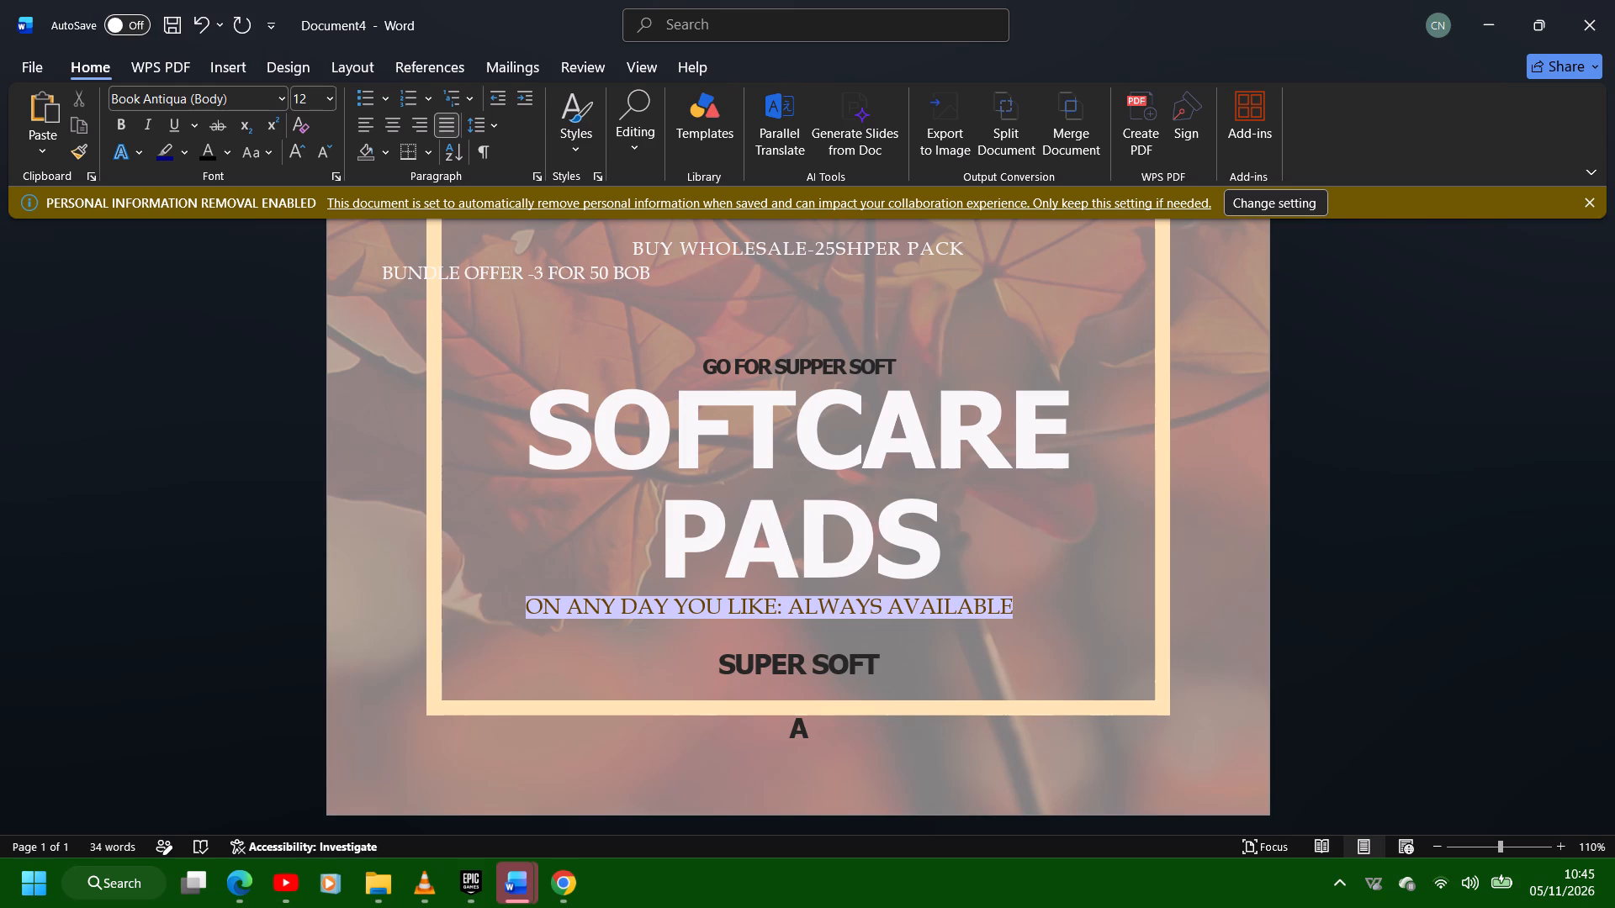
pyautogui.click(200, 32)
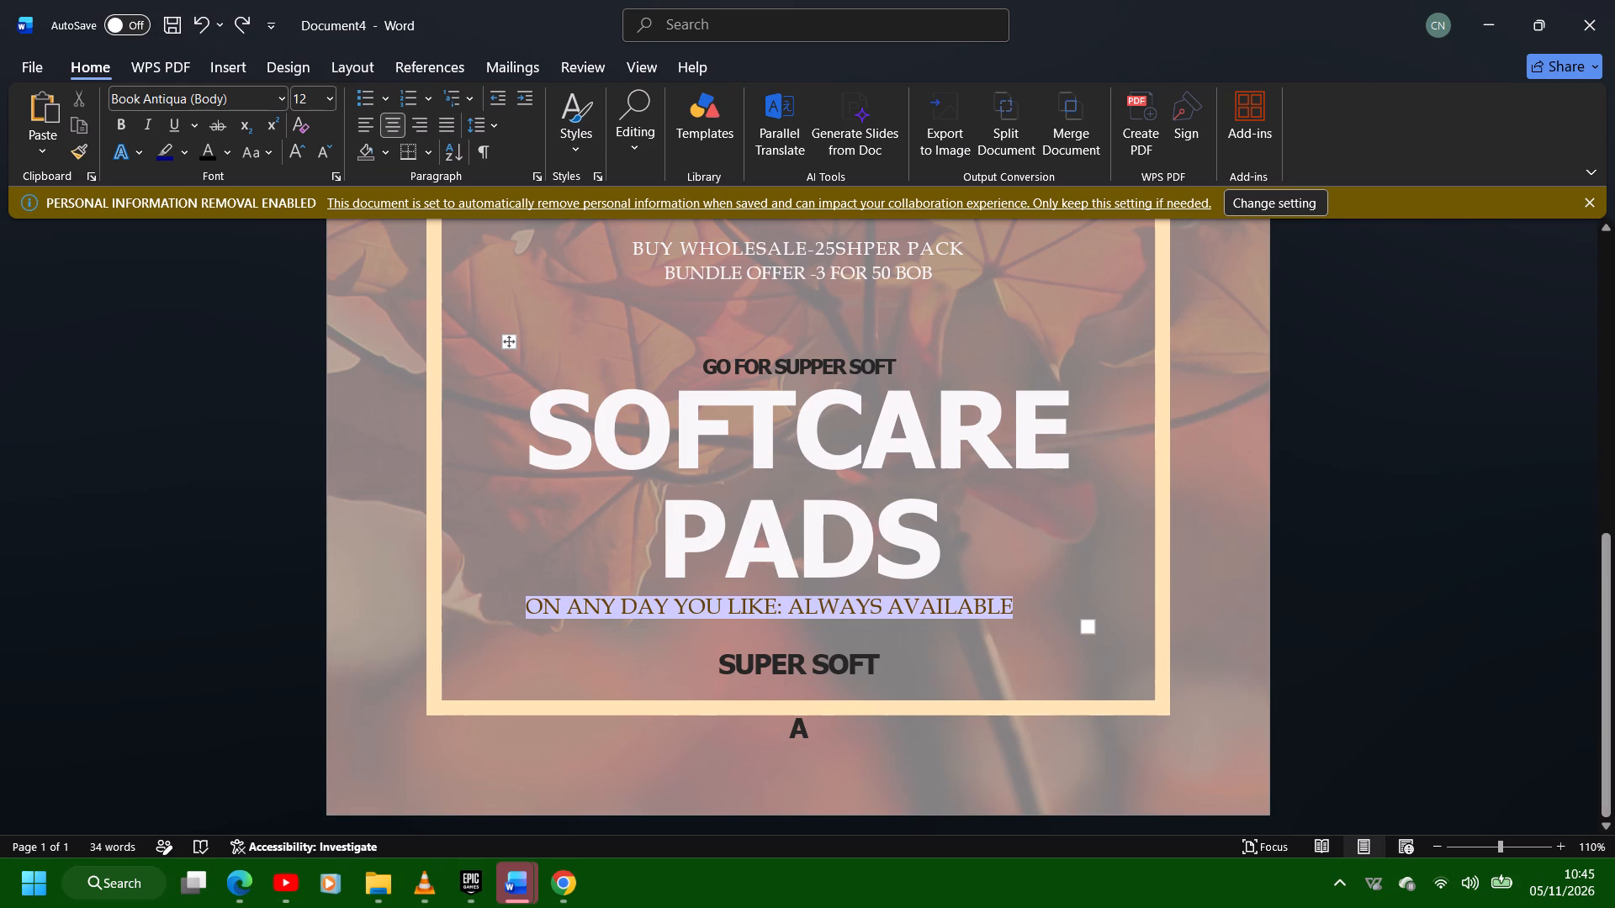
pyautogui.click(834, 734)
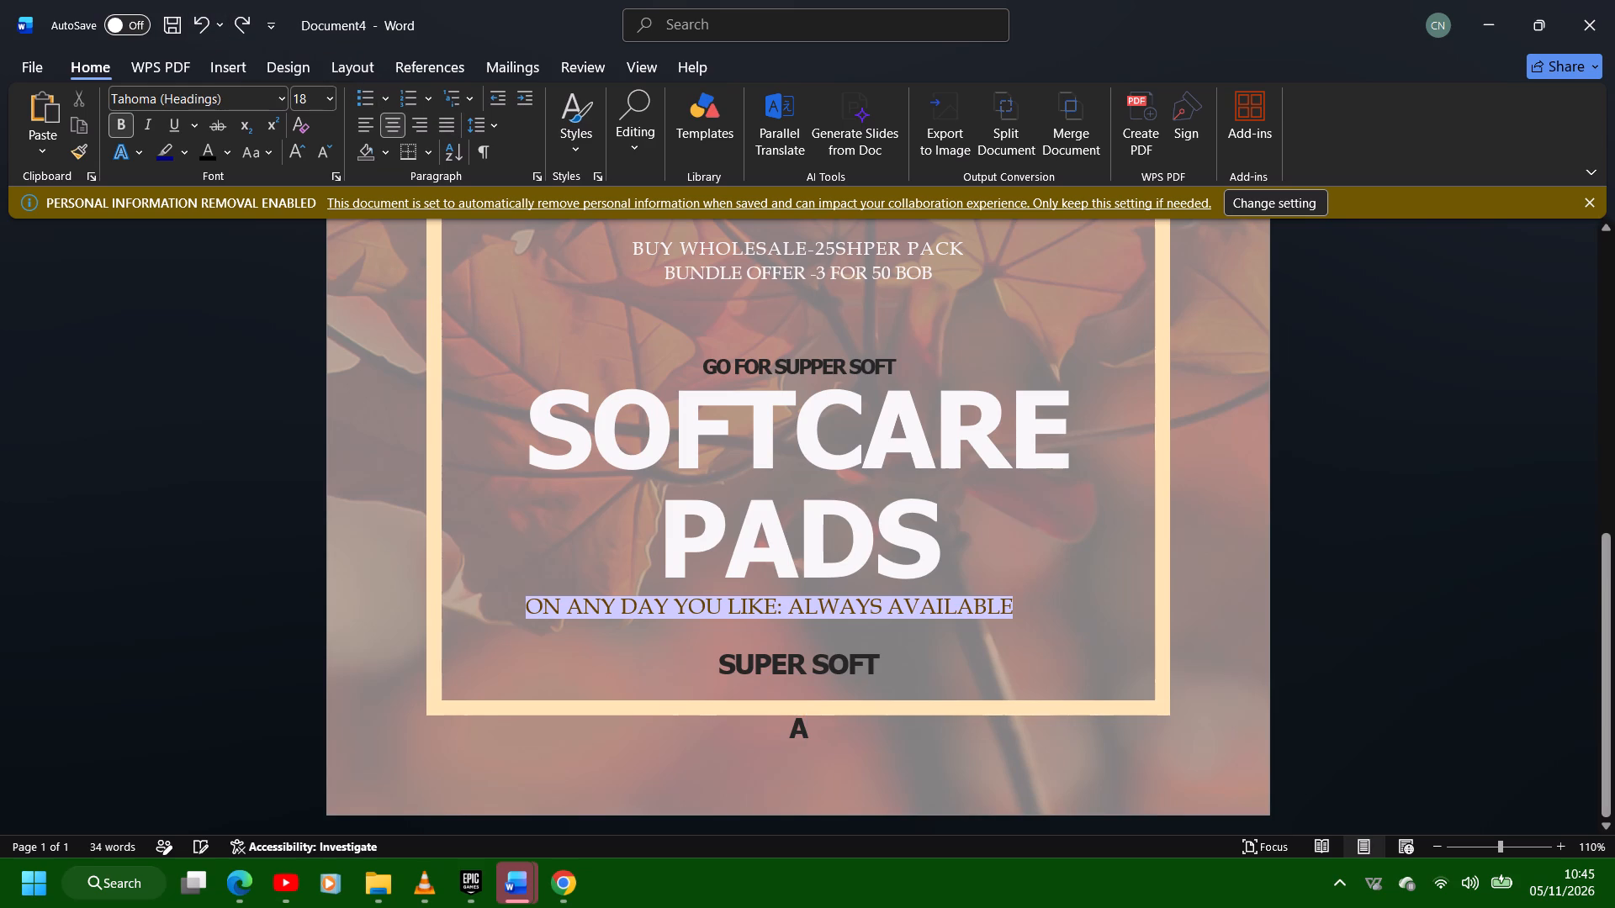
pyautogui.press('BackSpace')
# Extend the "SUPER SOFT" line to read "SUPER SOFT AND COMFORTABLE".
pyautogui.click(884, 664)
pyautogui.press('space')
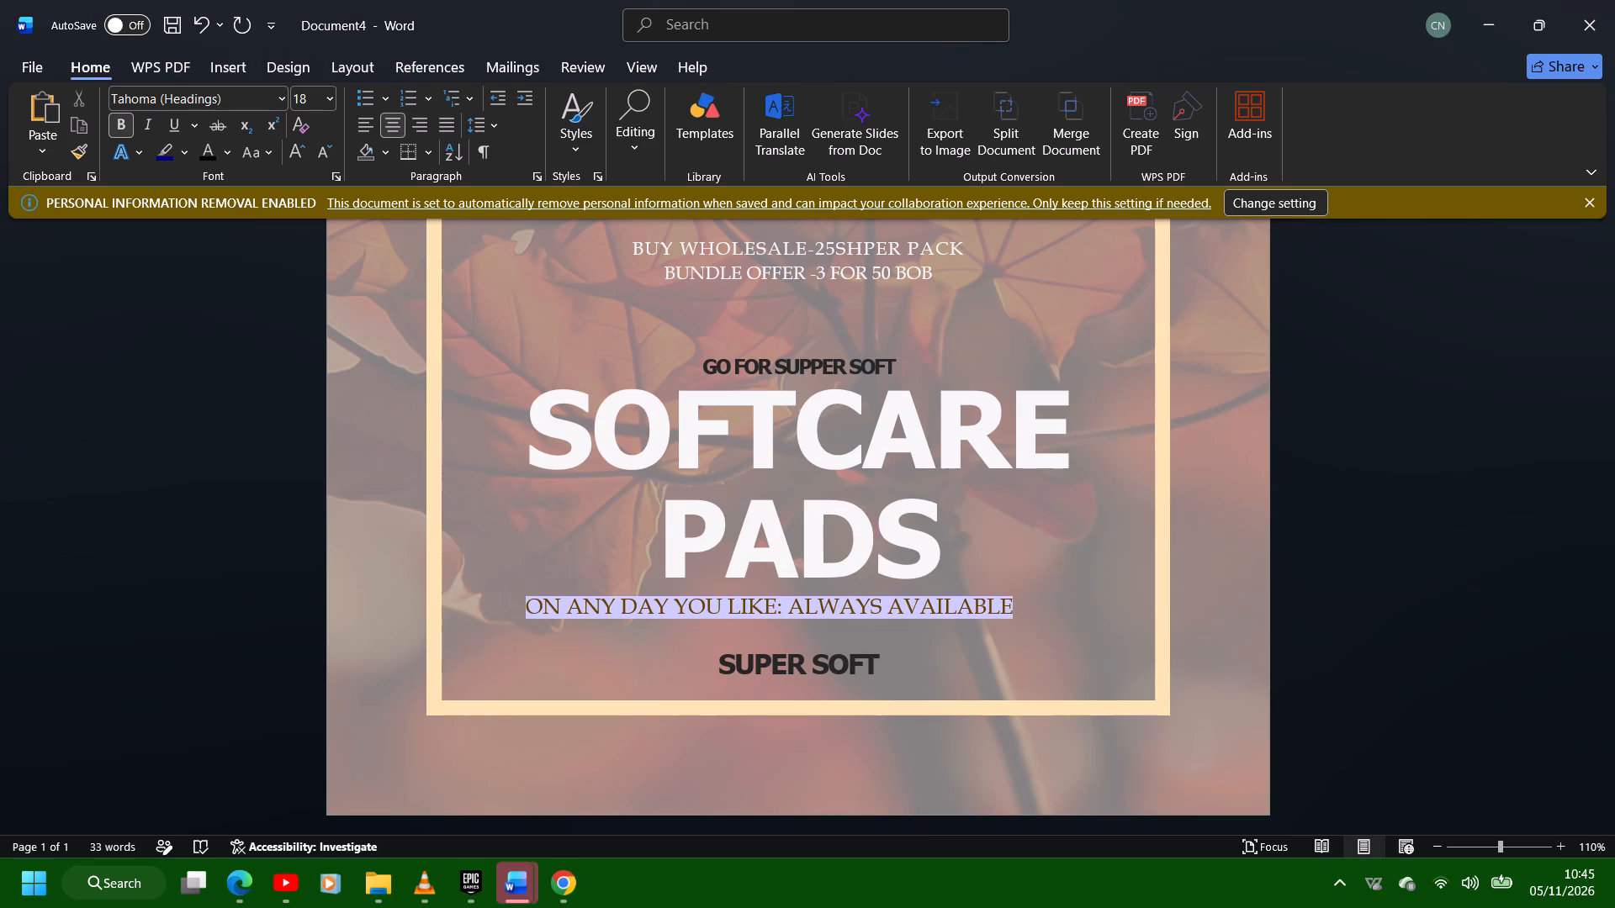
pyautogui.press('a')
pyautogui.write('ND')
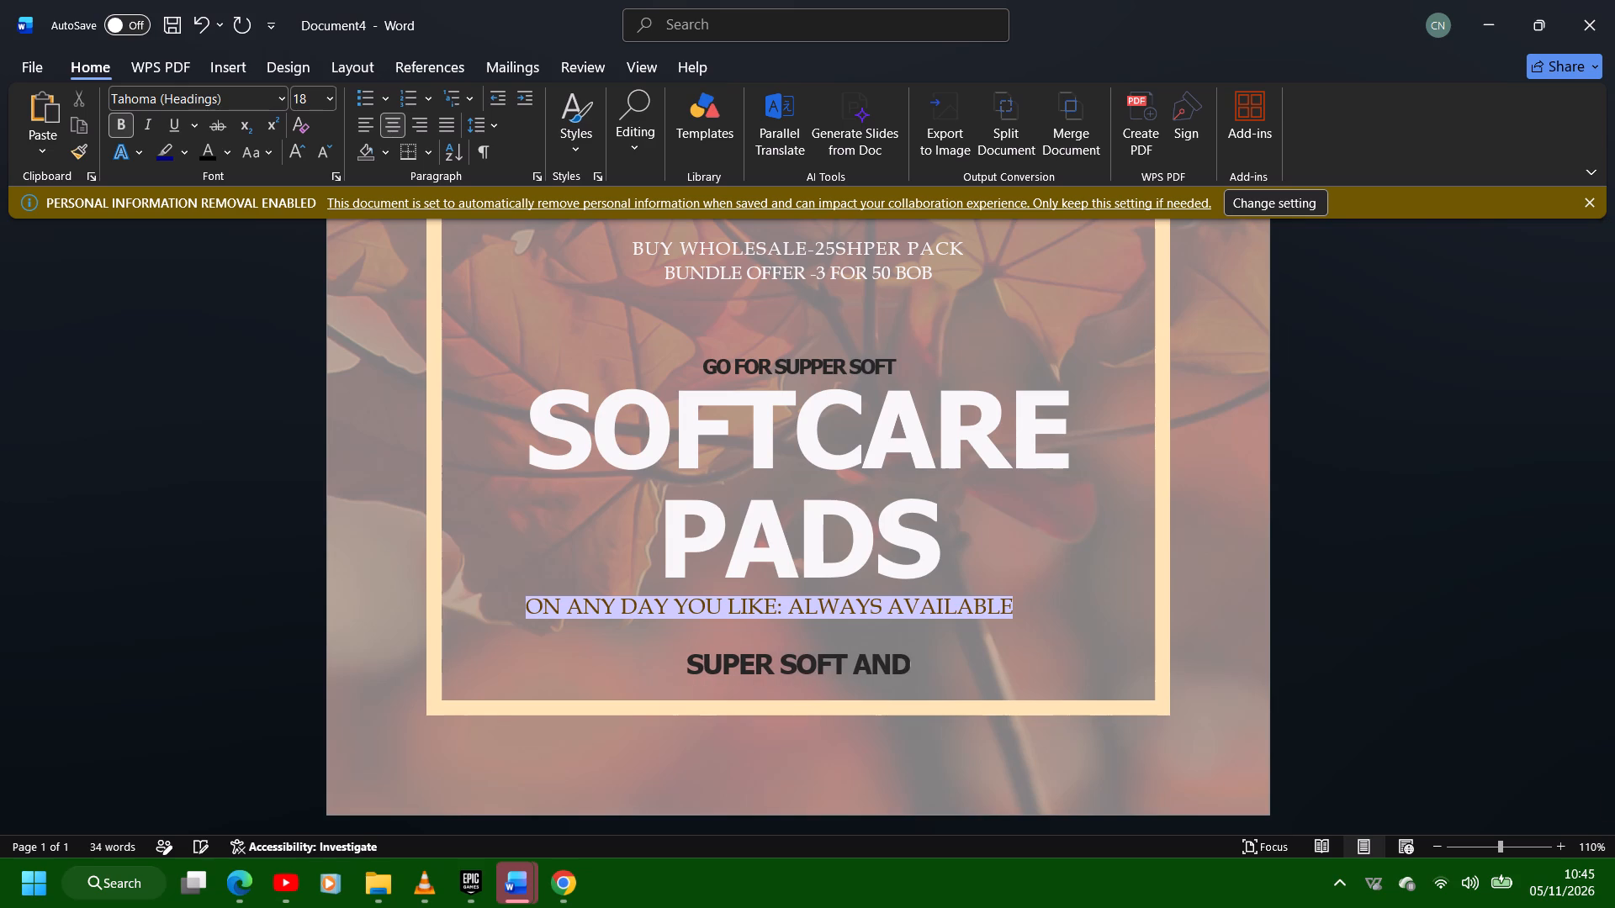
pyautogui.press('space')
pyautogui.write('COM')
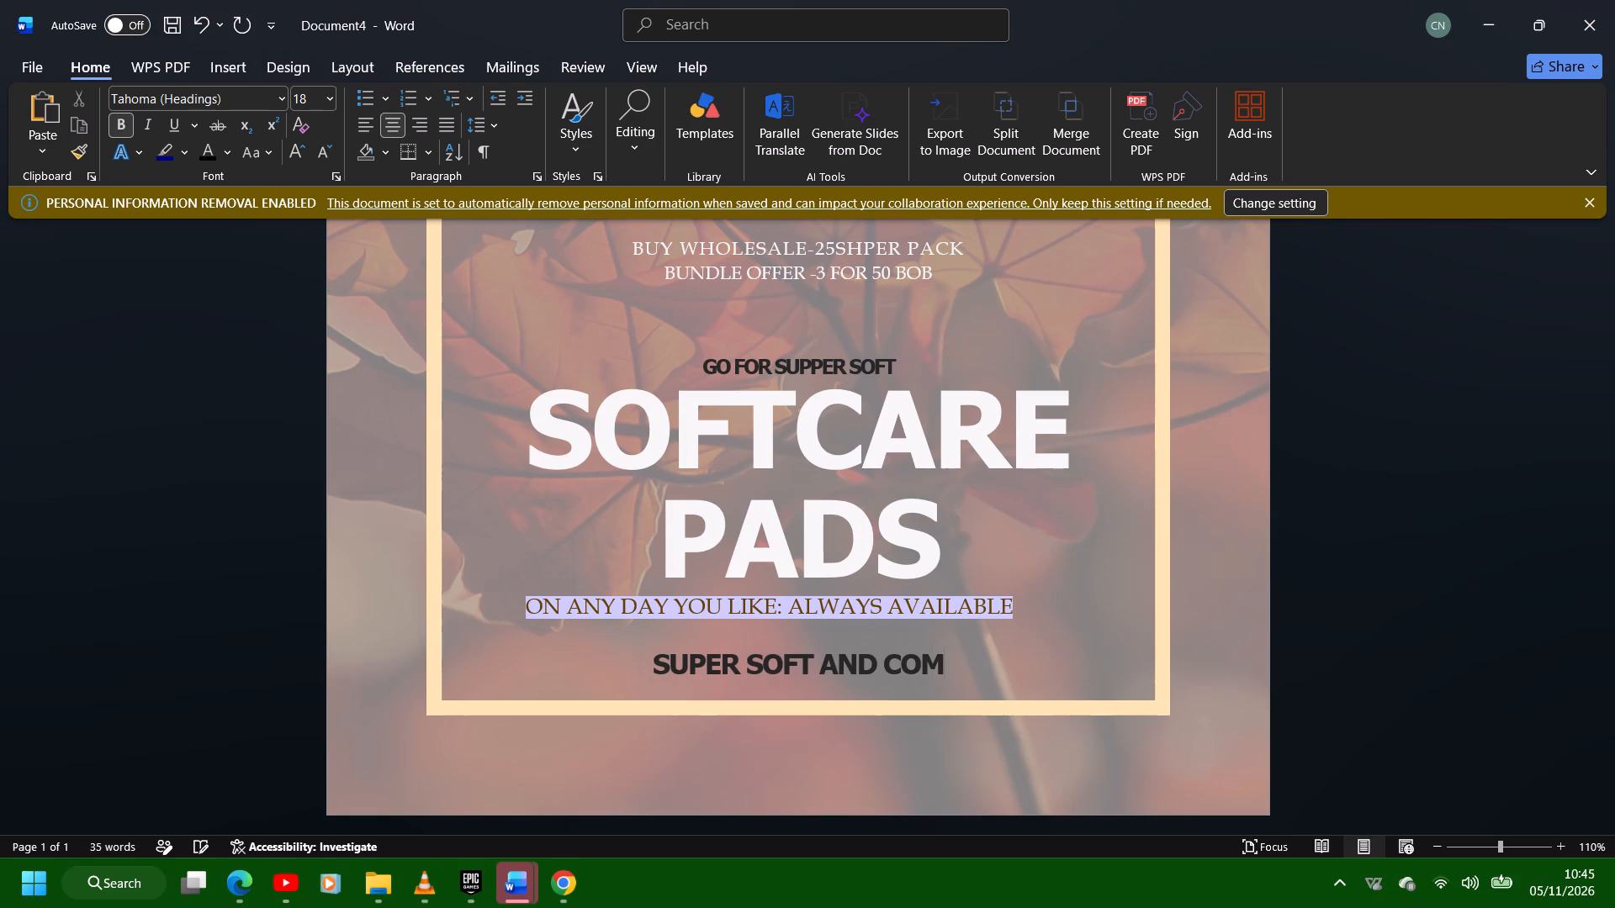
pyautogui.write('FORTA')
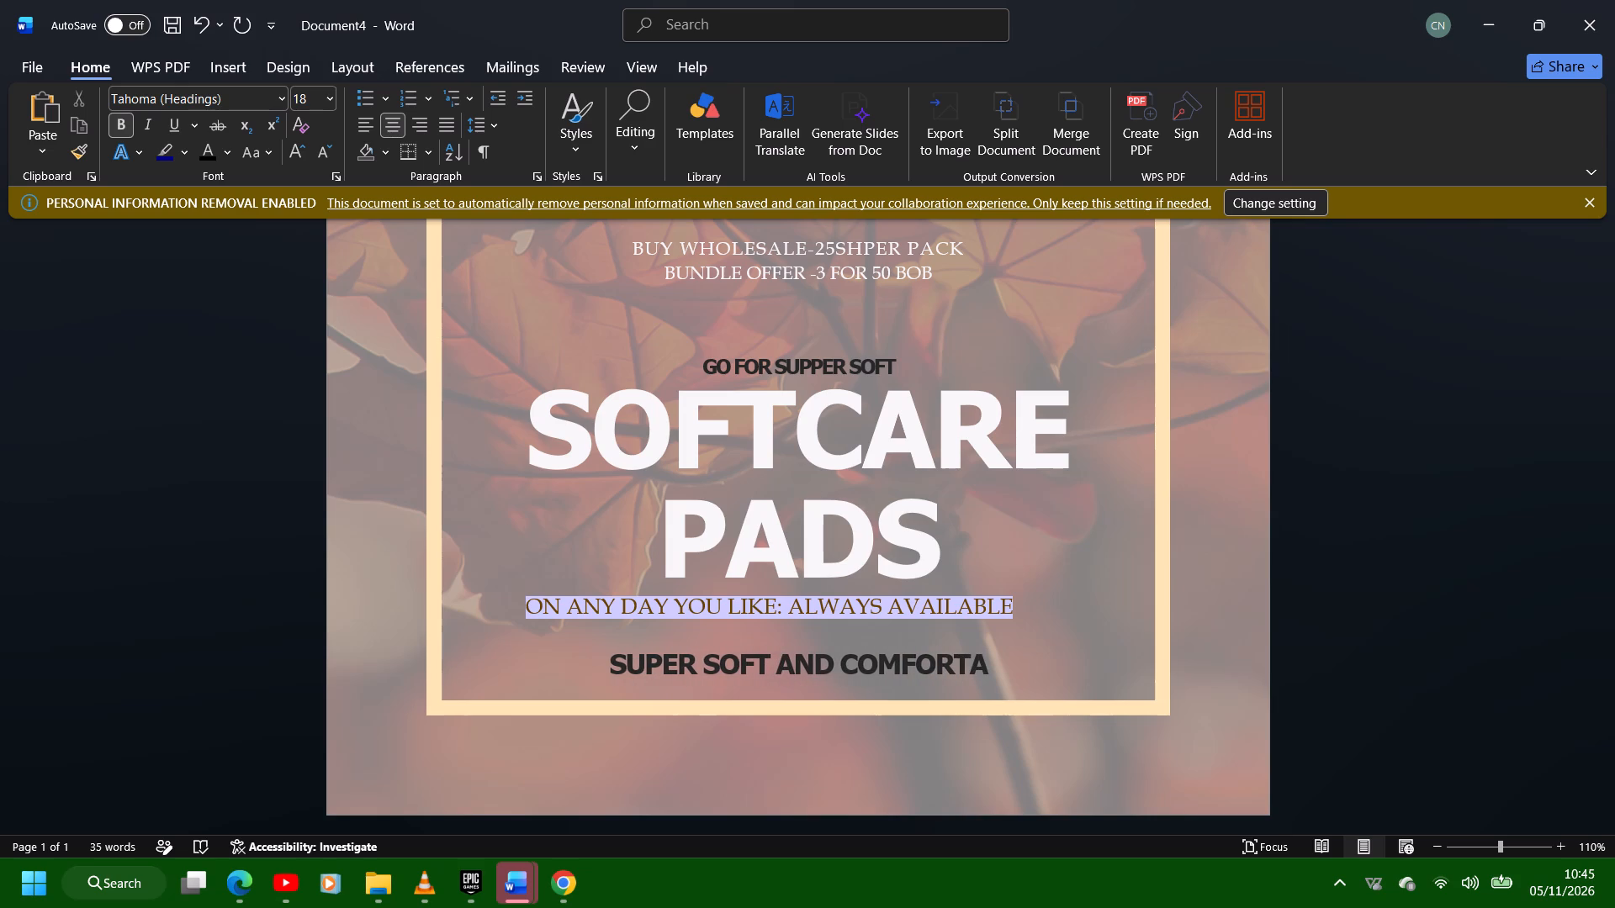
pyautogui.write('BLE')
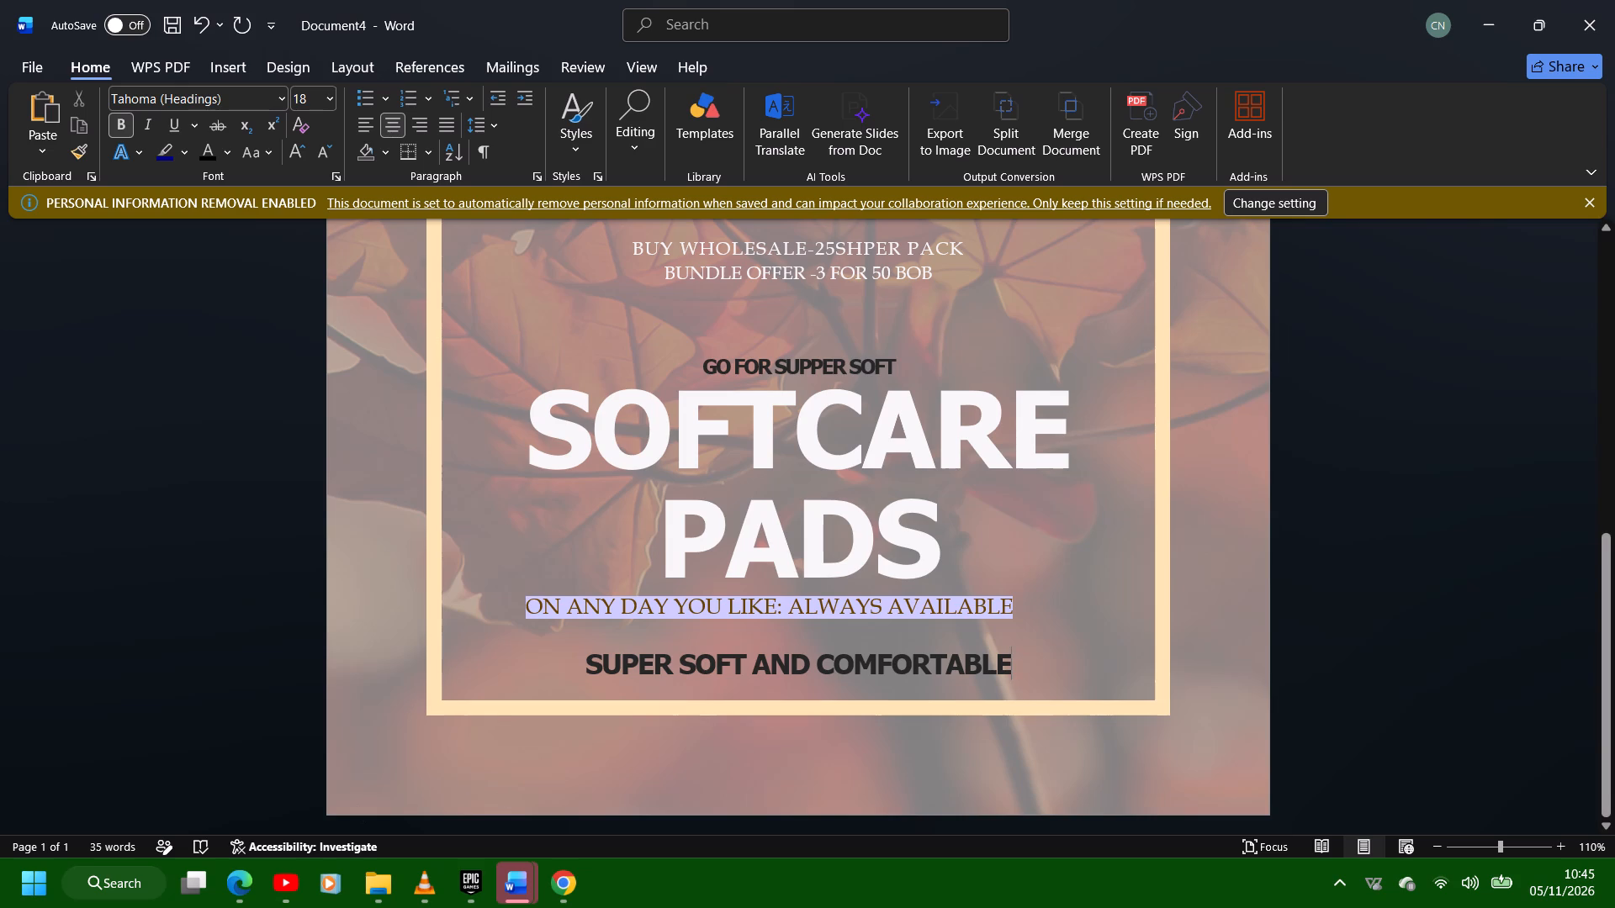
# Review the flyer and start saving it to the Documents folder on OneDrive.
pyautogui.scroll(3, 605, 632)
pyautogui.scroll(-1, 605, 632)
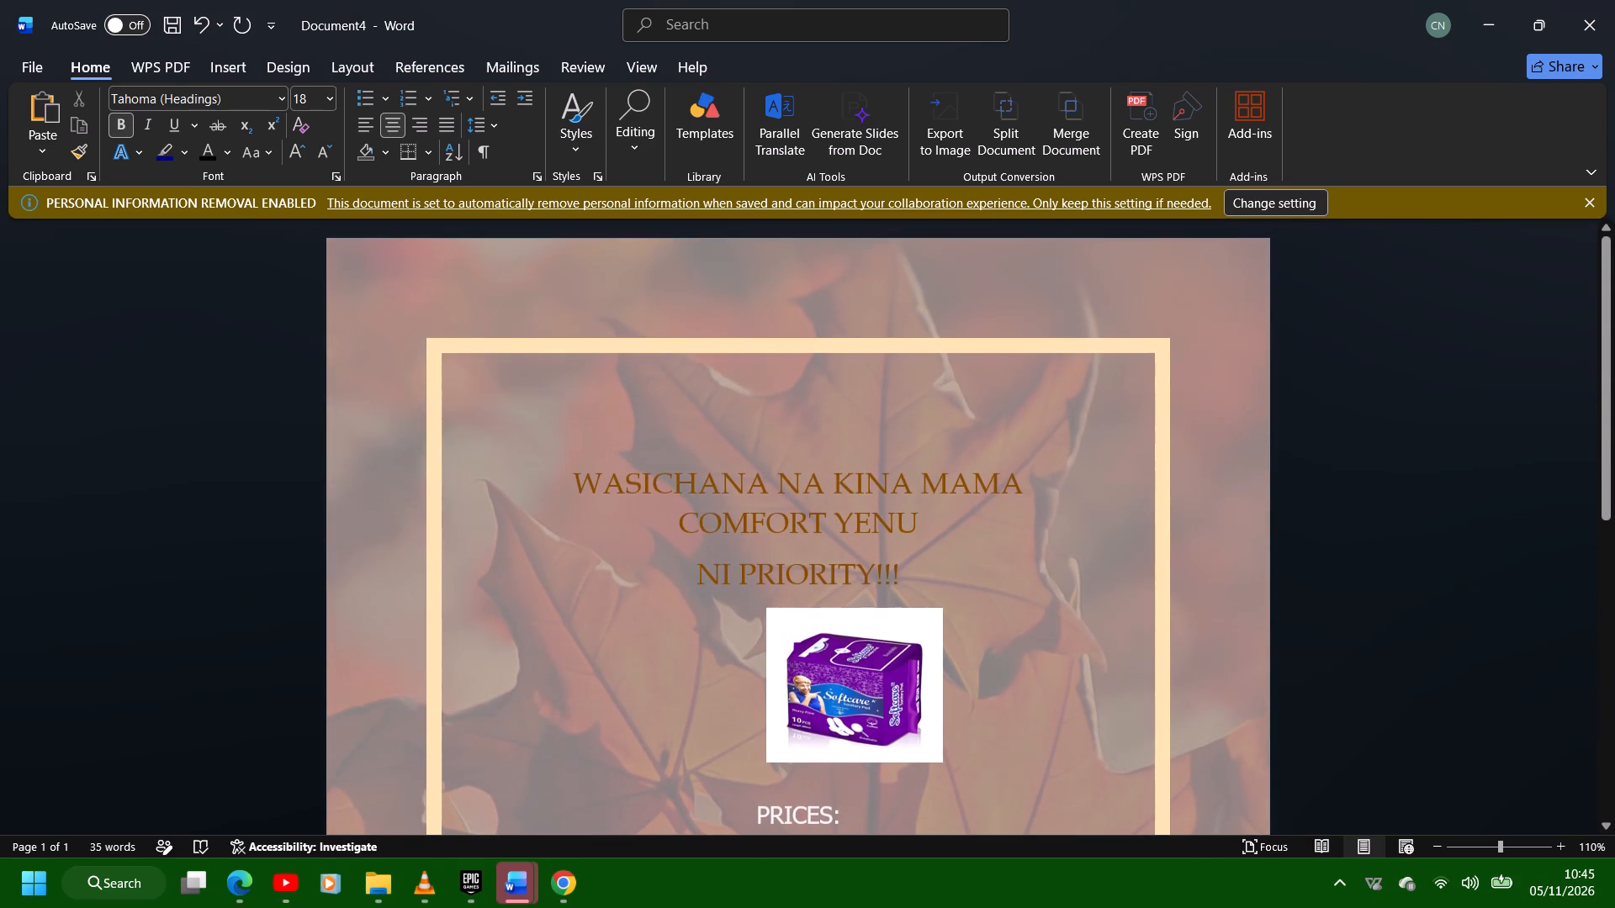
pyautogui.scroll(-3, 605, 632)
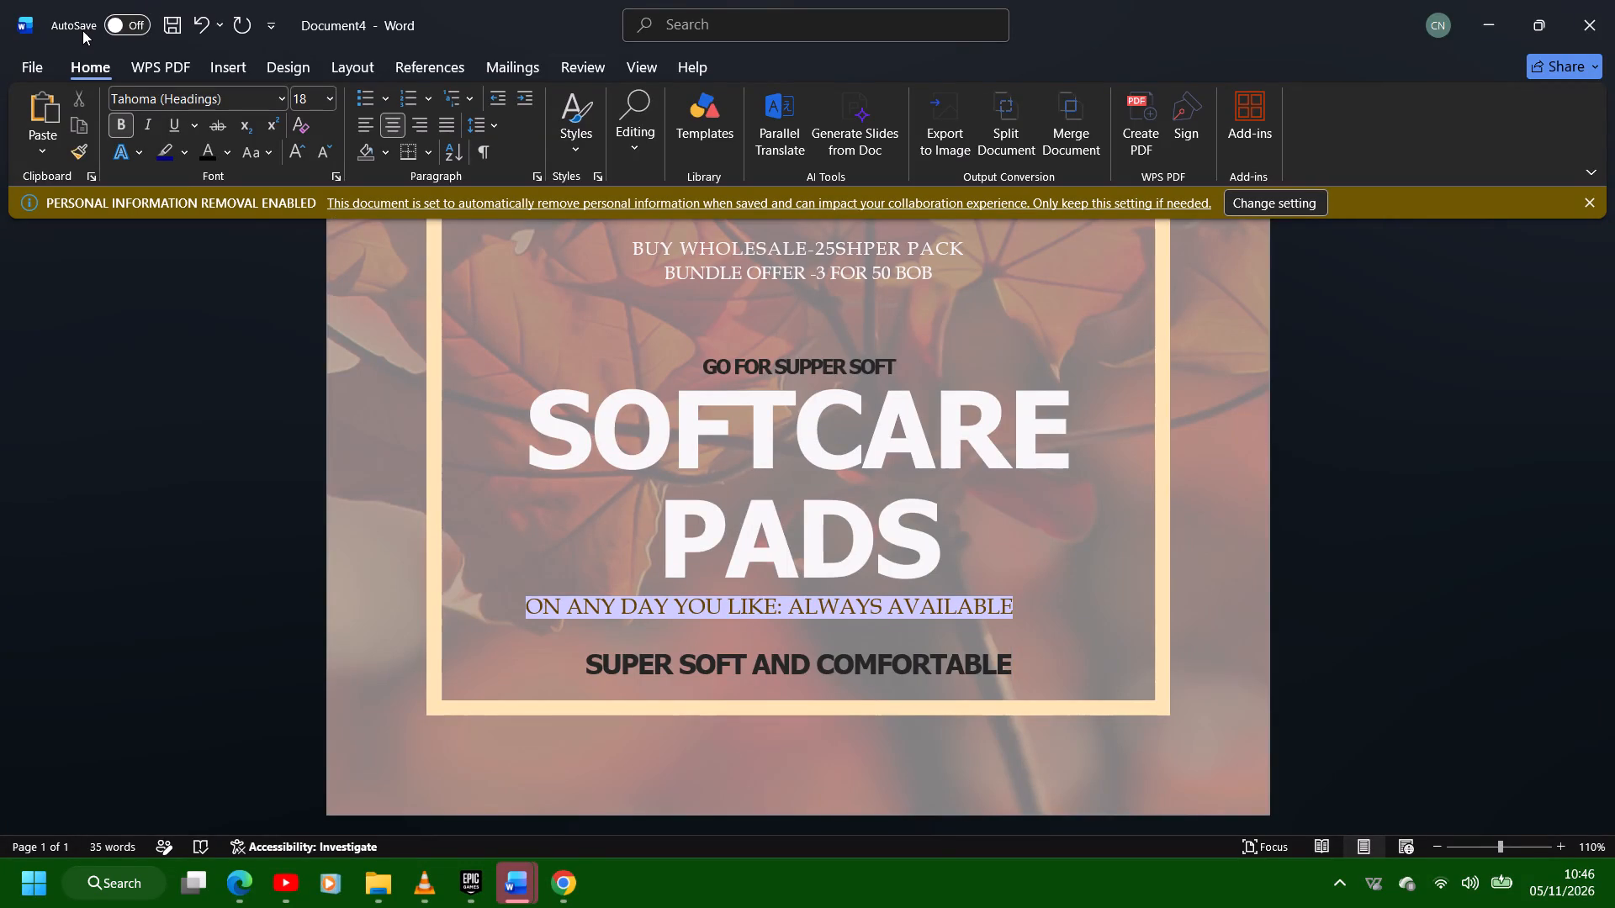
pyautogui.click(36, 70)
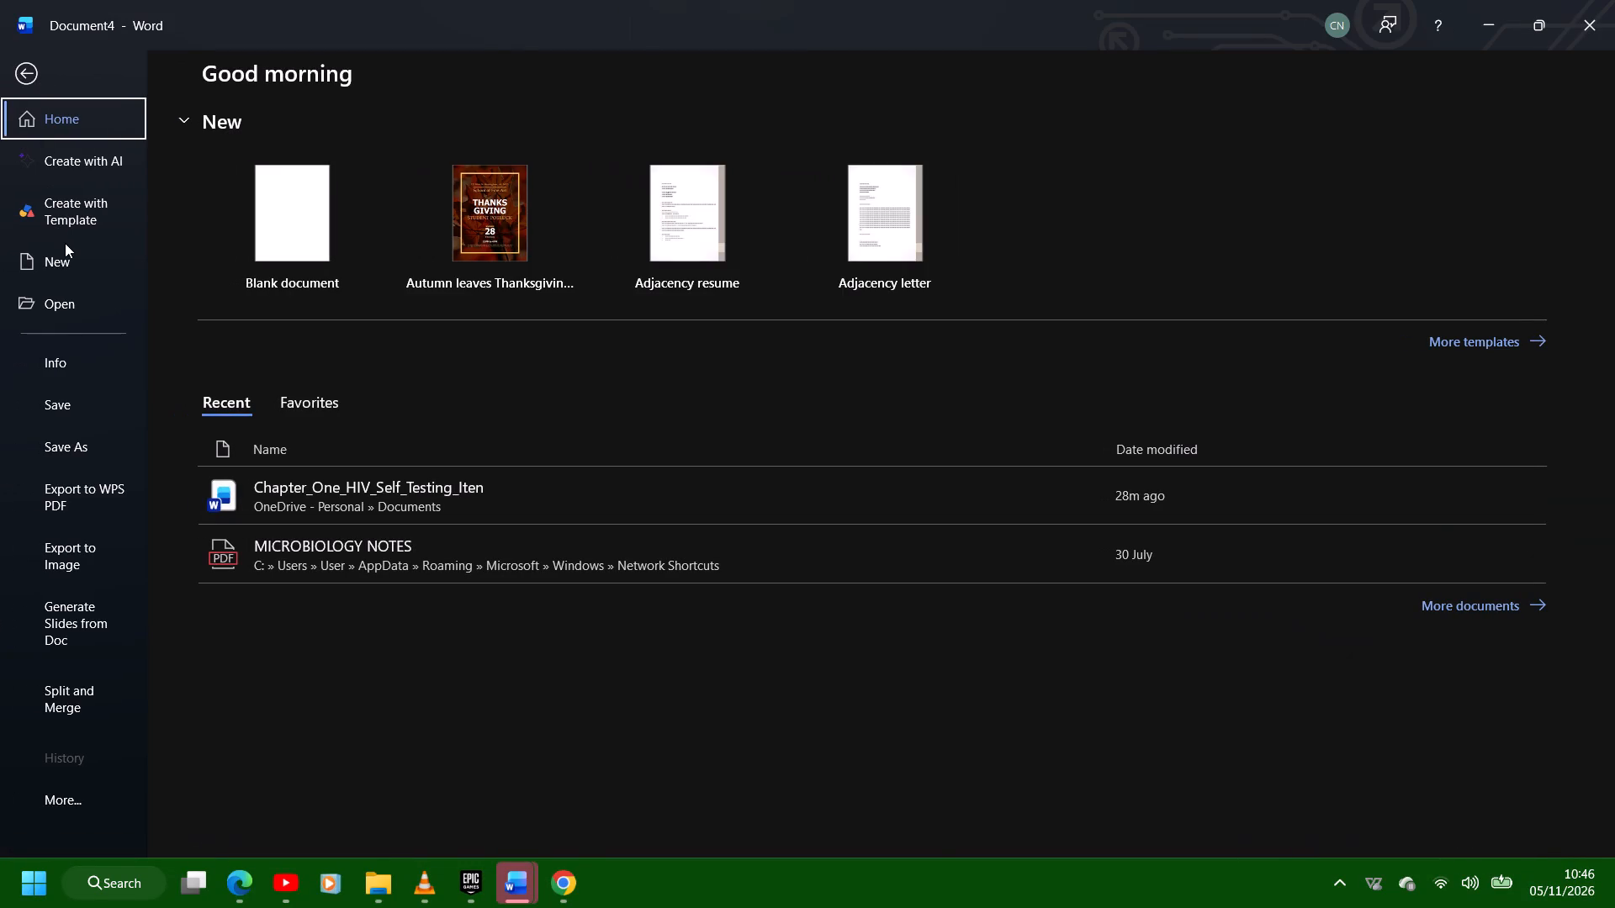
pyautogui.click(57, 408)
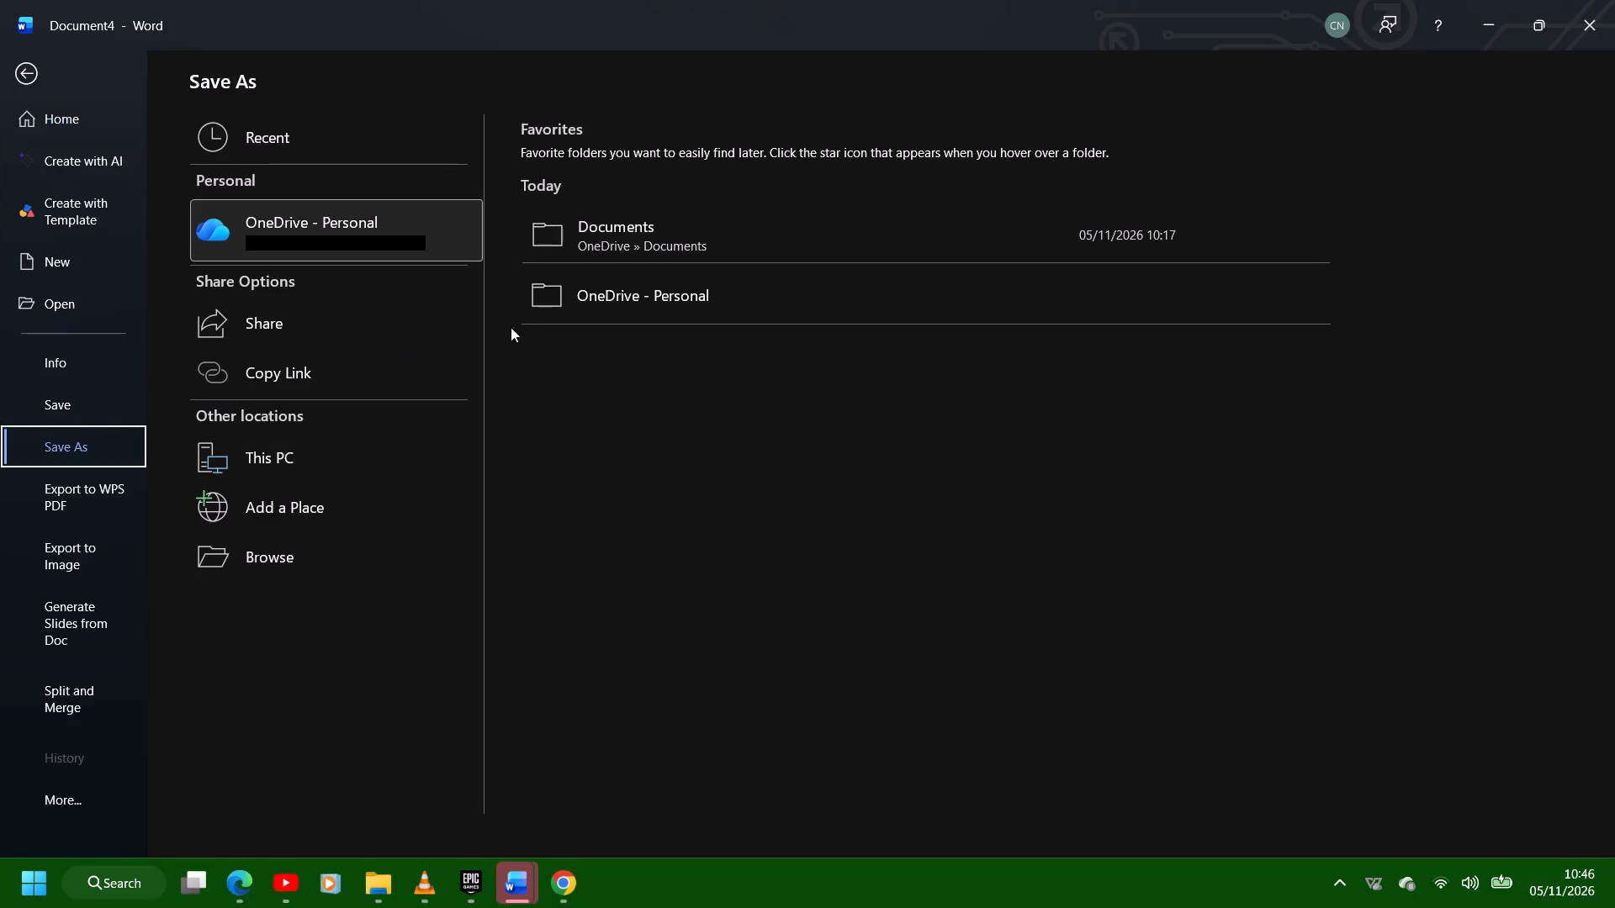
pyautogui.click(638, 228)
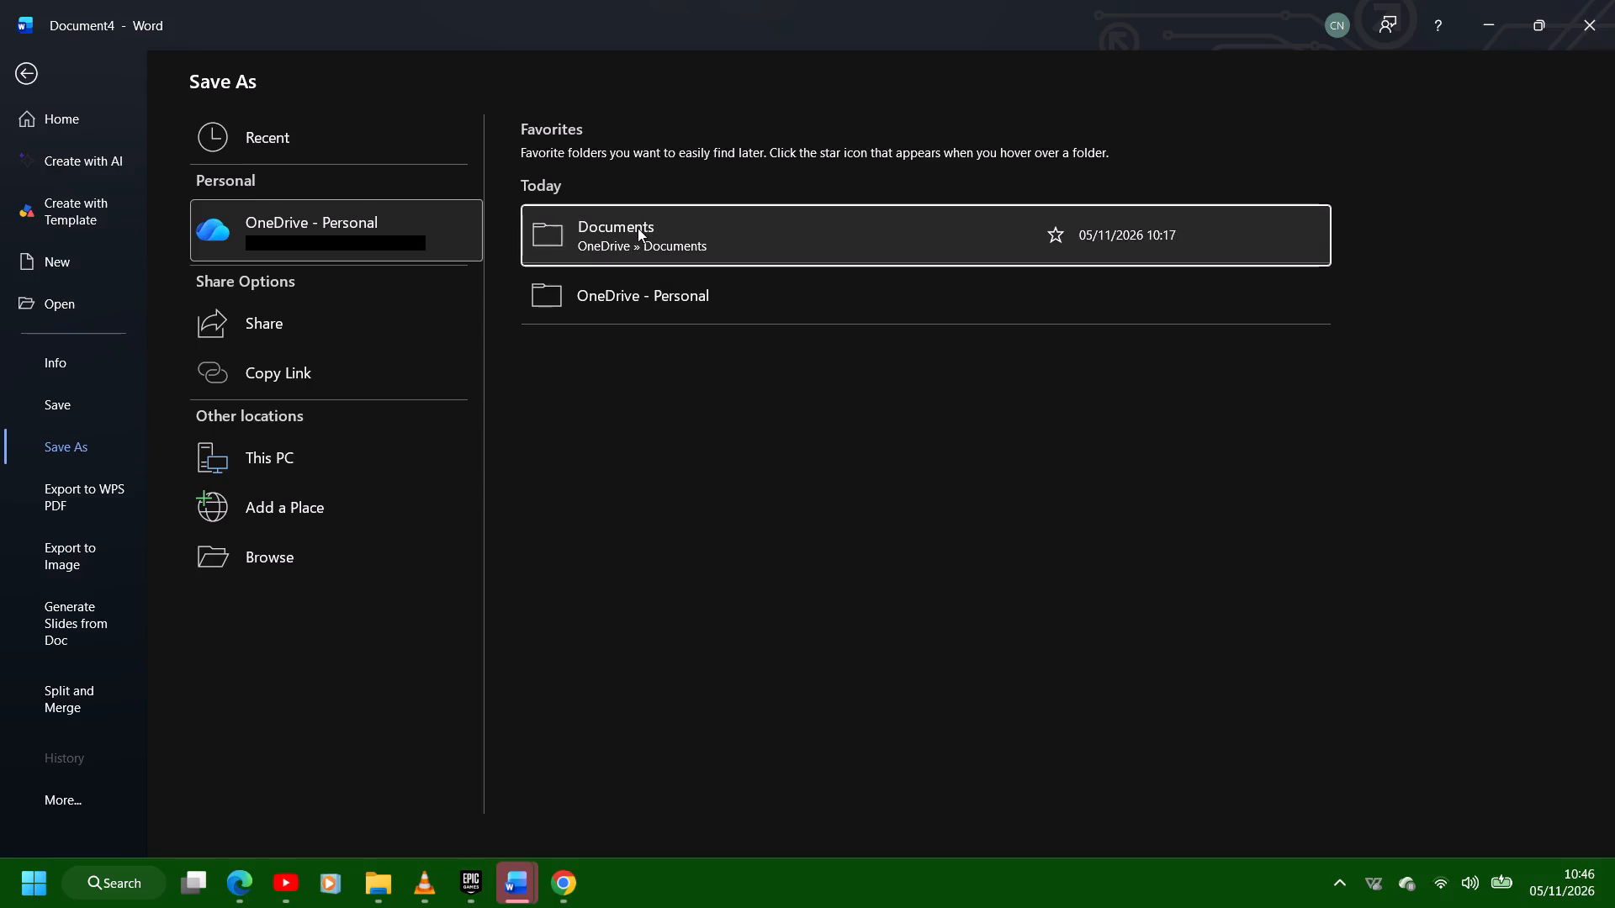
pyautogui.click(638, 228)
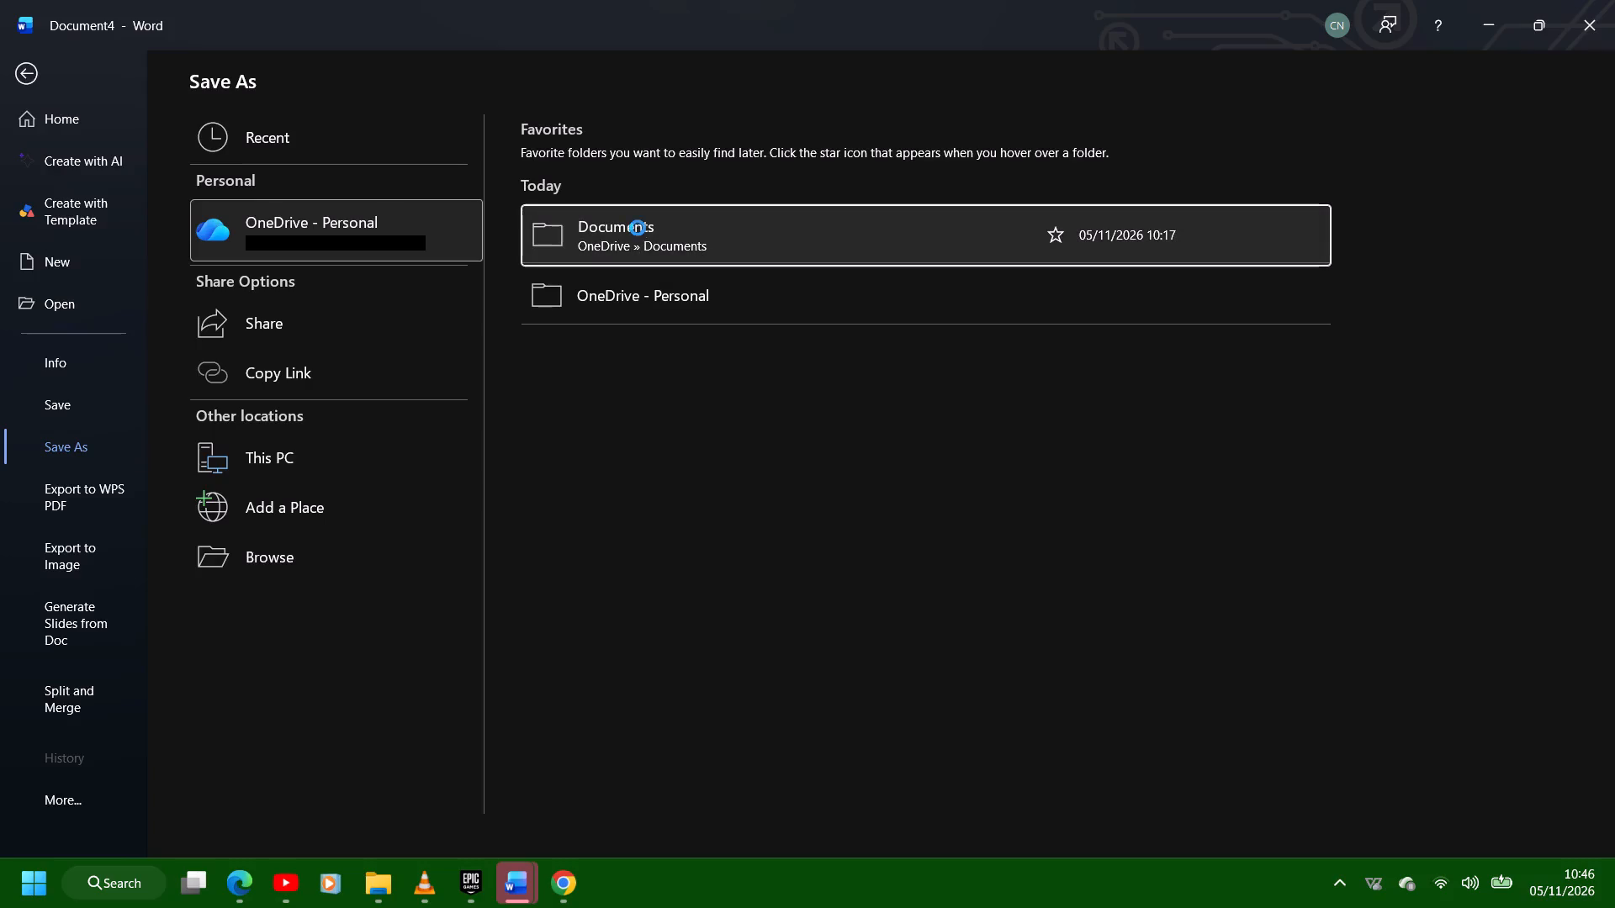
pyautogui.click(638, 228)
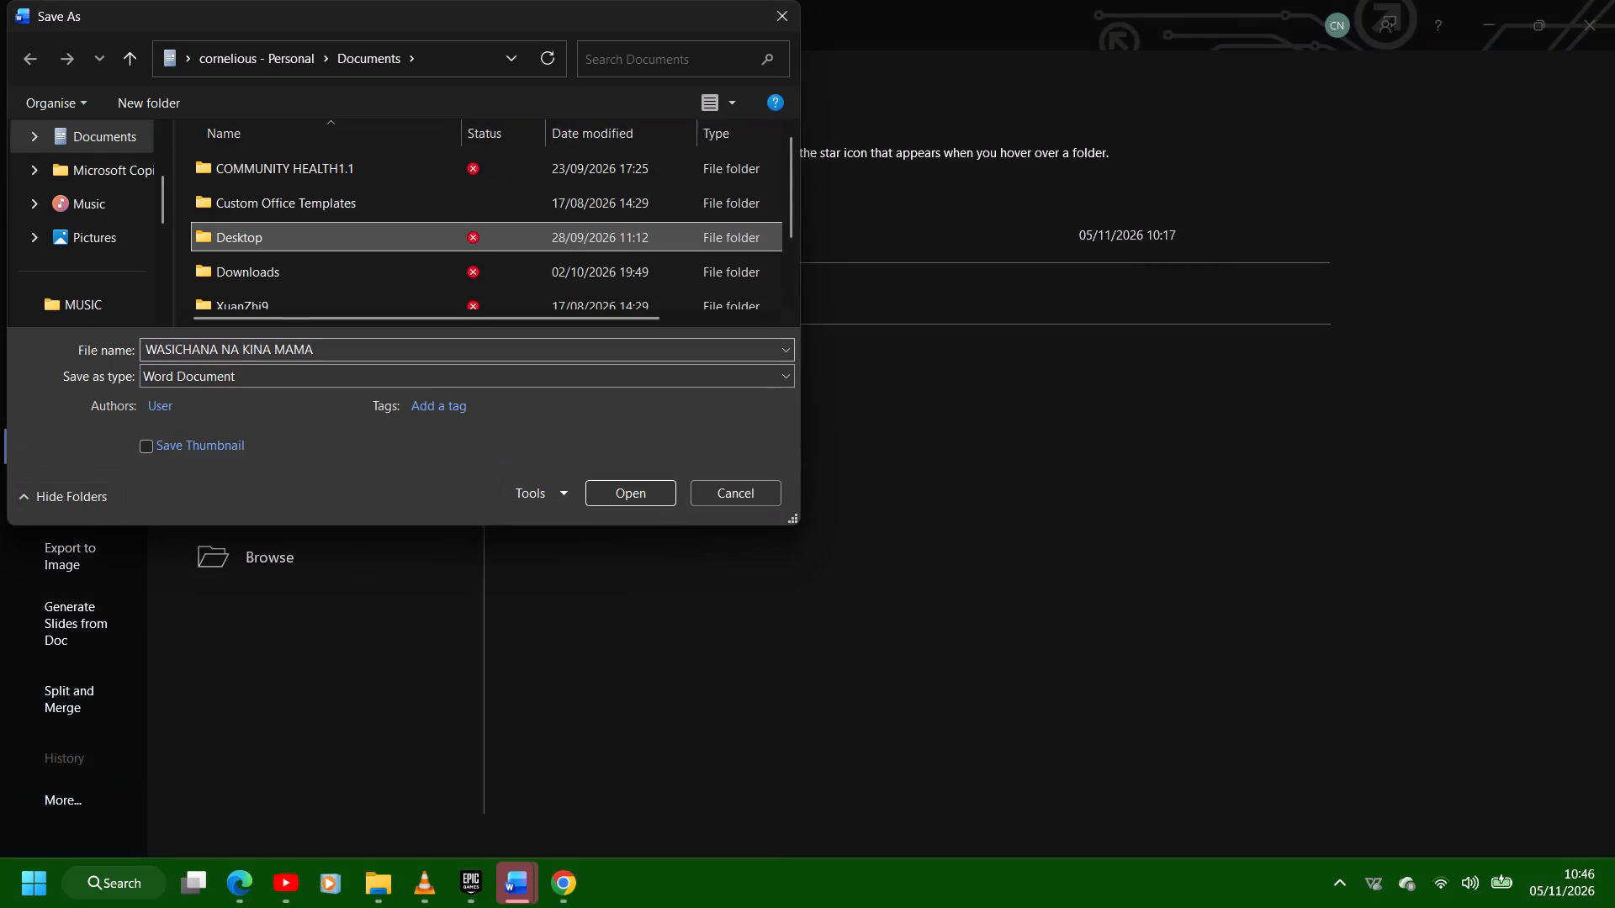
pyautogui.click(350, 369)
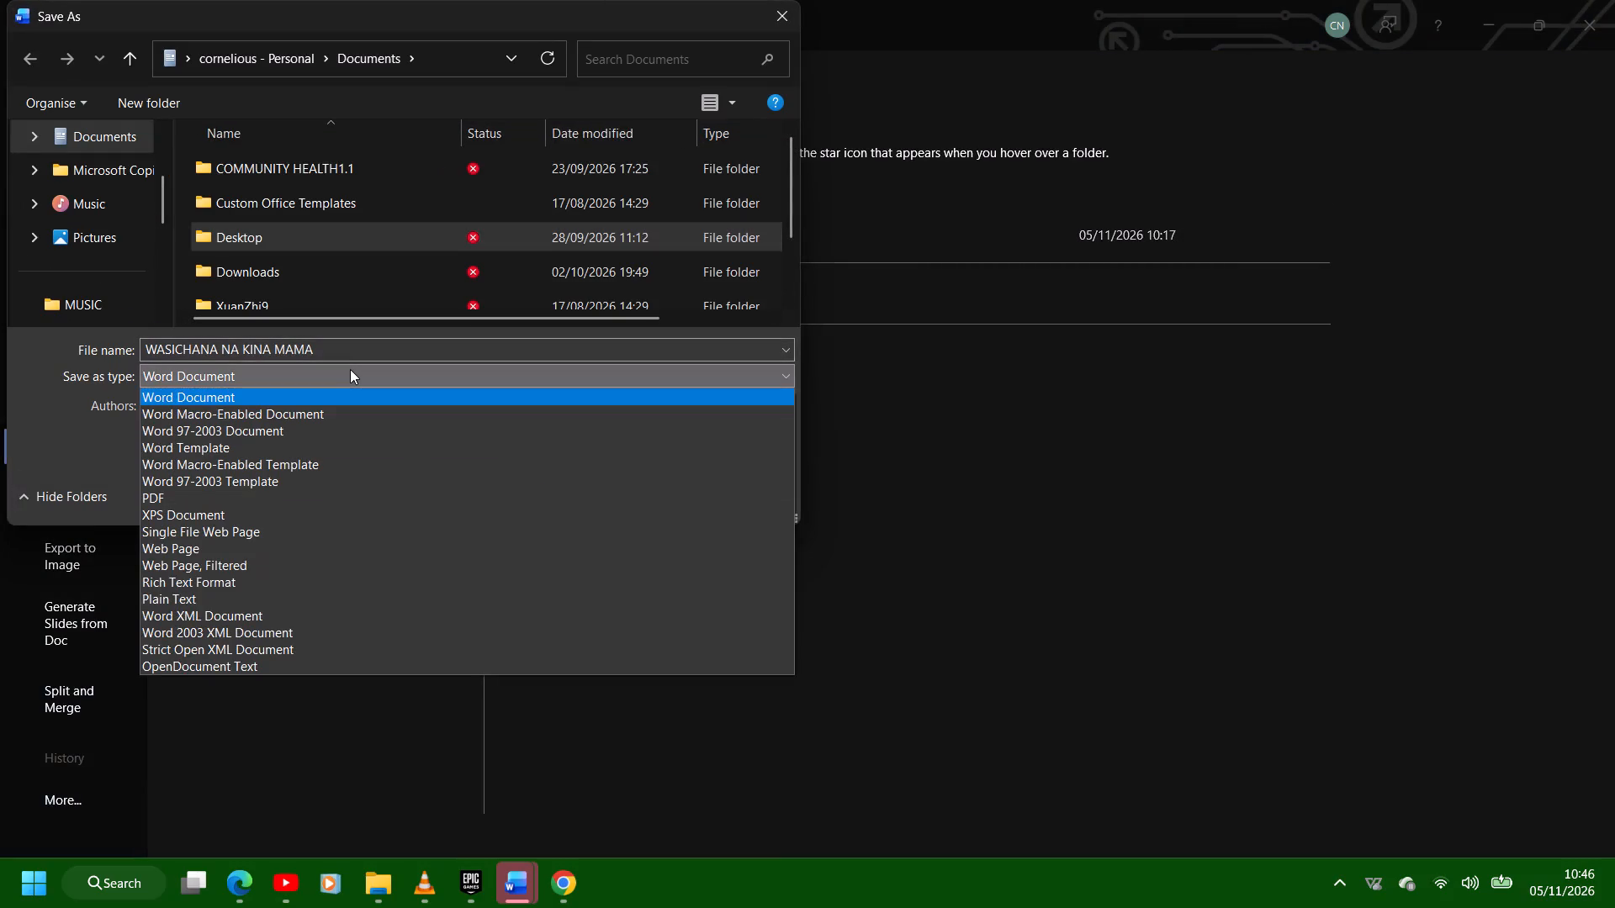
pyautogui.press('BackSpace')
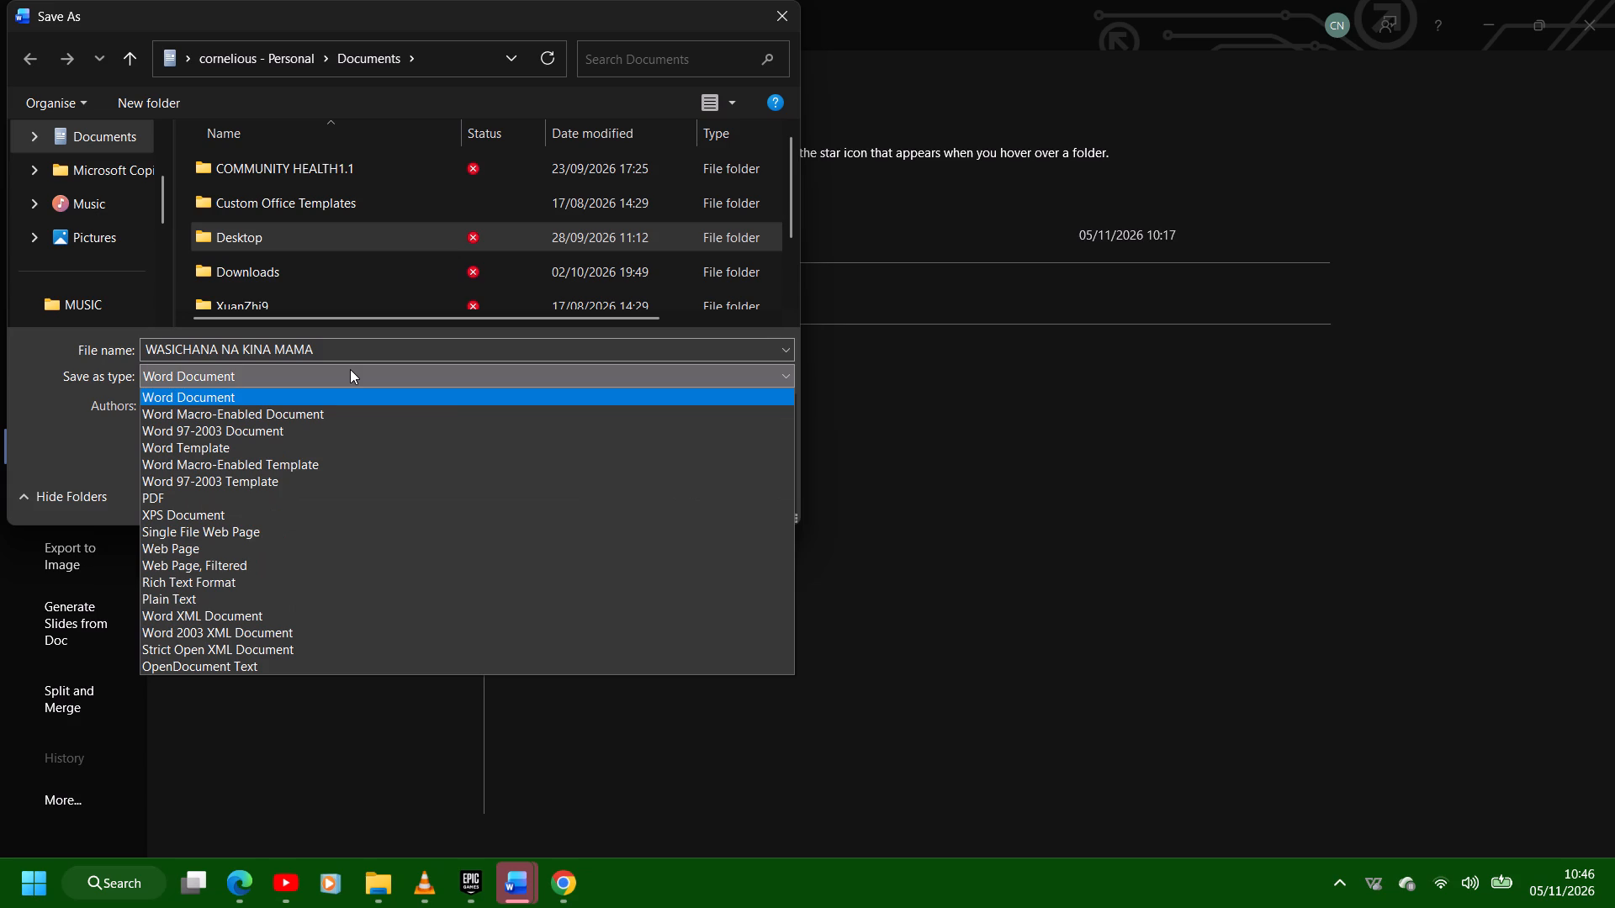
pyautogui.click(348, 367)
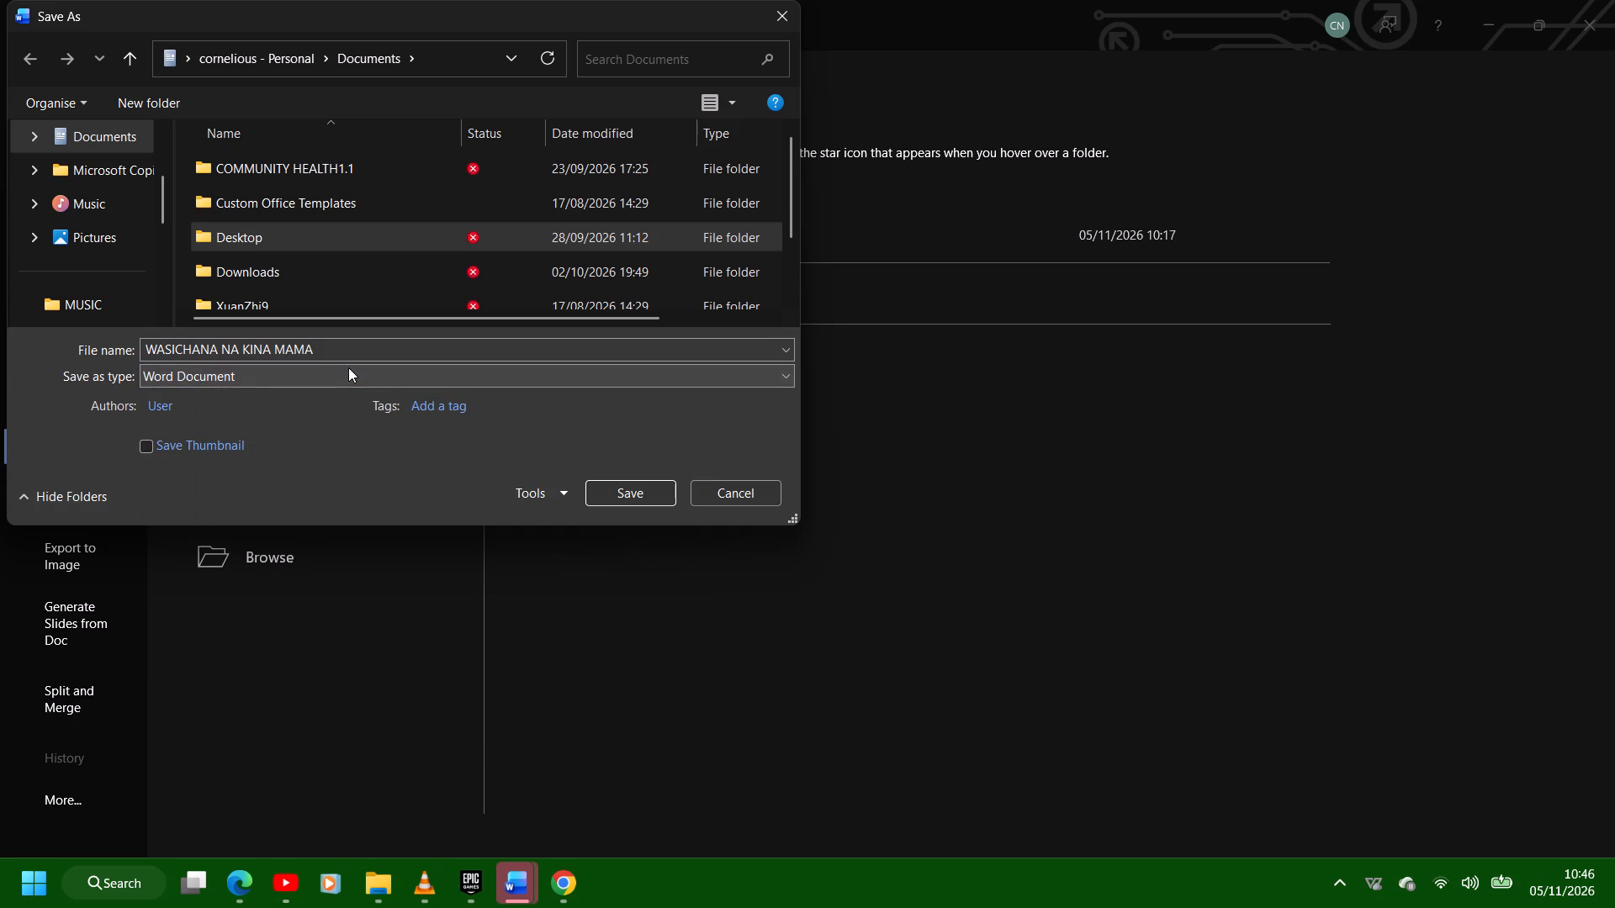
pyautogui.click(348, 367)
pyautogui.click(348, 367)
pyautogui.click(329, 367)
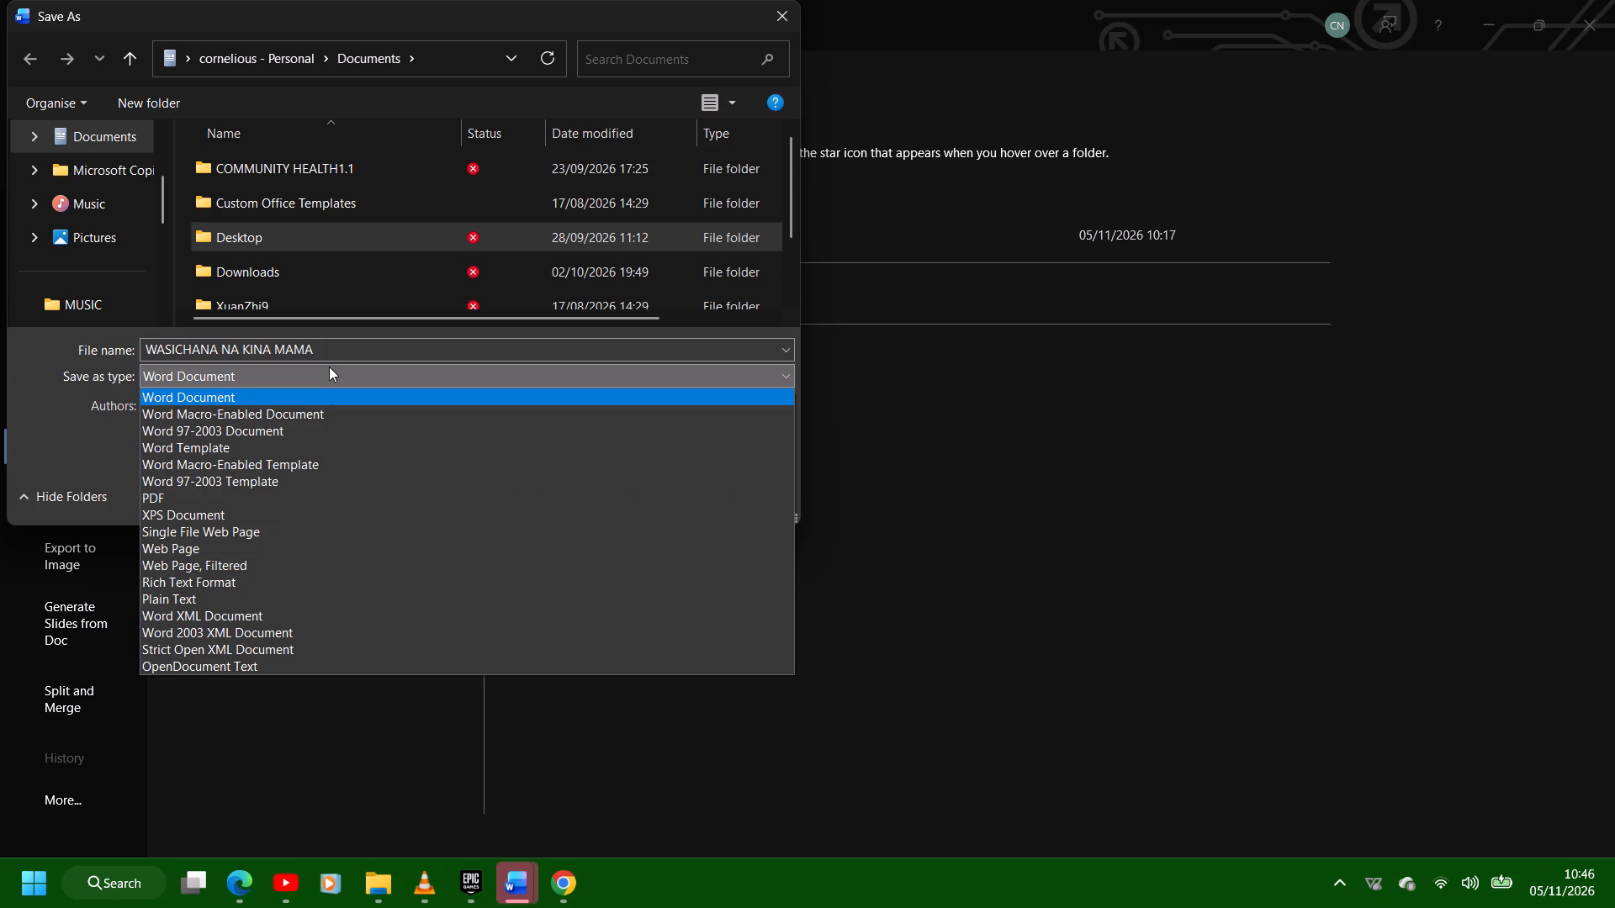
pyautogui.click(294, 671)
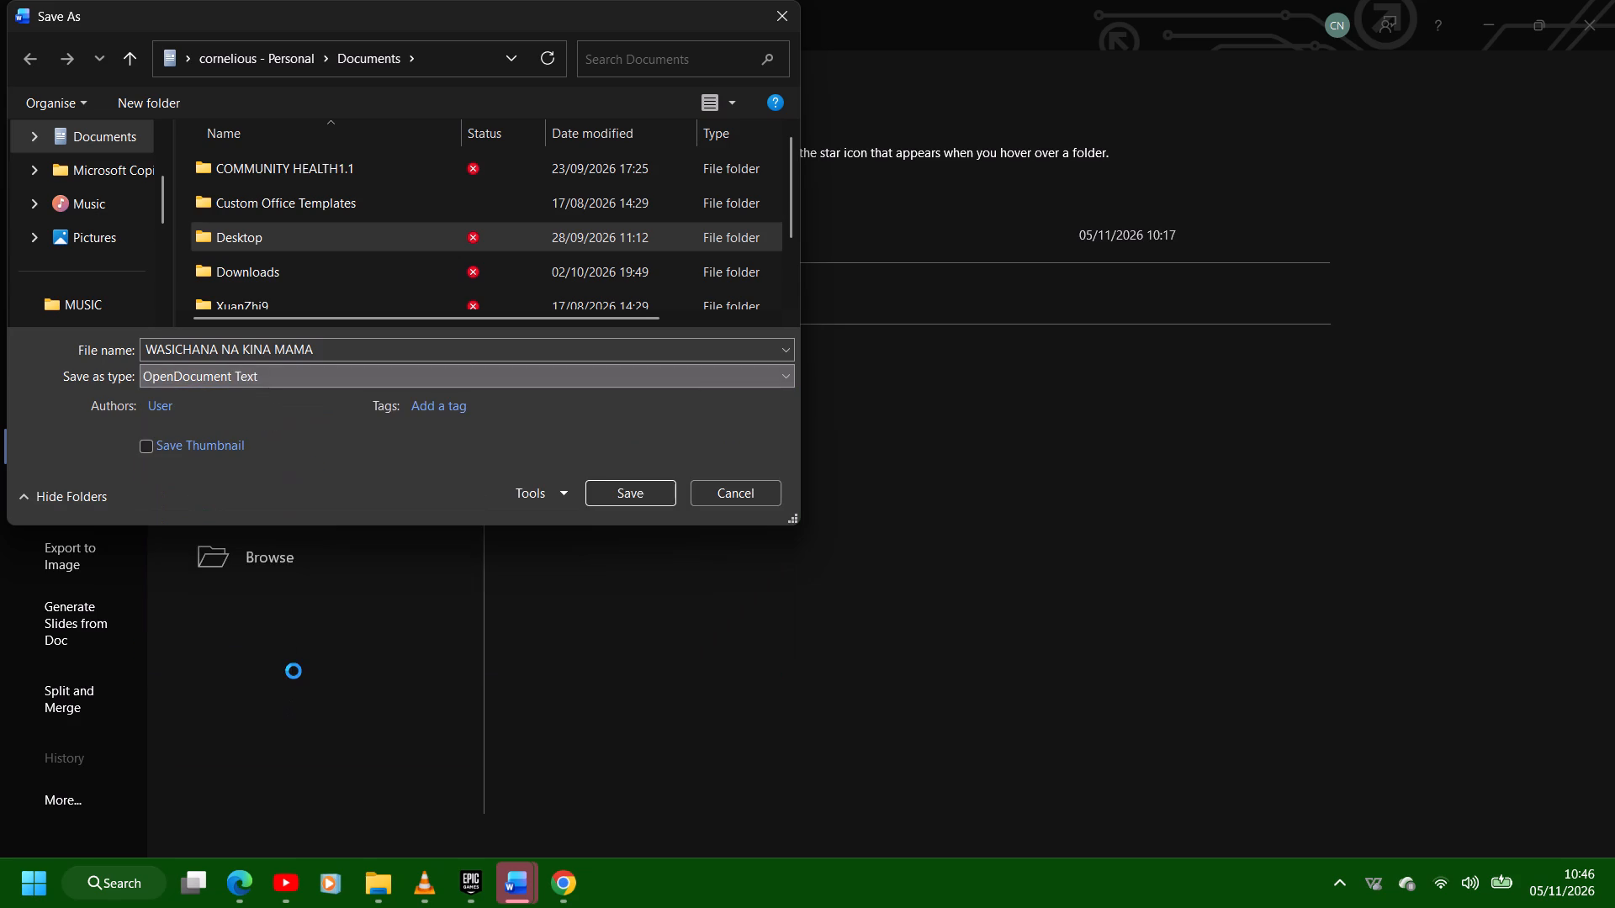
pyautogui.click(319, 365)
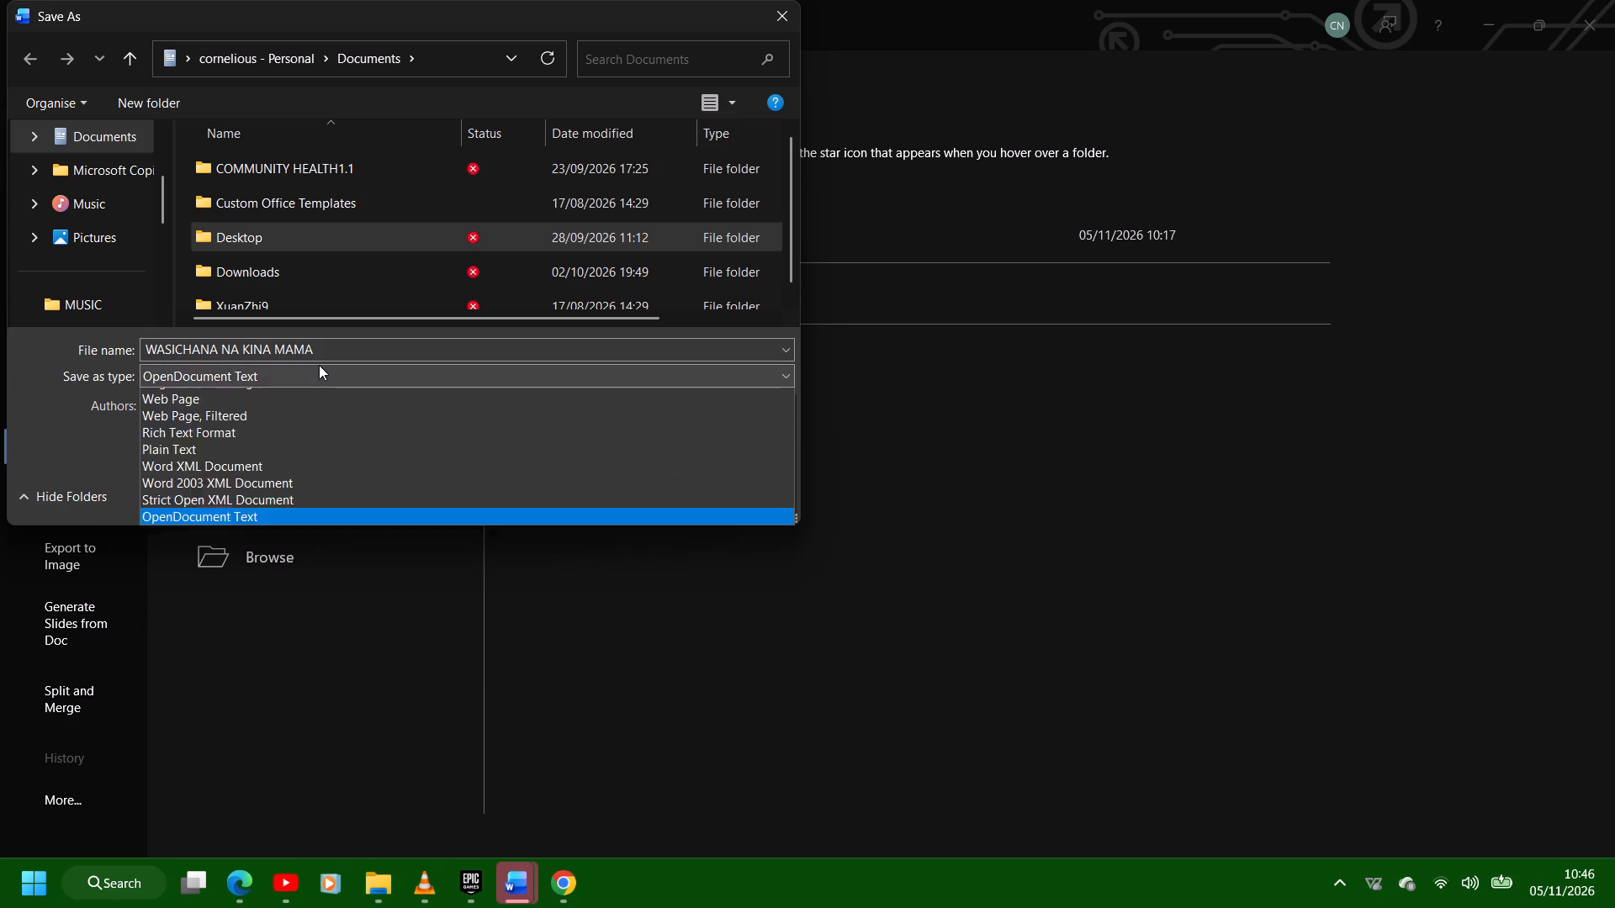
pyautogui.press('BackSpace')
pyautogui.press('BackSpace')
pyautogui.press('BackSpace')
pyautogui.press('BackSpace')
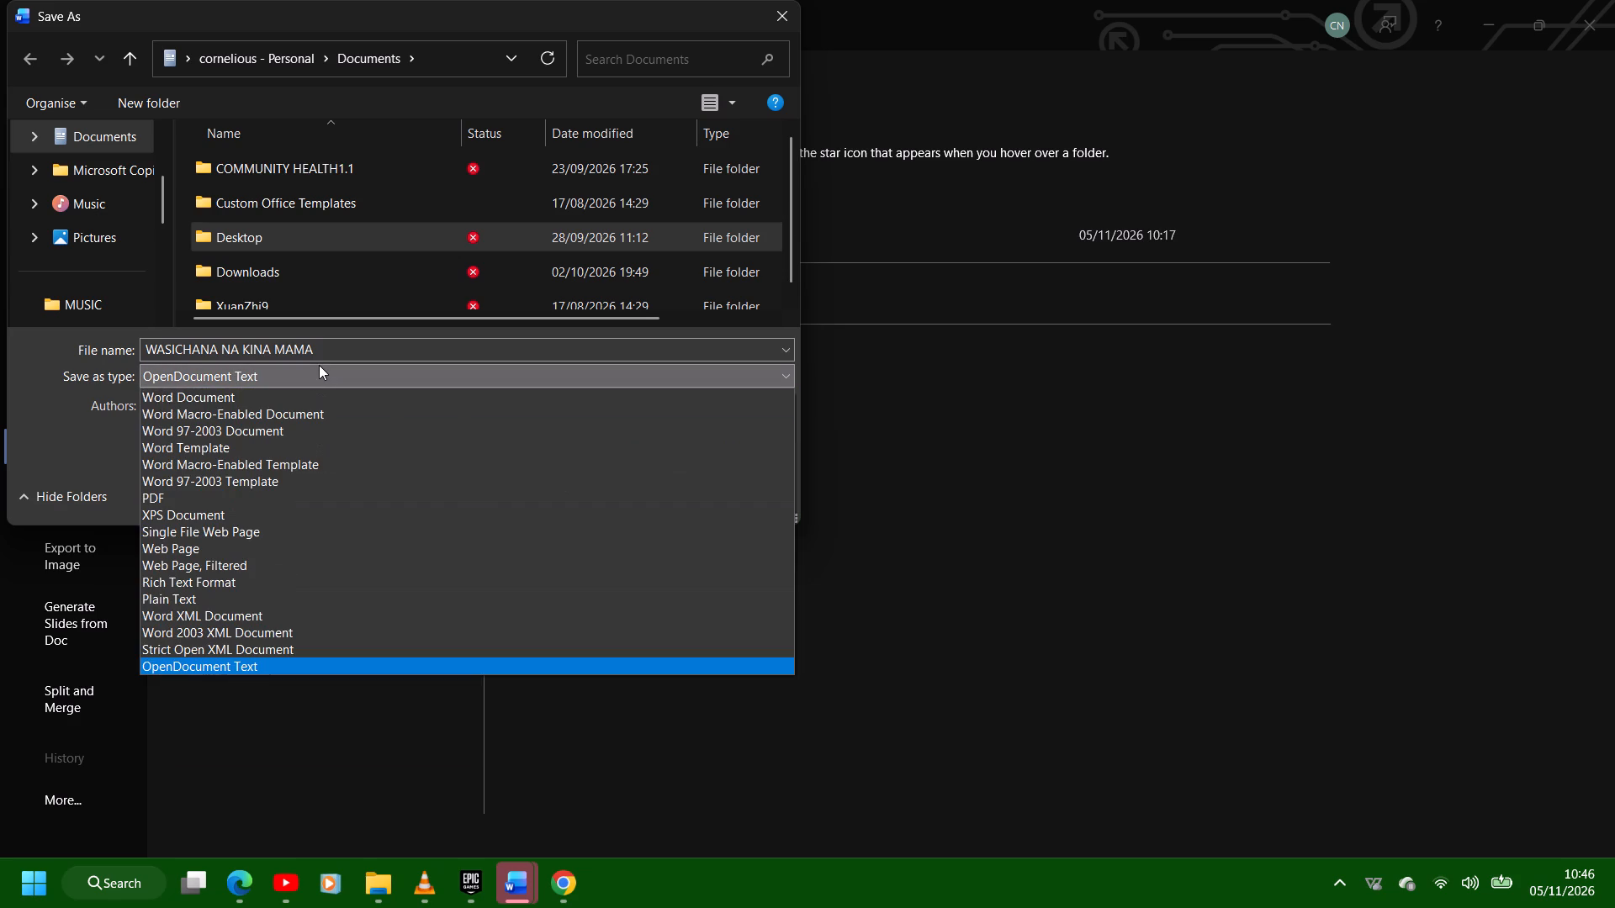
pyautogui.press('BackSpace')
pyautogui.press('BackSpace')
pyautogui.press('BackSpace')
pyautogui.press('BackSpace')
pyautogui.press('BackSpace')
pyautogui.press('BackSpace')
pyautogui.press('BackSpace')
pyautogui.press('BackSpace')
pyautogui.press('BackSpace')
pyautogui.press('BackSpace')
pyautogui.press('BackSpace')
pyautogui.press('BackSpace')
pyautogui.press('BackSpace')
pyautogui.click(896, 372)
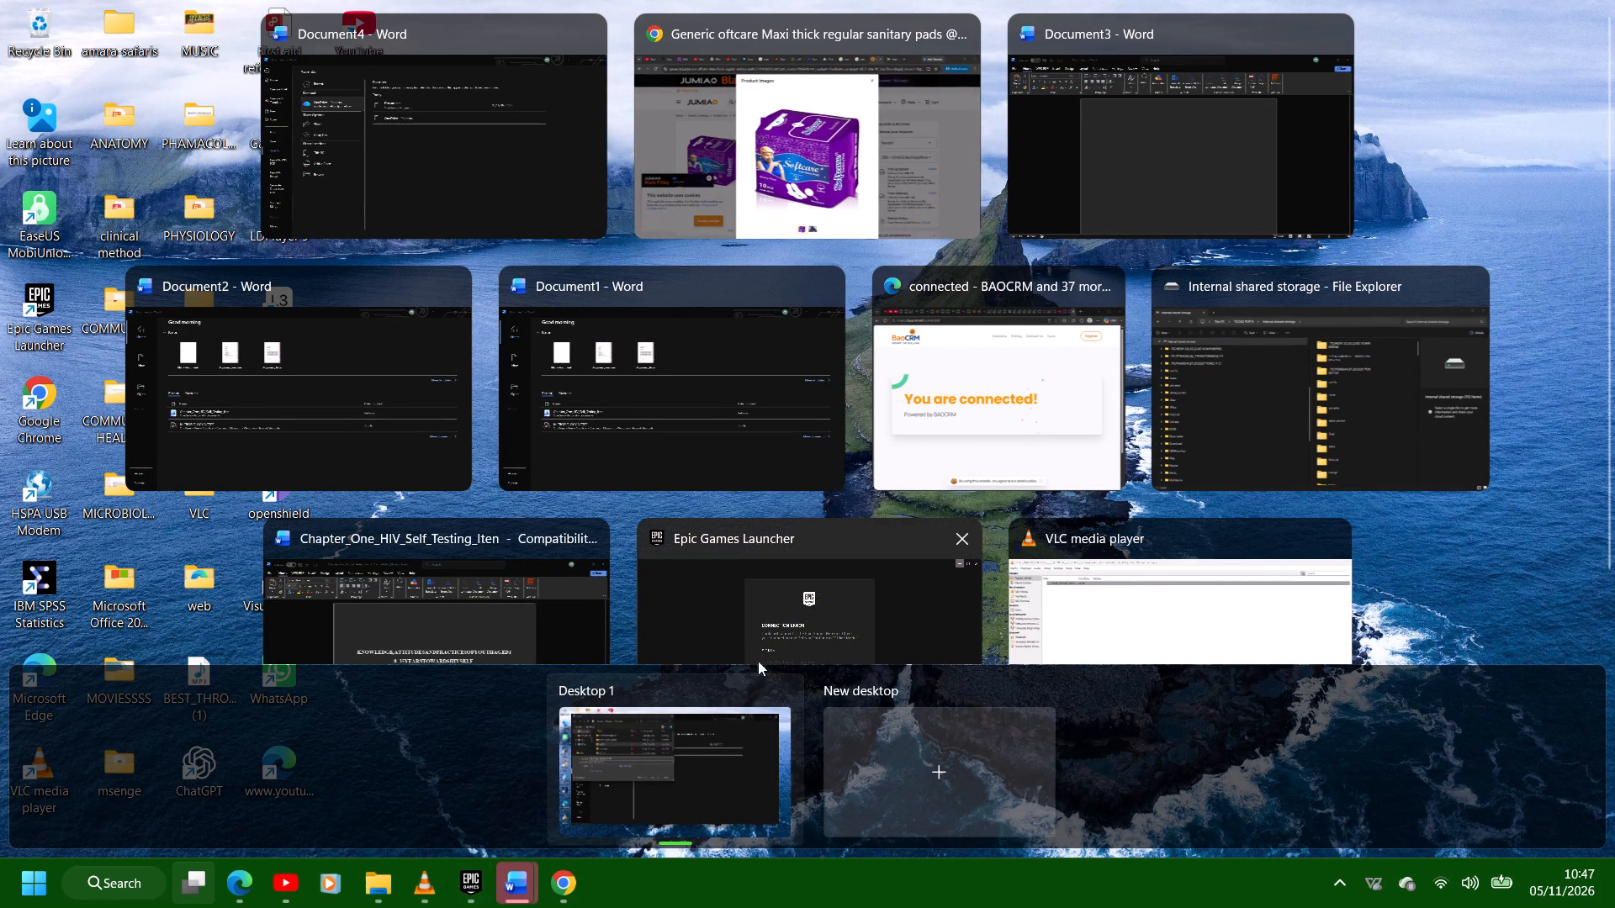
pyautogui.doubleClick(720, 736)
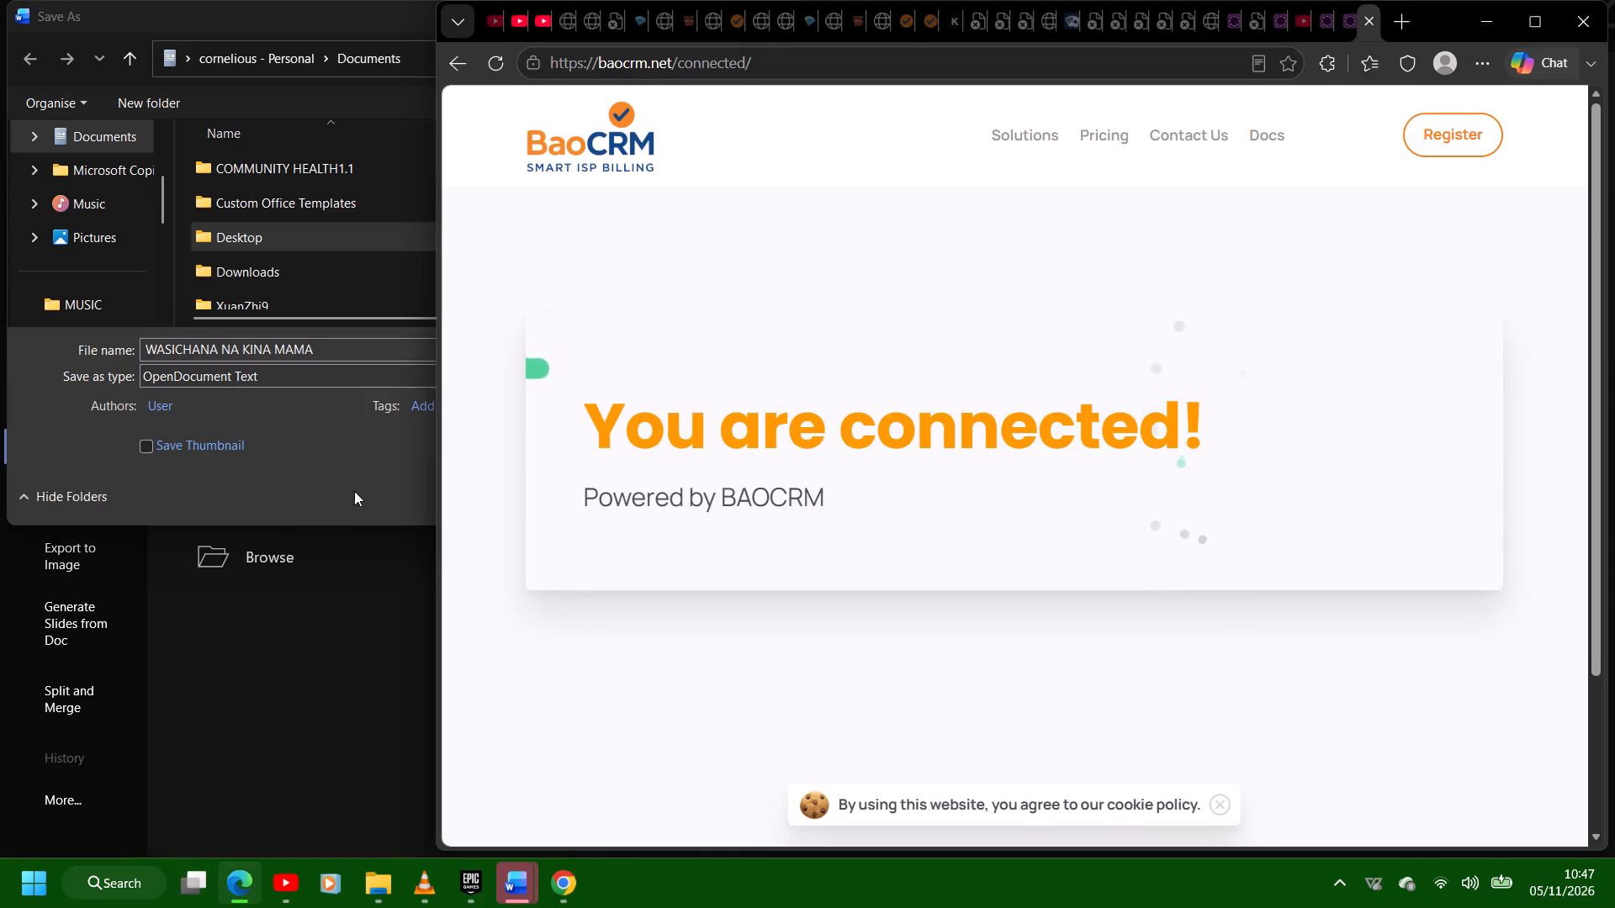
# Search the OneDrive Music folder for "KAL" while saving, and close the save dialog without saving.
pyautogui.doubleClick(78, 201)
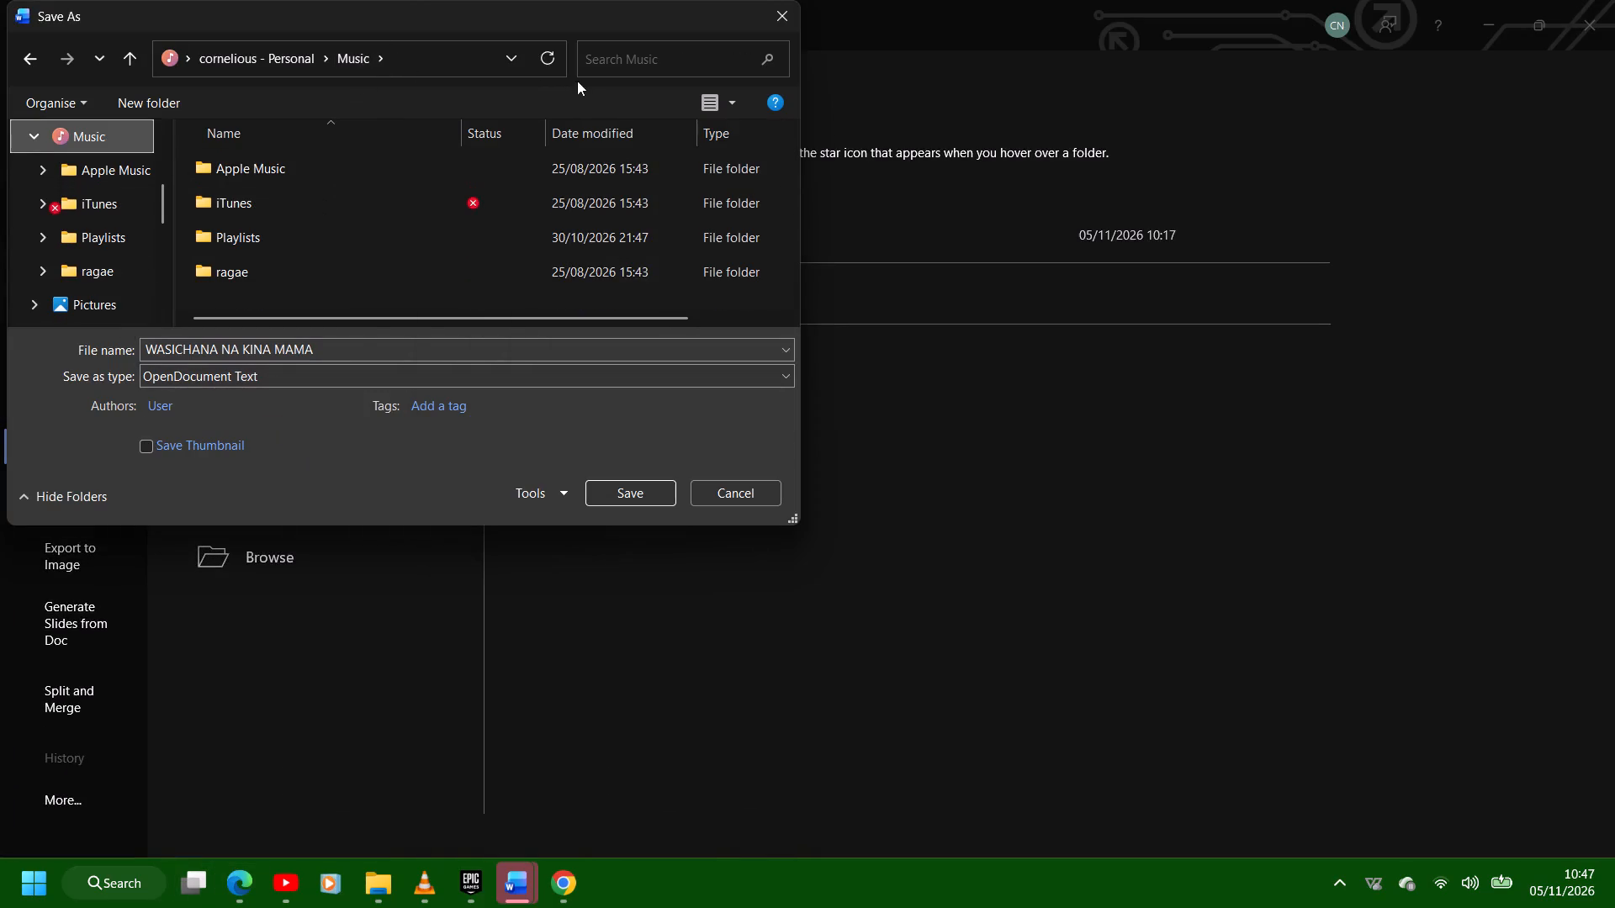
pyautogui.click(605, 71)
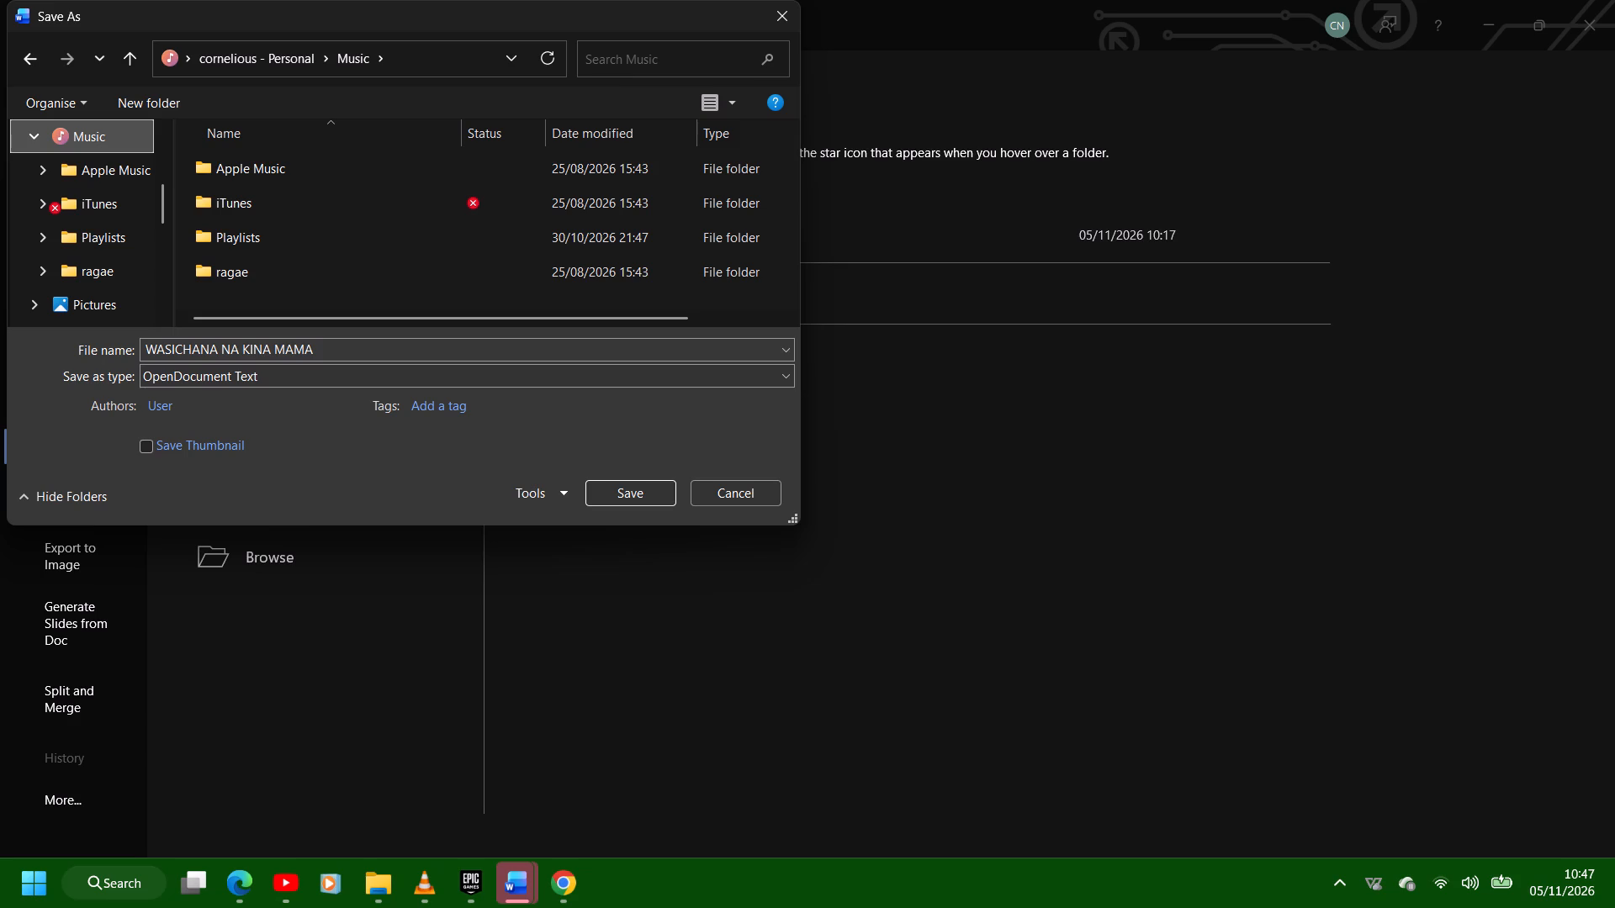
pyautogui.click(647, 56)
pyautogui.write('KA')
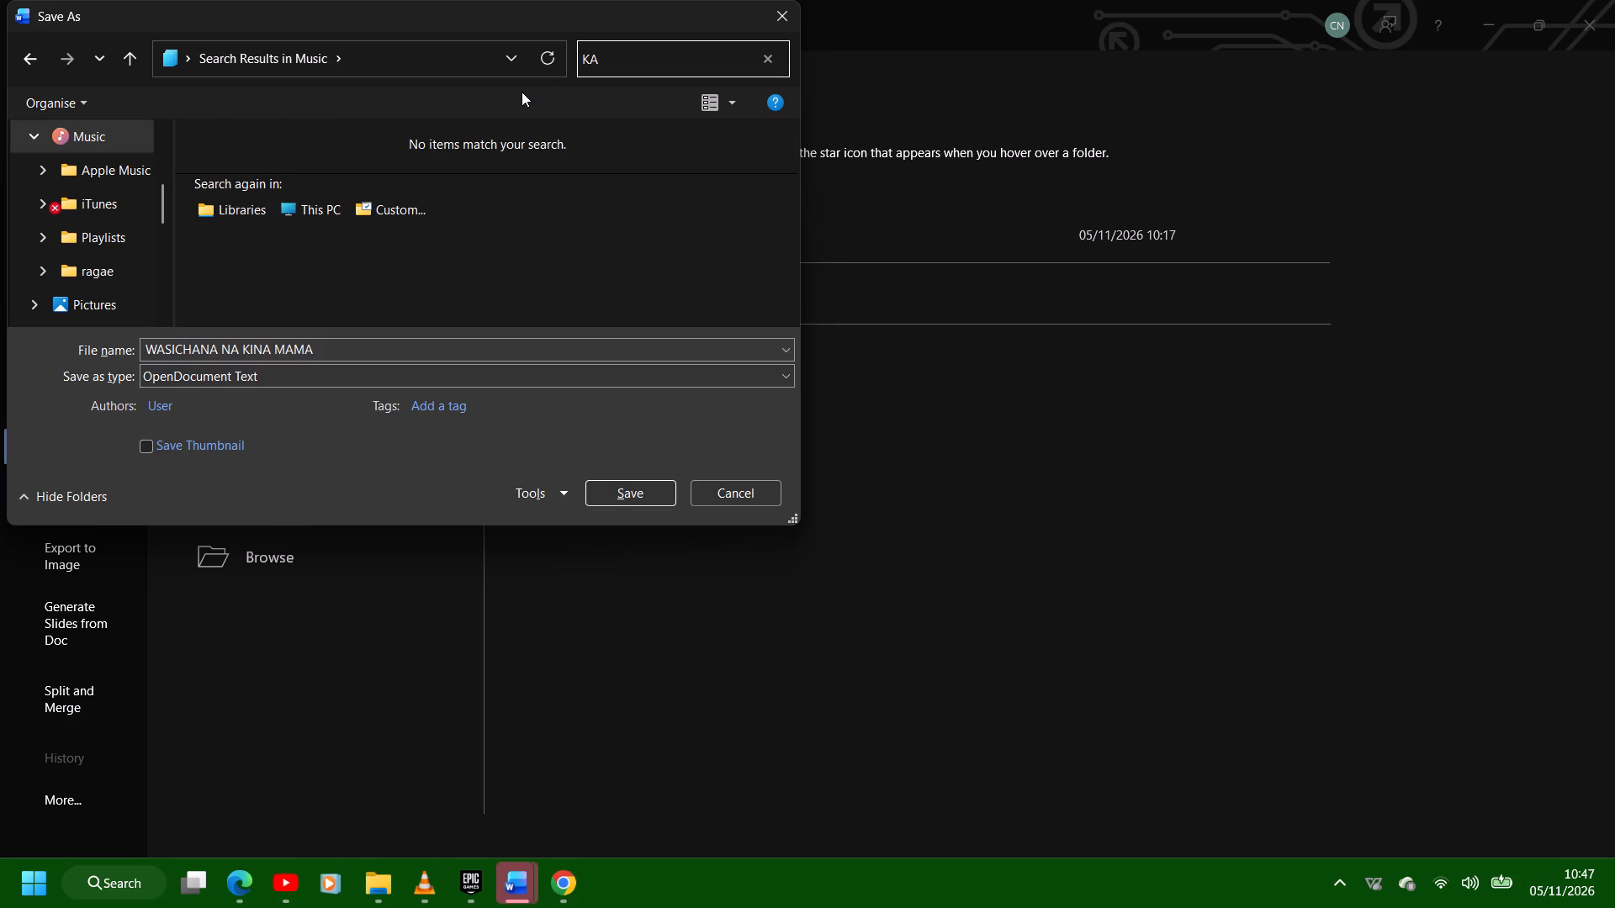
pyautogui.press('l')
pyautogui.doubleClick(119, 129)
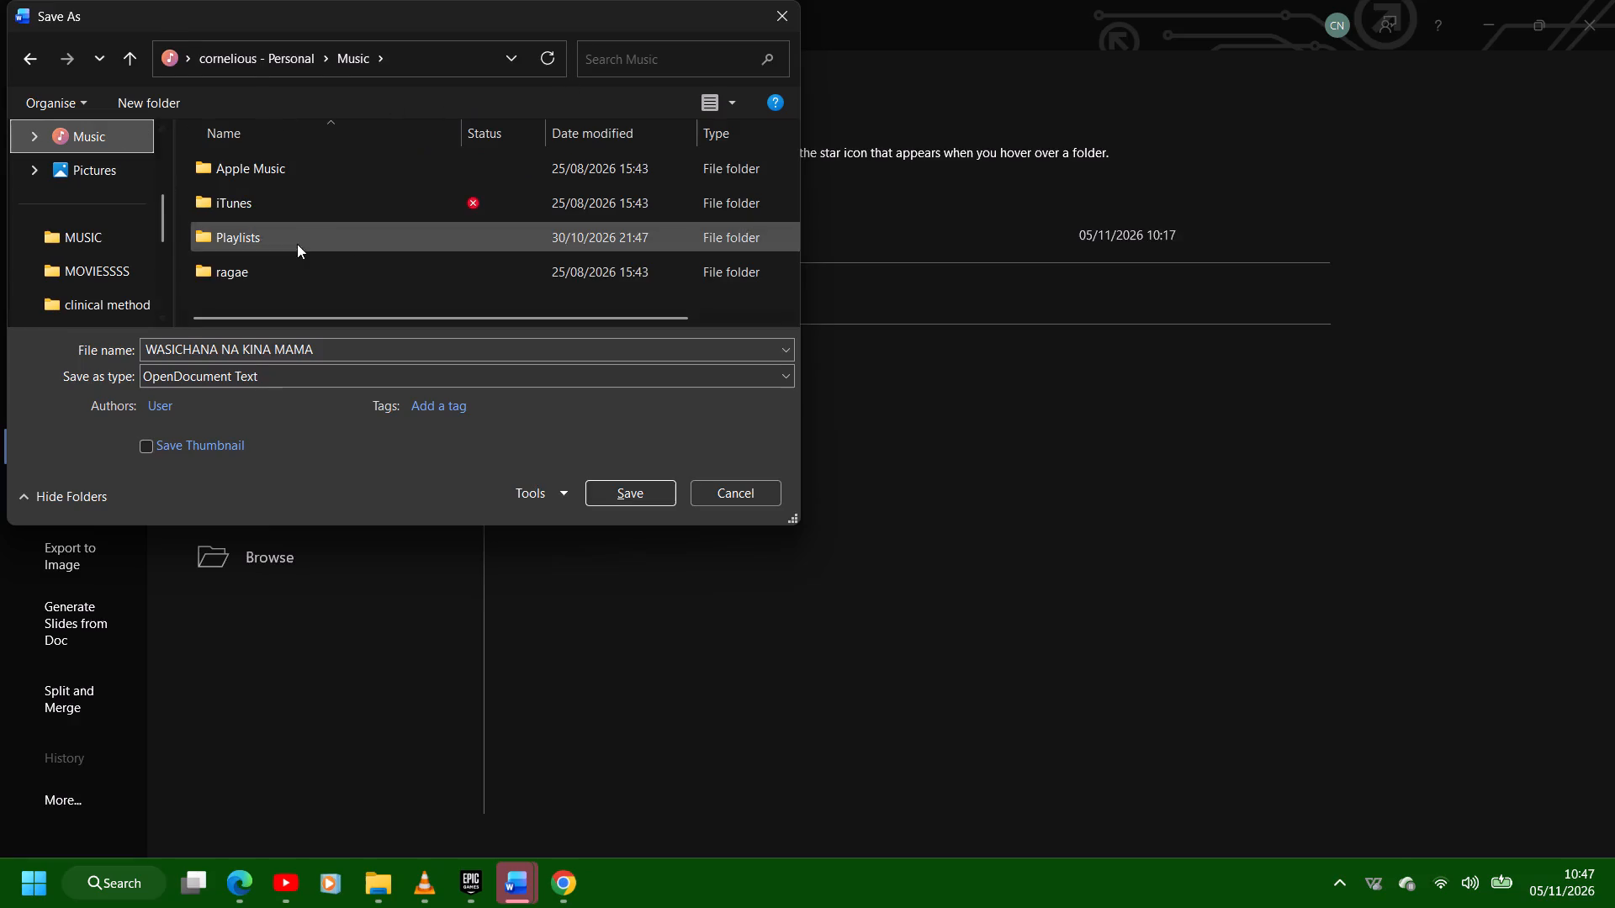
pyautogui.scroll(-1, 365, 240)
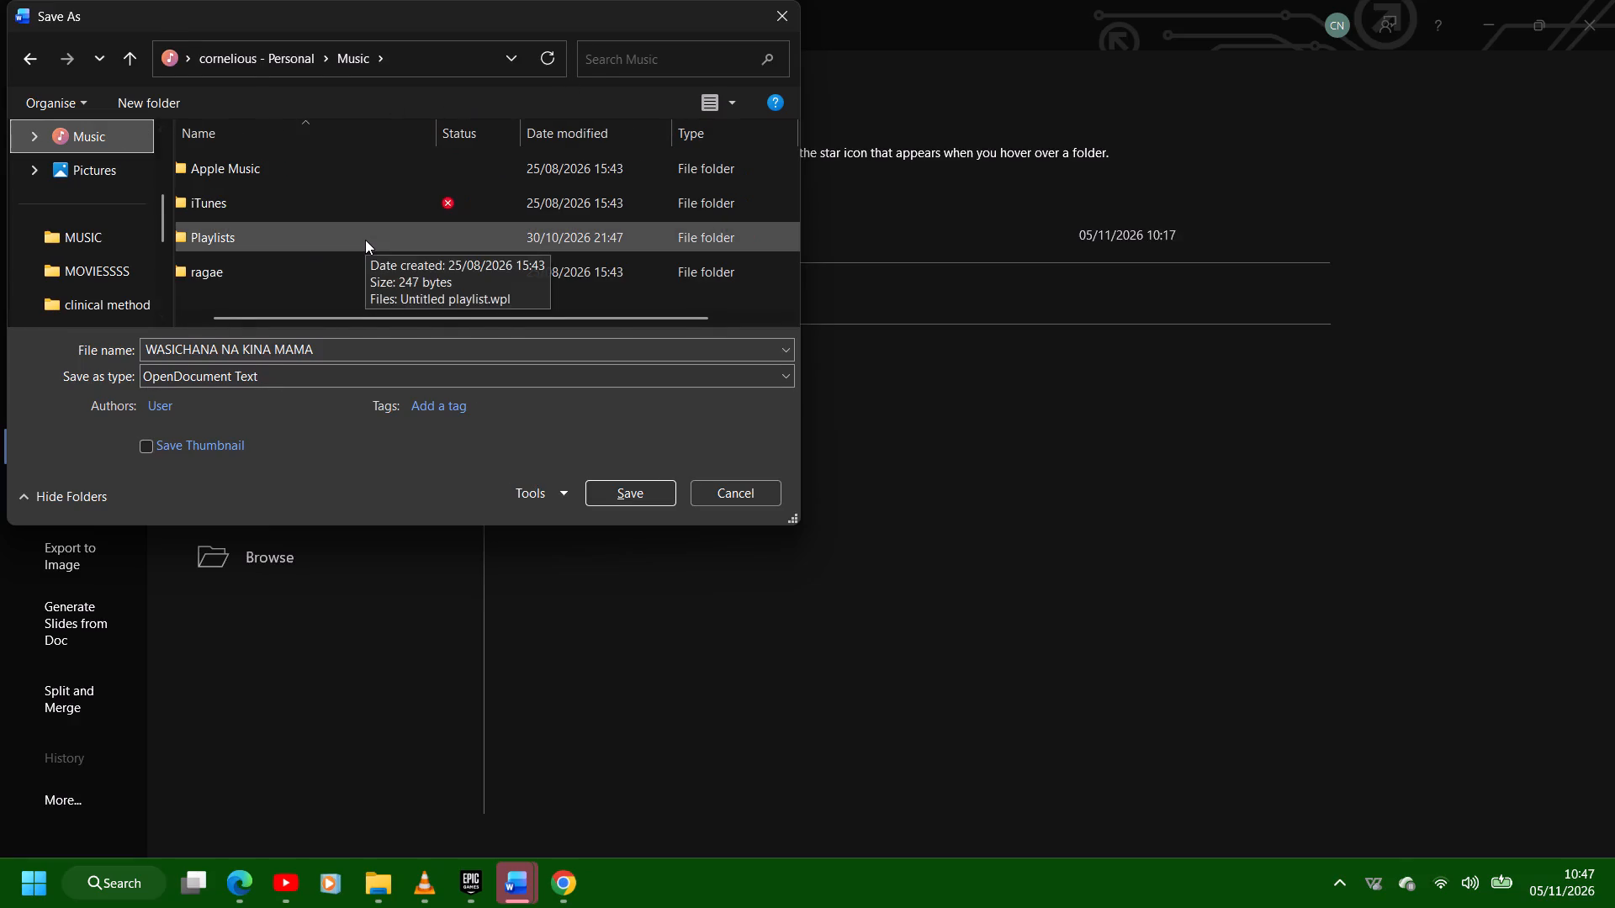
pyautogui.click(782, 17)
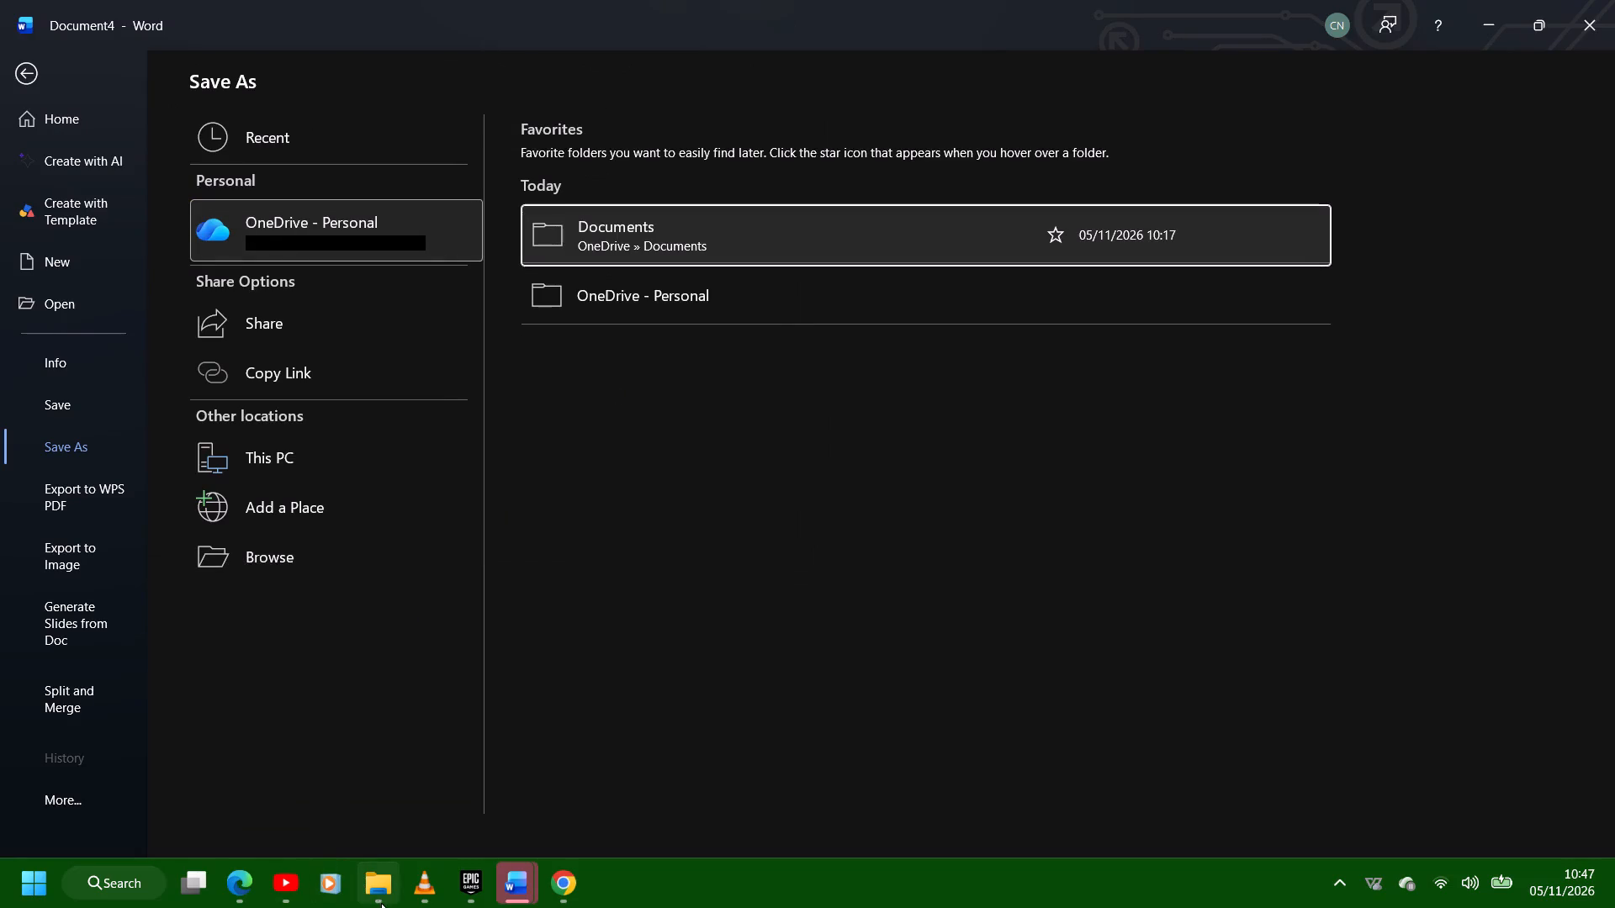
# Switch to File Explorer, search the desktop MUSIC folder for "KA", and play the KALEE_NATION_ANTHEM_2 audio file.
pyautogui.click(382, 903)
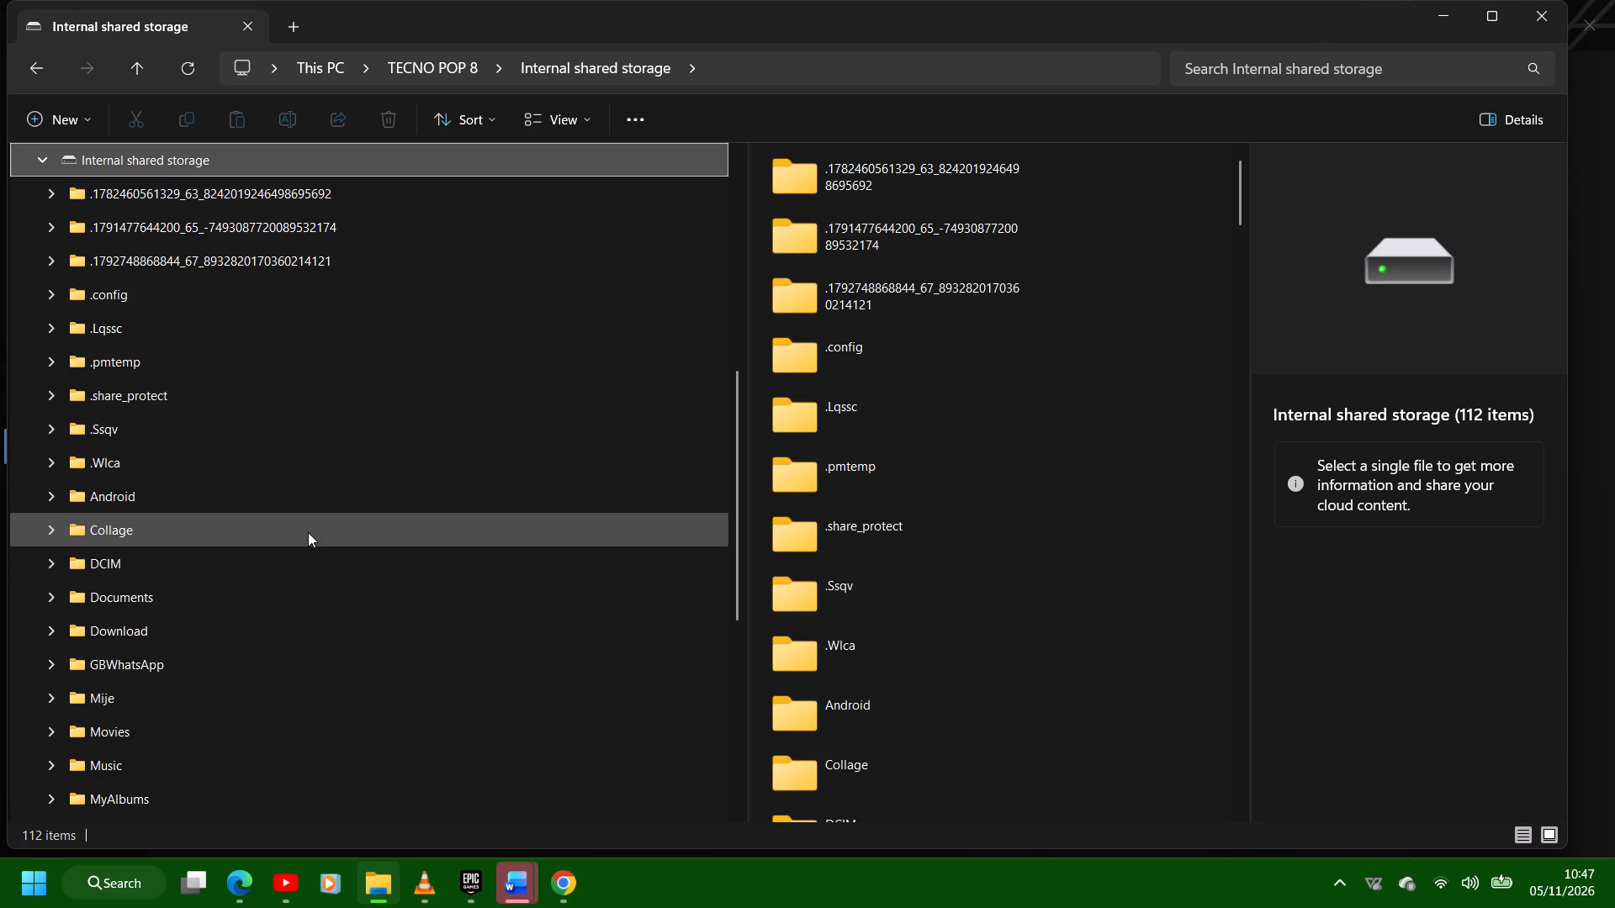
pyautogui.scroll(3, 305, 380)
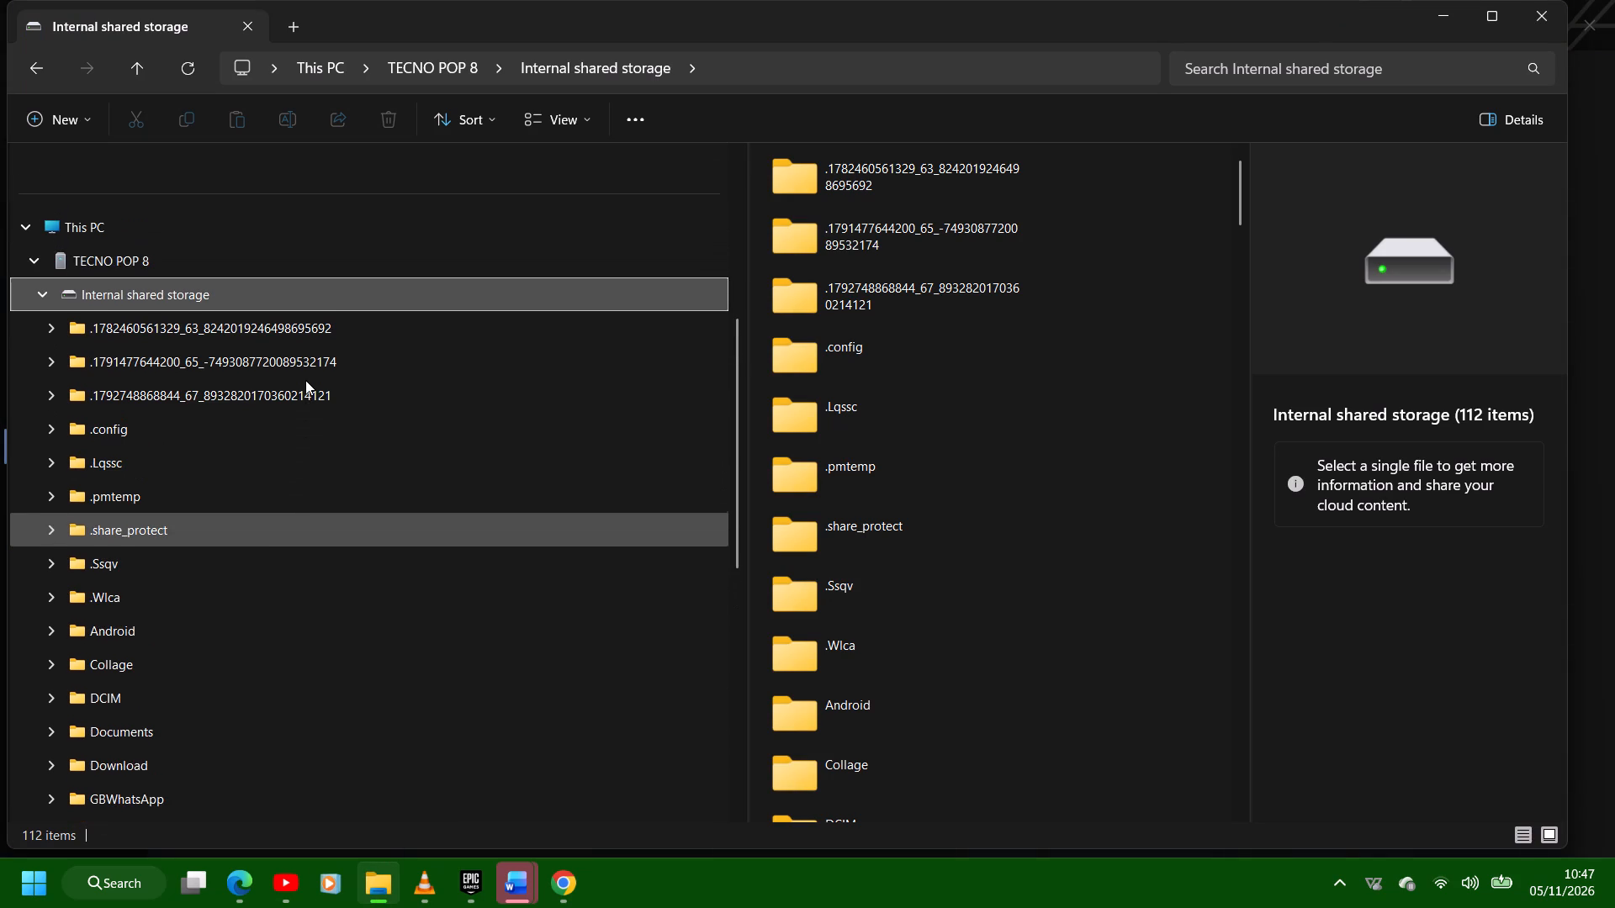
pyautogui.scroll(2, 305, 380)
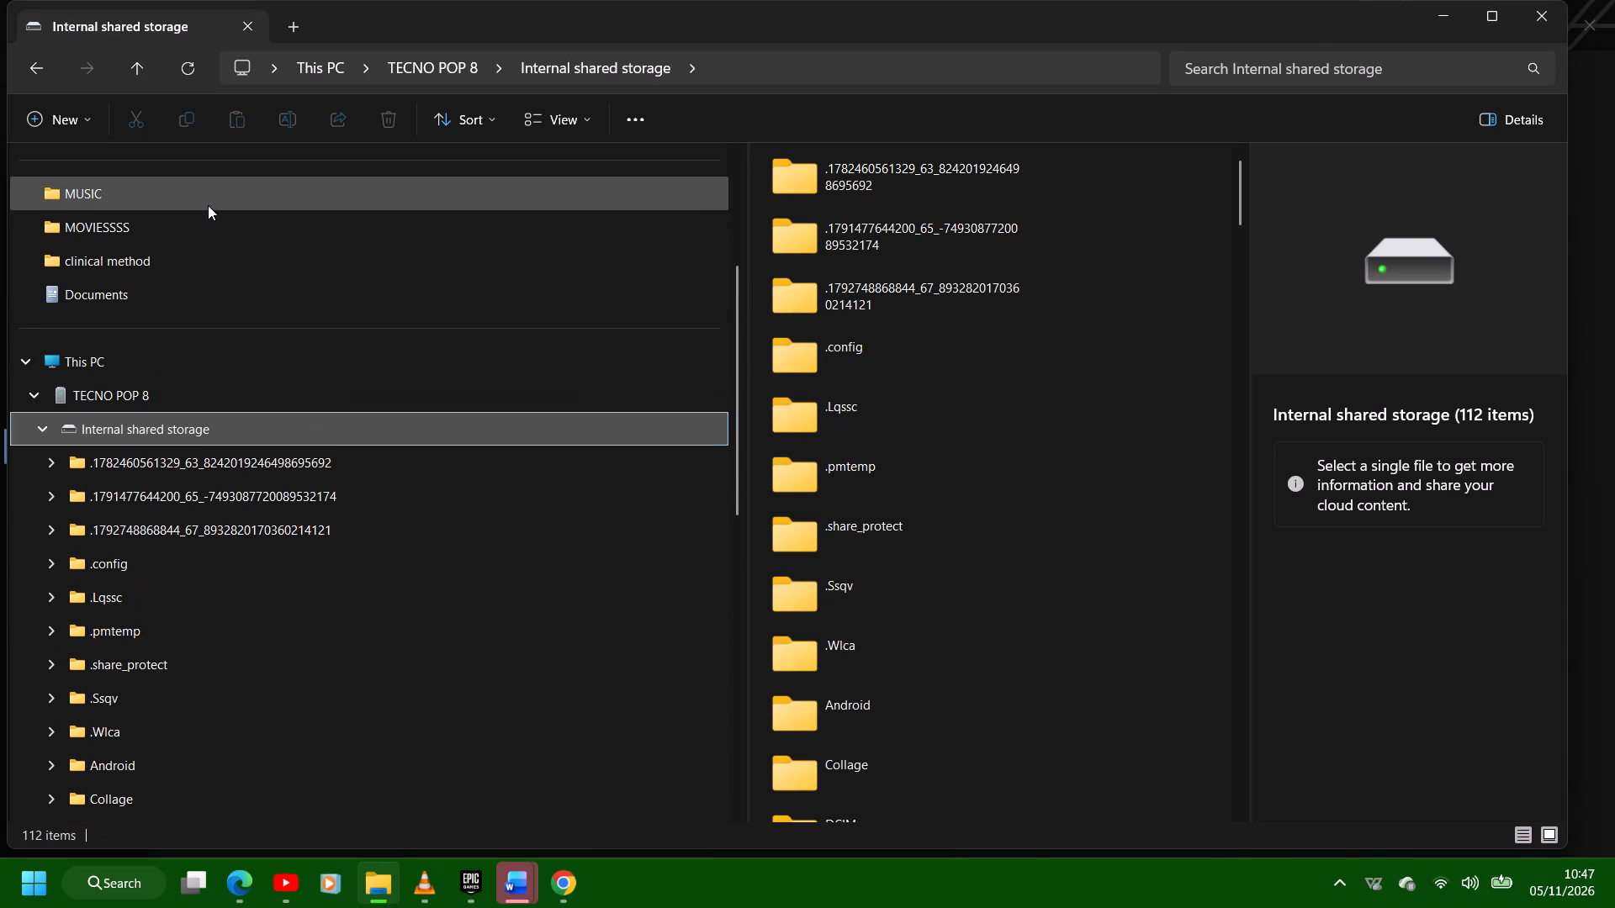
pyautogui.doubleClick(208, 205)
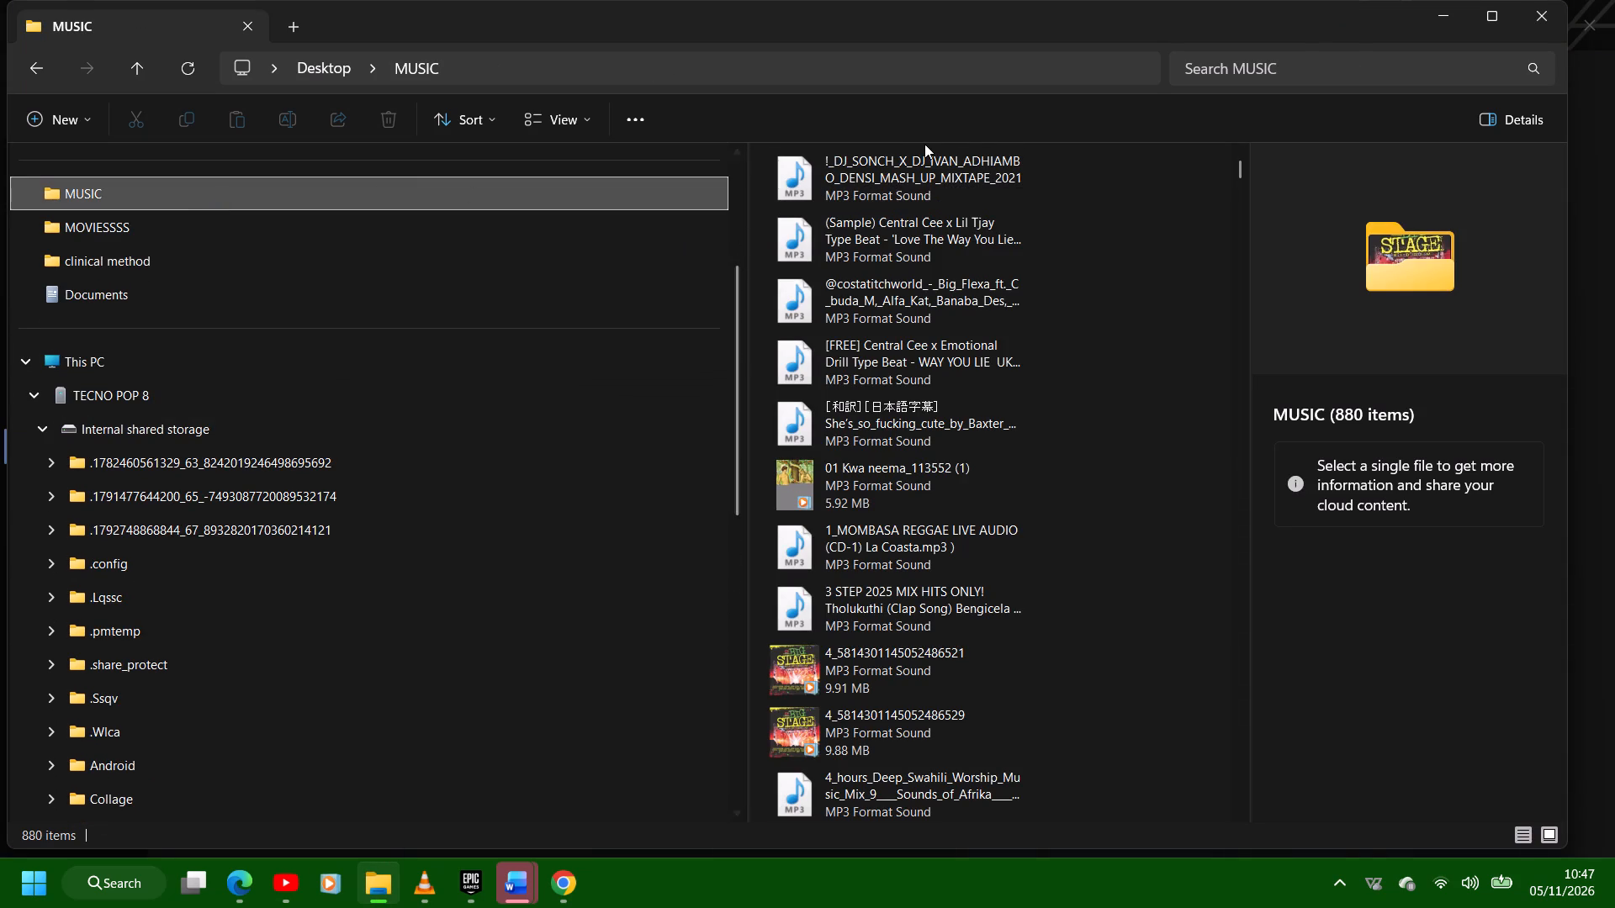
pyautogui.scroll(7, 935, 310)
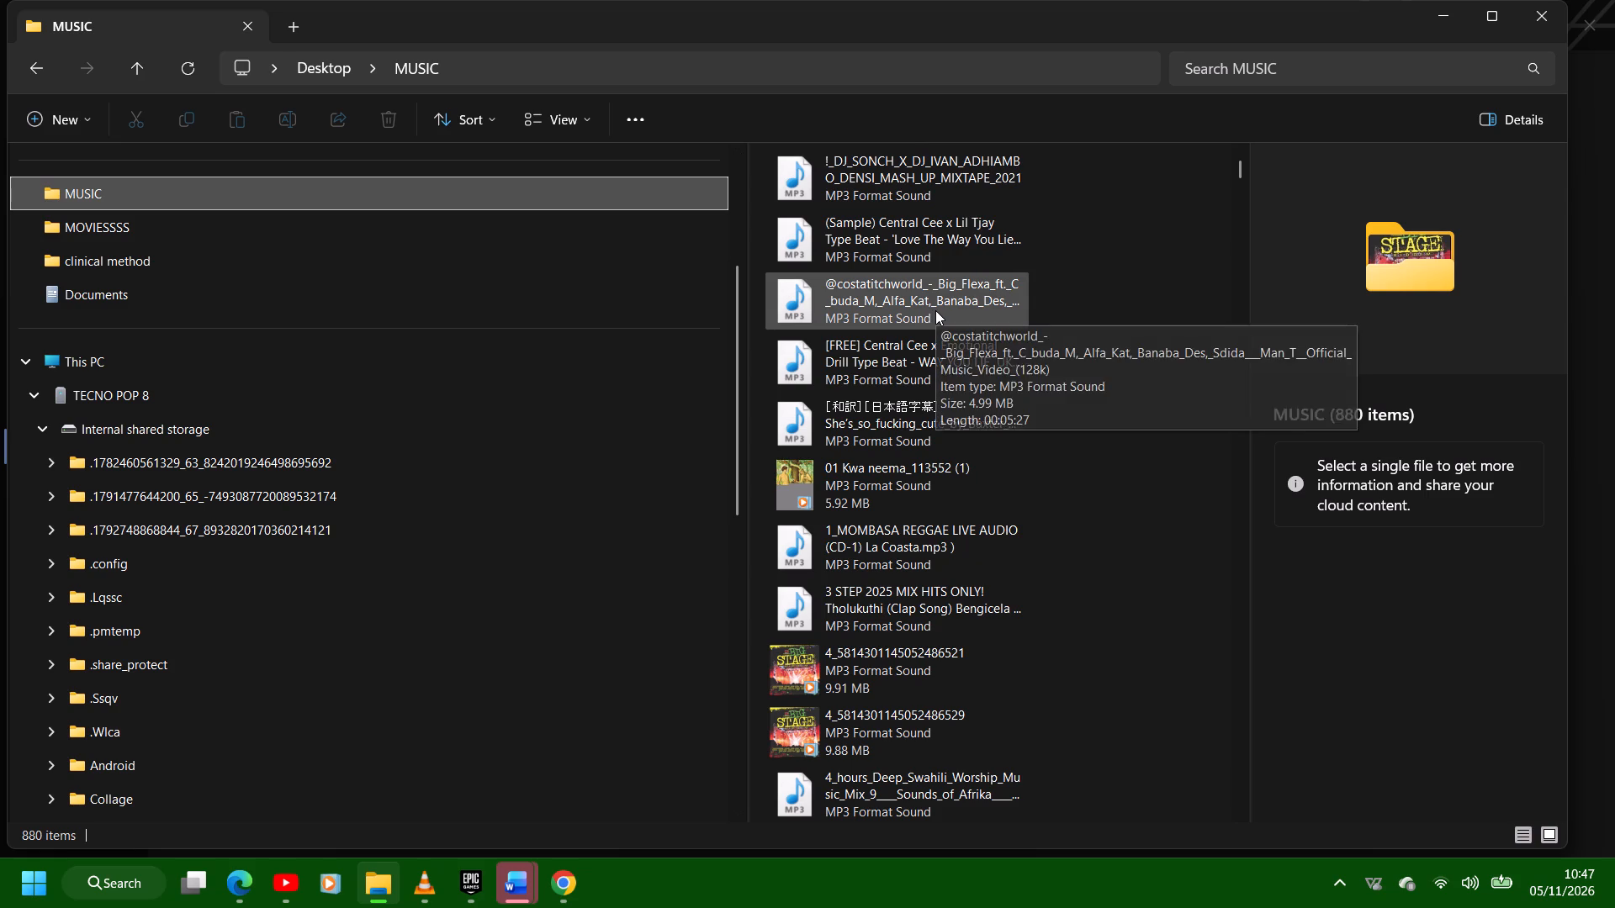
pyautogui.click(1231, 79)
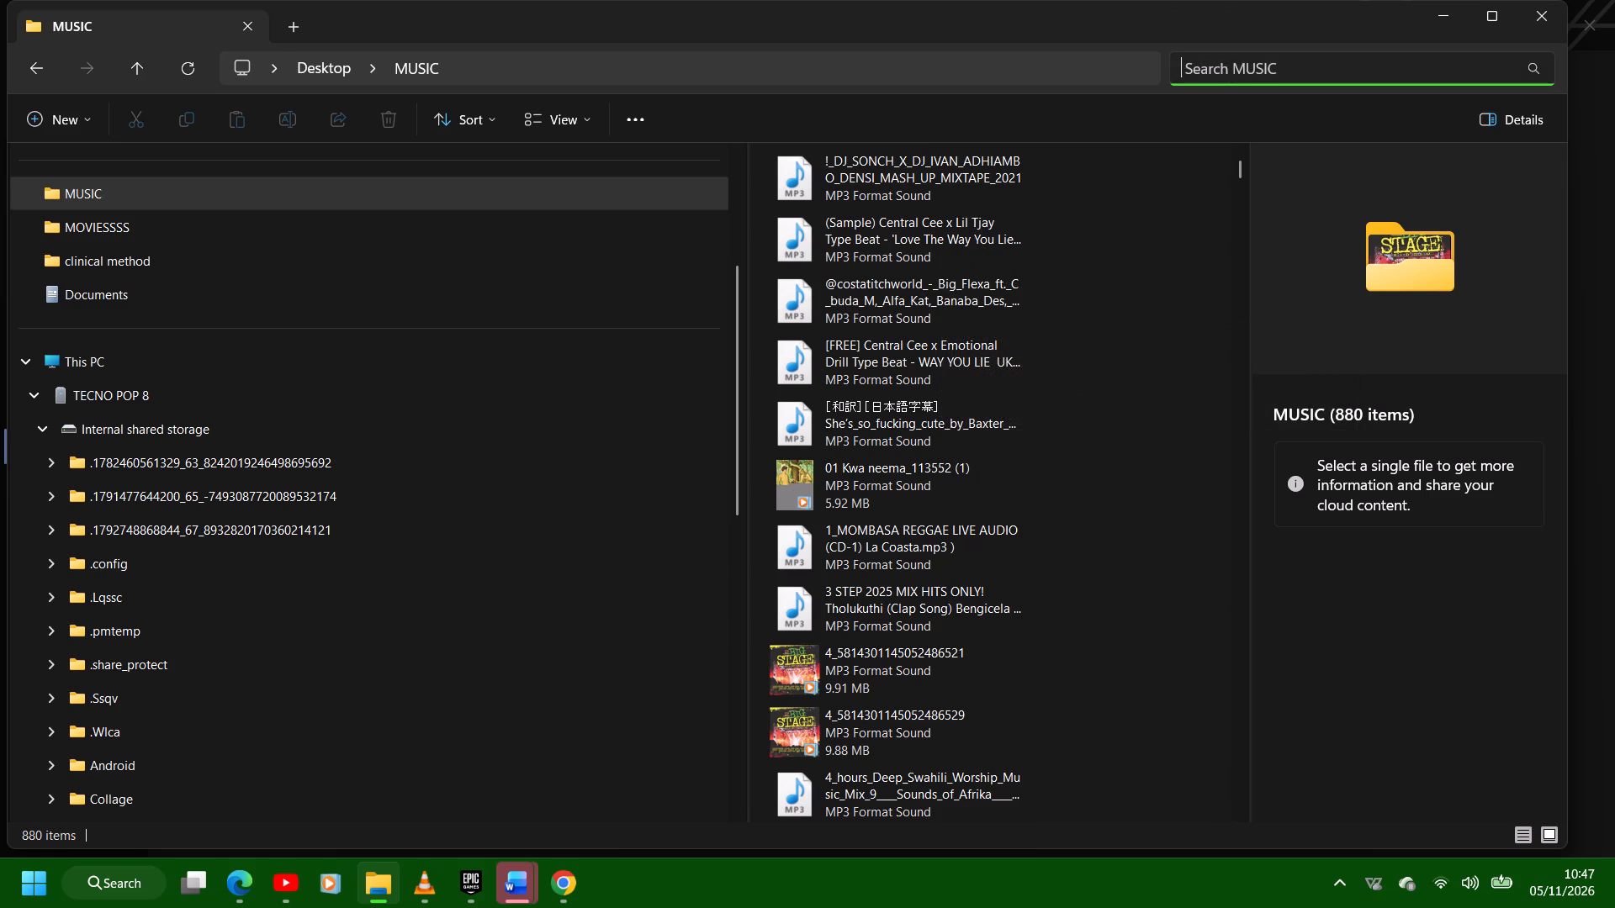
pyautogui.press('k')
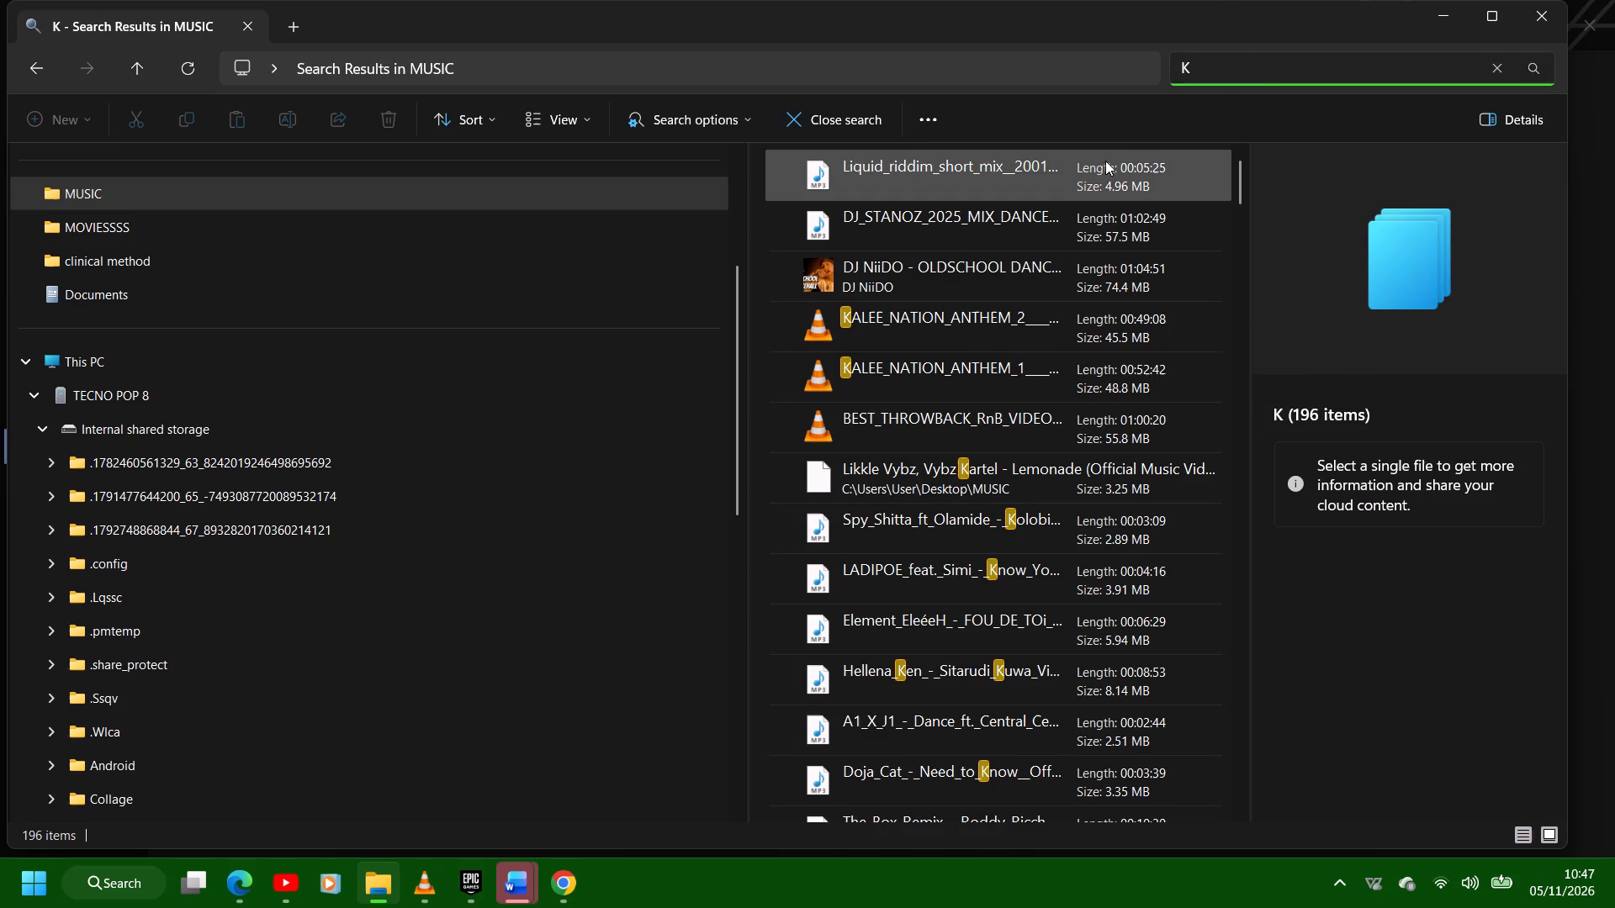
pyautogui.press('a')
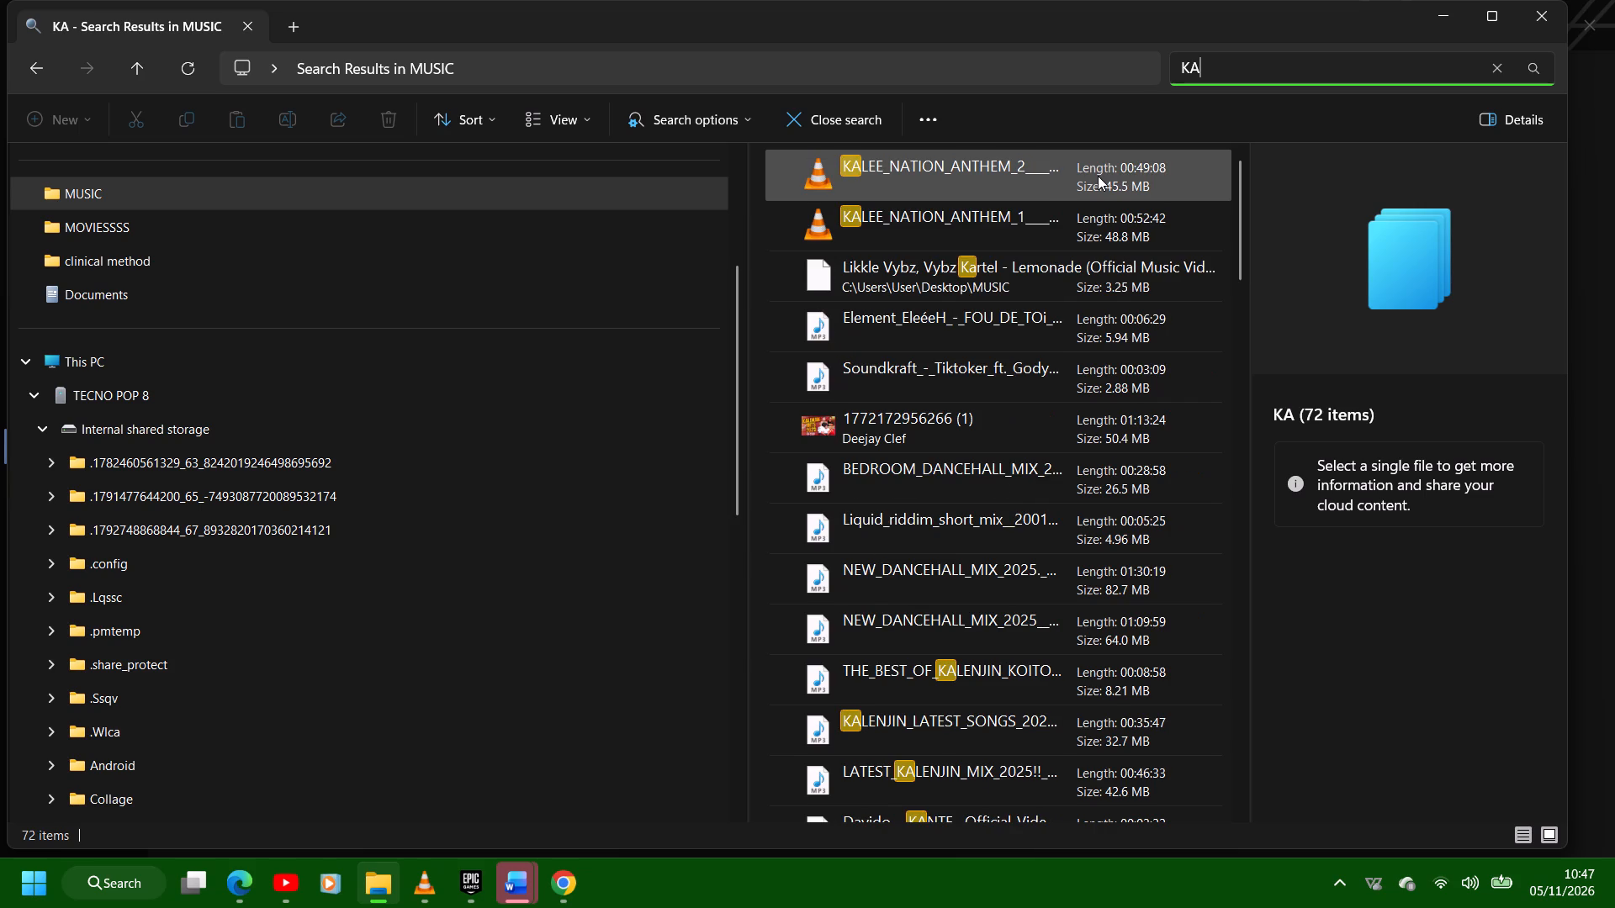
pyautogui.doubleClick(1012, 177)
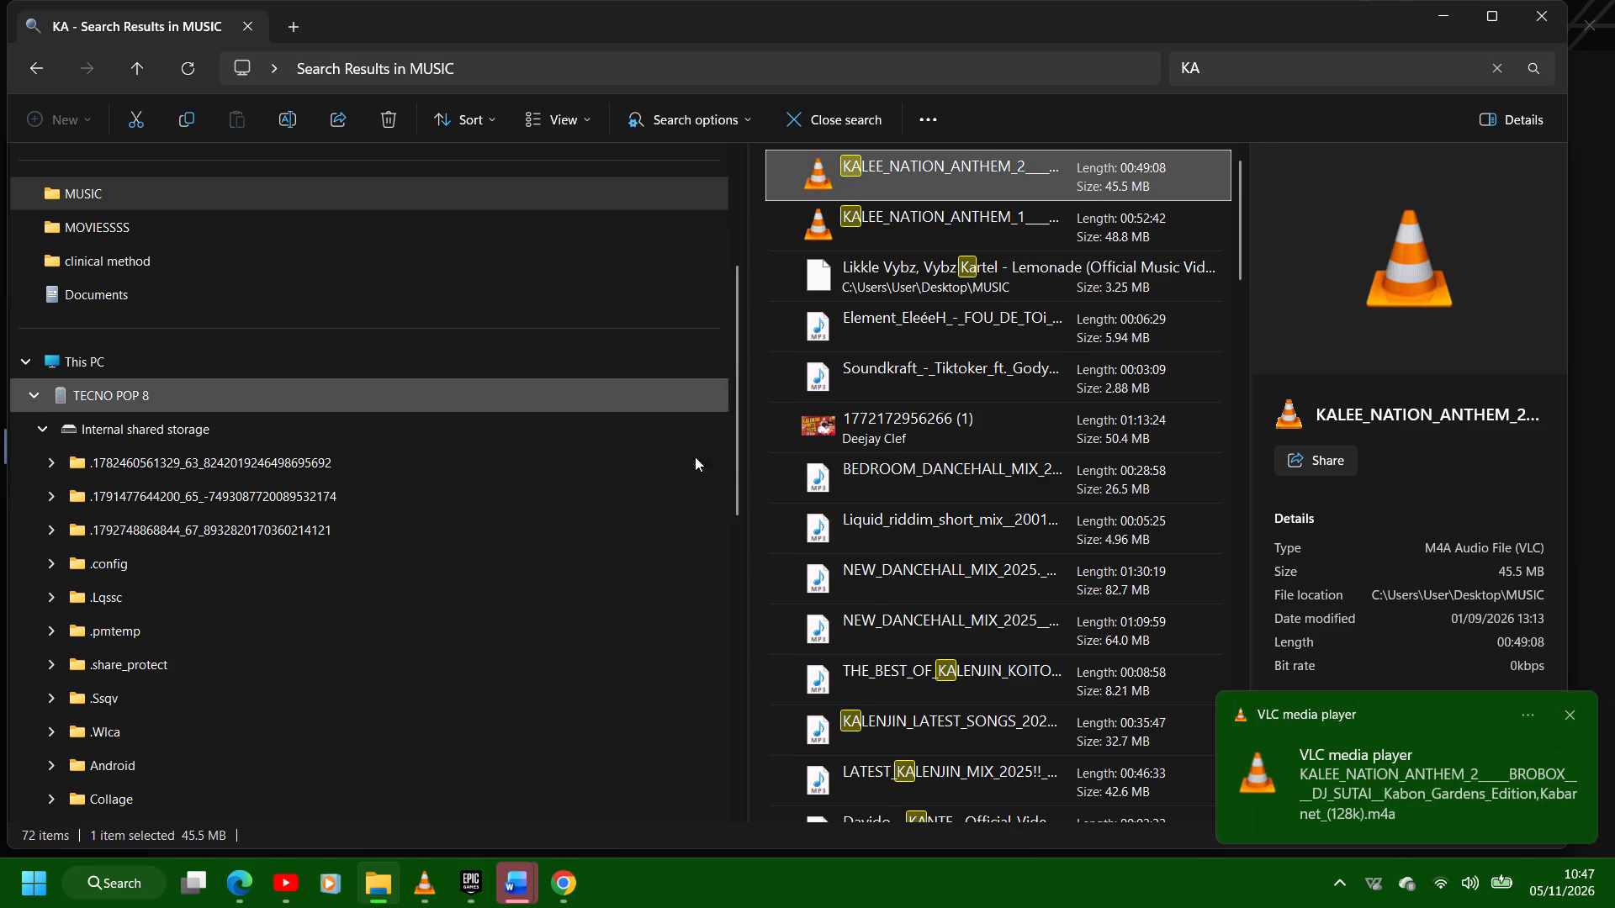
# Look through the music search results, the Softcare product page and the other open windows for the unsaved flyer.
pyautogui.scroll(-2, 658, 515)
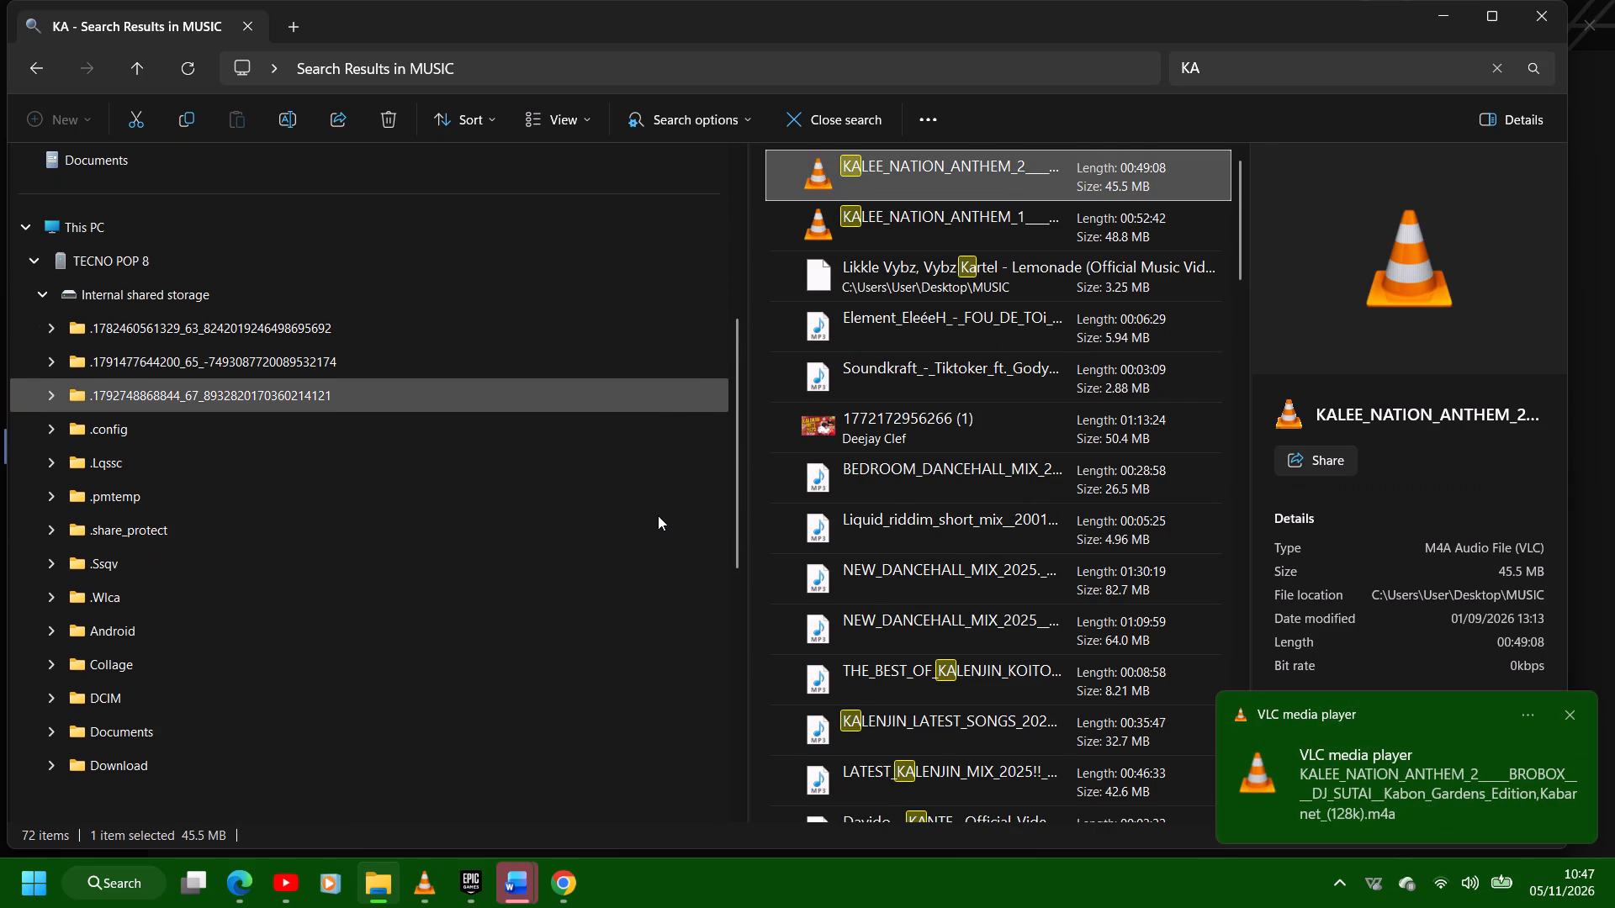
pyautogui.scroll(-1, 658, 515)
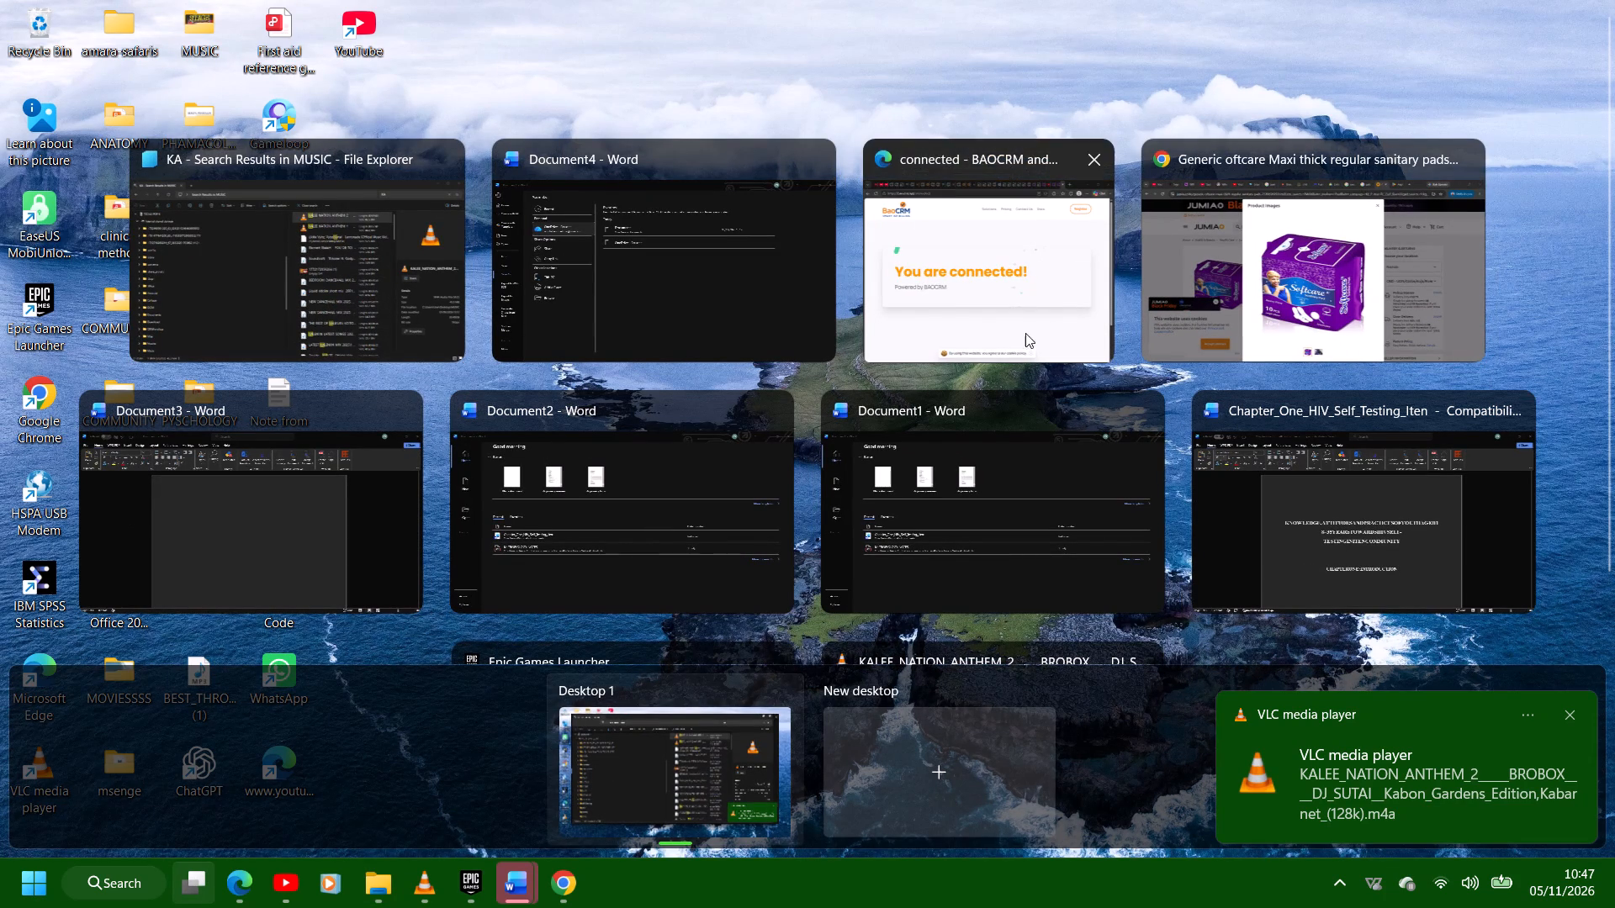
pyautogui.click(1184, 305)
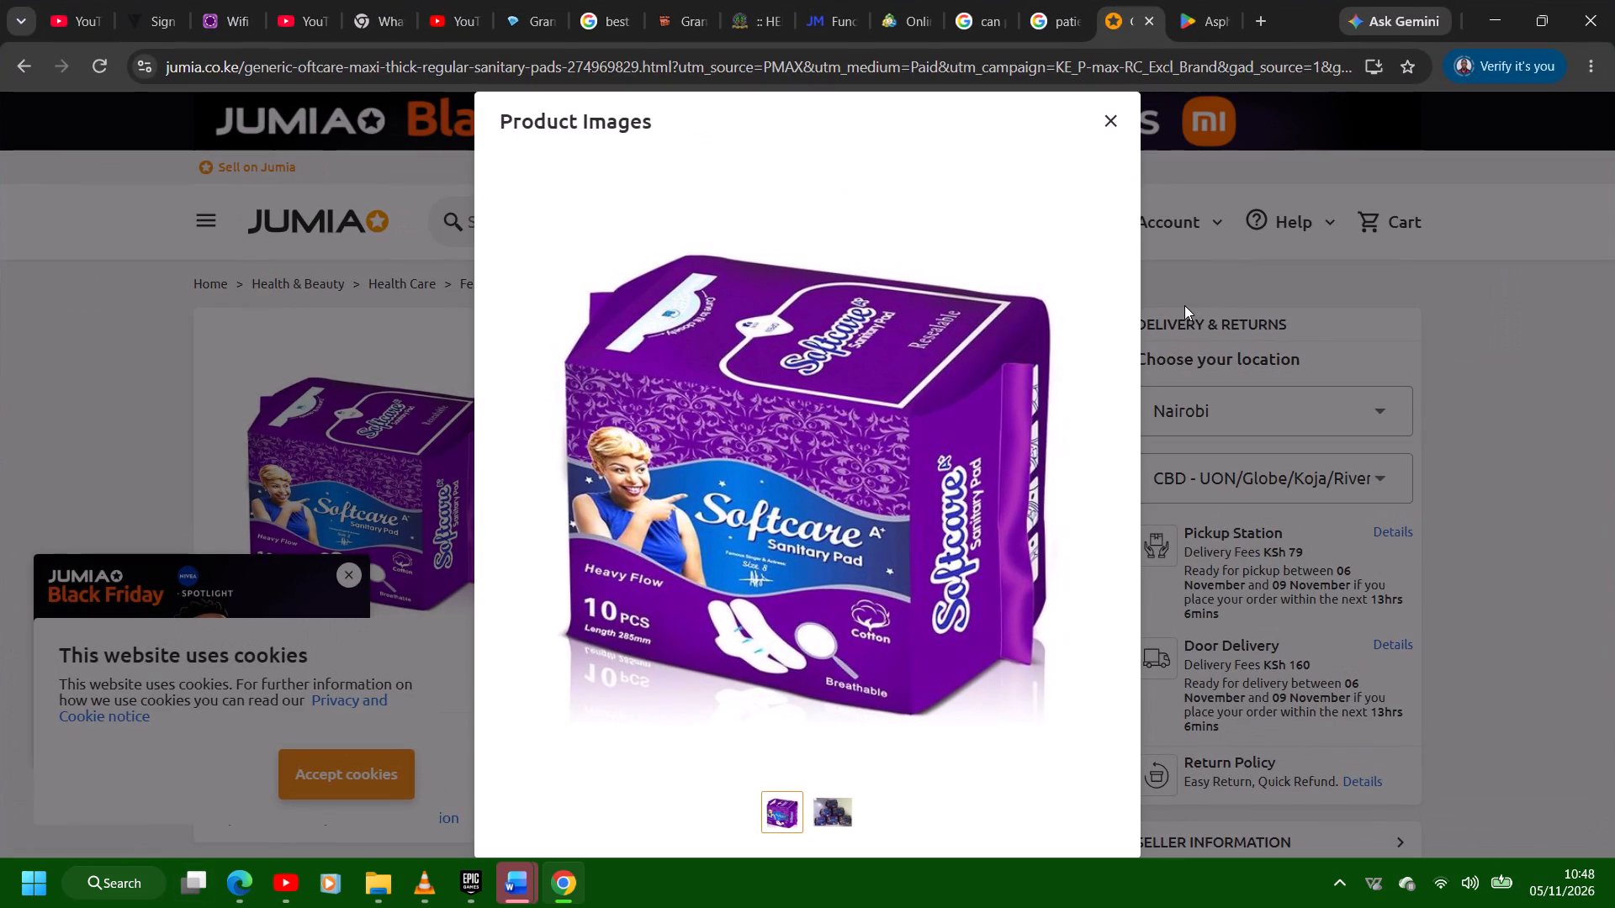
pyautogui.scroll(-1, 1184, 305)
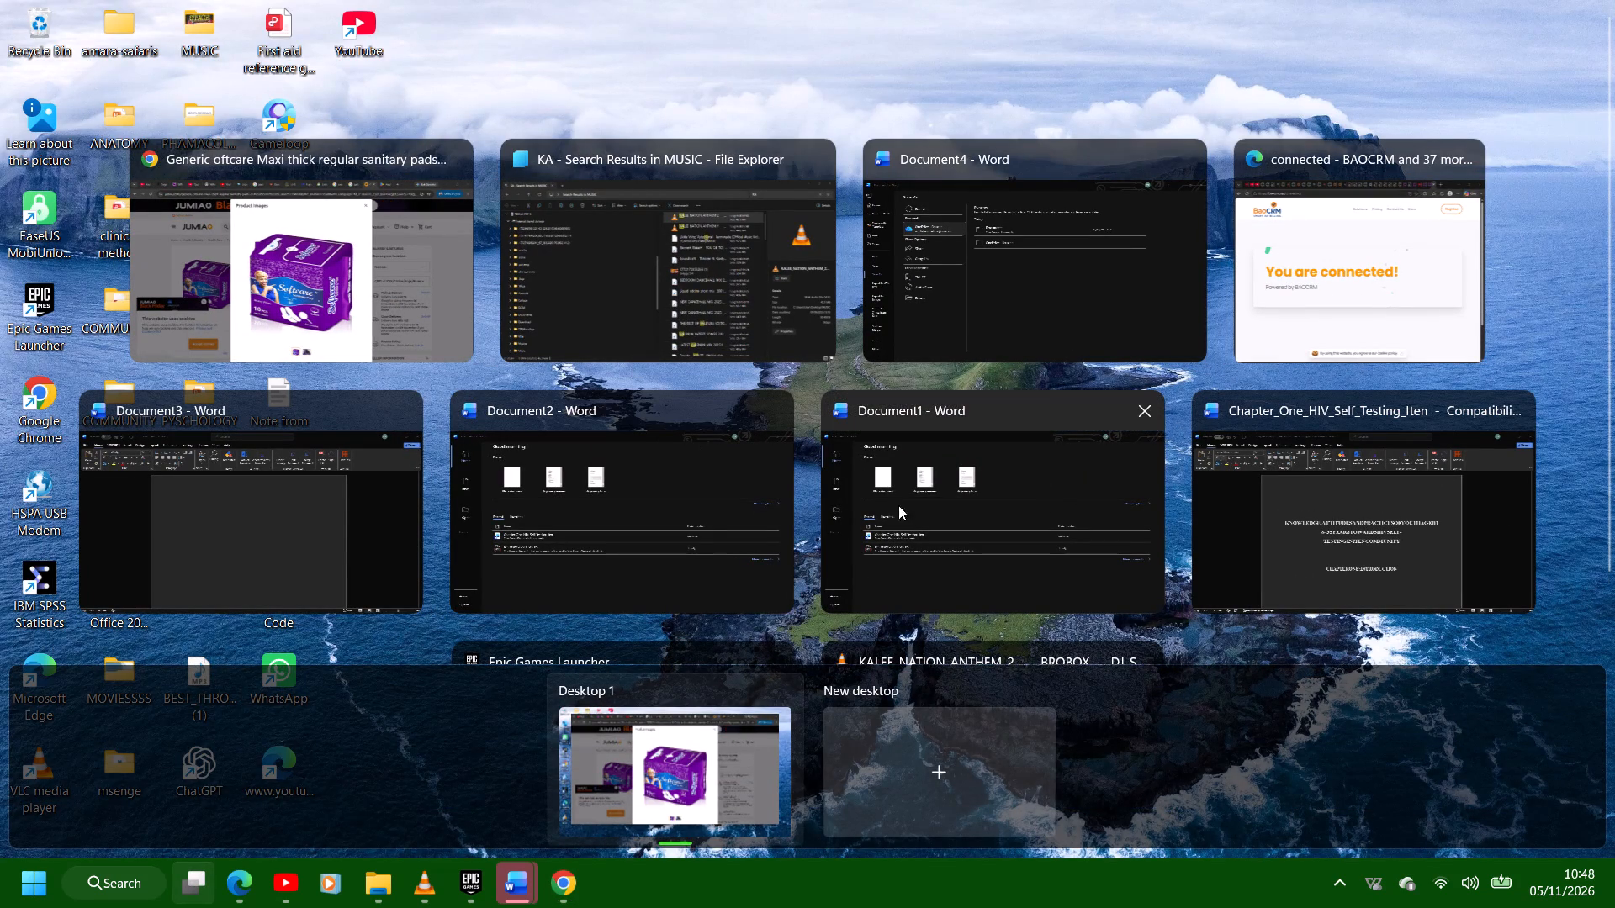
pyautogui.doubleClick(643, 536)
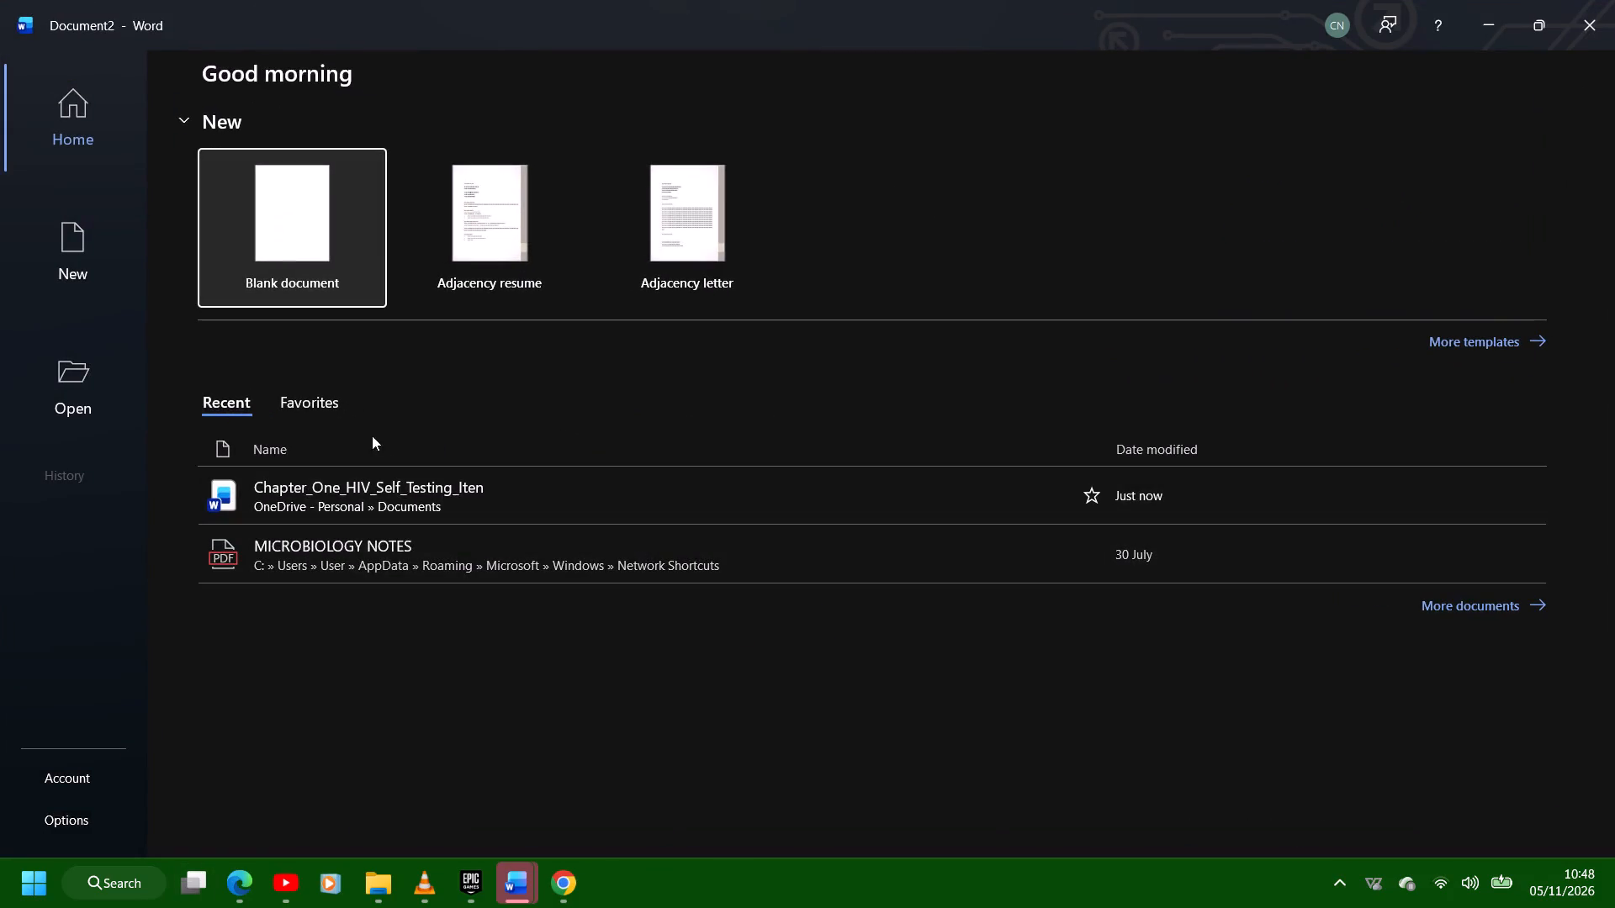
pyautogui.doubleClick(75, 422)
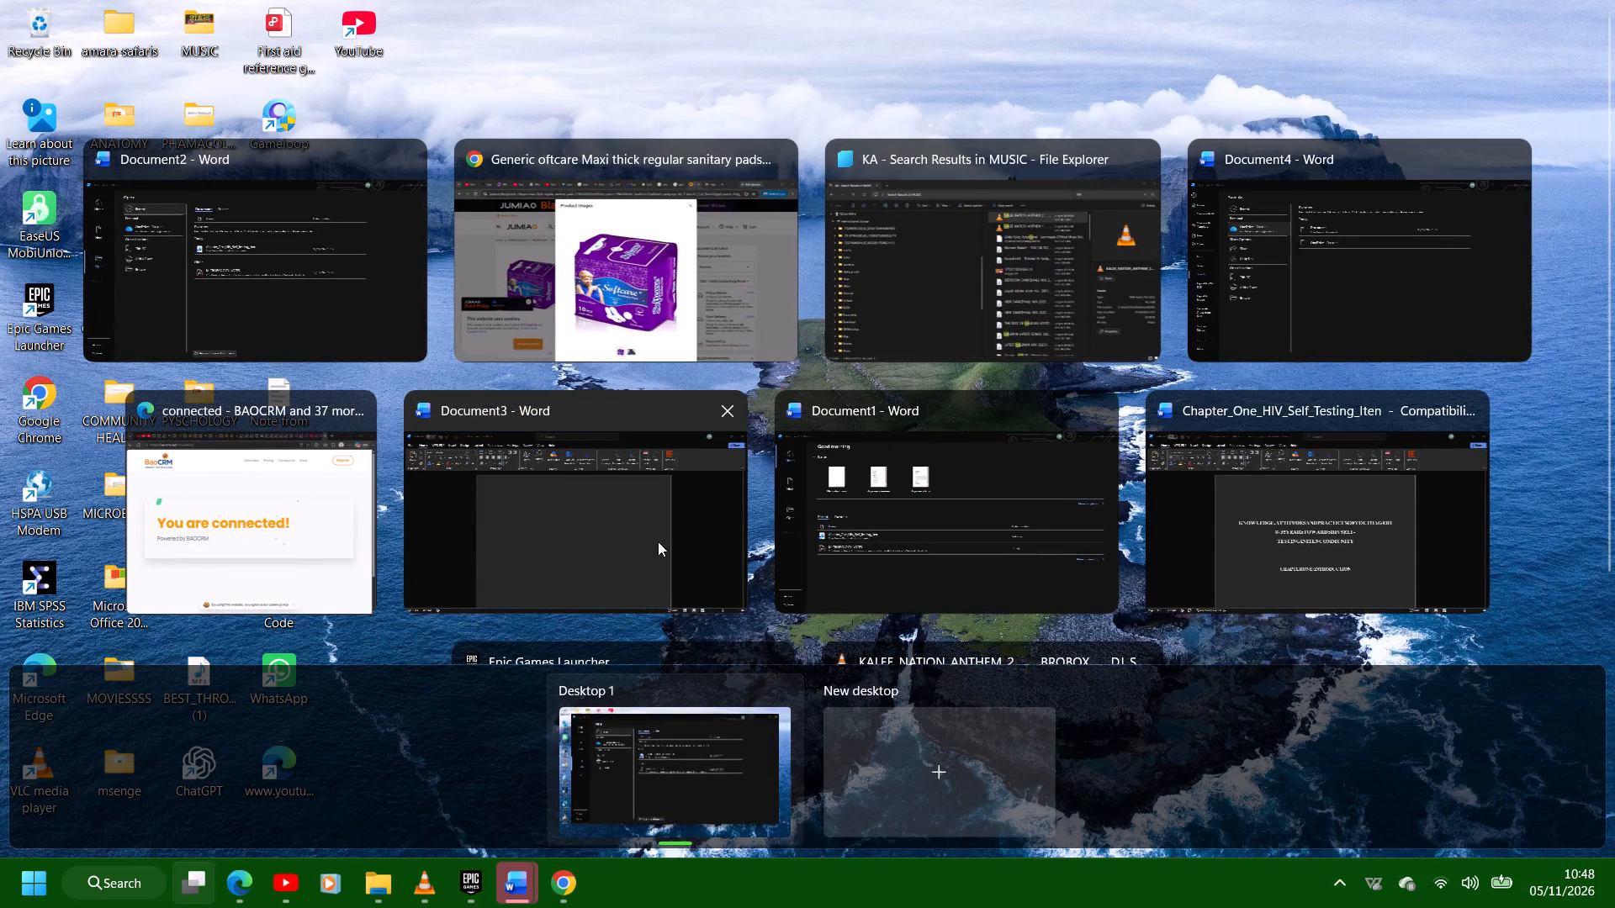
pyautogui.click(748, 728)
pyautogui.scroll(-2, 748, 728)
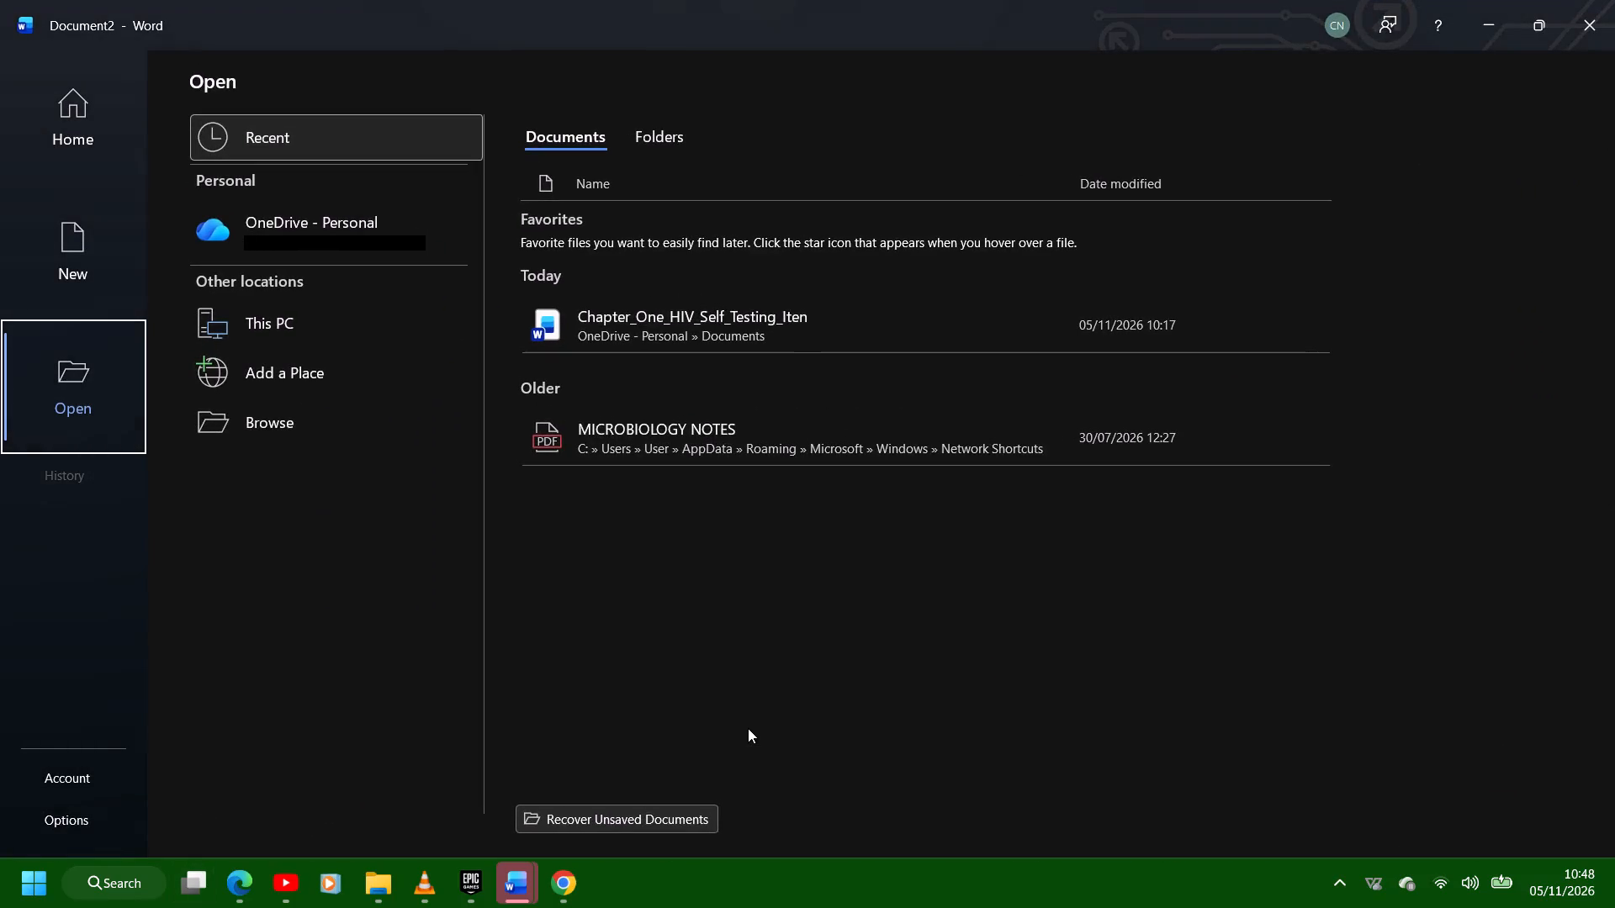
pyautogui.scroll(-3, 748, 728)
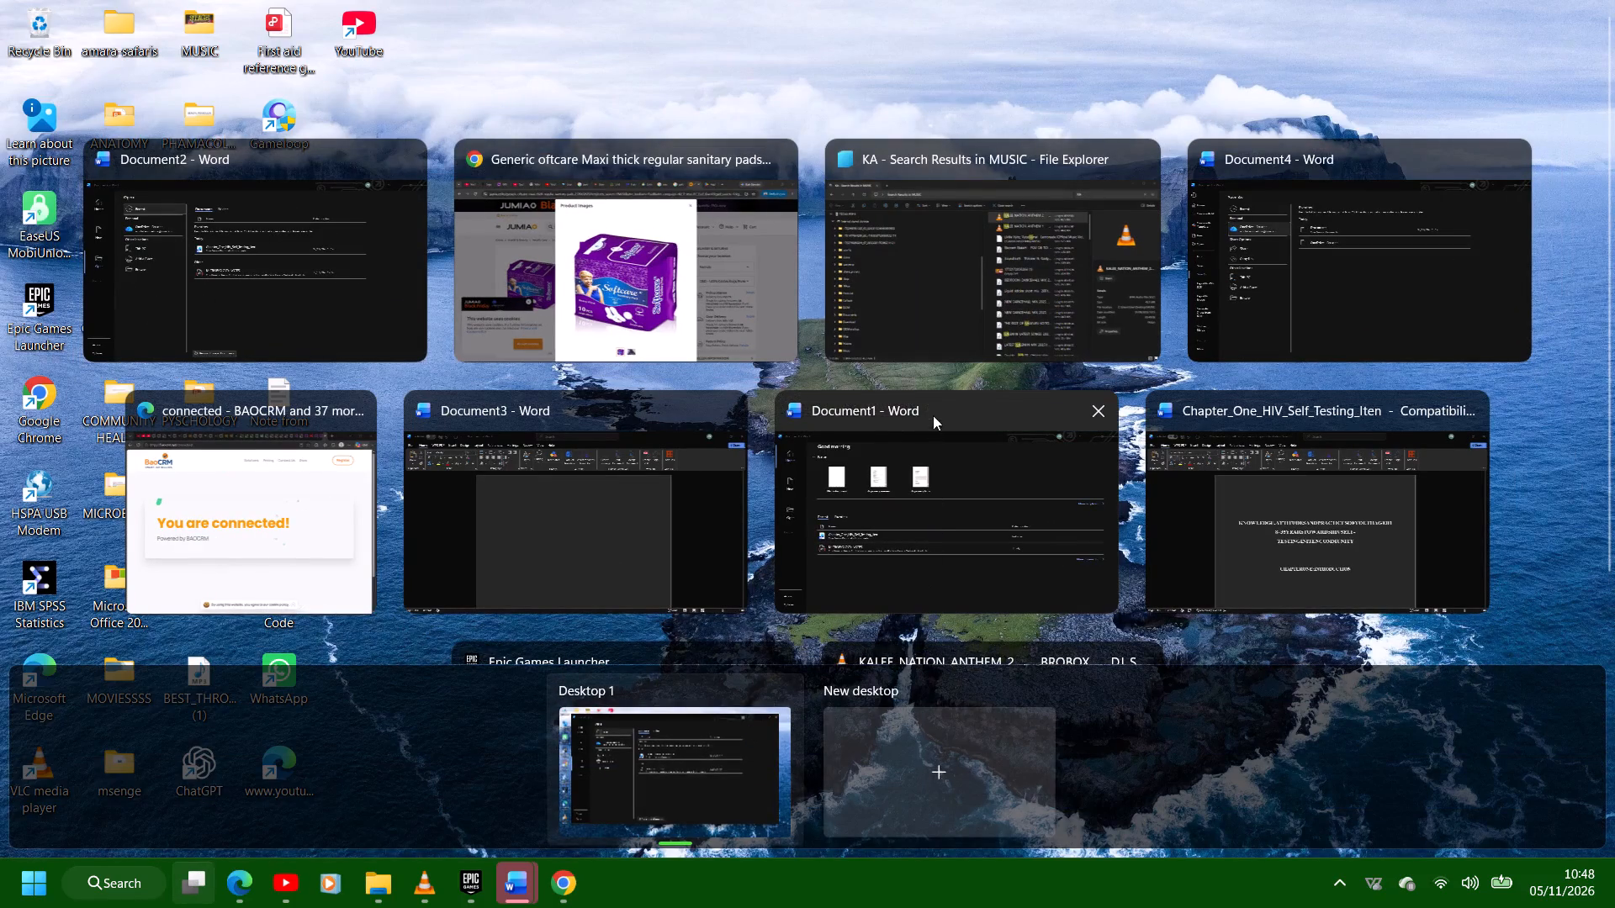
# Switch back to the unsaved flyer, Document4, at its Save As page.
pyautogui.click(1303, 267)
pyautogui.click(1303, 267)
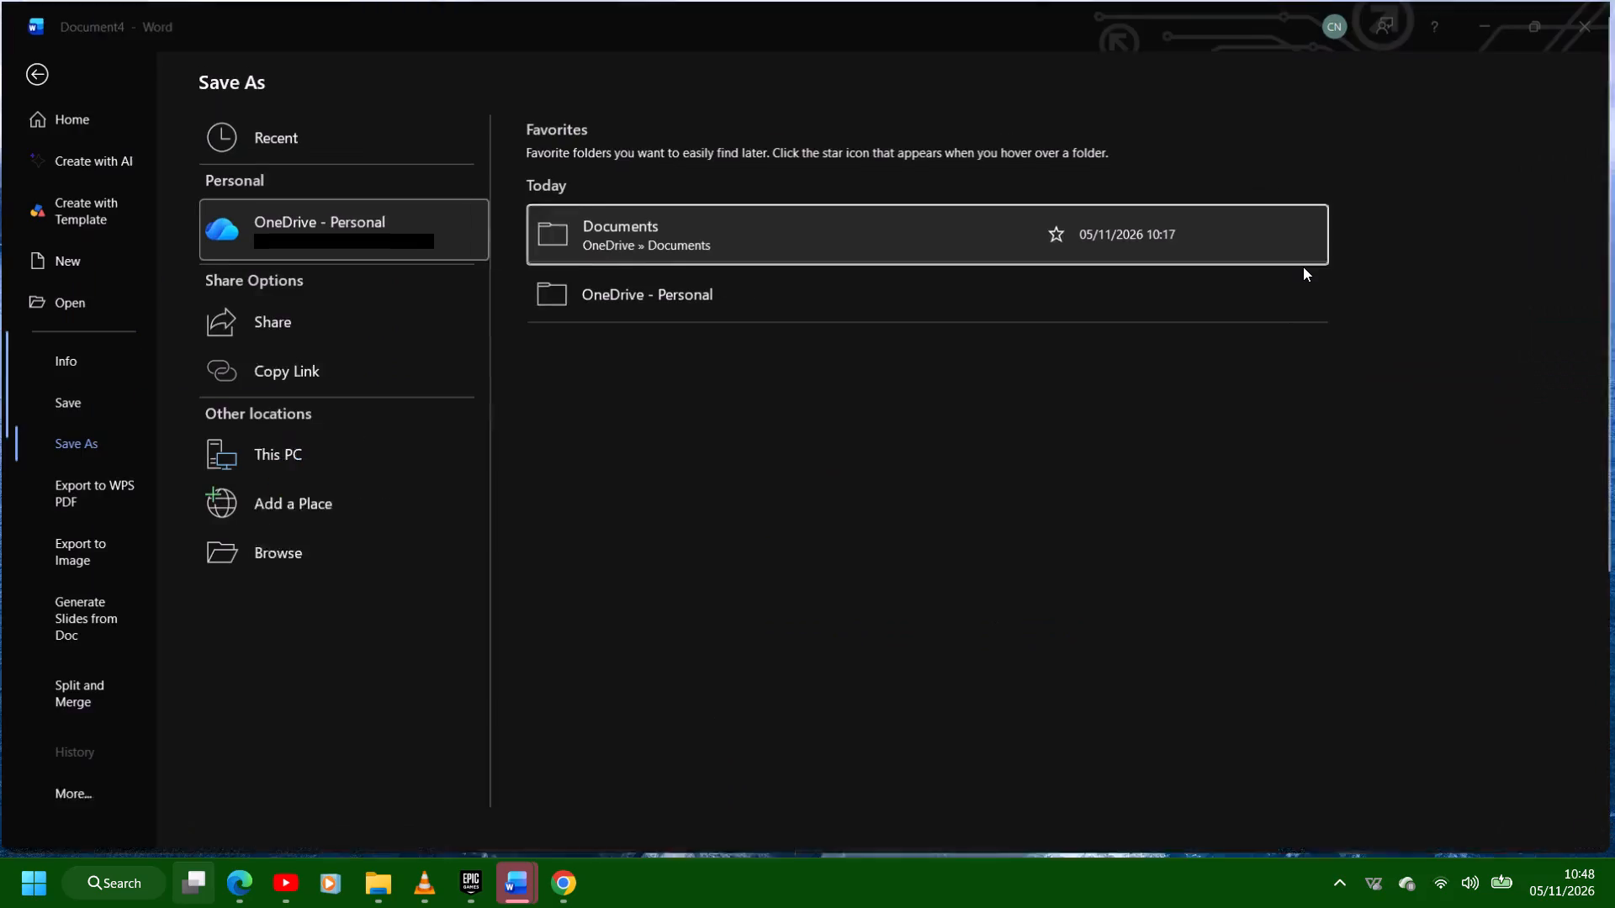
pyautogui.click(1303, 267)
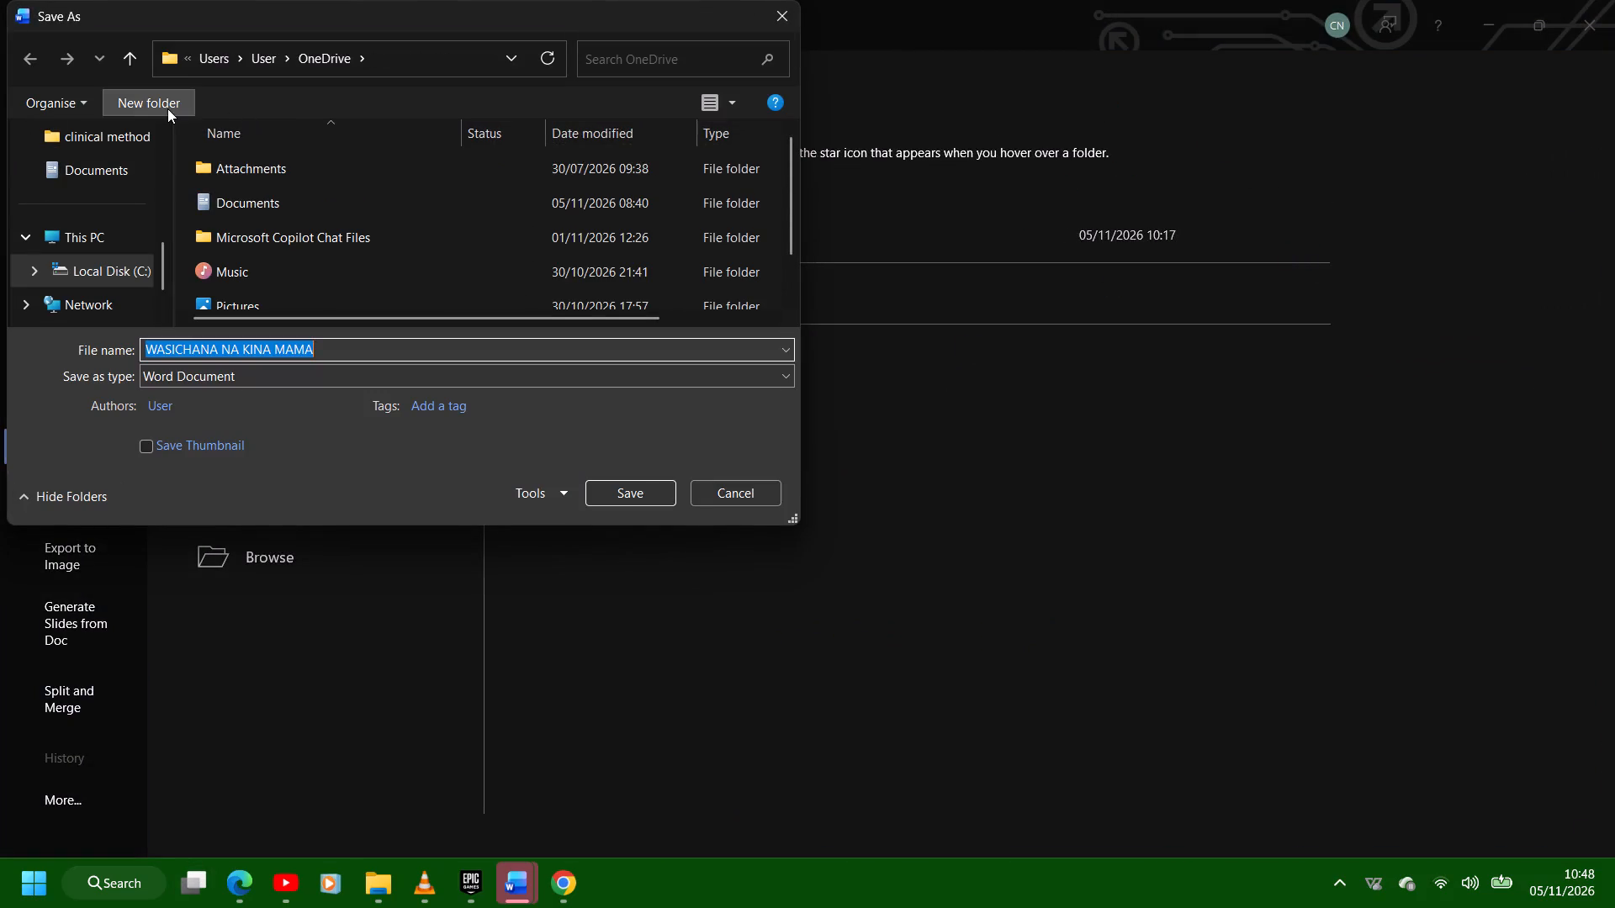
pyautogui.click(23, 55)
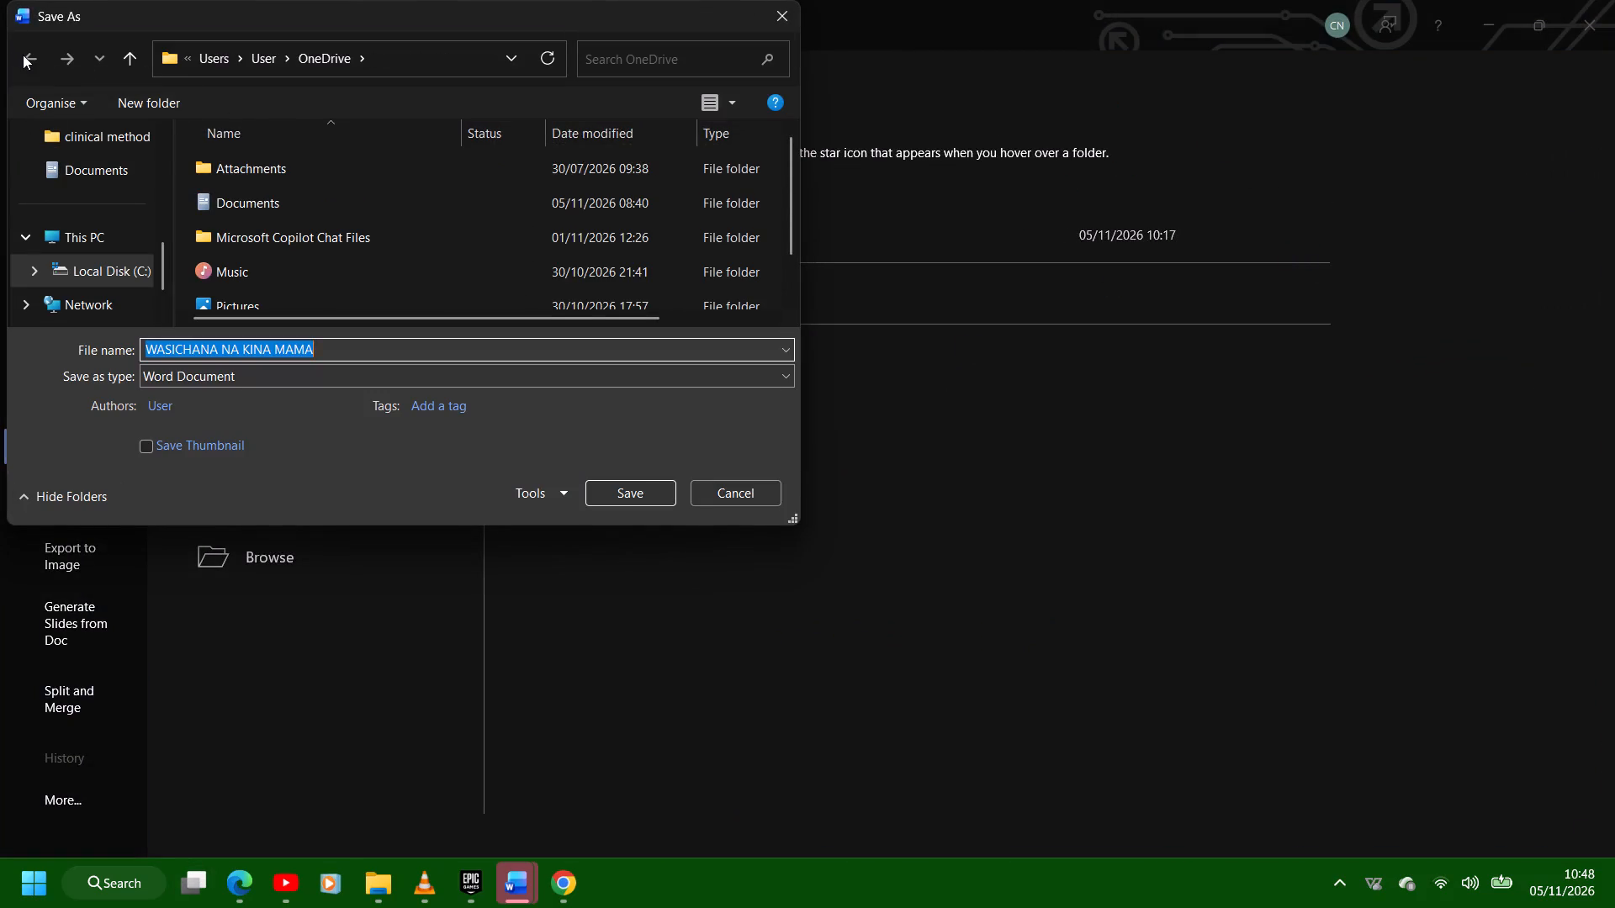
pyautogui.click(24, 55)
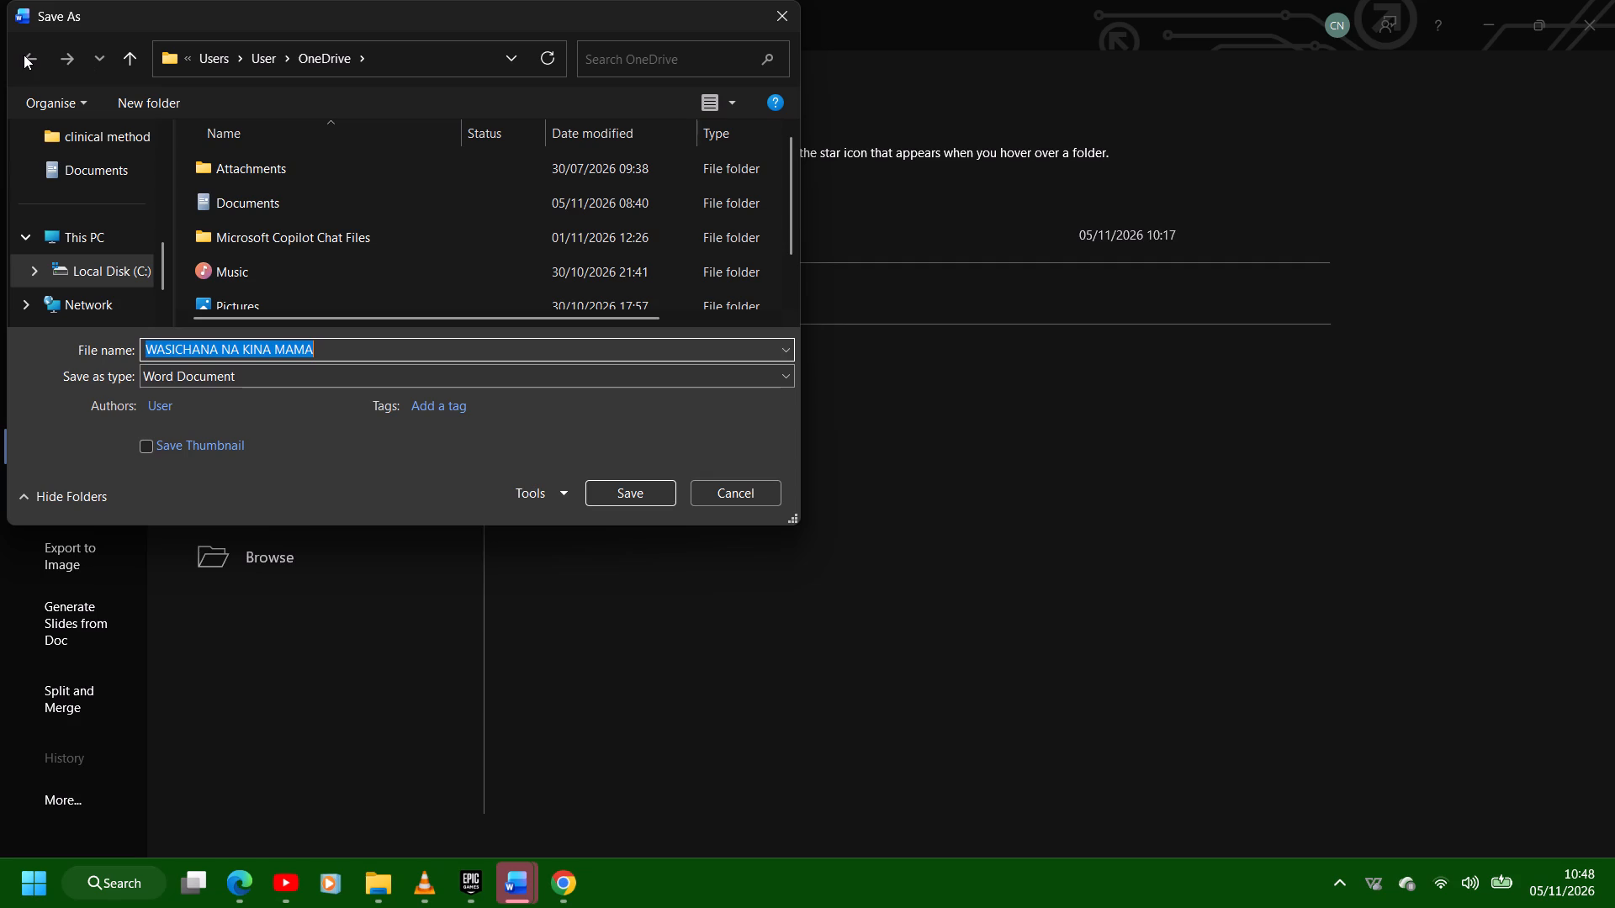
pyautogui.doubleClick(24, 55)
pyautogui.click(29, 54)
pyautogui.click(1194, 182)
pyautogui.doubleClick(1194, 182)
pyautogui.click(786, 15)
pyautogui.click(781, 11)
# Save the flyer as a Word document in OneDrive Documents, naming it with the person's full name followed by FLYER.
pyautogui.doubleClick(744, 231)
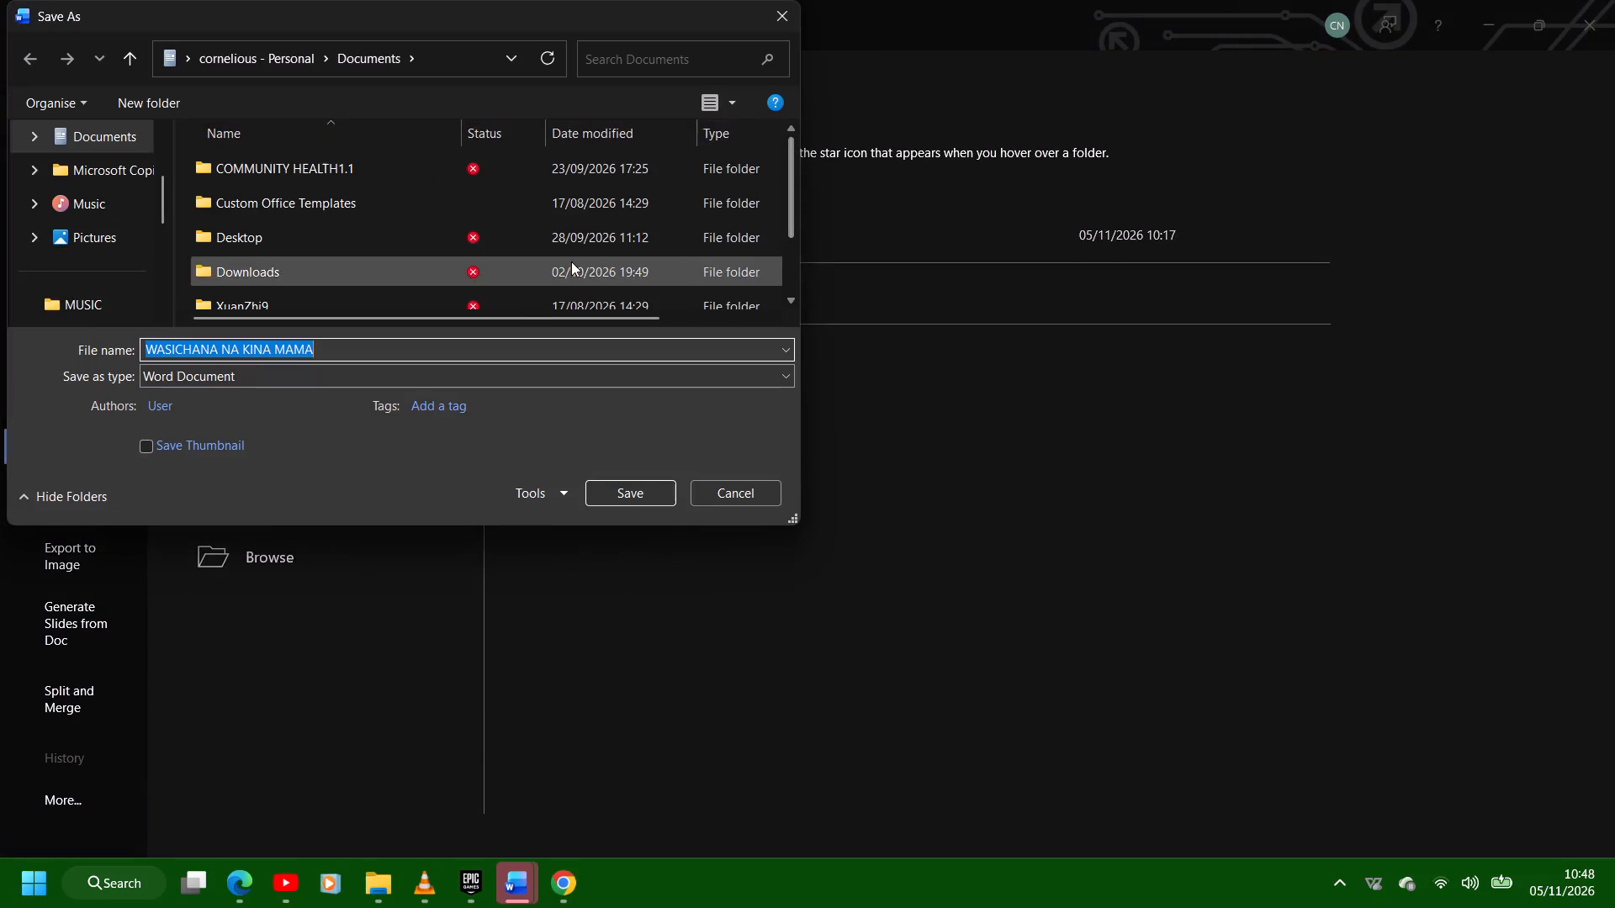
pyautogui.click(375, 349)
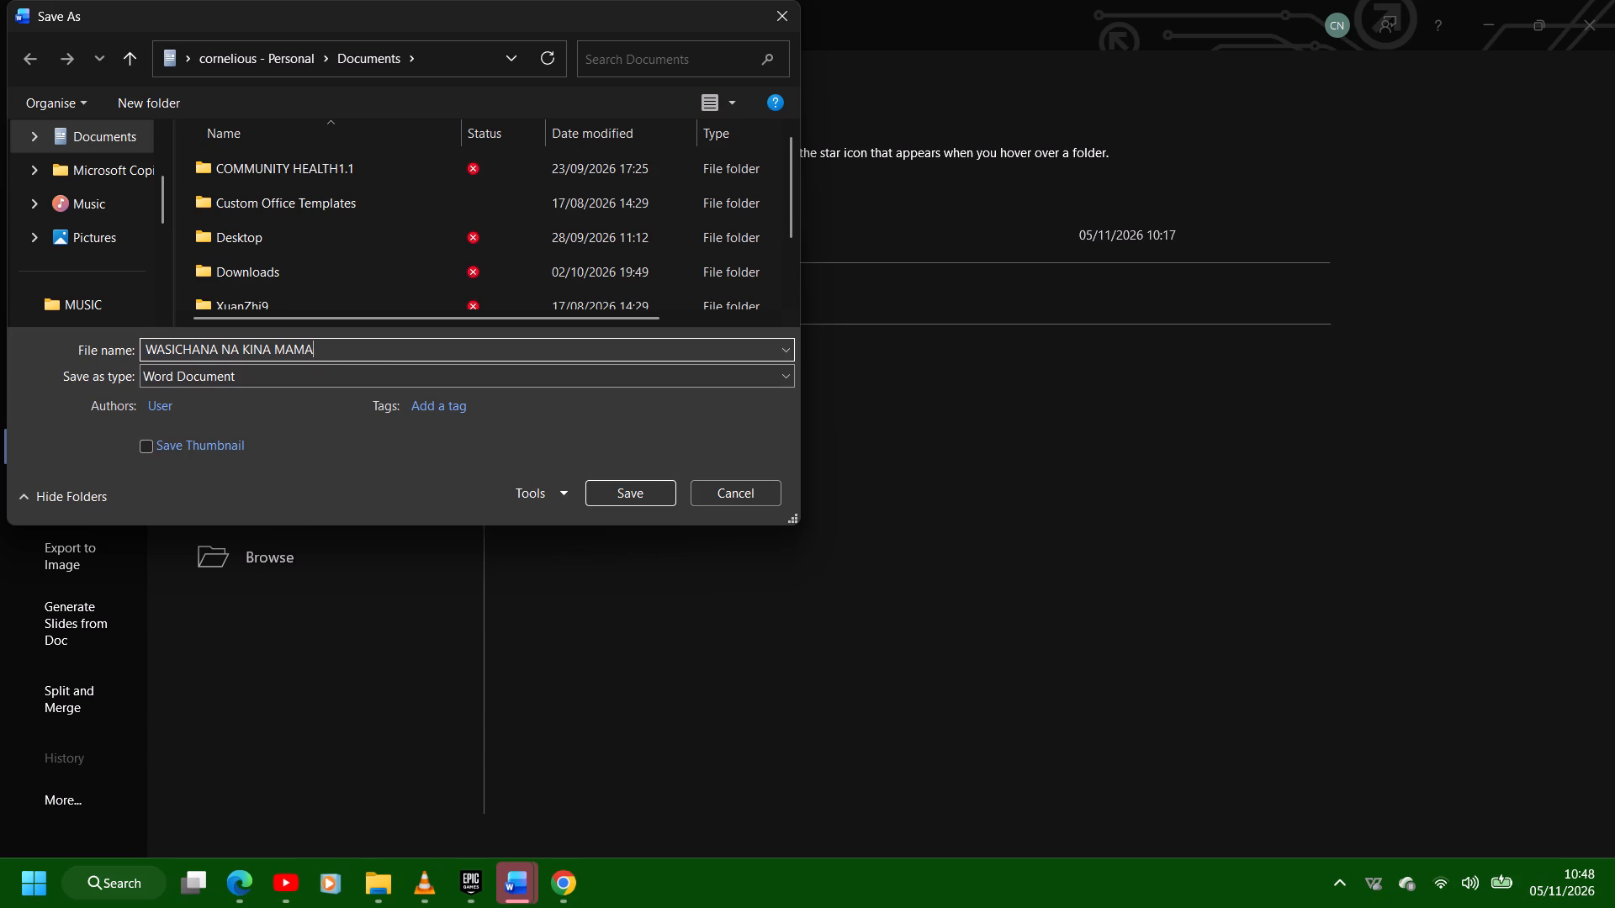
pyautogui.press('BackSpace')
pyautogui.press('BackSpace')
pyautogui.press('BackSpace')
pyautogui.press('BackSpace')
pyautogui.press('BackSpace')
pyautogui.press('BackSpace')
pyautogui.press('BackSpace')
pyautogui.press('BackSpace')
pyautogui.press('BackSpace')
pyautogui.press('BackSpace')
pyautogui.press('BackSpace')
pyautogui.press('BackSpace')
pyautogui.press('BackSpace')
pyautogui.press('BackSpace')
pyautogui.press('BackSpace')
pyautogui.press('BackSpace')
pyautogui.press('BackSpace')
pyautogui.press('BackSpace')
pyautogui.press('BackSpace')
pyautogui.press('BackSpace')
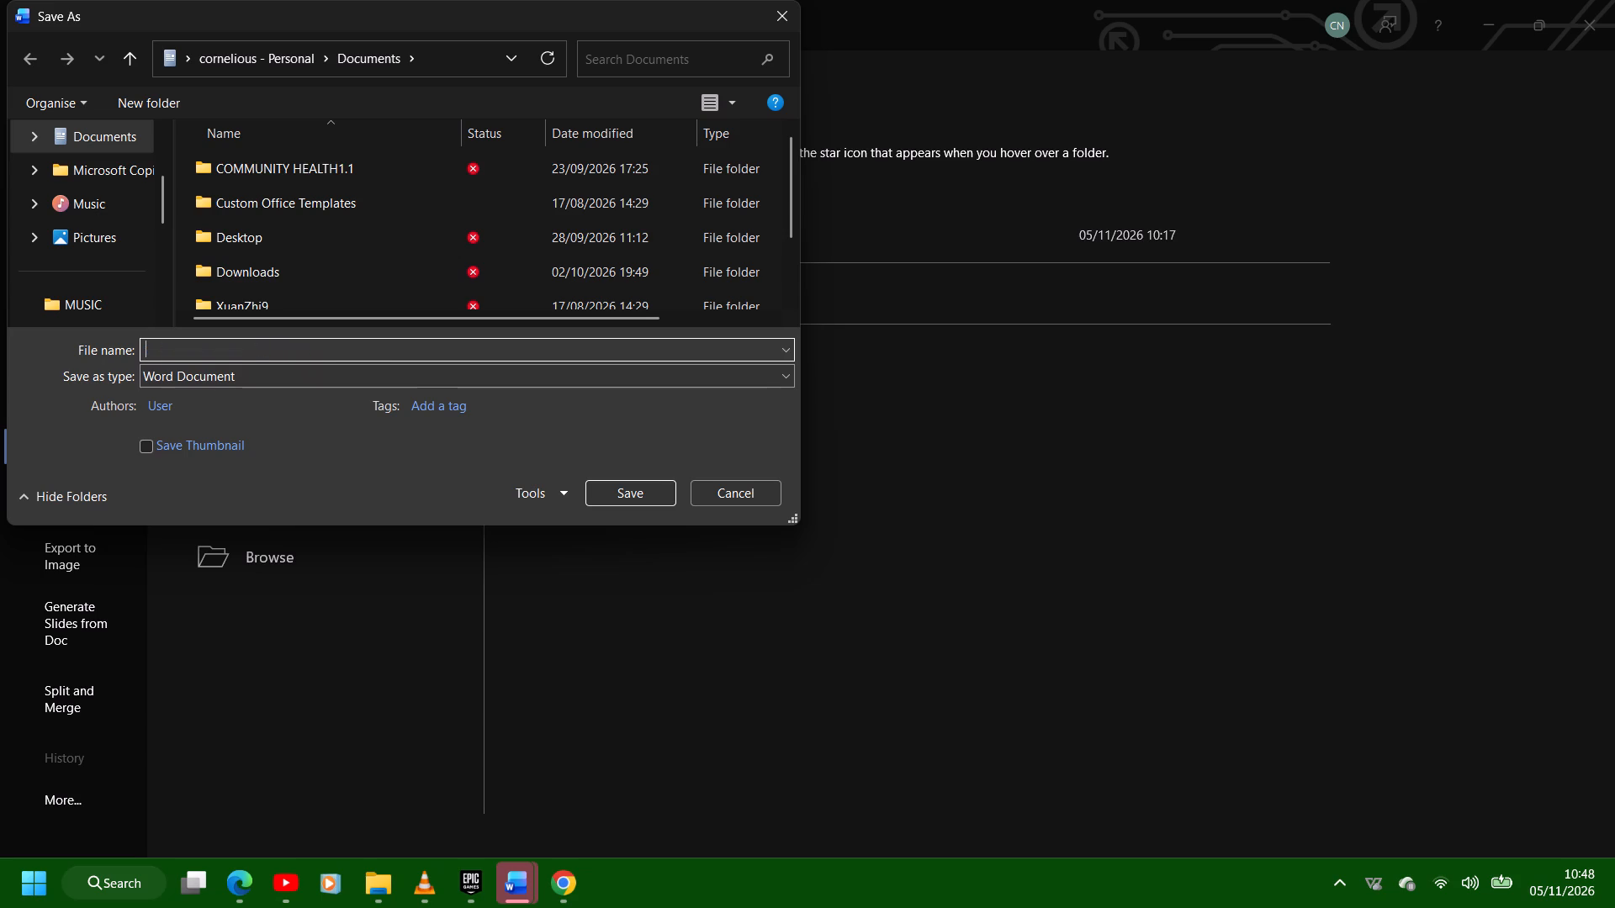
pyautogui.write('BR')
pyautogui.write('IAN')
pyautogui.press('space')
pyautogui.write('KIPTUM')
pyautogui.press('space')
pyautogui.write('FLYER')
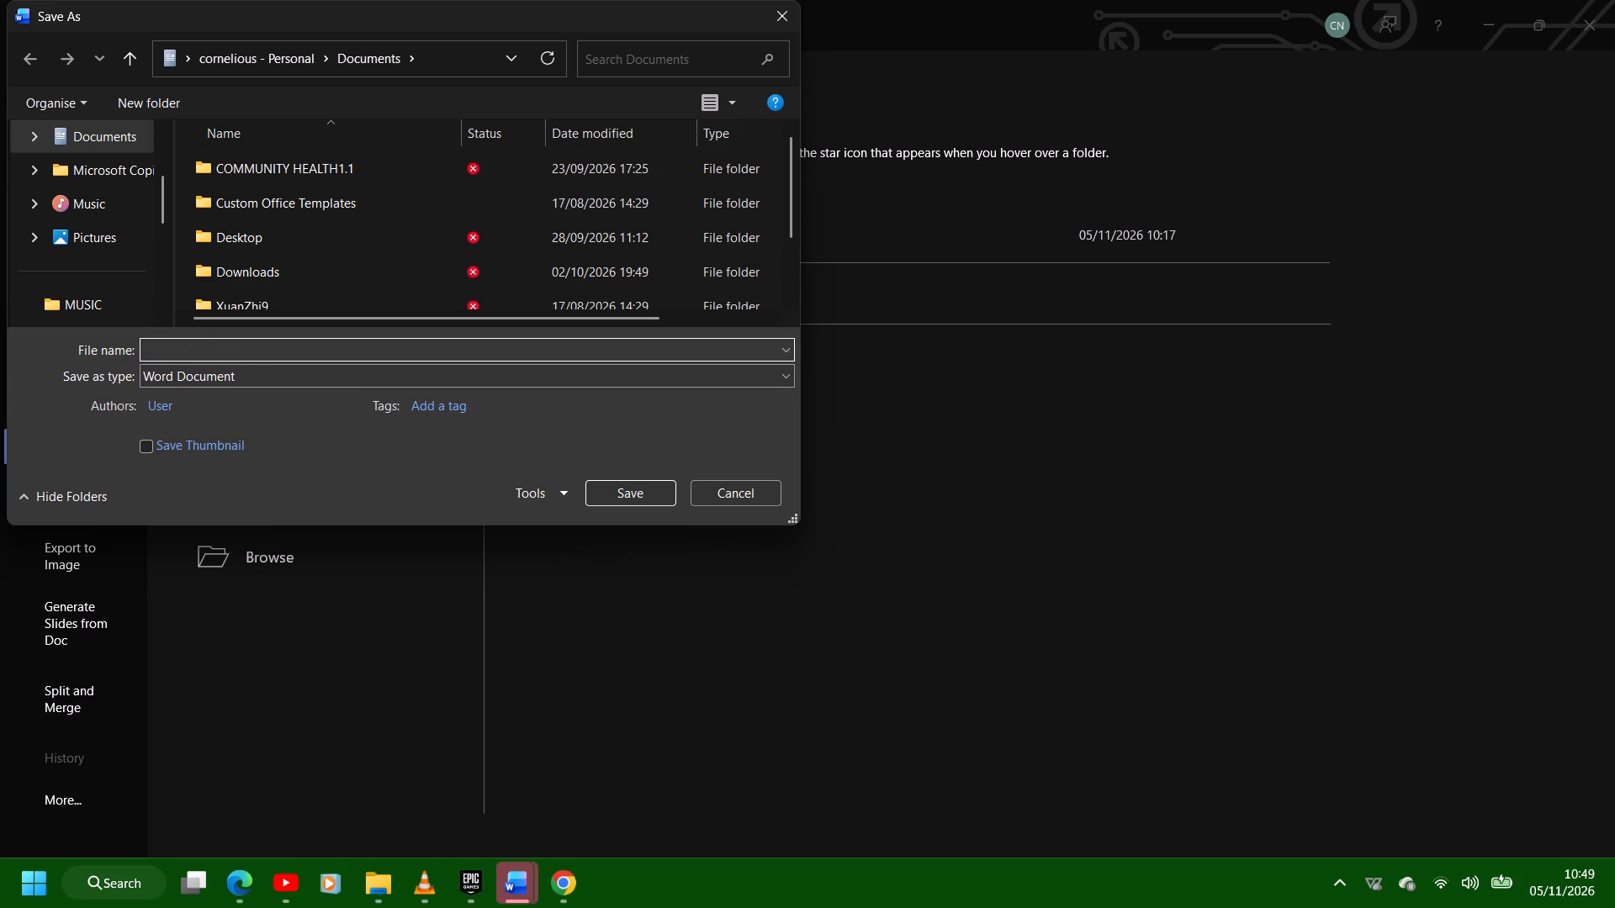
pyautogui.doubleClick(638, 503)
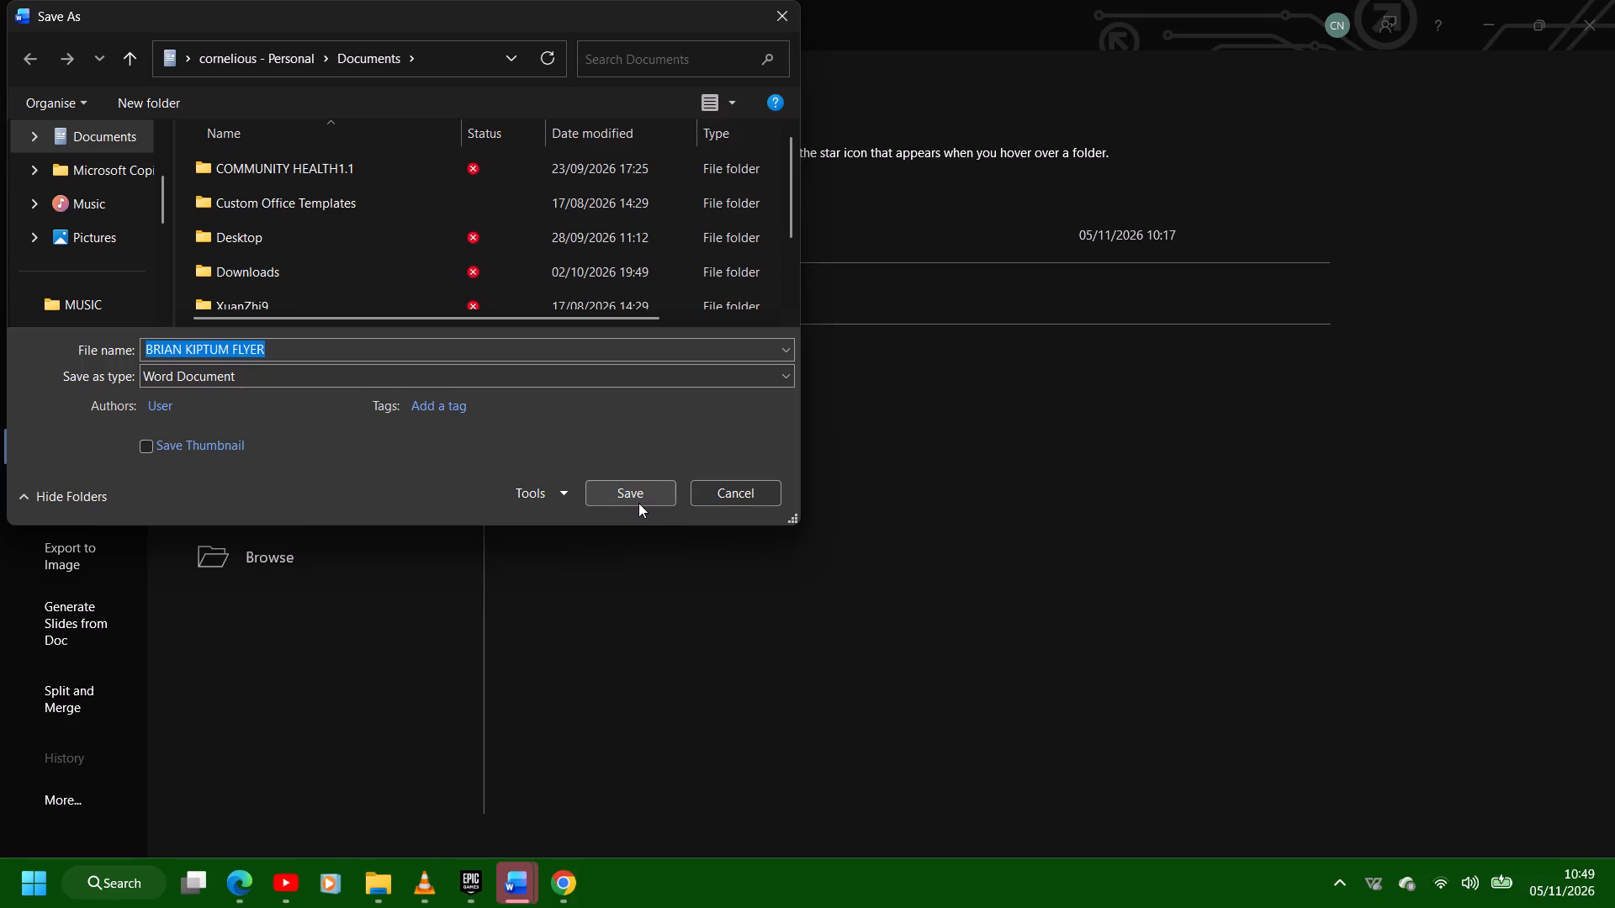
pyautogui.click(638, 503)
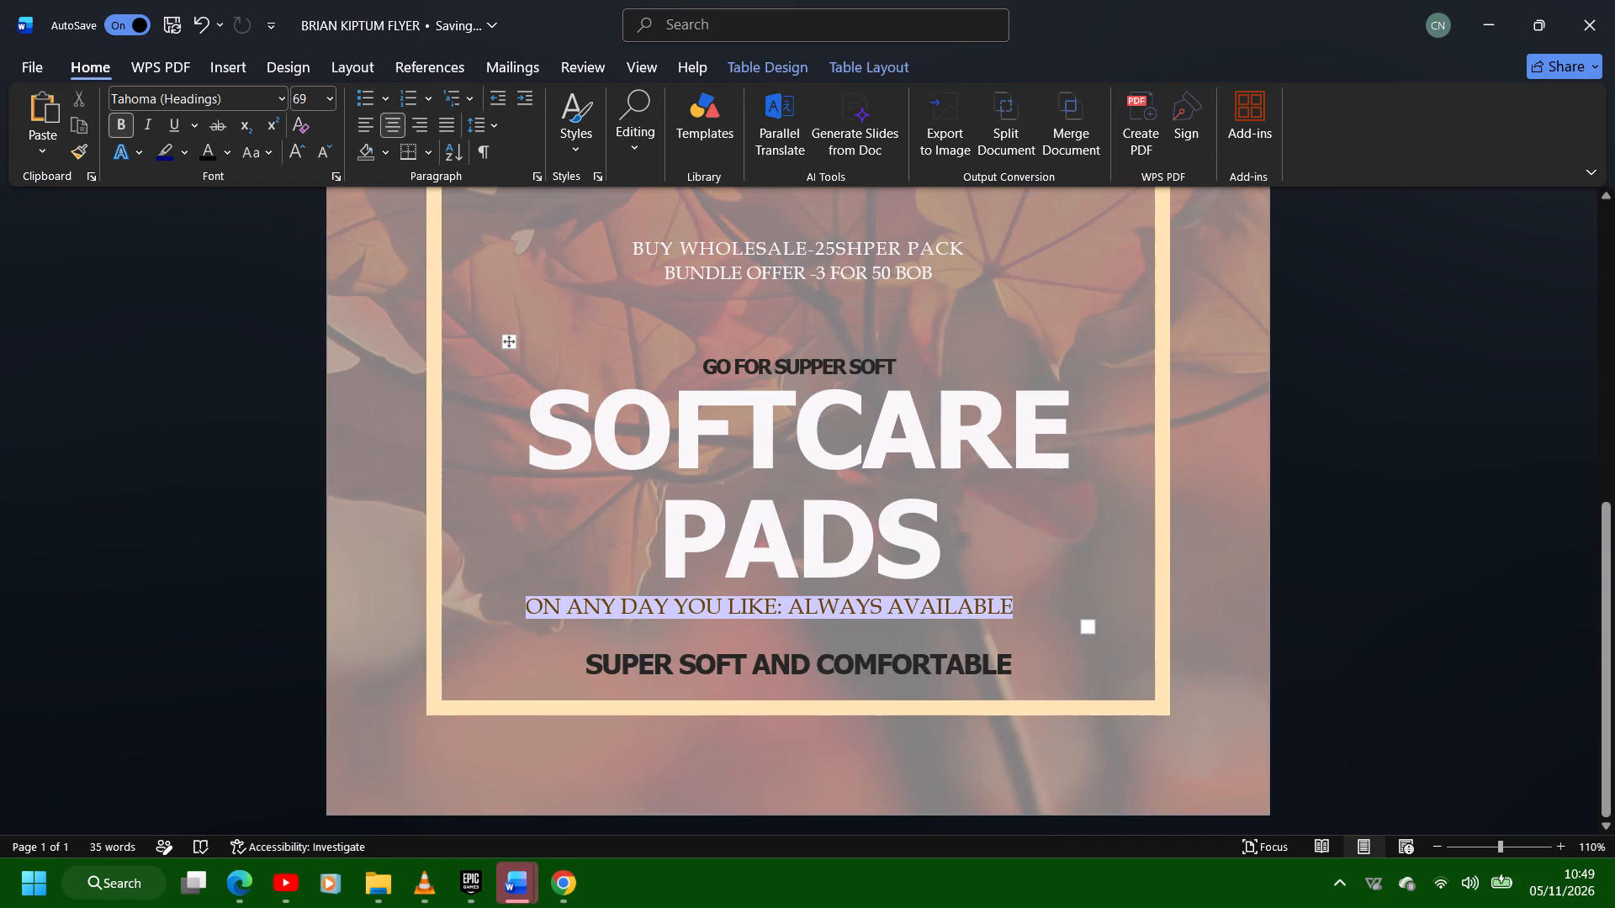
# Switch to File Explorer and close the MUSIC search results window.
pyautogui.hscroll(2, 638, 503)
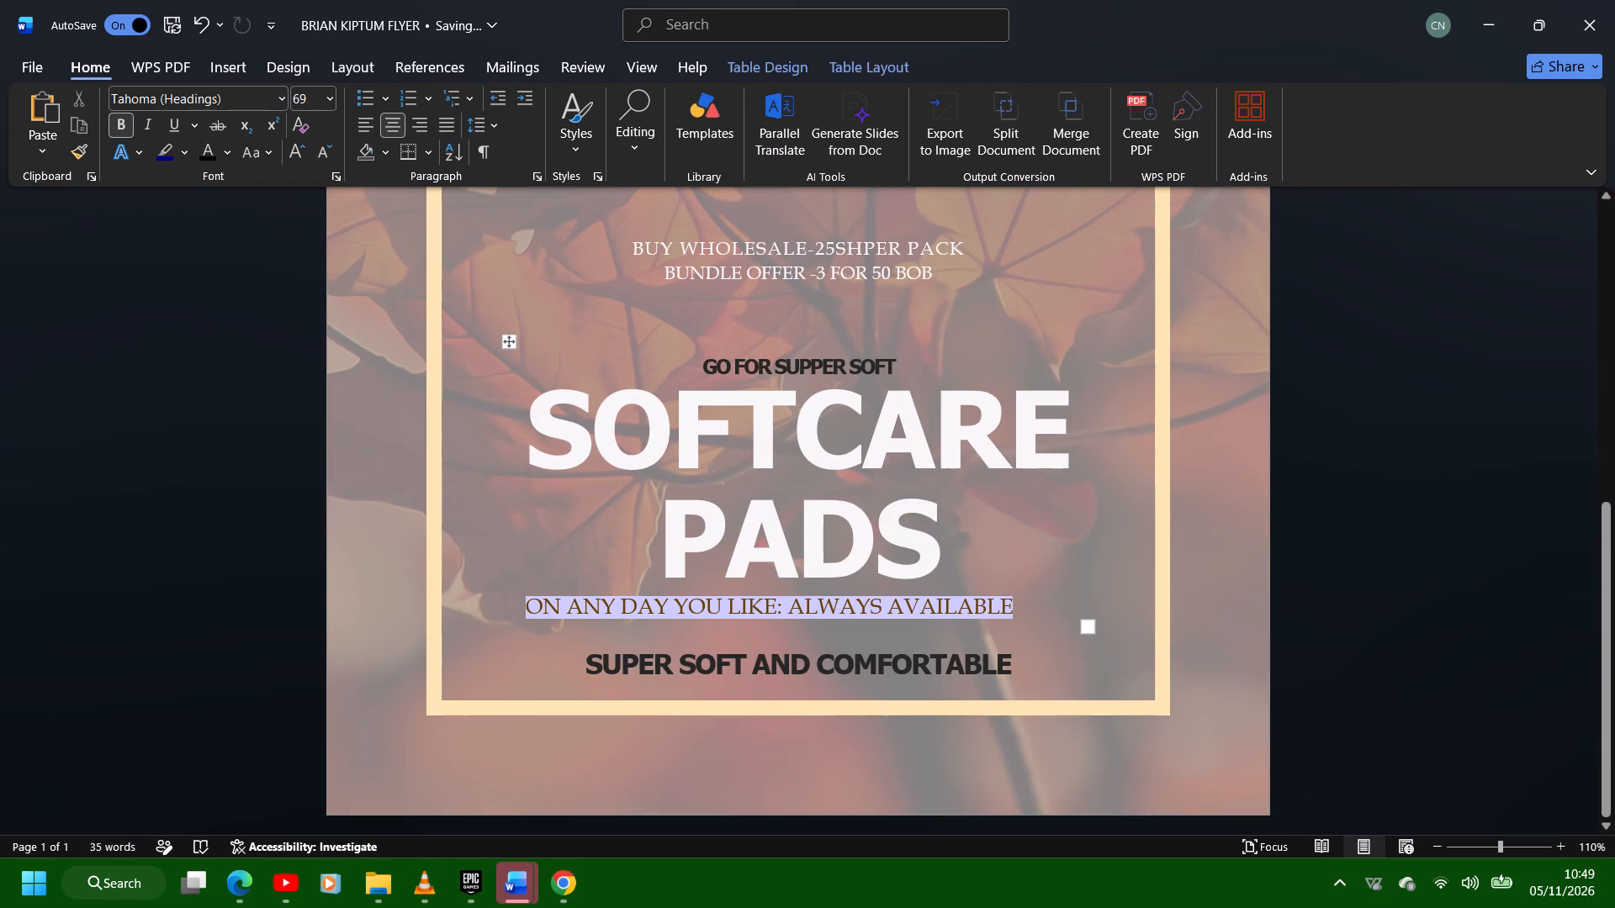
pyautogui.click(377, 891)
pyautogui.scroll(2, 236, 385)
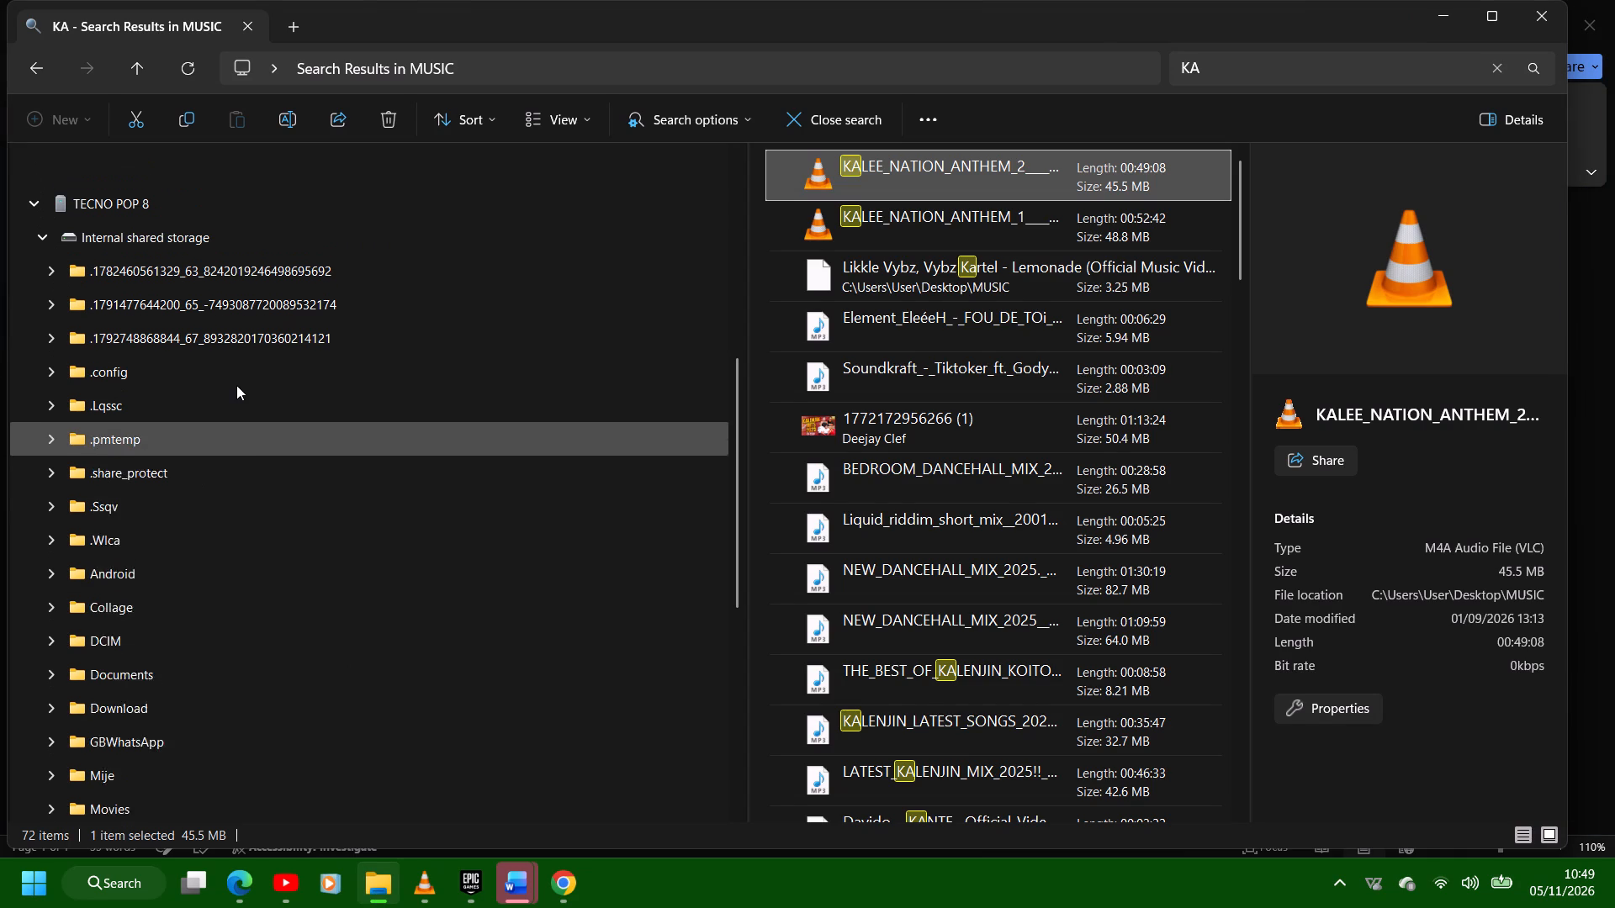
pyautogui.click(1537, 46)
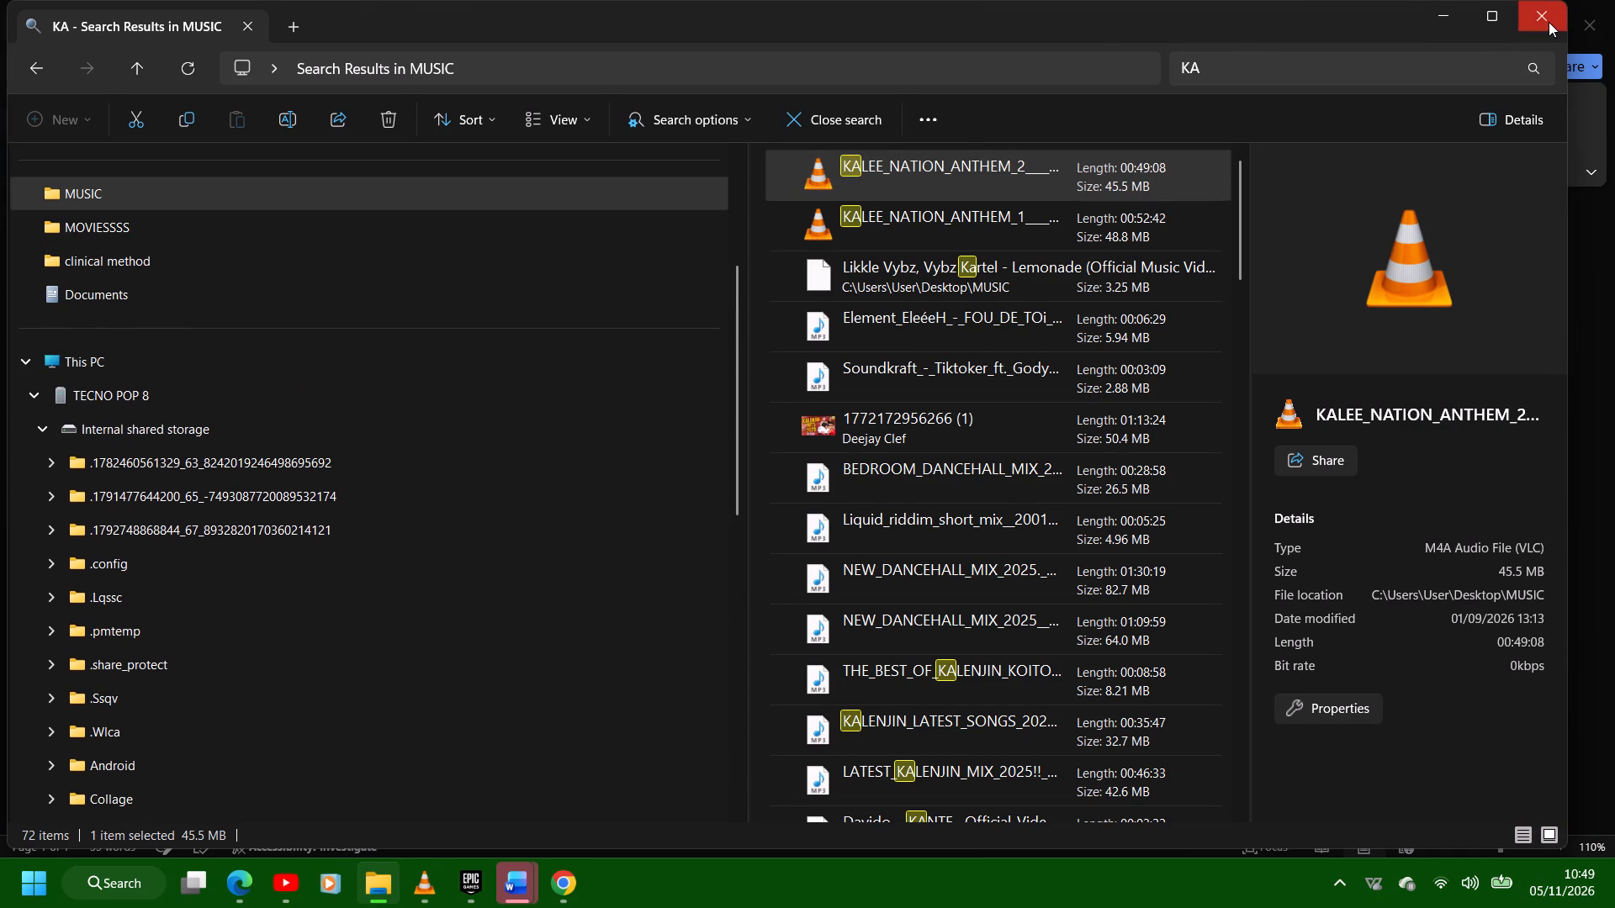
pyautogui.click(1549, 14)
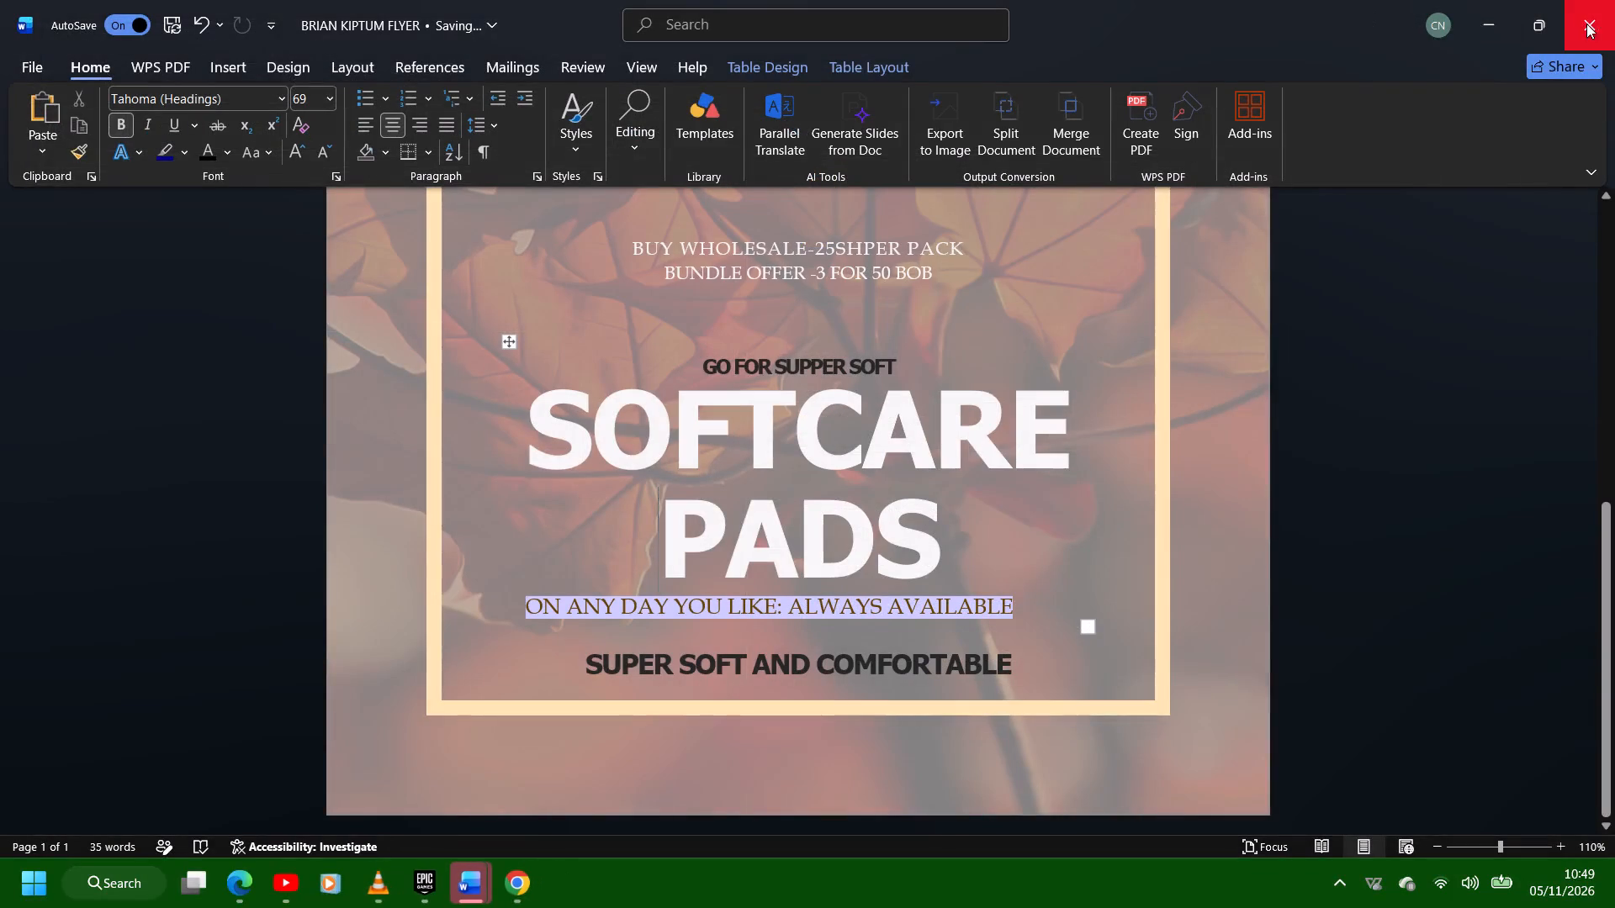
# Close the flyer document and reopen it from the recent documents in the remaining Word window, Document2.
pyautogui.click(1586, 24)
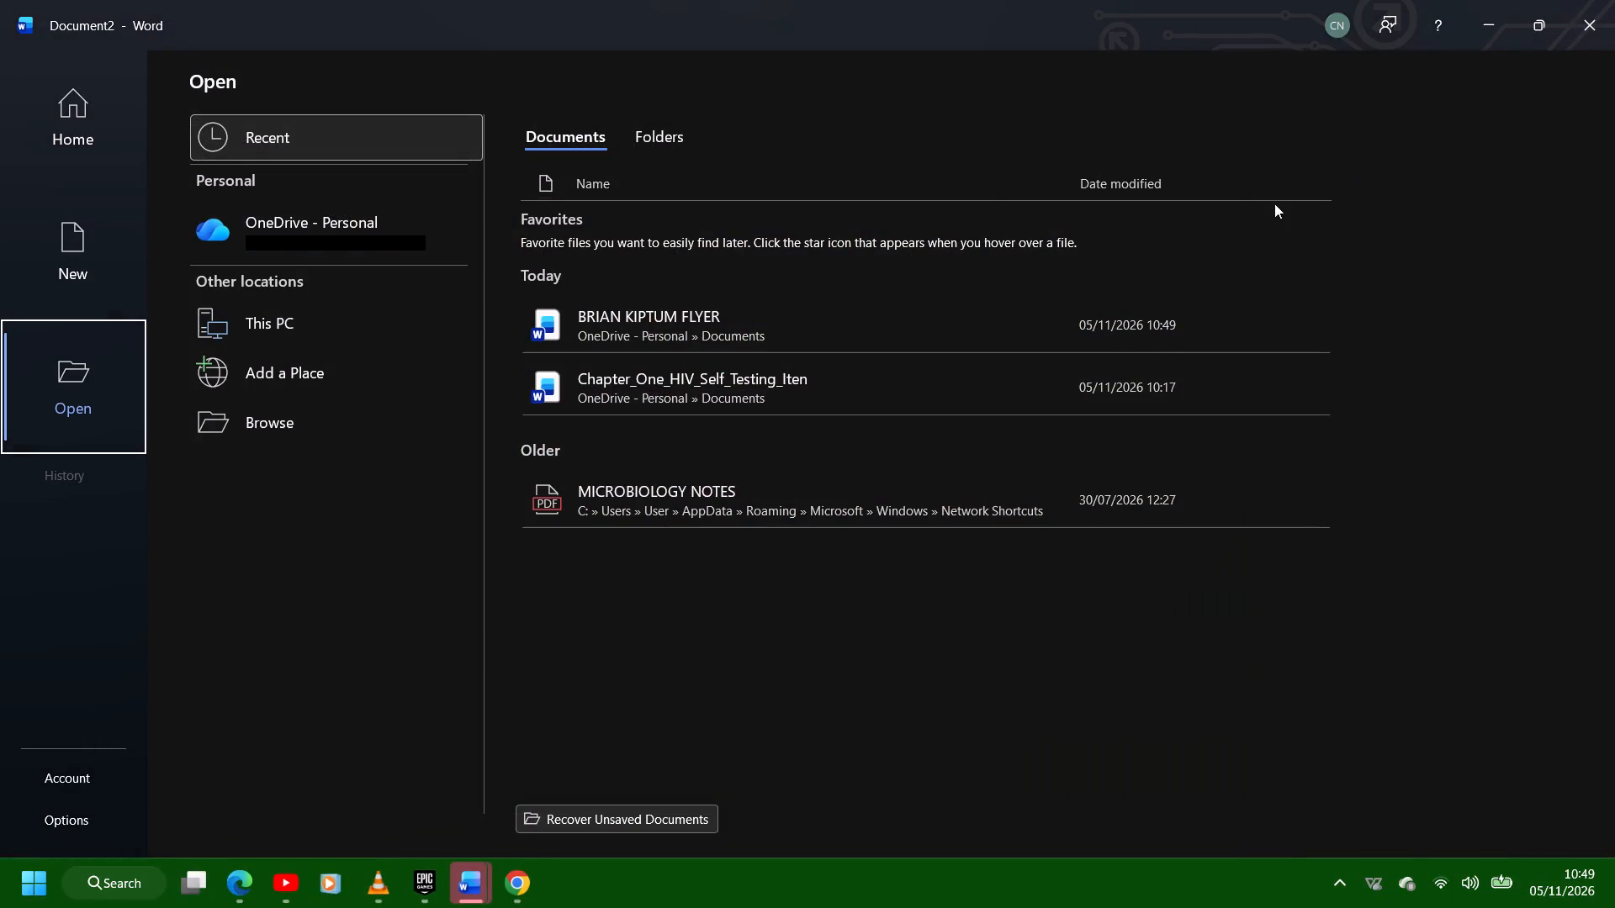
pyautogui.doubleClick(1046, 308)
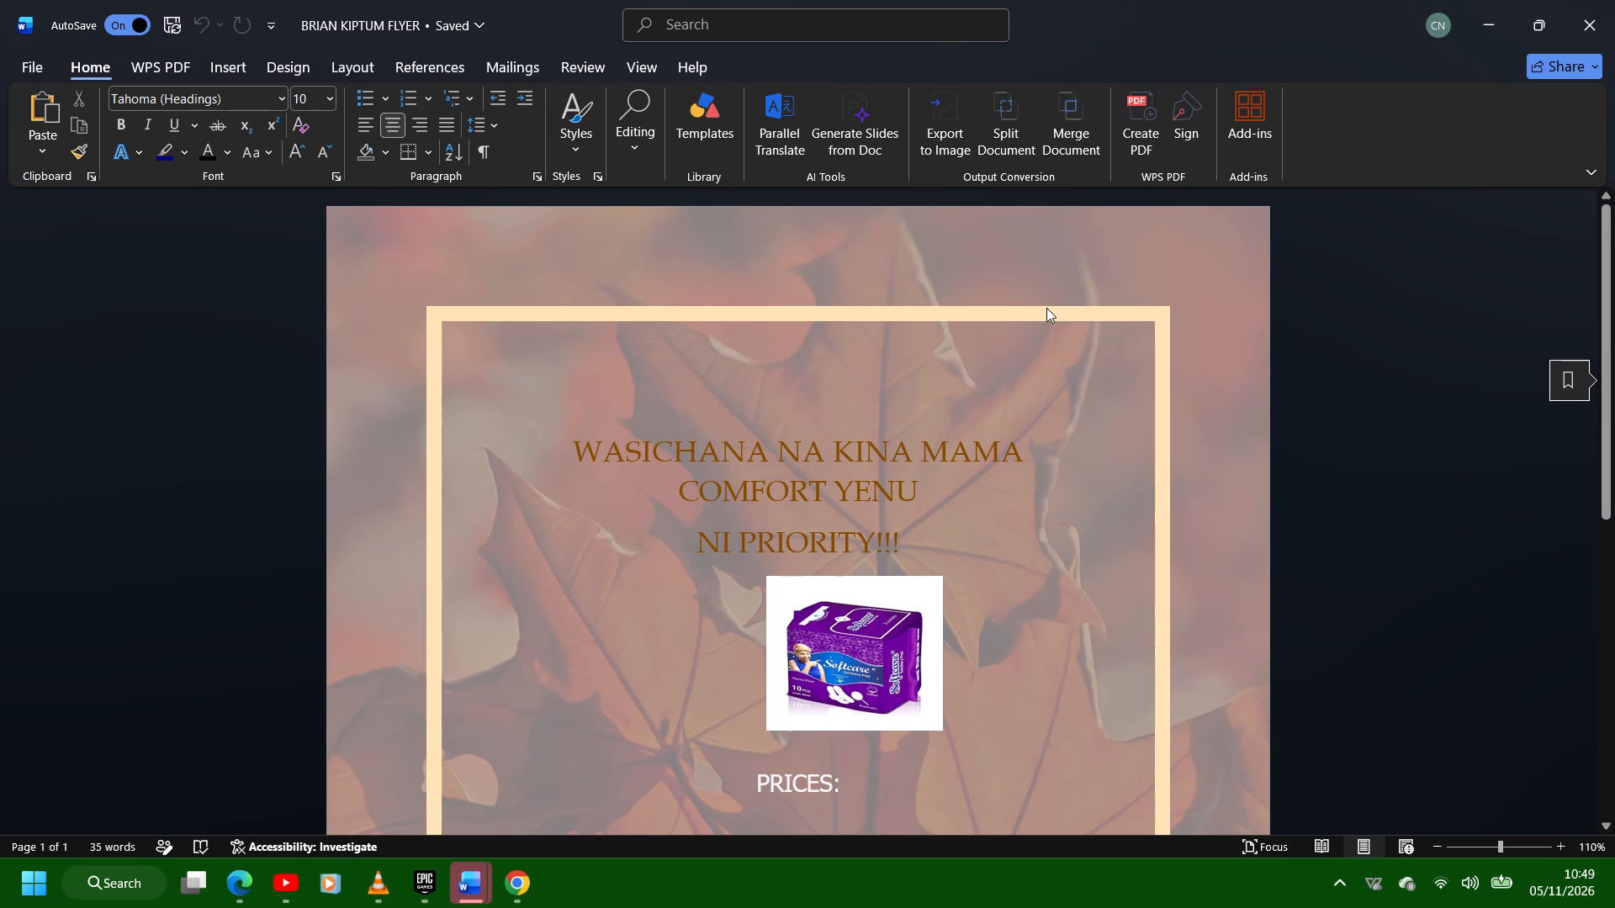
# Review the reopened flyer from the heading and product picture down to the prices and slogans.
pyautogui.scroll(-3, 1098, 386)
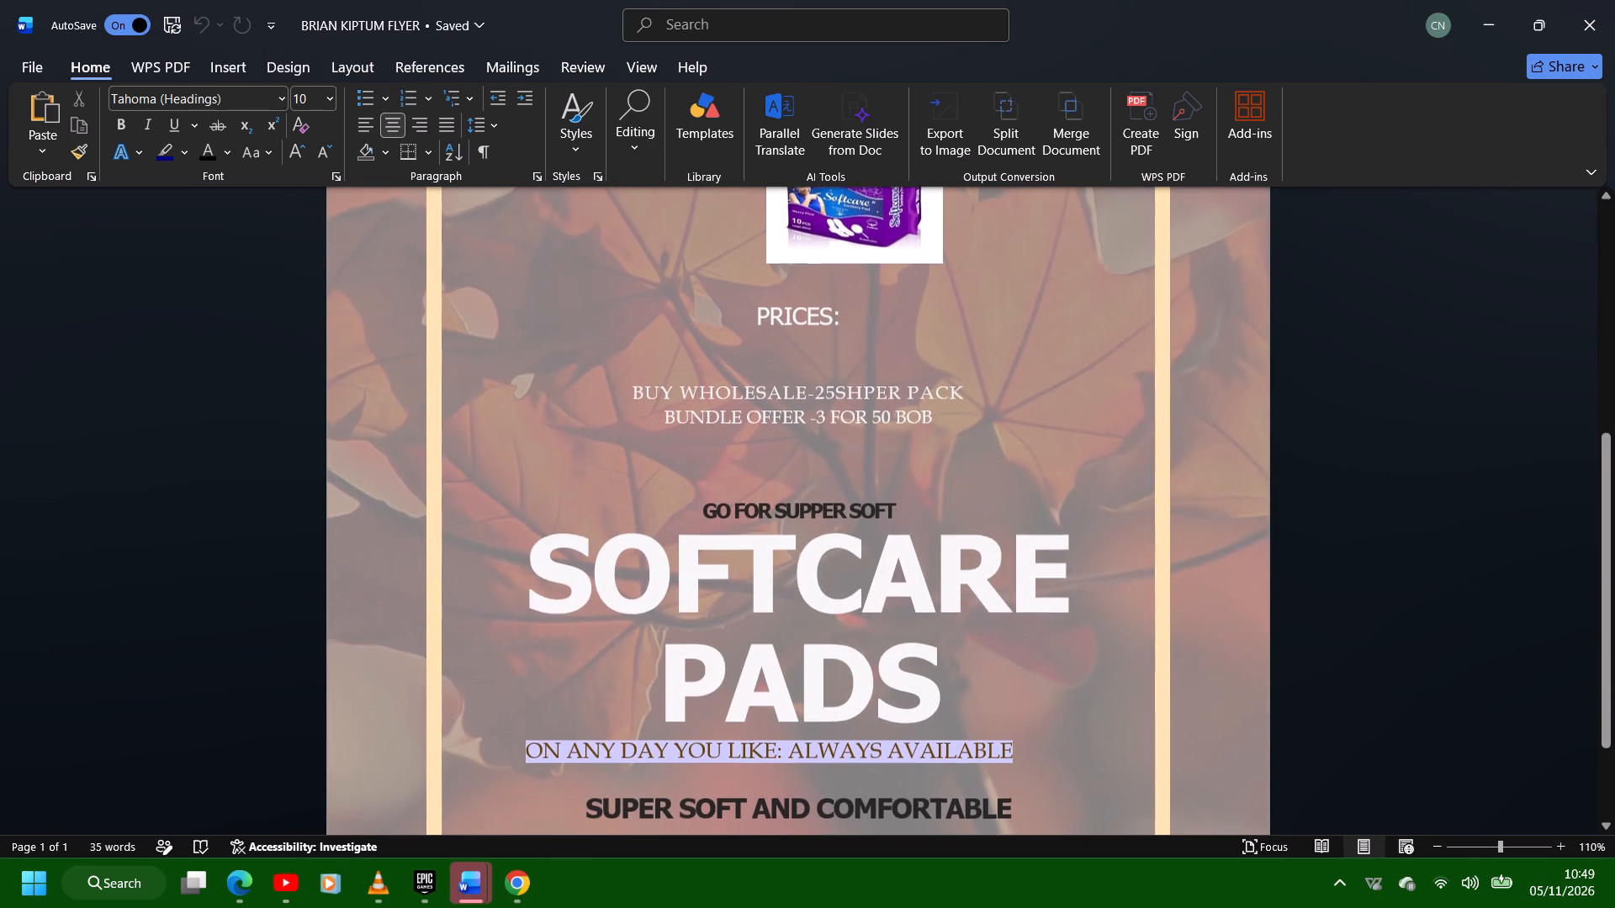
pyautogui.scroll(-1, 1098, 386)
pyautogui.hscroll(-1, 1098, 386)
pyautogui.scroll(1, 1098, 386)
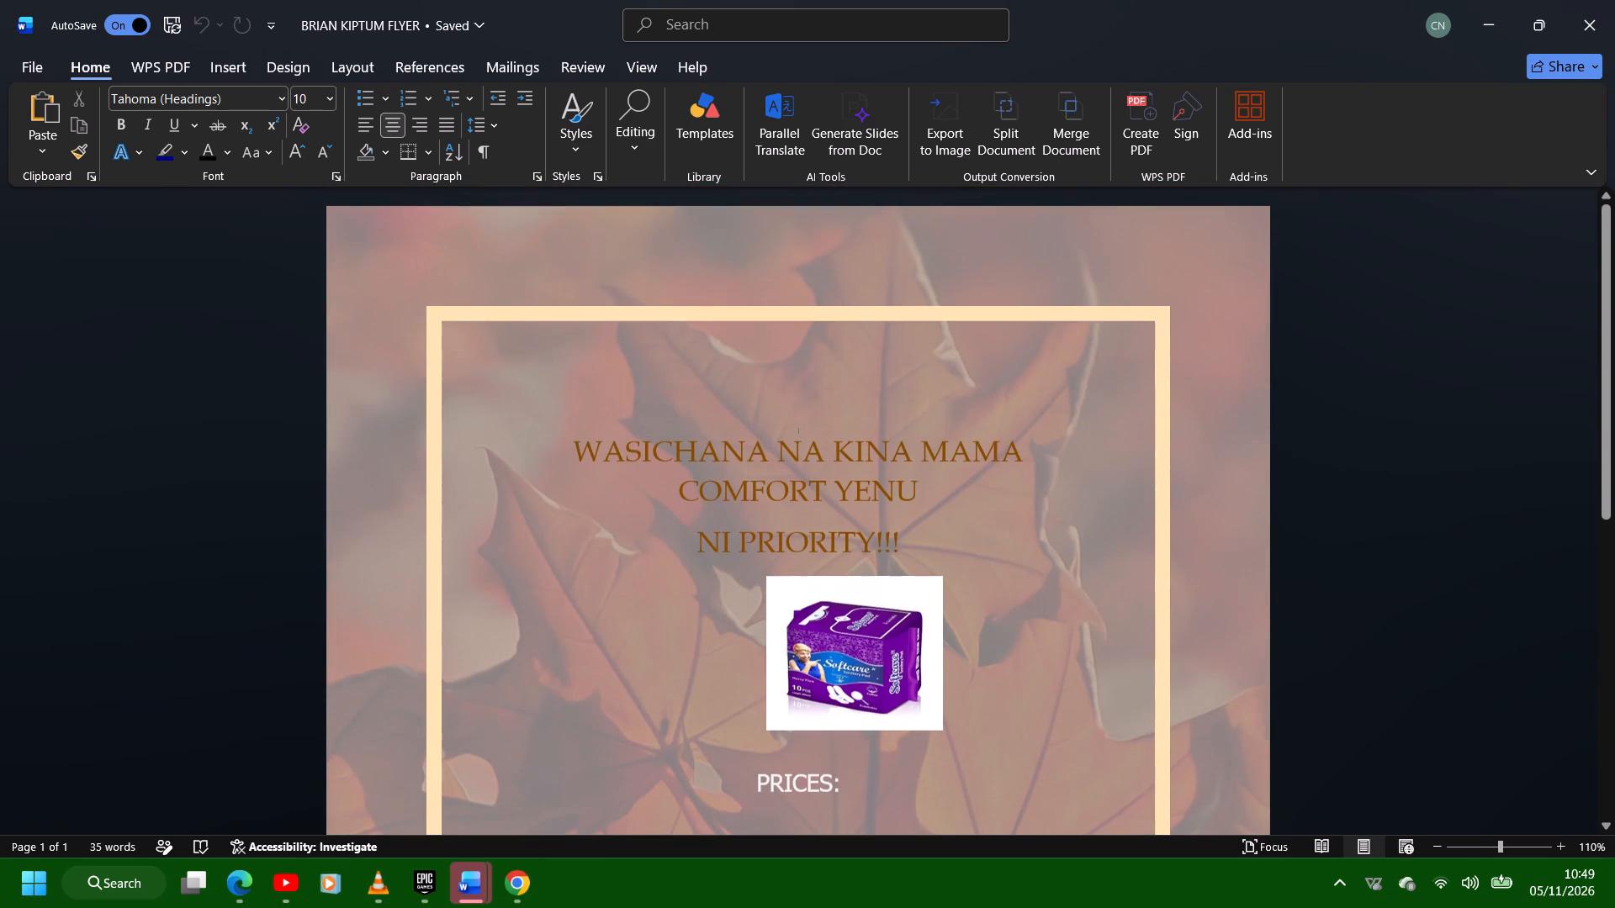
pyautogui.doubleClick(11, 887)
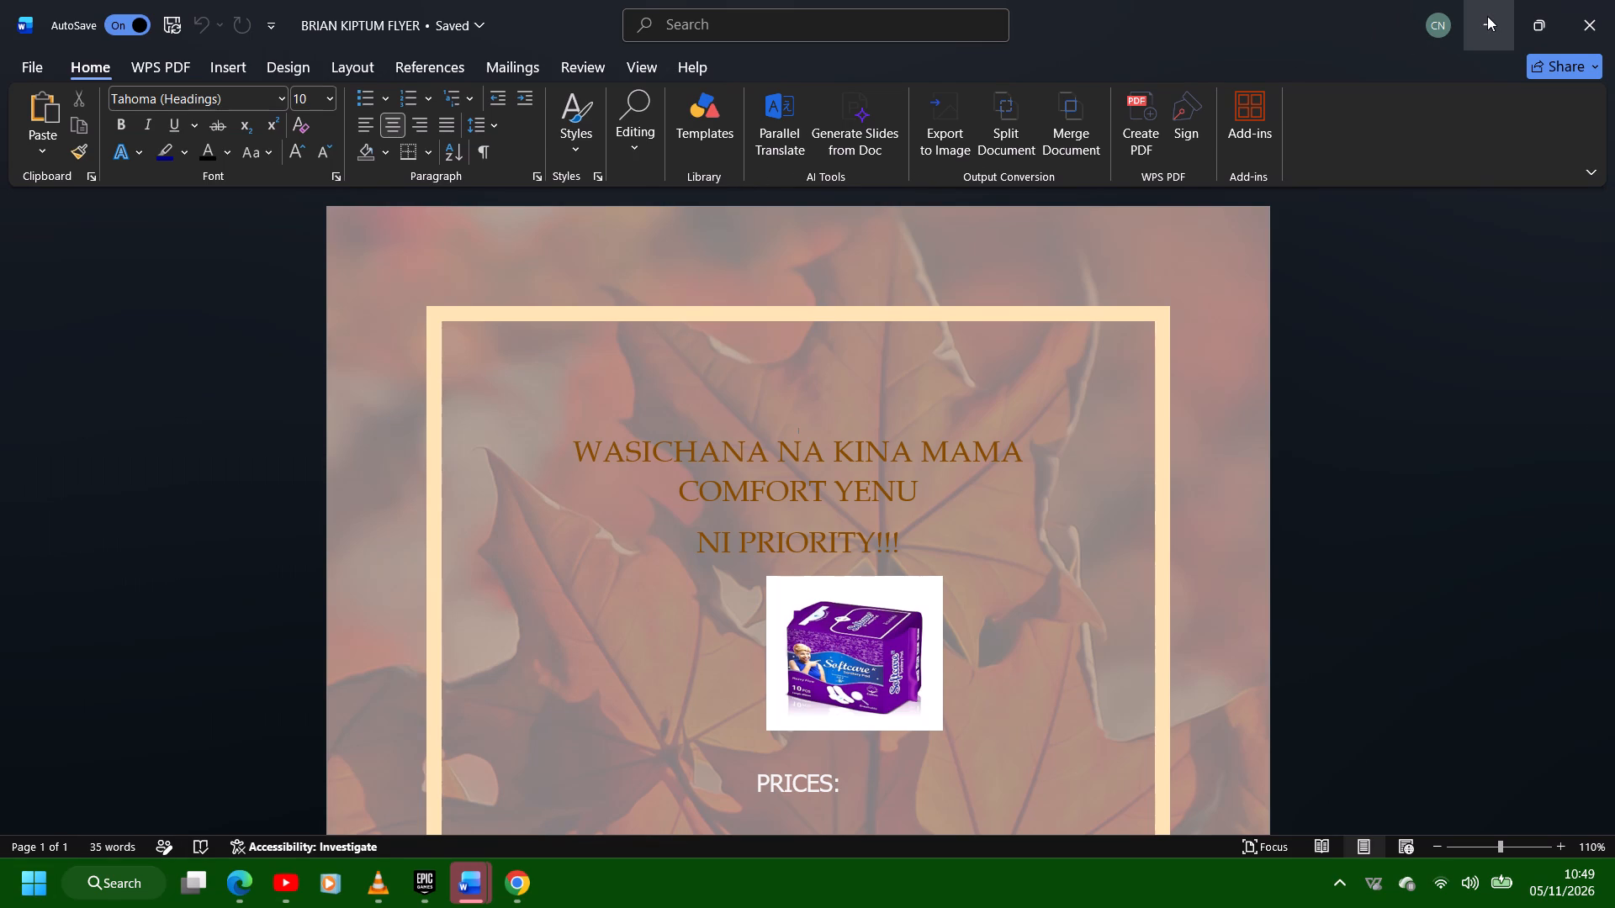
pyautogui.scroll(-1, 1077, 452)
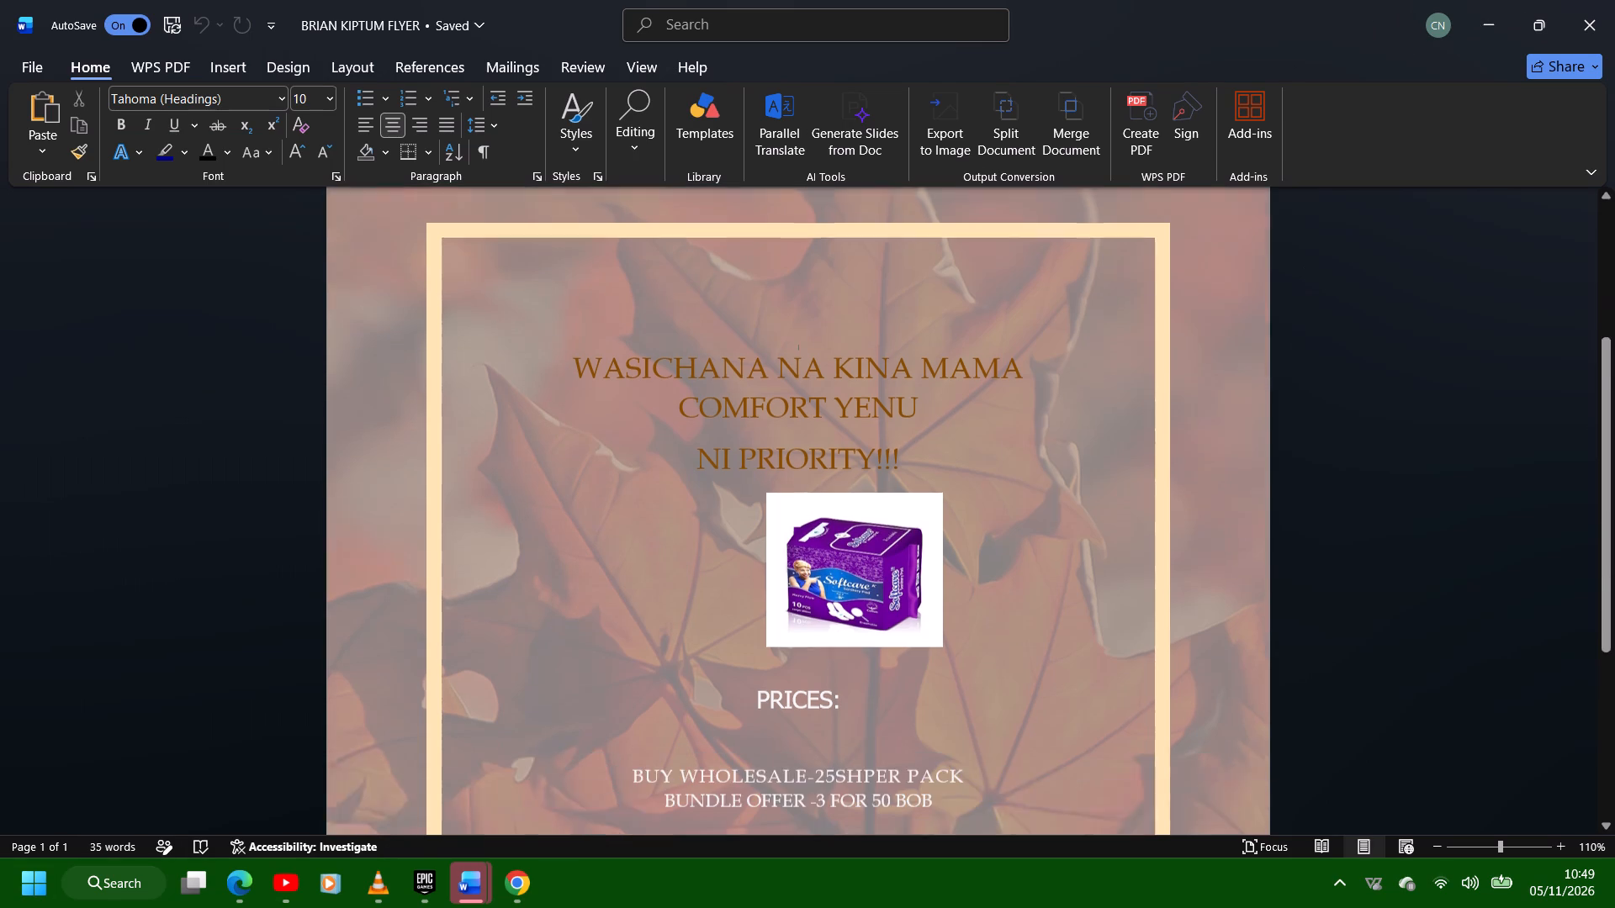
pyautogui.scroll(-1, 1077, 452)
pyautogui.hscroll(2, 1077, 452)
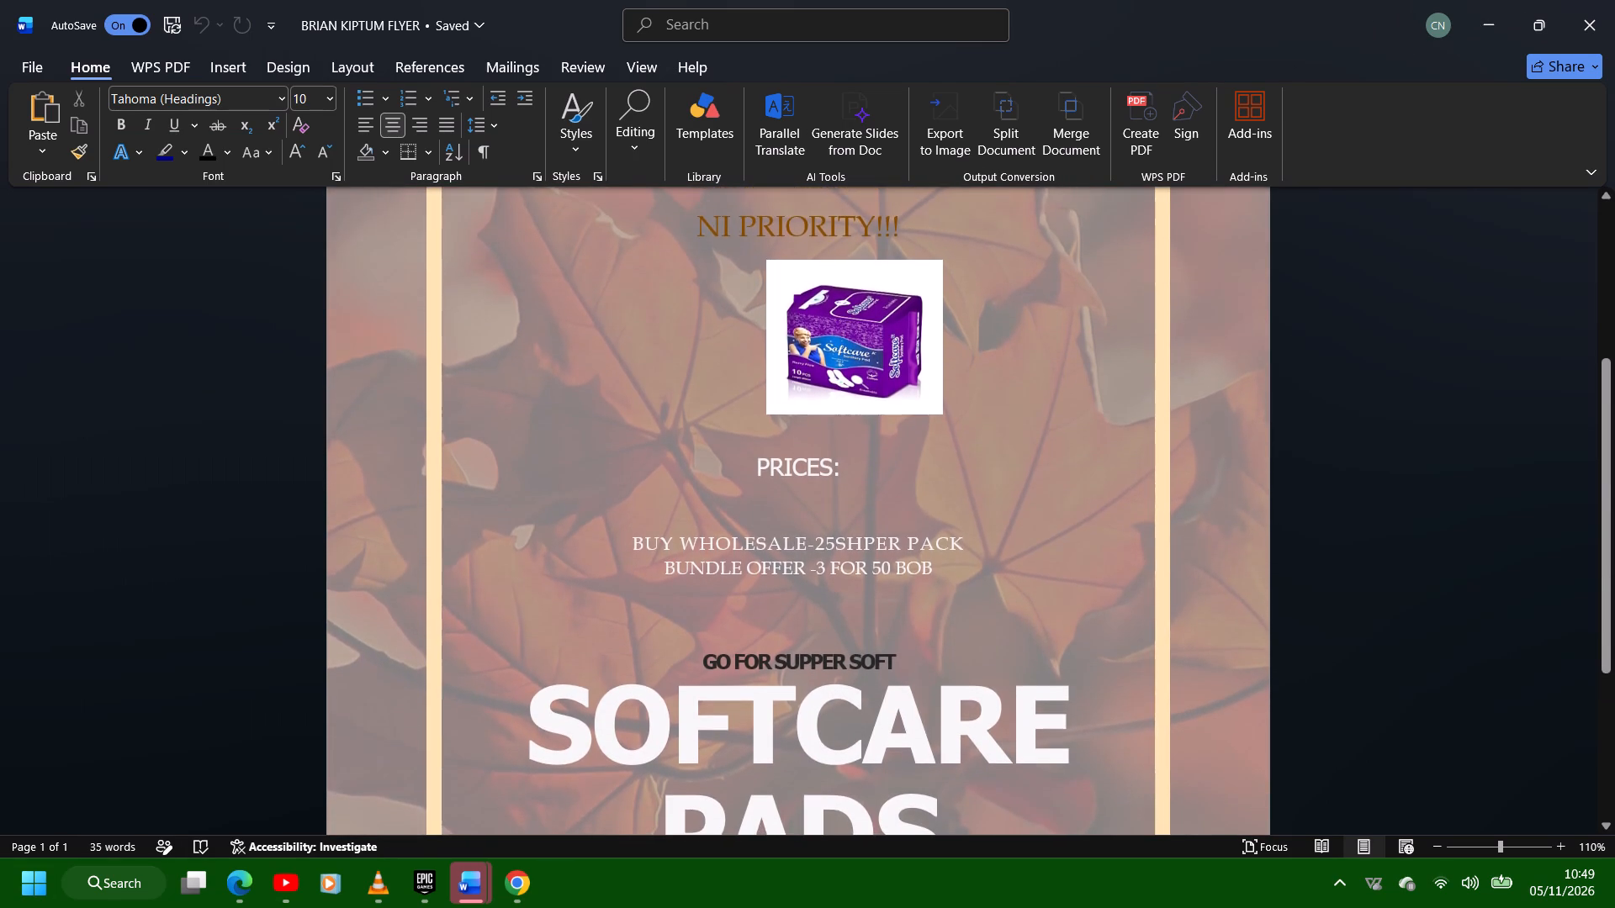
# Review the flyer's closing slogans at the bottom of the page and minimise the flyer window.
pyautogui.scroll(-3, 1321, 447)
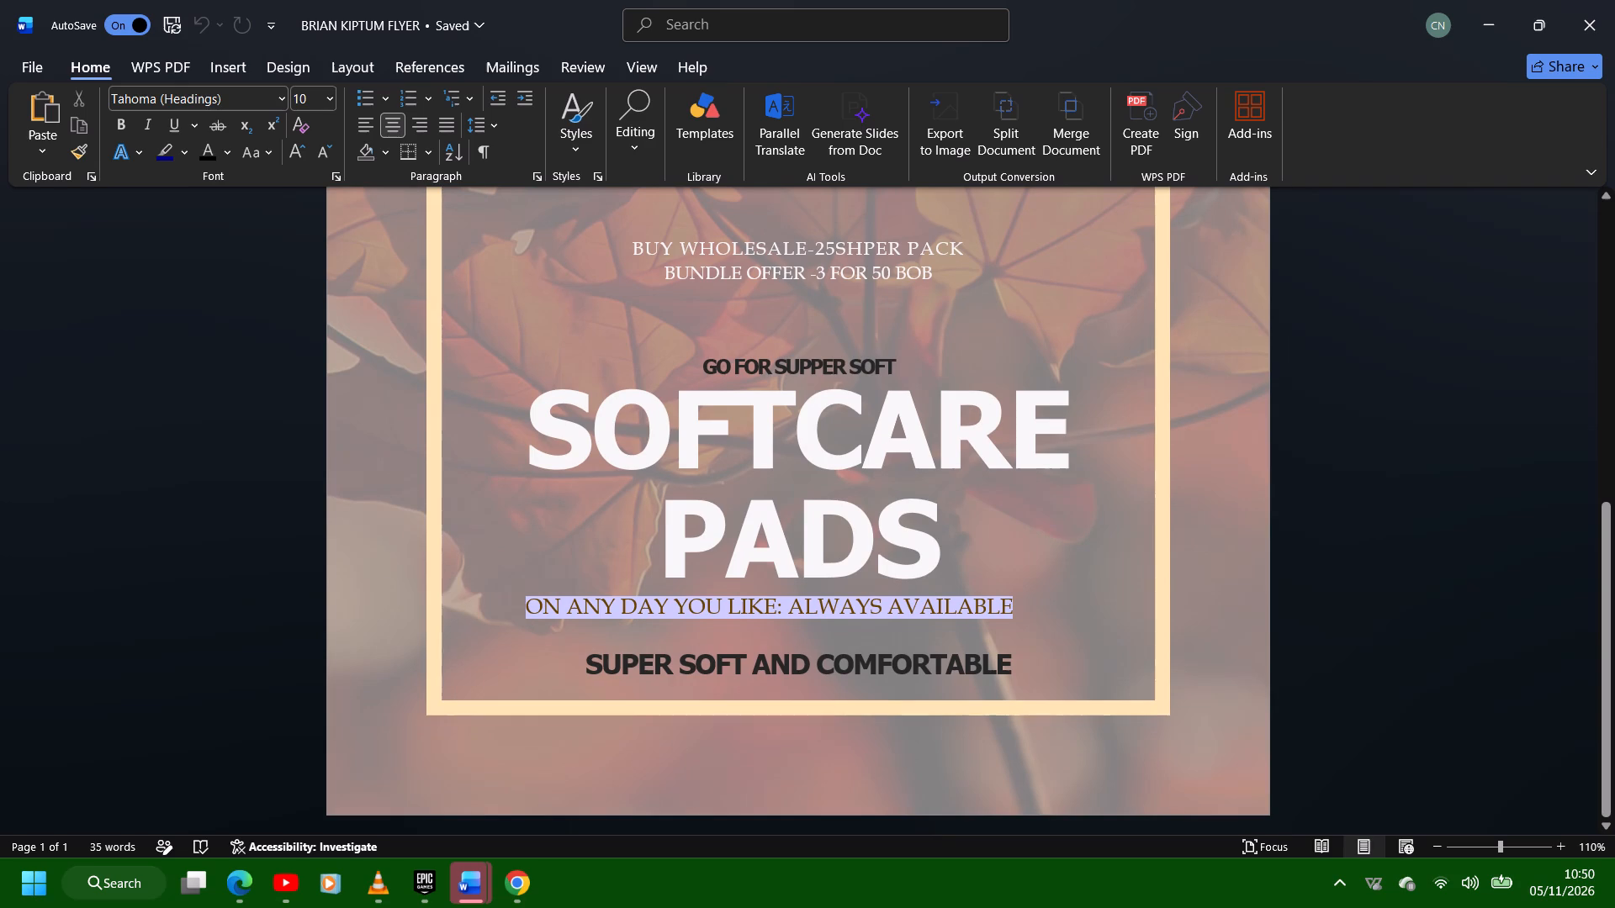
pyautogui.click(1496, 32)
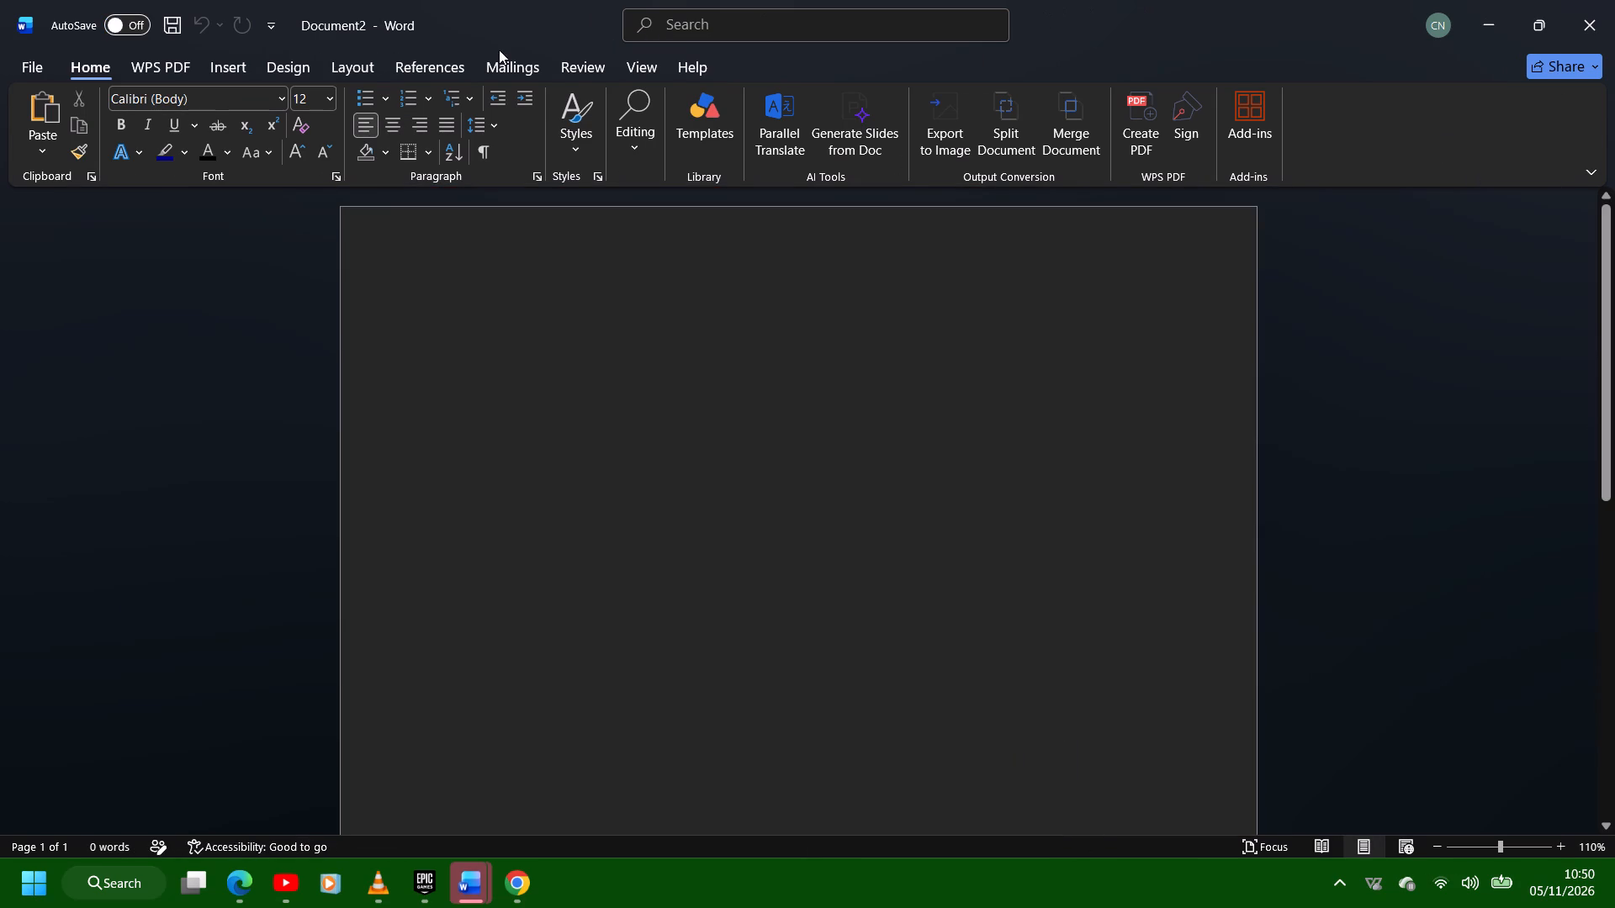
# Search the online templates for BRONCHURE from Document2, and return to the new-document template page.
pyautogui.click(32, 67)
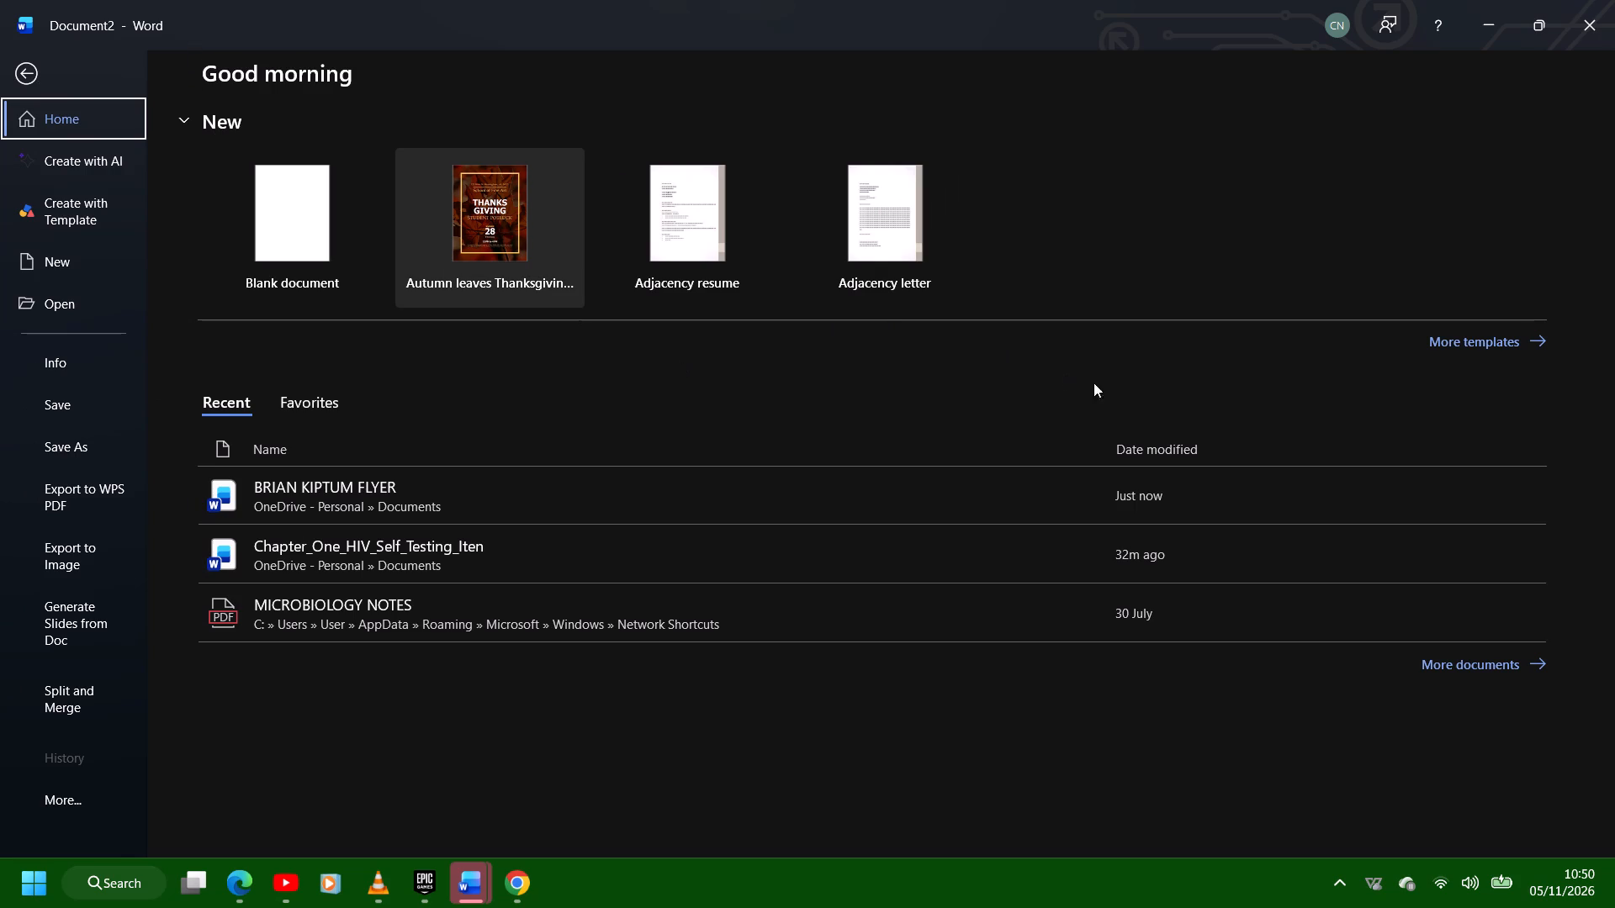
pyautogui.scroll(1, 1080, 260)
pyautogui.click(188, 112)
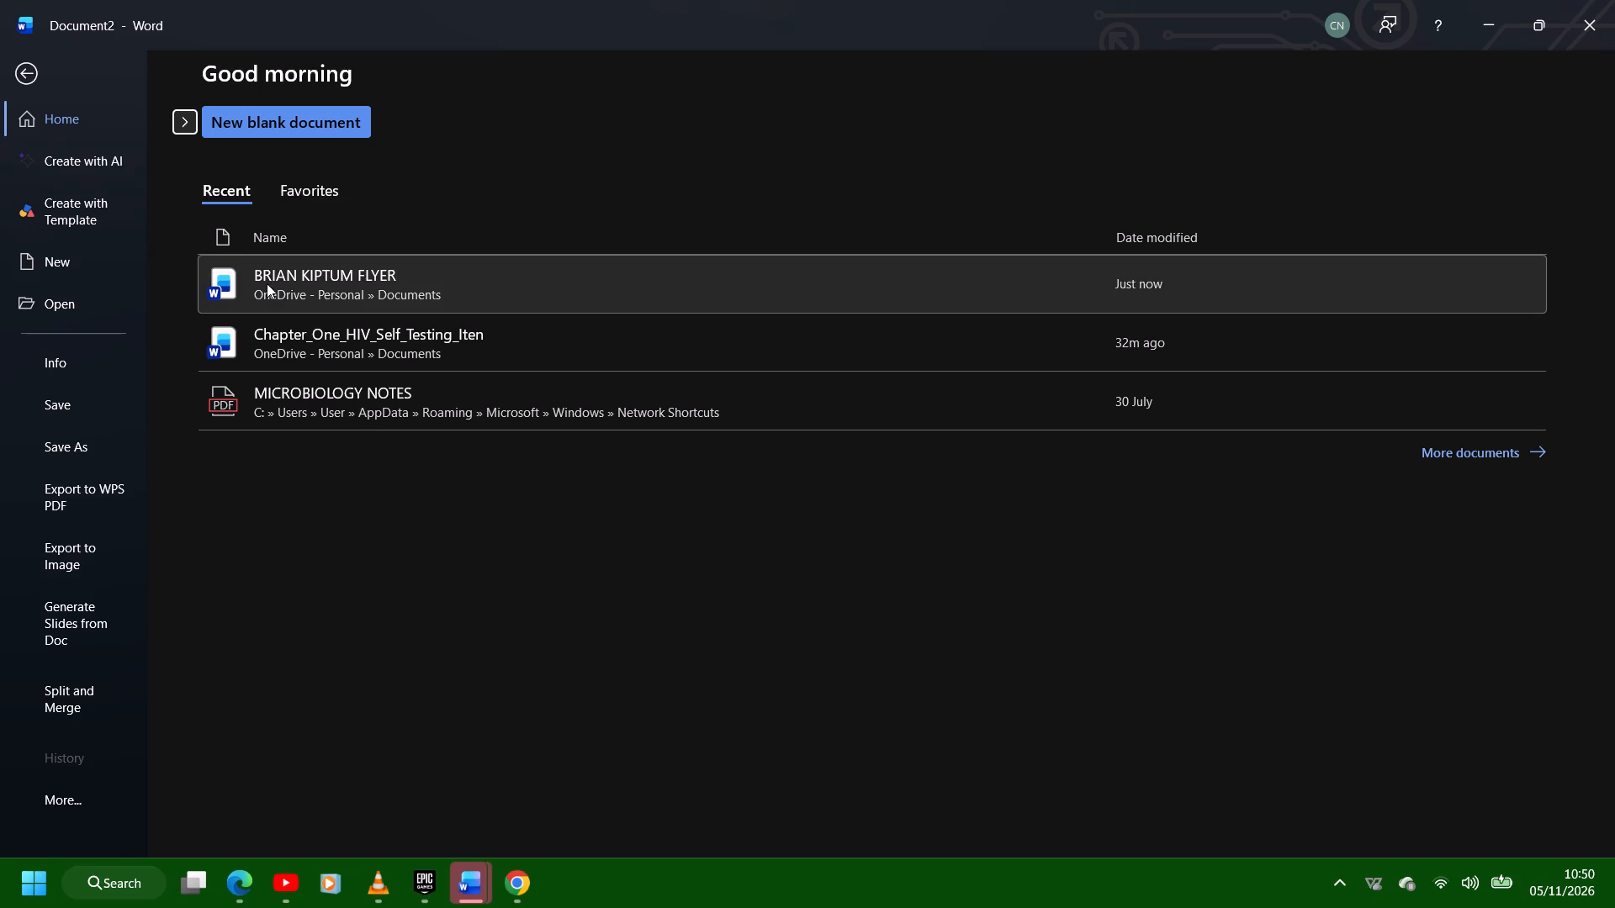
pyautogui.click(91, 259)
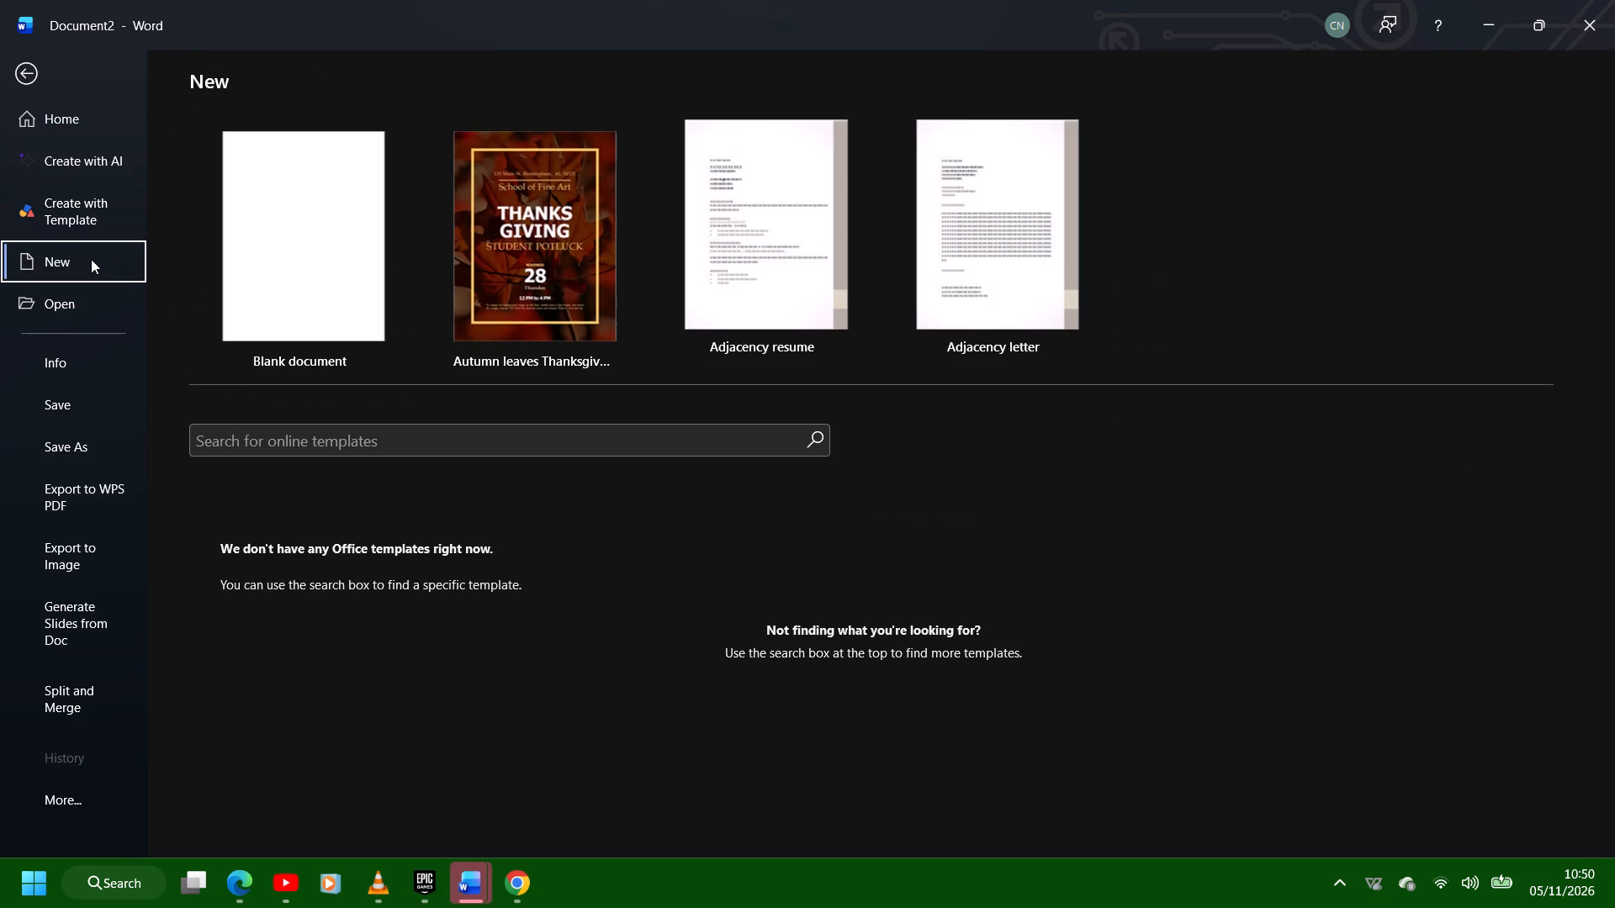
pyautogui.click(378, 436)
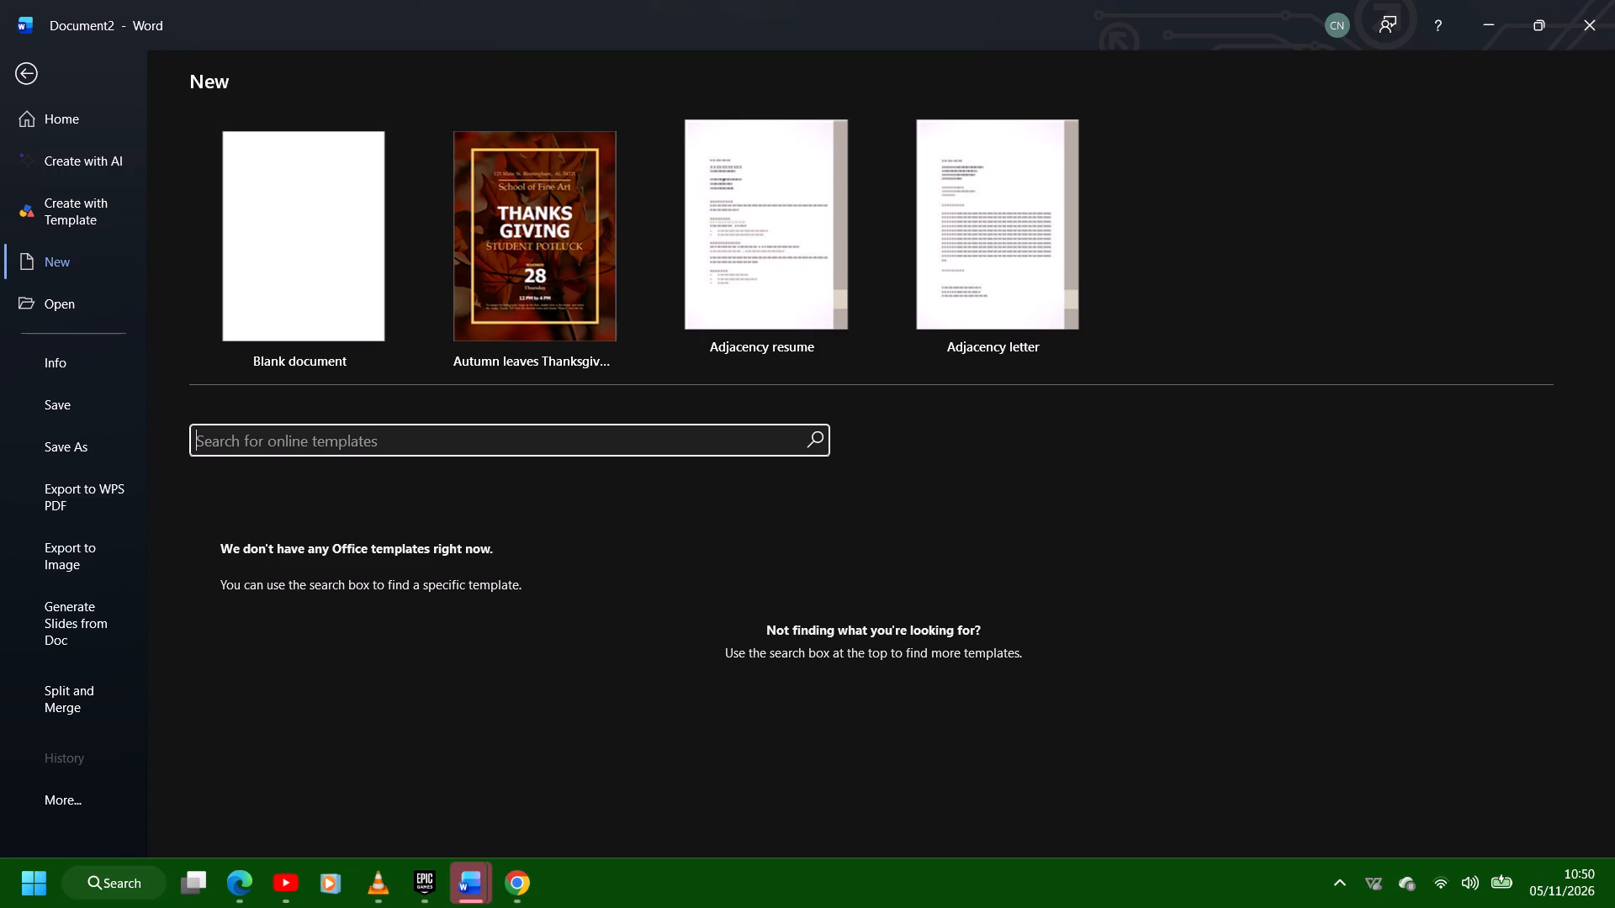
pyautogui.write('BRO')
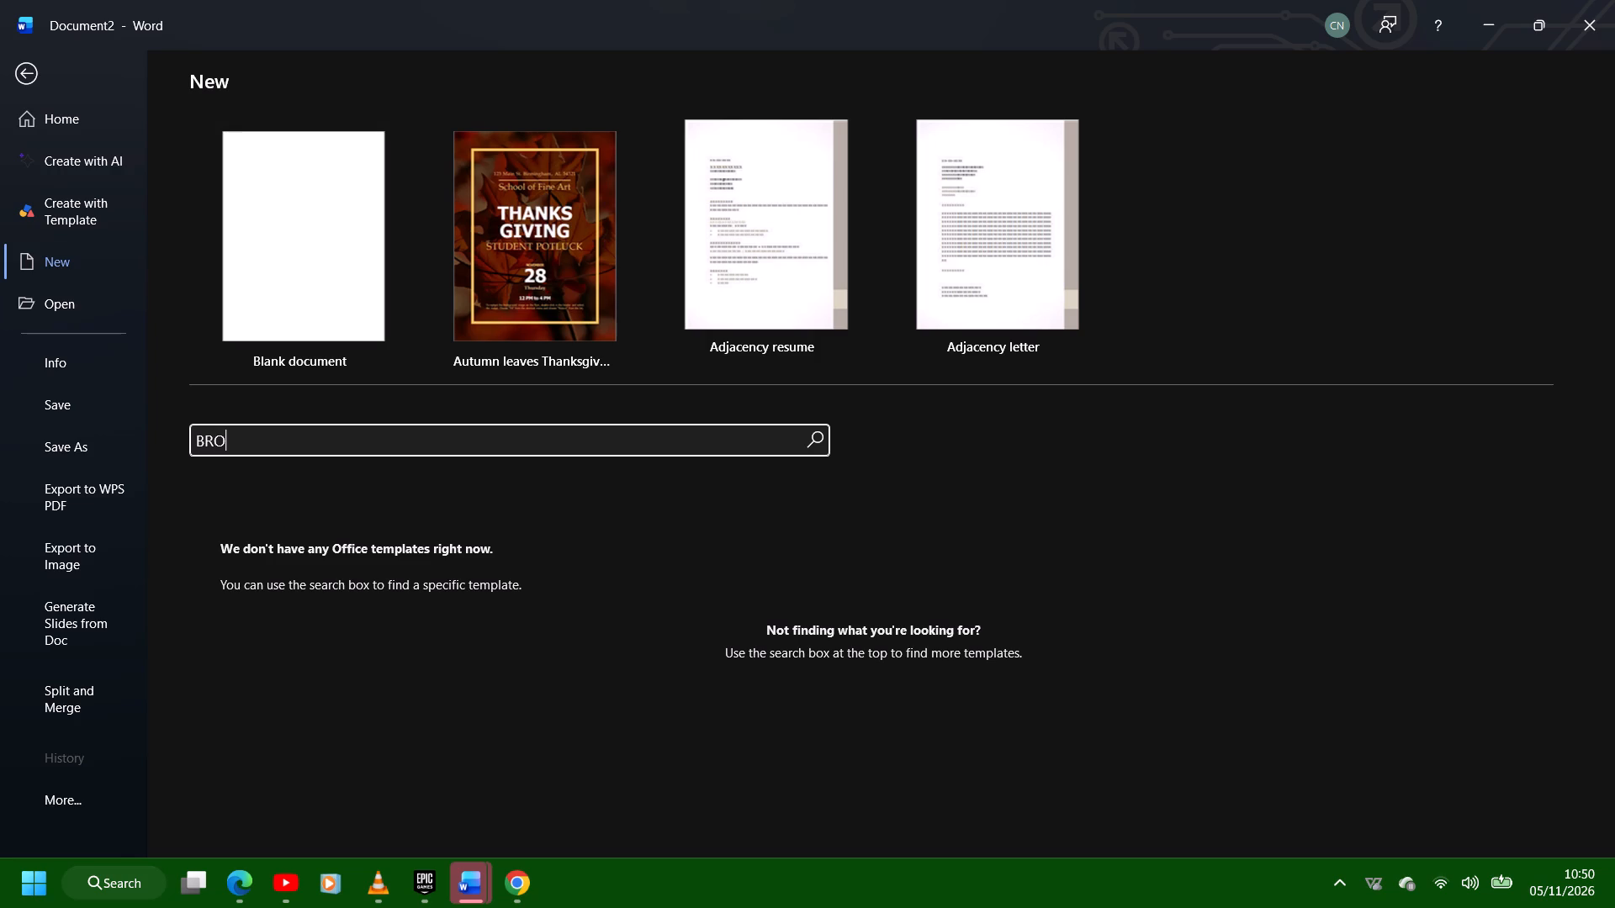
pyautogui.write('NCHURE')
pyautogui.click(818, 431)
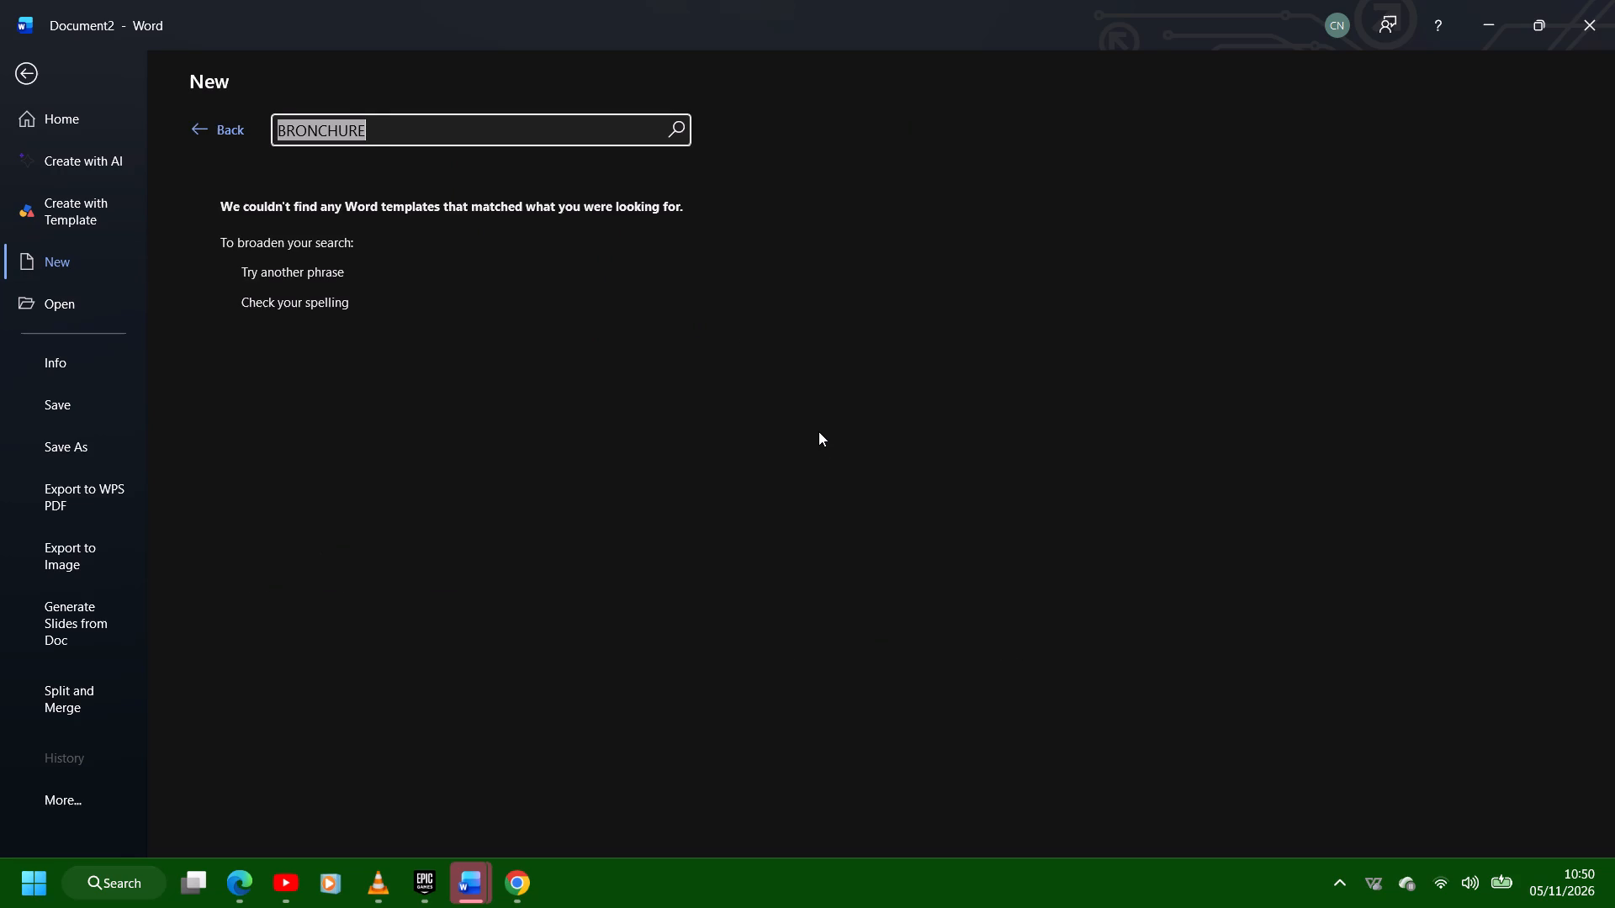
pyautogui.click(678, 128)
pyautogui.click(201, 128)
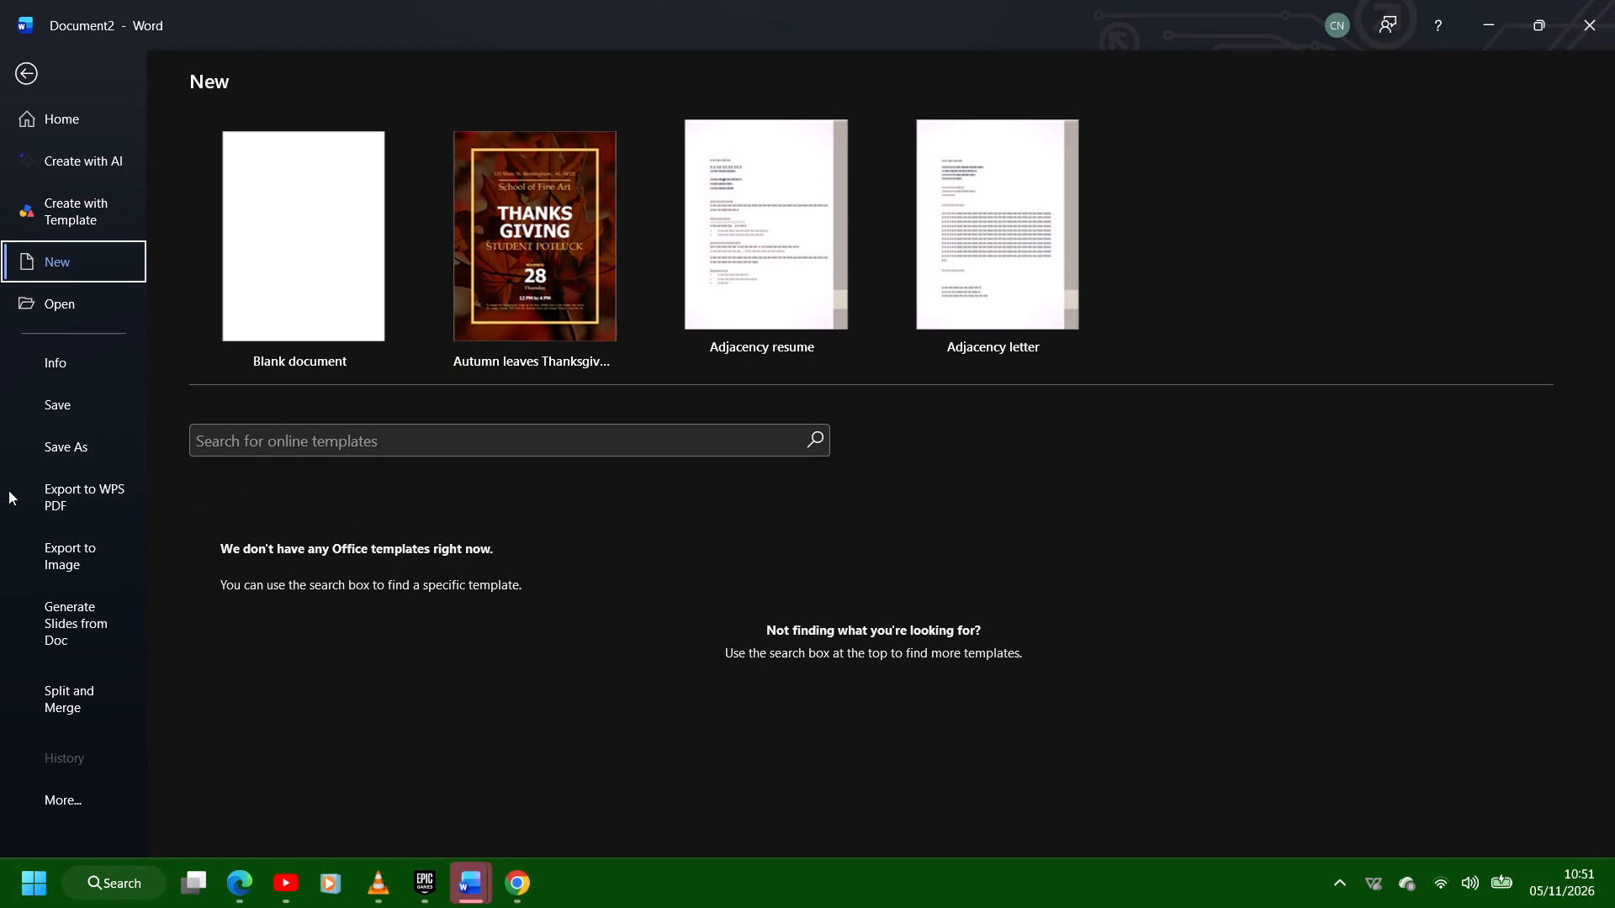
pyautogui.scroll(-1, 95, 516)
# Open Chapter_One_HIV_Self_Testing_Iten from the recent documents, look over its title and introduction headings, and minimise it.
pyautogui.click(61, 321)
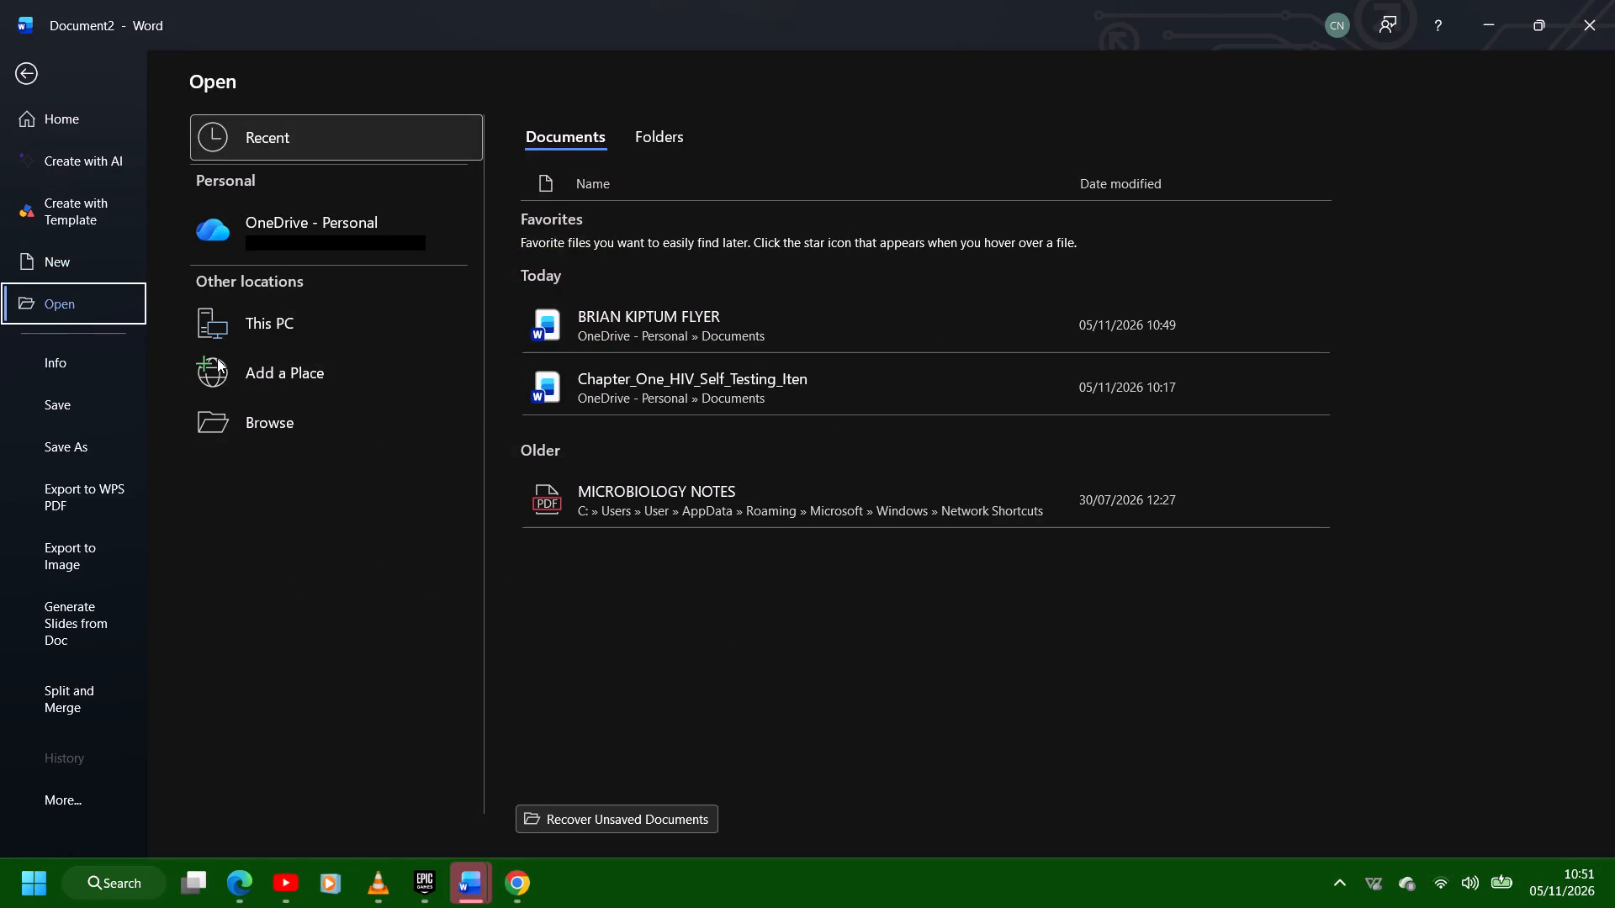
pyautogui.hscroll(1, 217, 358)
pyautogui.hscroll(1, 375, 345)
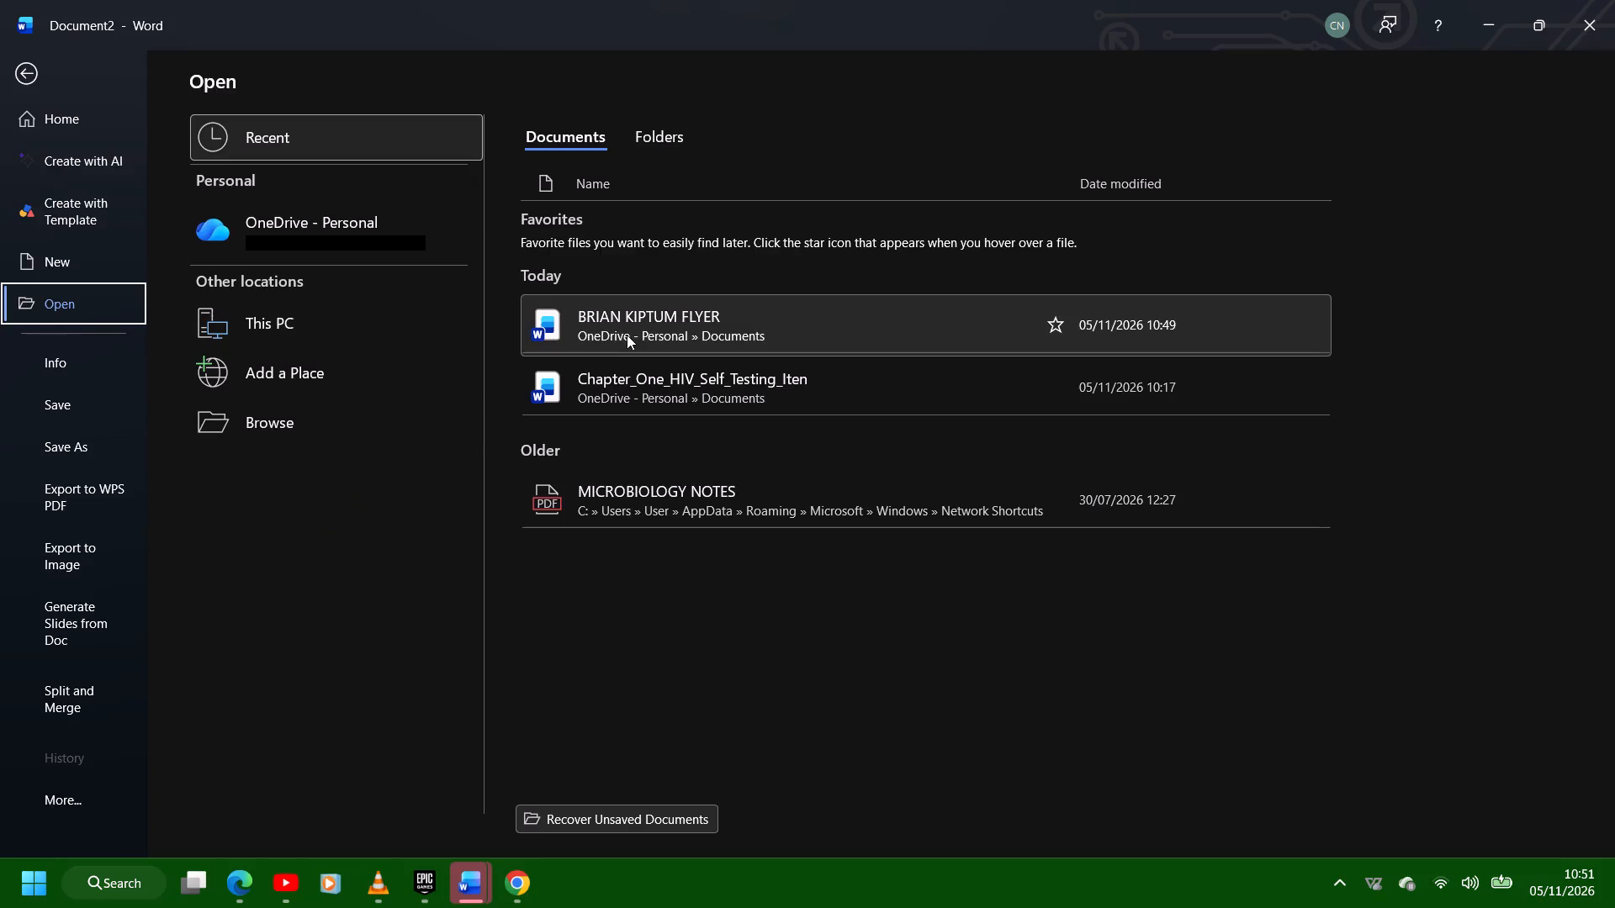
pyautogui.doubleClick(593, 404)
pyautogui.scroll(-2, 593, 404)
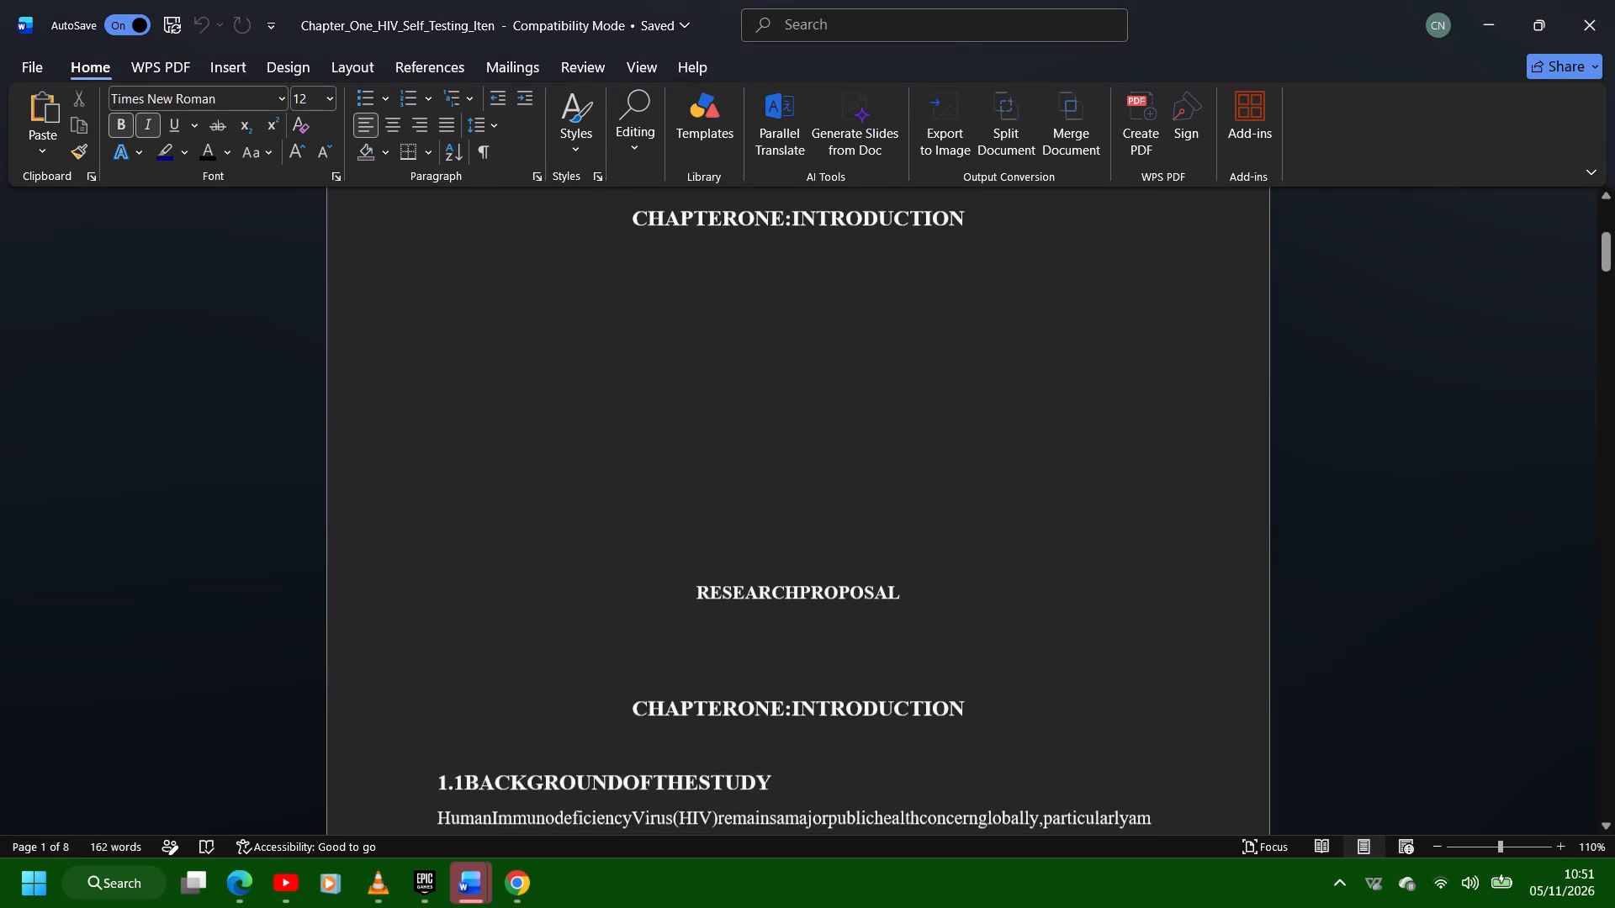
pyautogui.scroll(1, 593, 404)
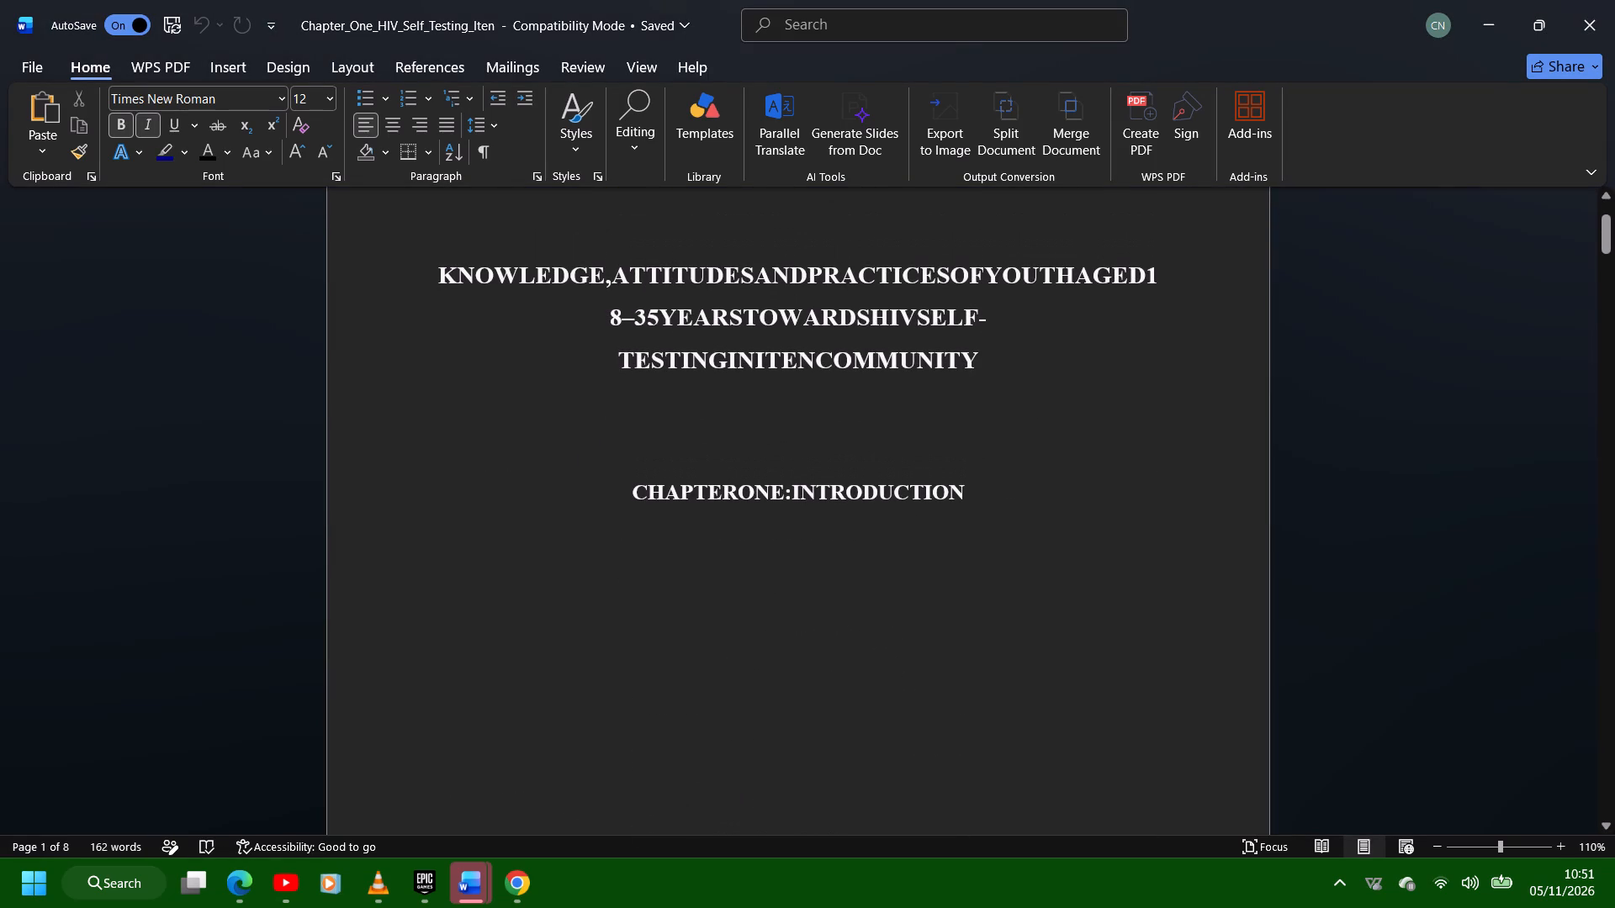
pyautogui.scroll(-2, 593, 404)
pyautogui.scroll(3, 593, 404)
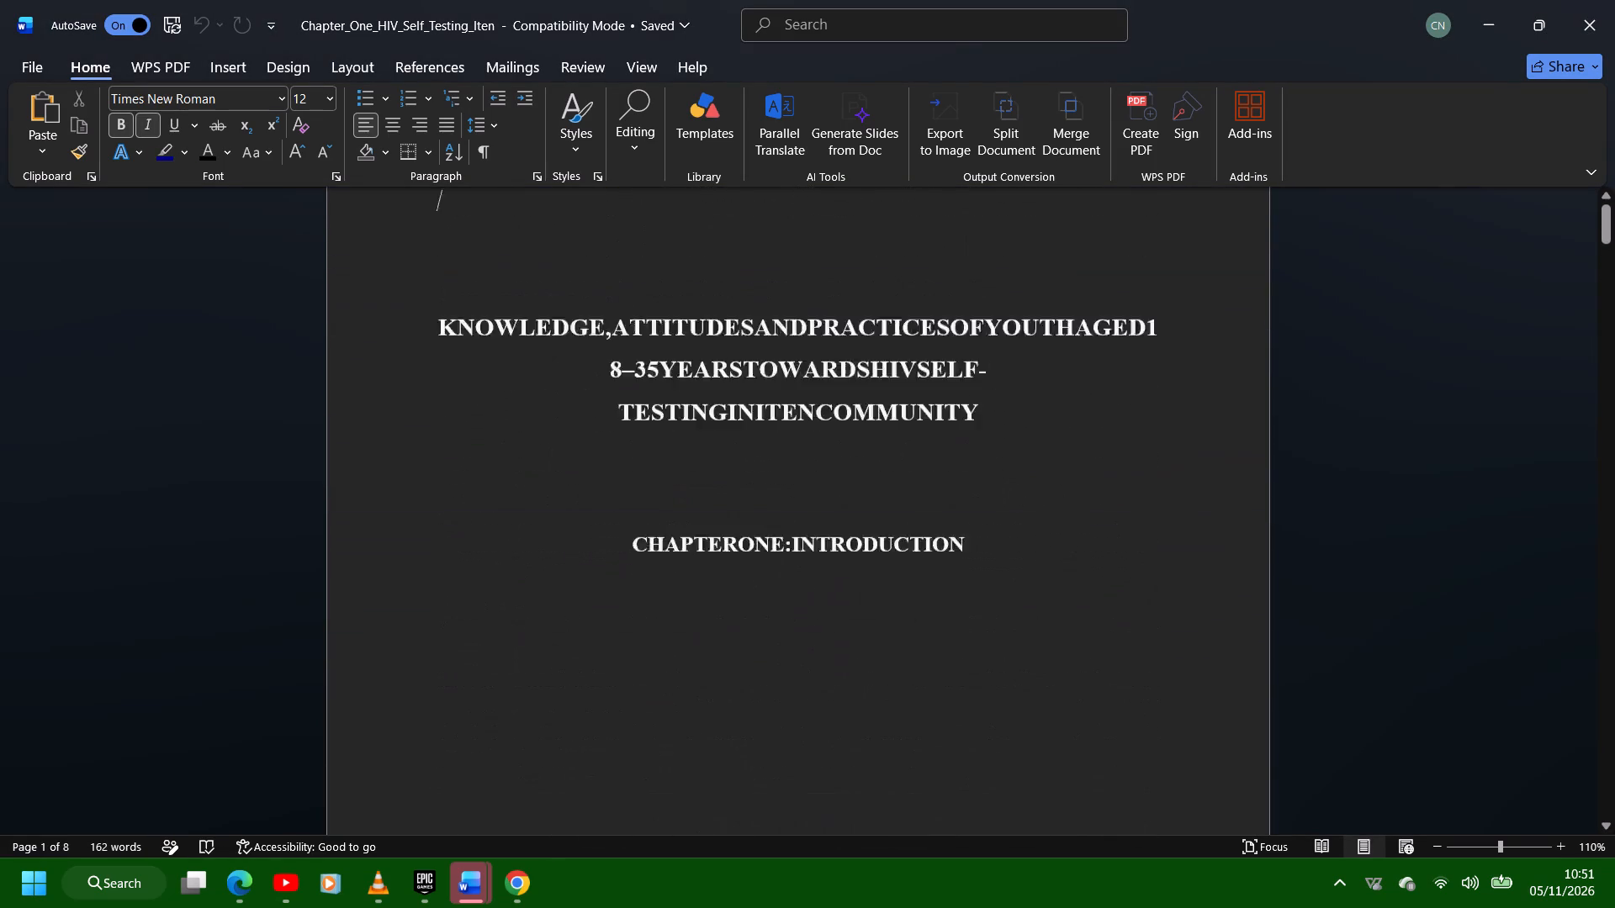
pyautogui.hscroll(-2, 568, 347)
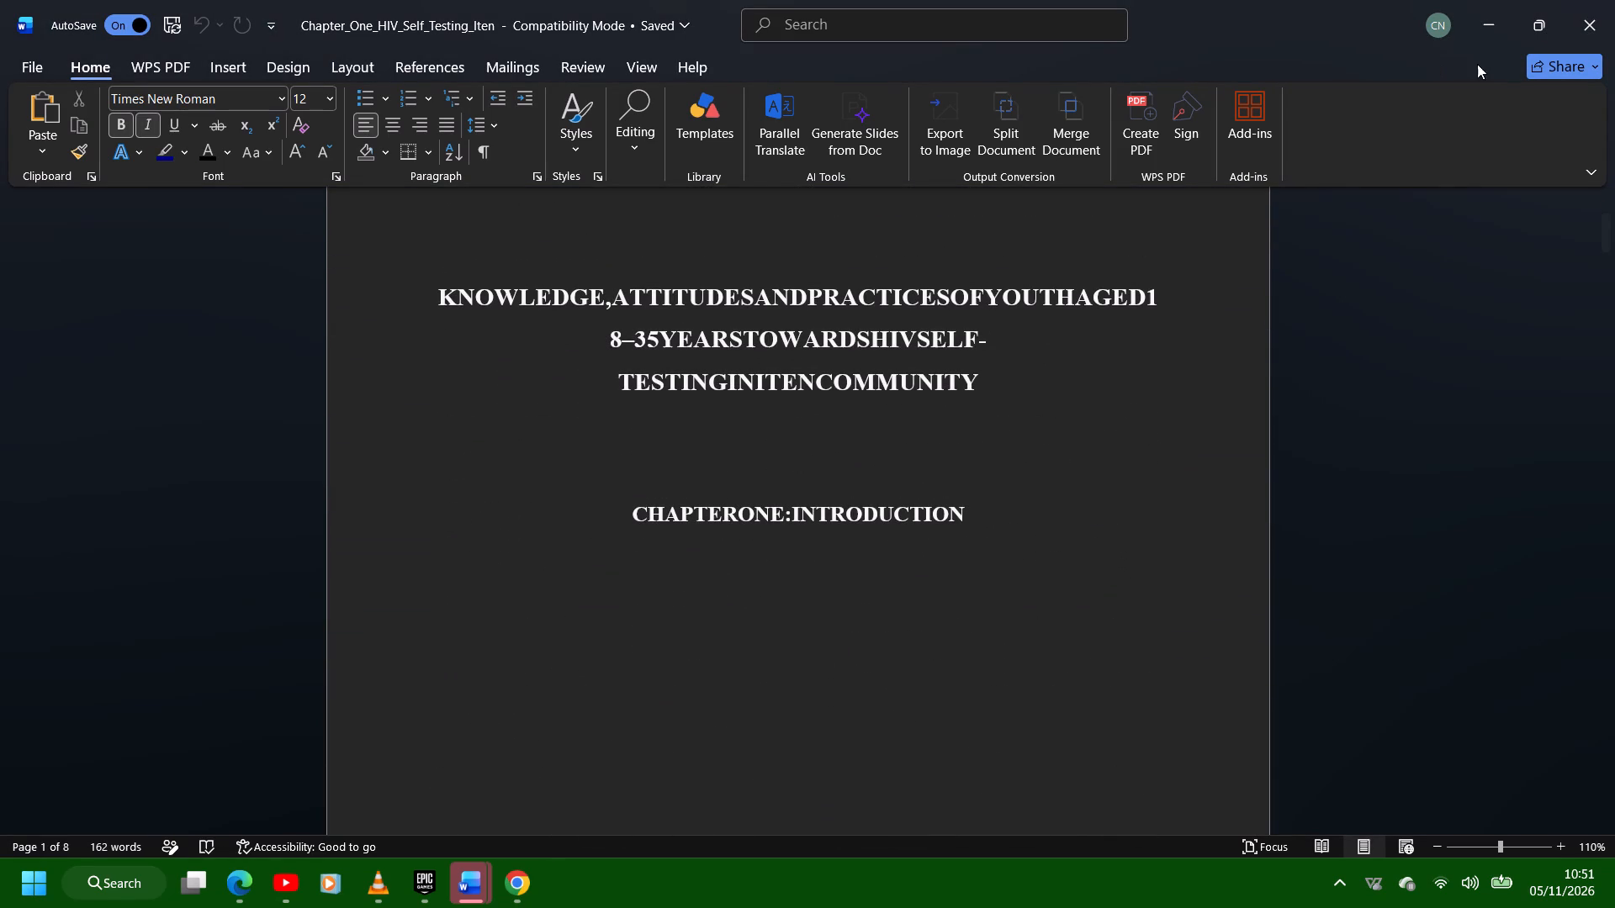
pyautogui.click(1491, 45)
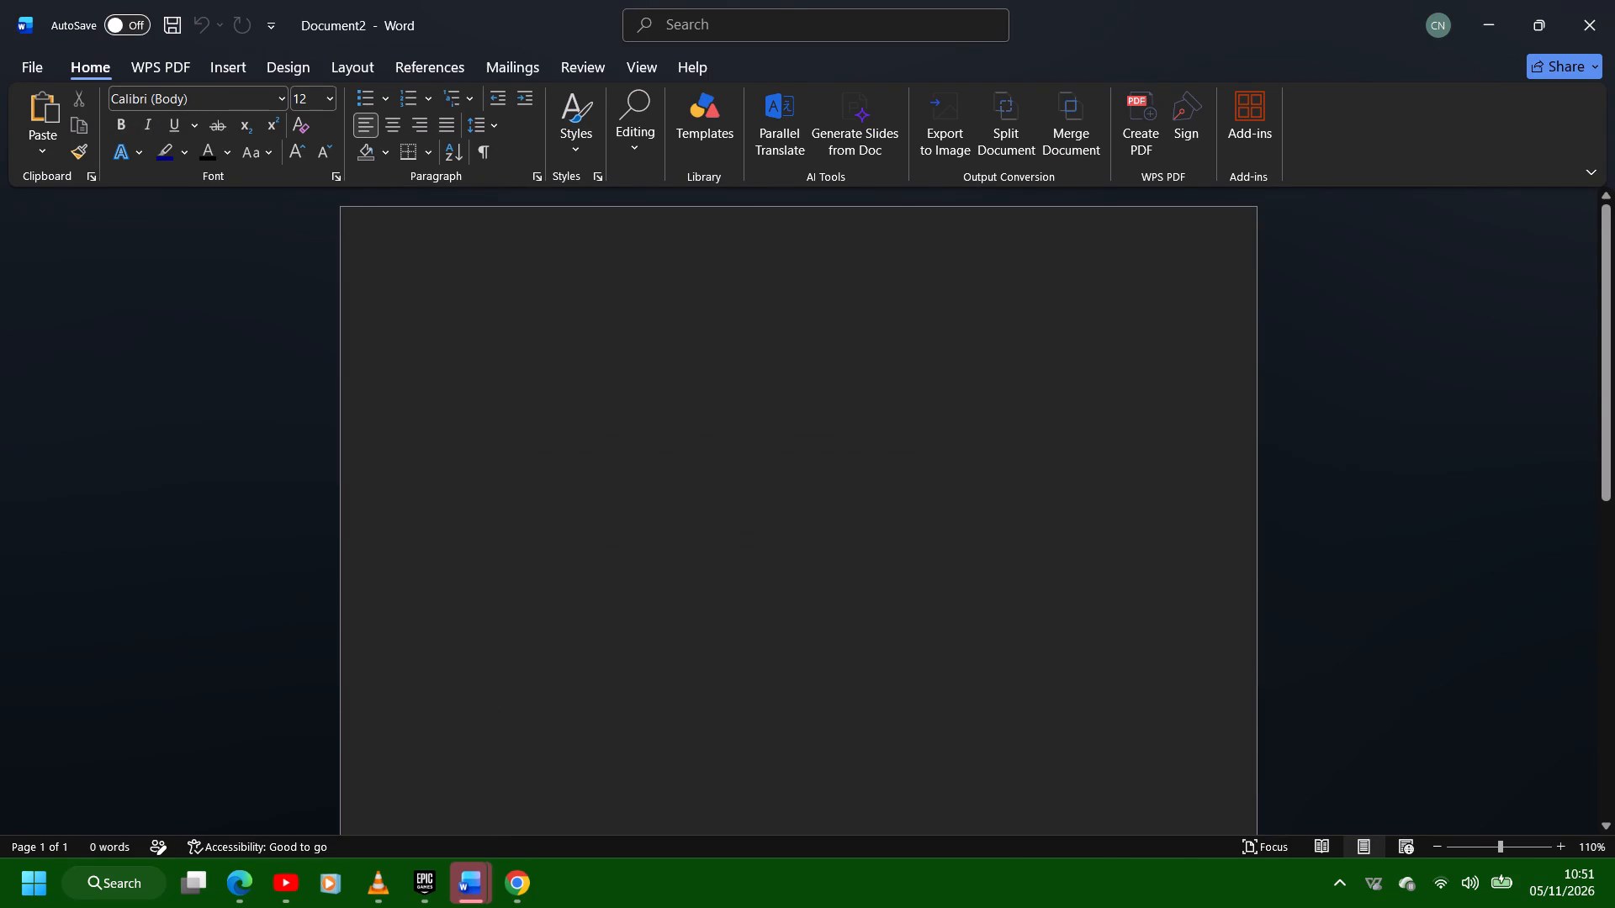
# Switch to Chrome, close the Softcare product image viewer, and browse the Jumia Black Friday page down past the top deals.
pyautogui.click(1506, 35)
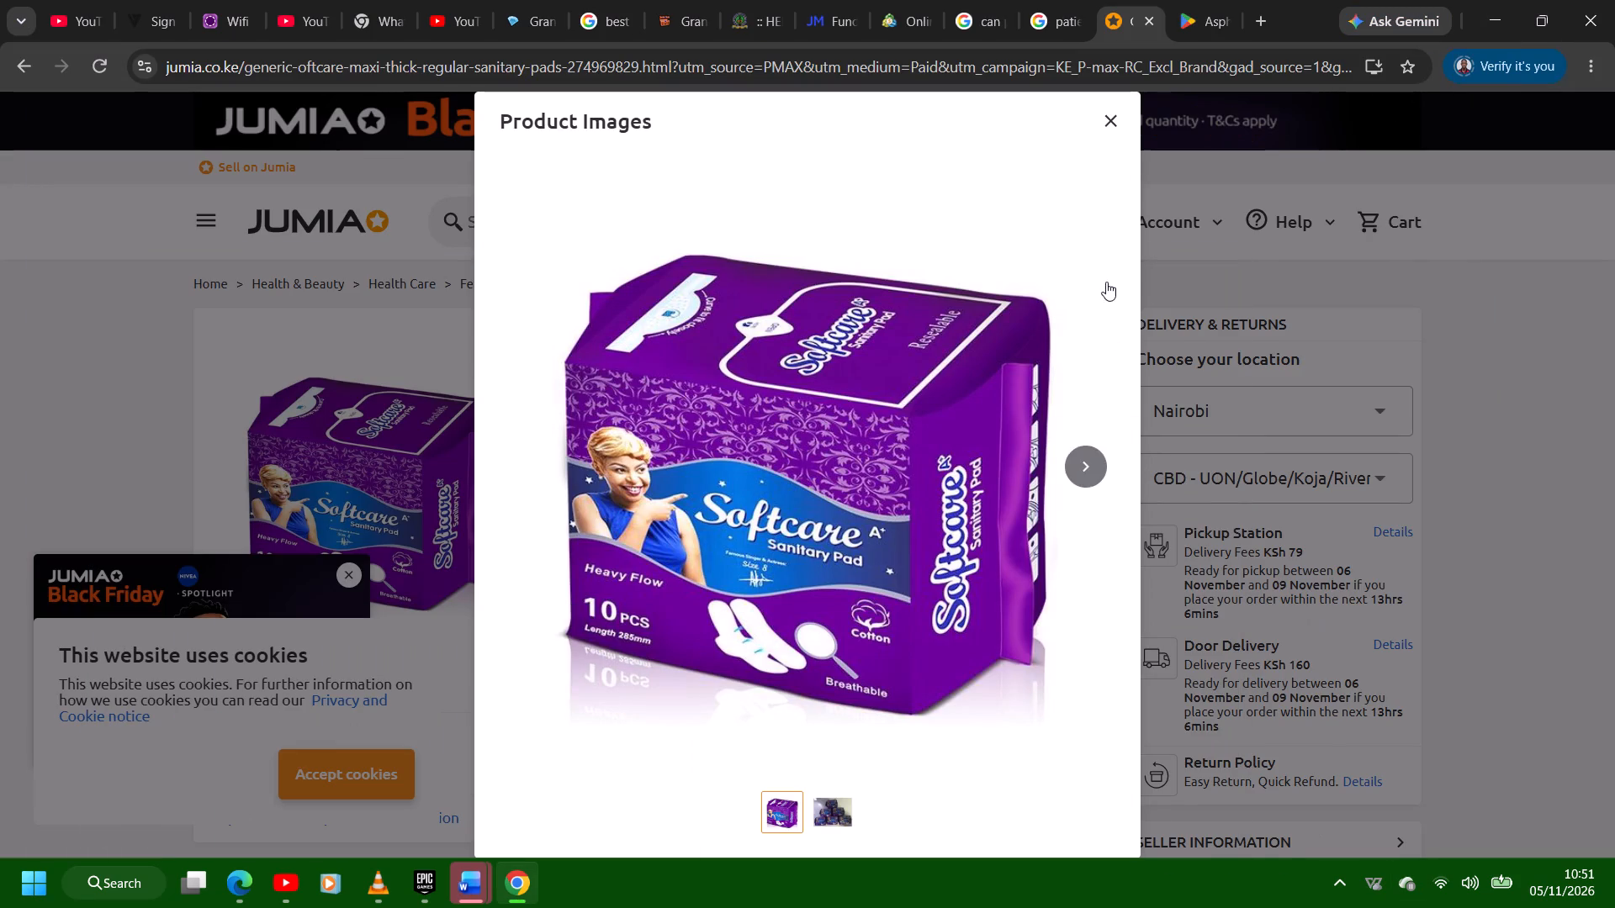
pyautogui.doubleClick(1115, 135)
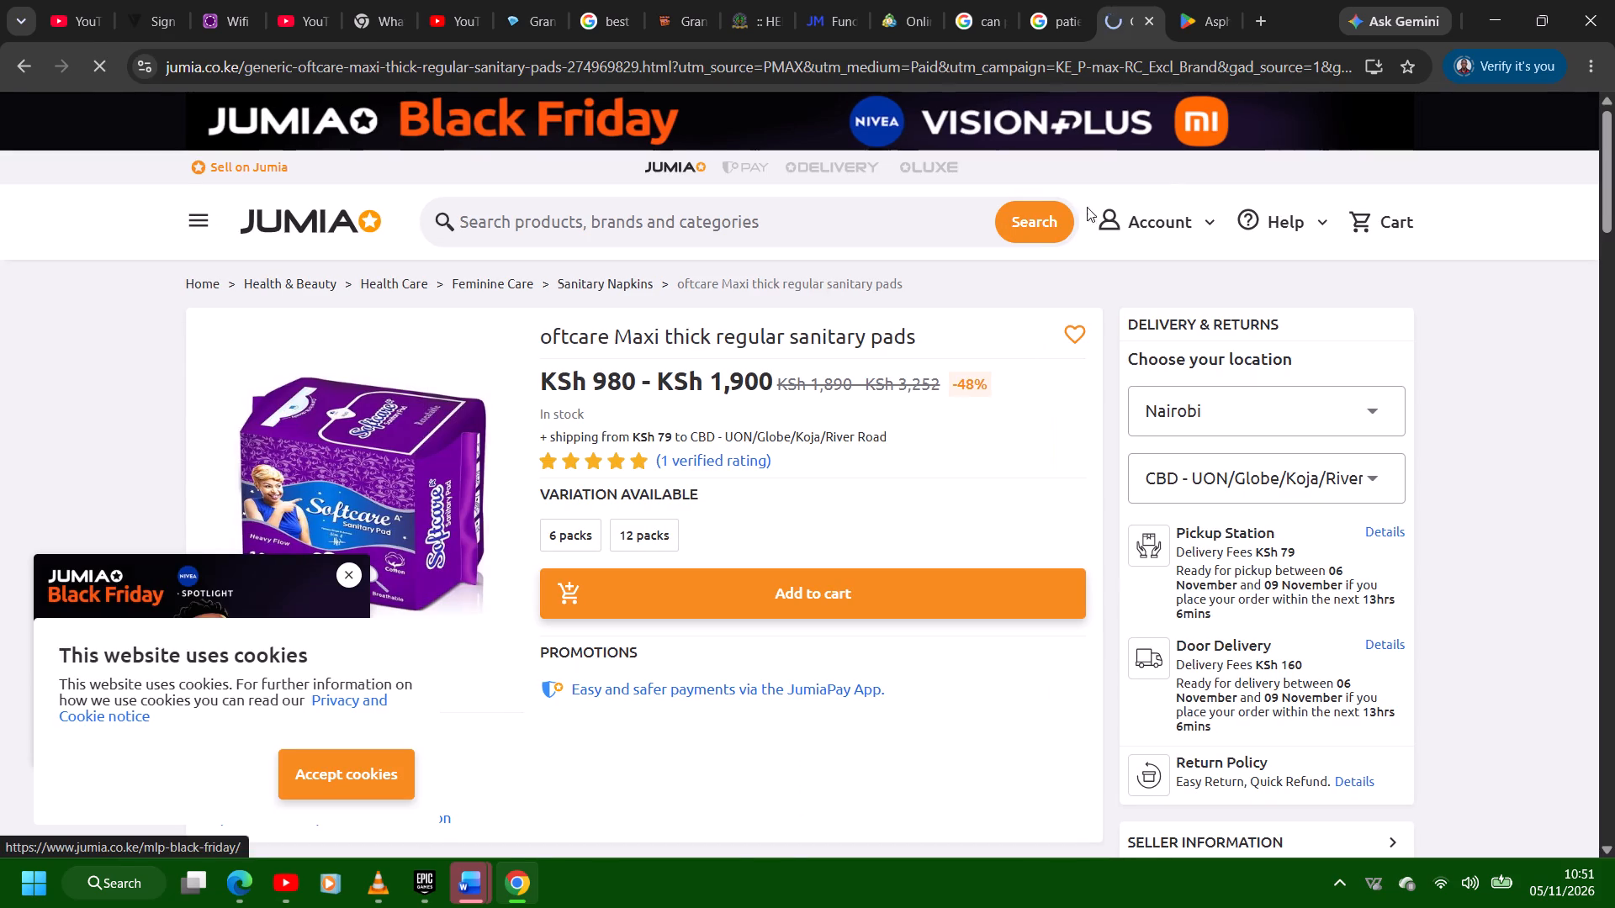
pyautogui.scroll(-1, 696, 434)
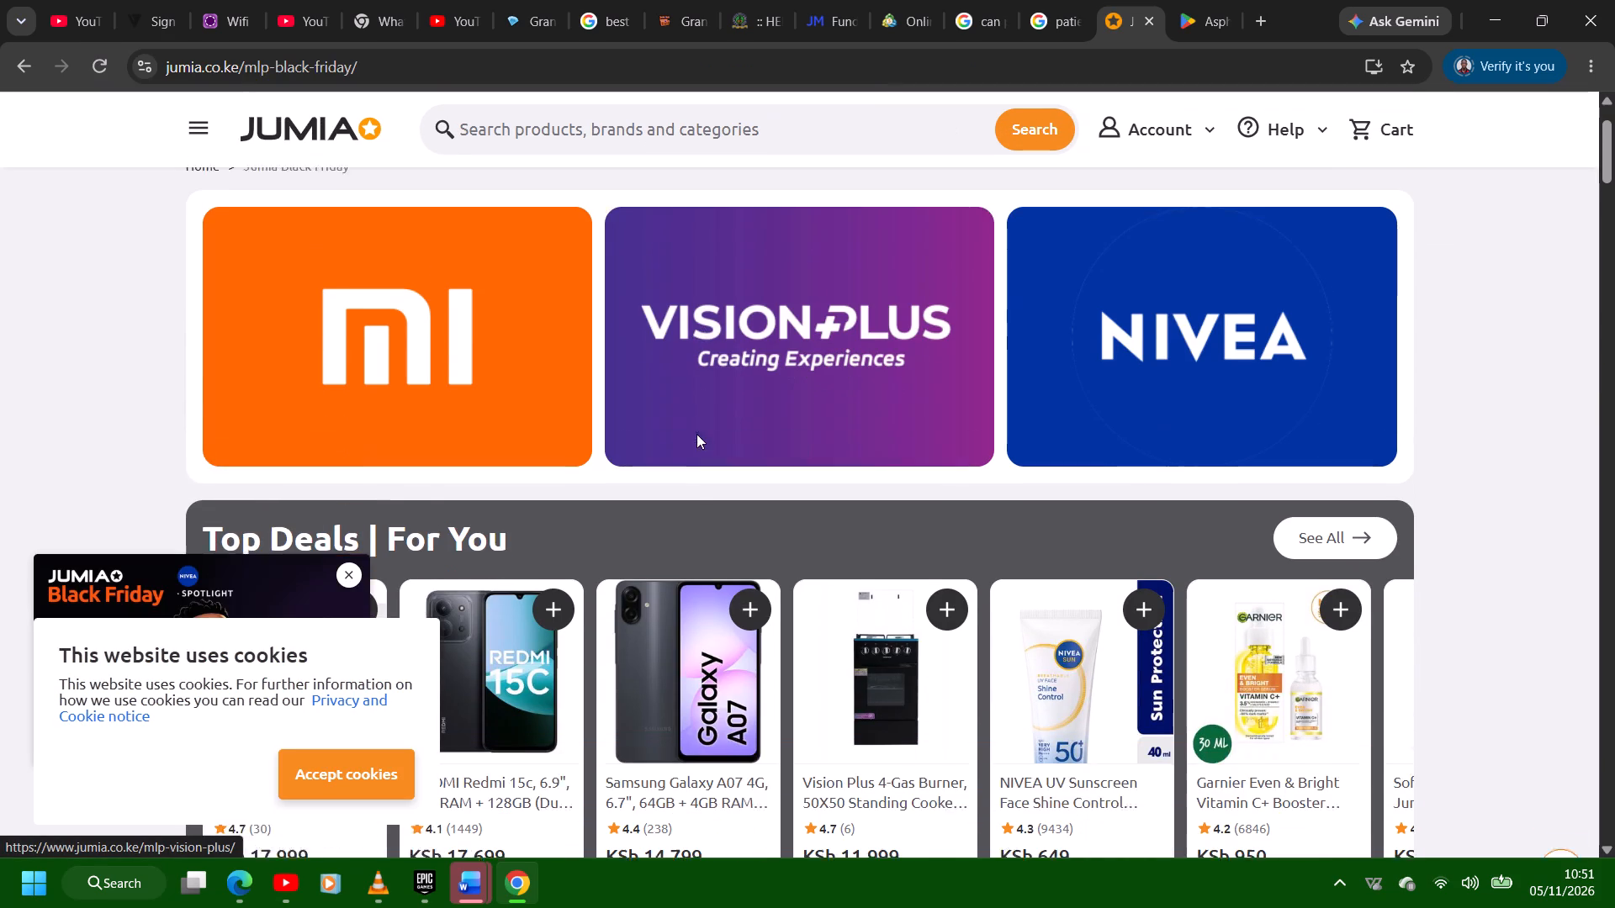
pyautogui.scroll(-1, 696, 434)
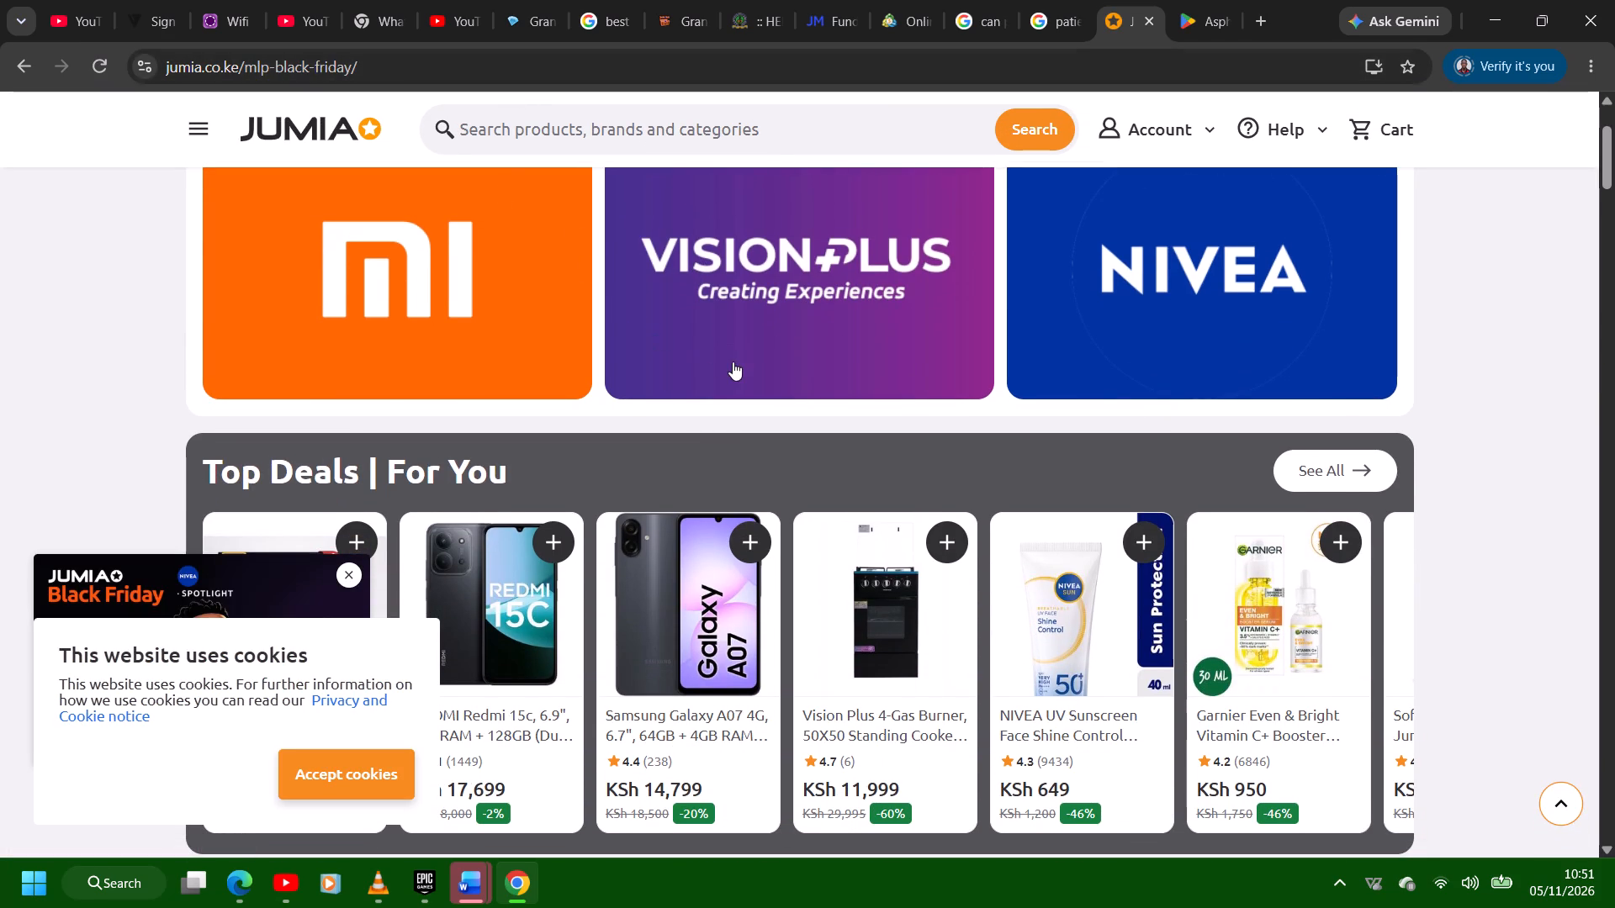
pyautogui.scroll(-3, 733, 362)
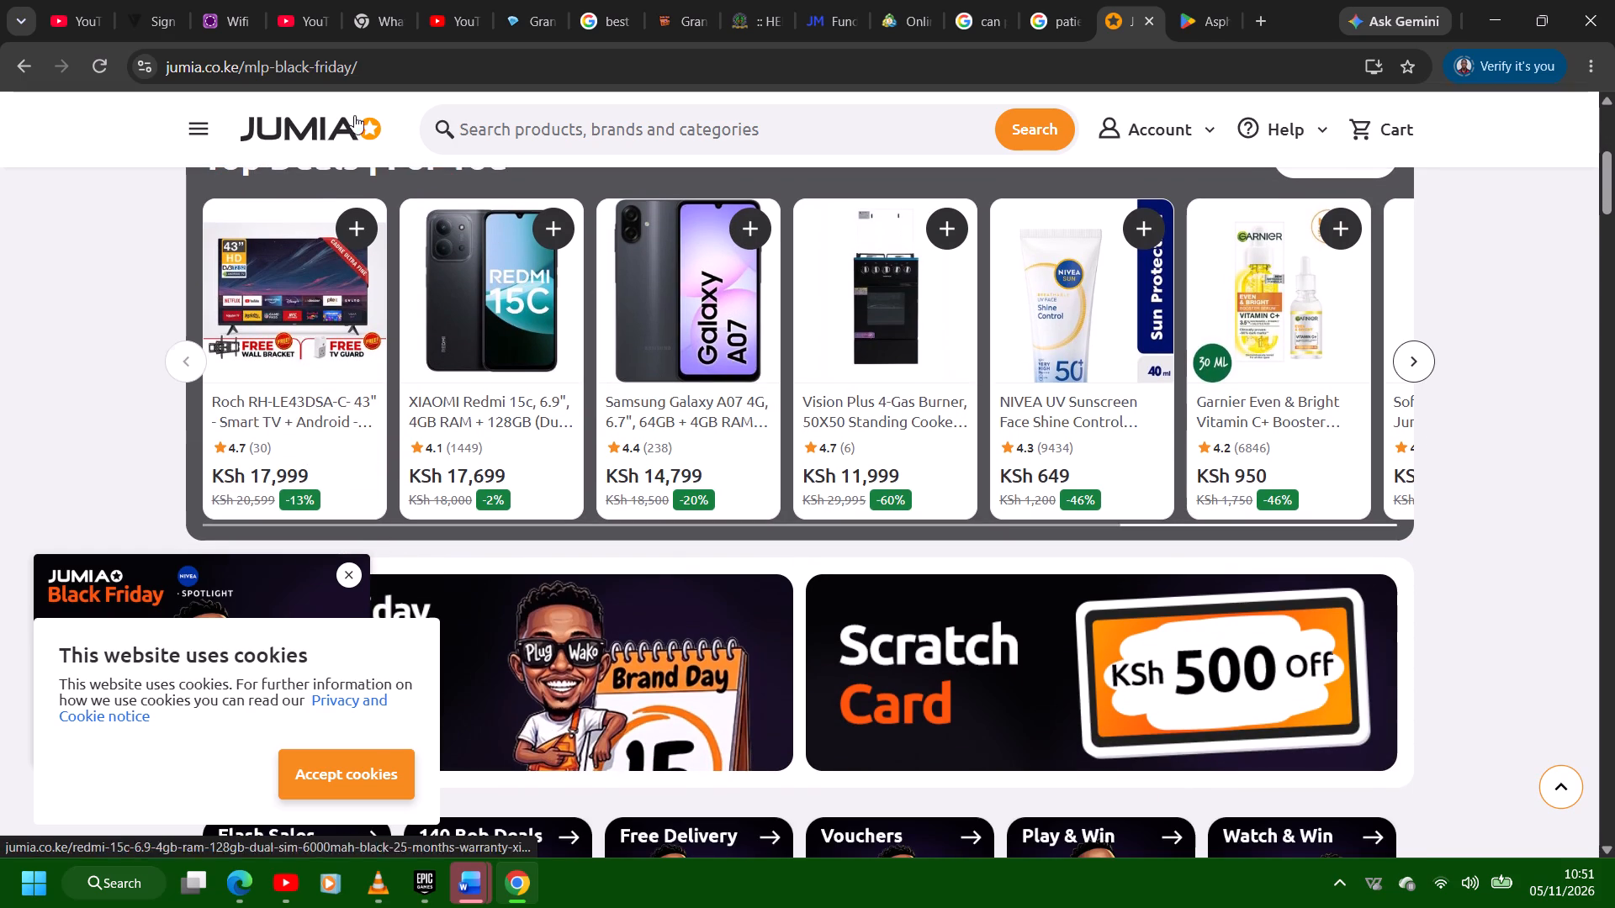
# Switch to the first YouTube page among the open browser pages.
pyautogui.doubleClick(97, 25)
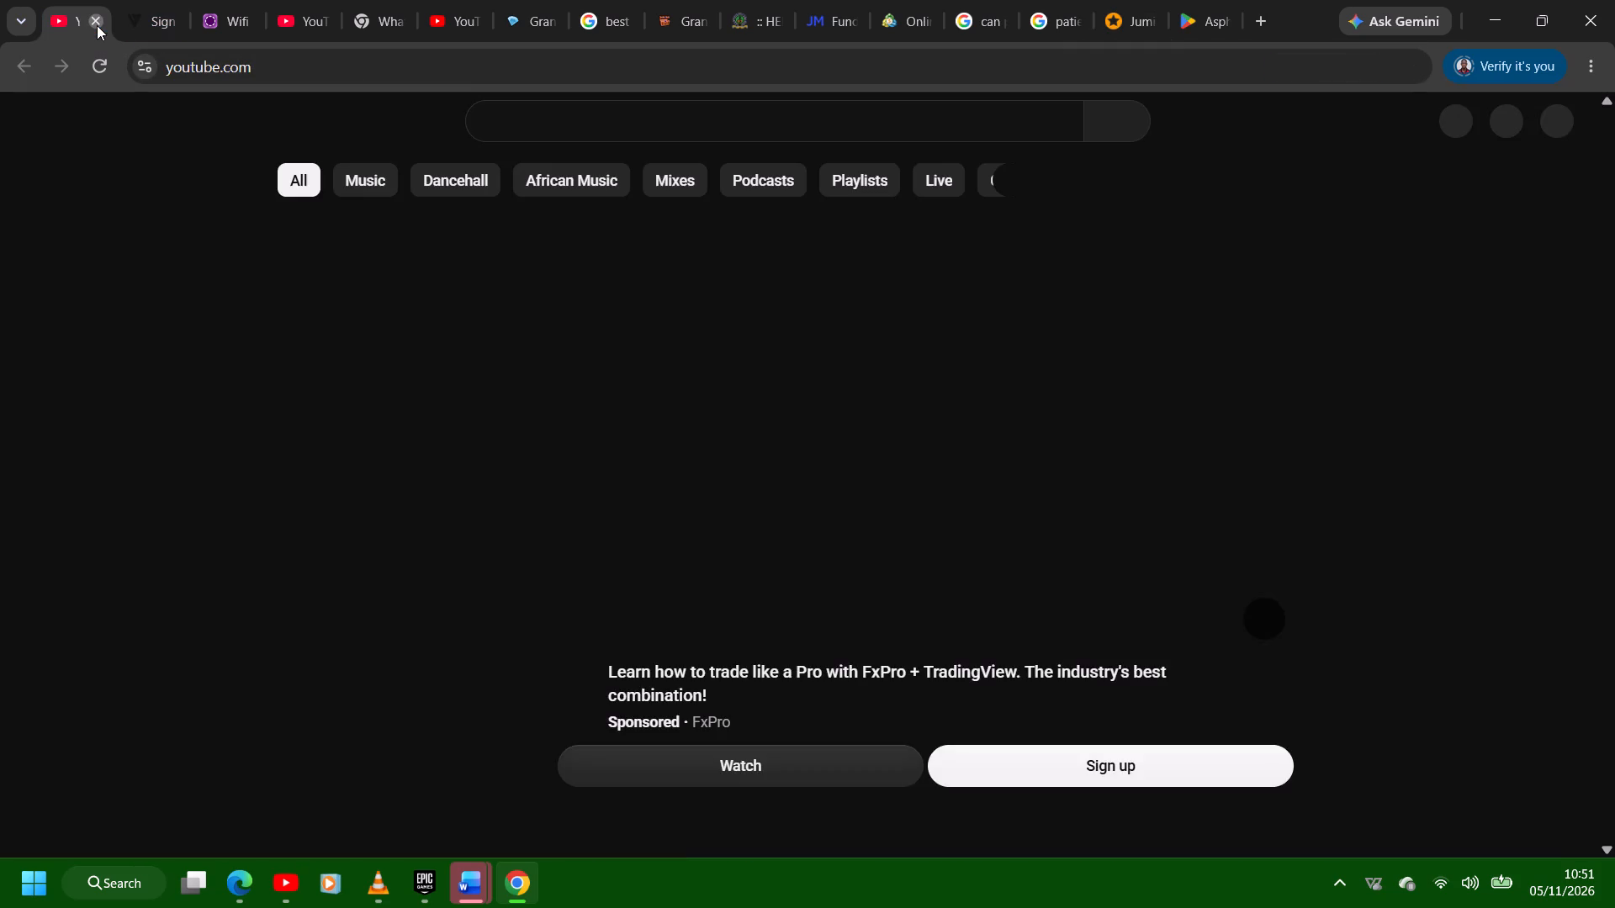